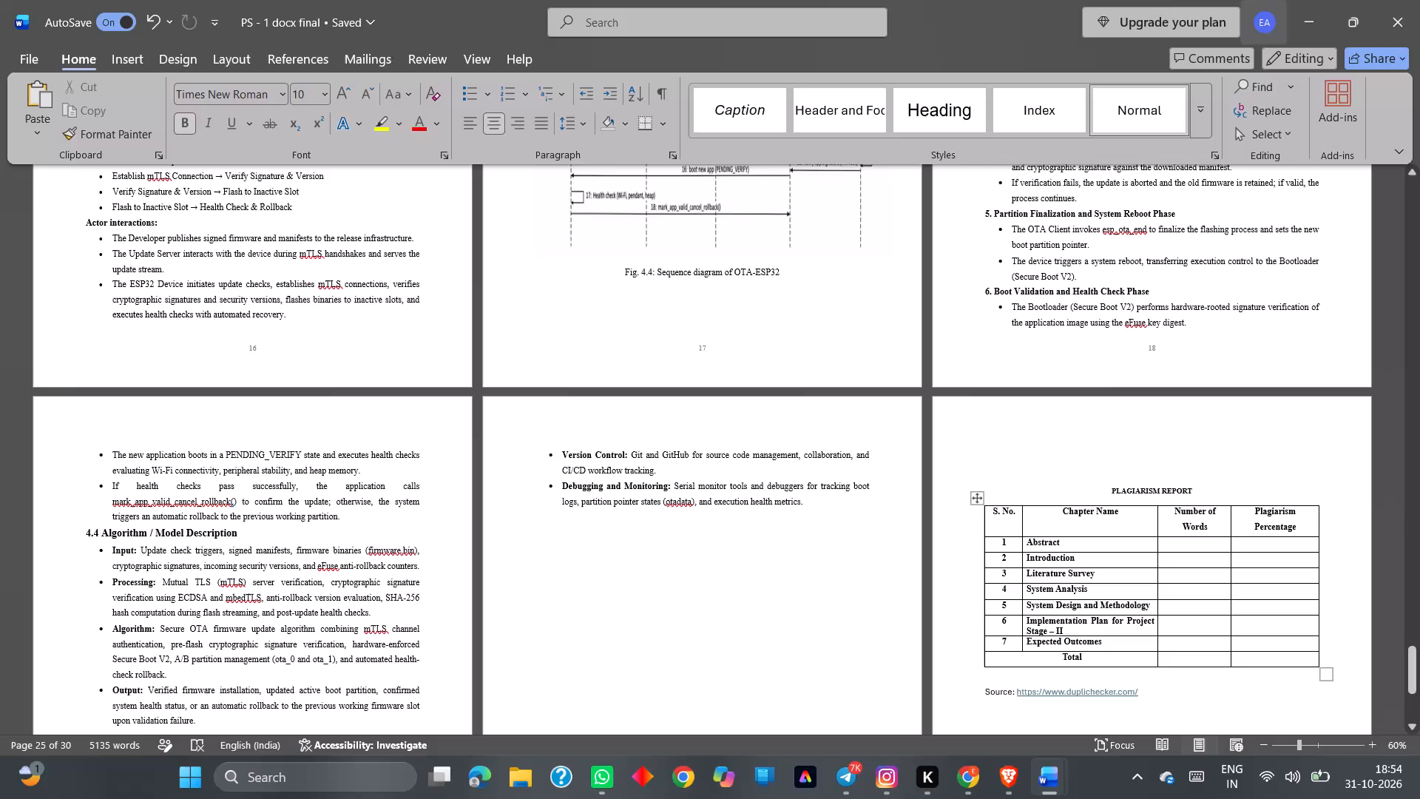
Paste the copied Chapter 5 Implementation Plan text directly above the Plagiarism Report heading.
key(ctrl+v)
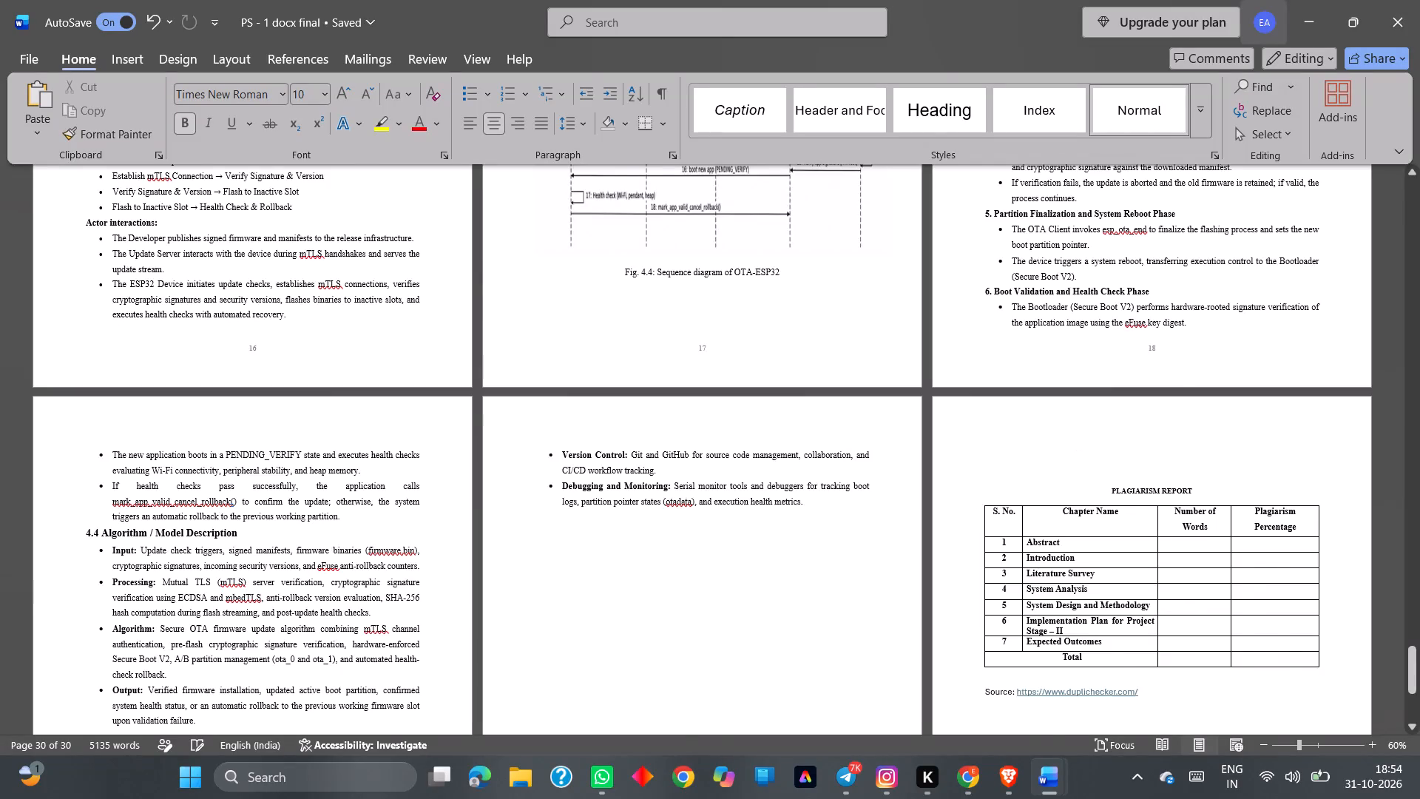
scroll(1078, 442, up, 1)
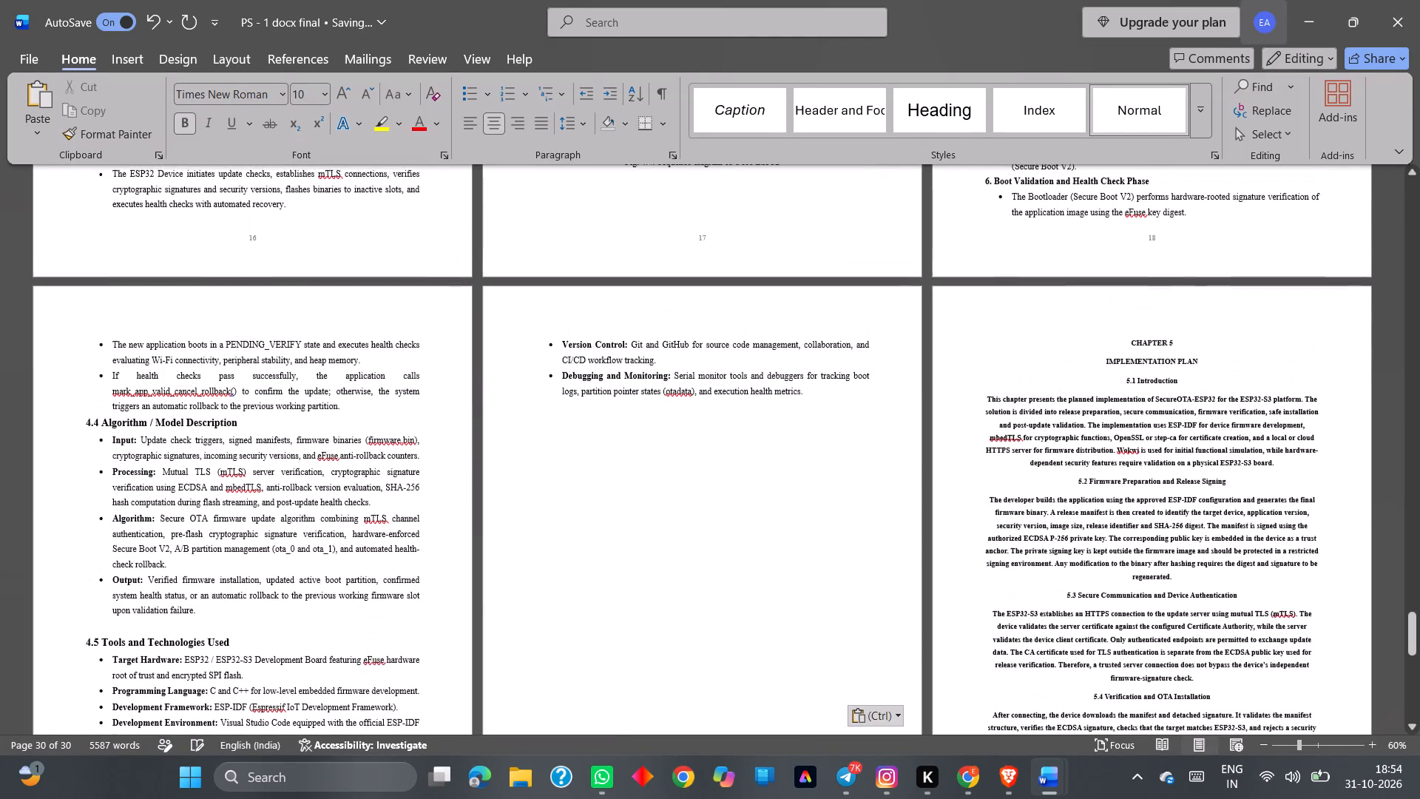
scroll(1078, 442, up, 1)
scroll(1078, 442, down, 4)
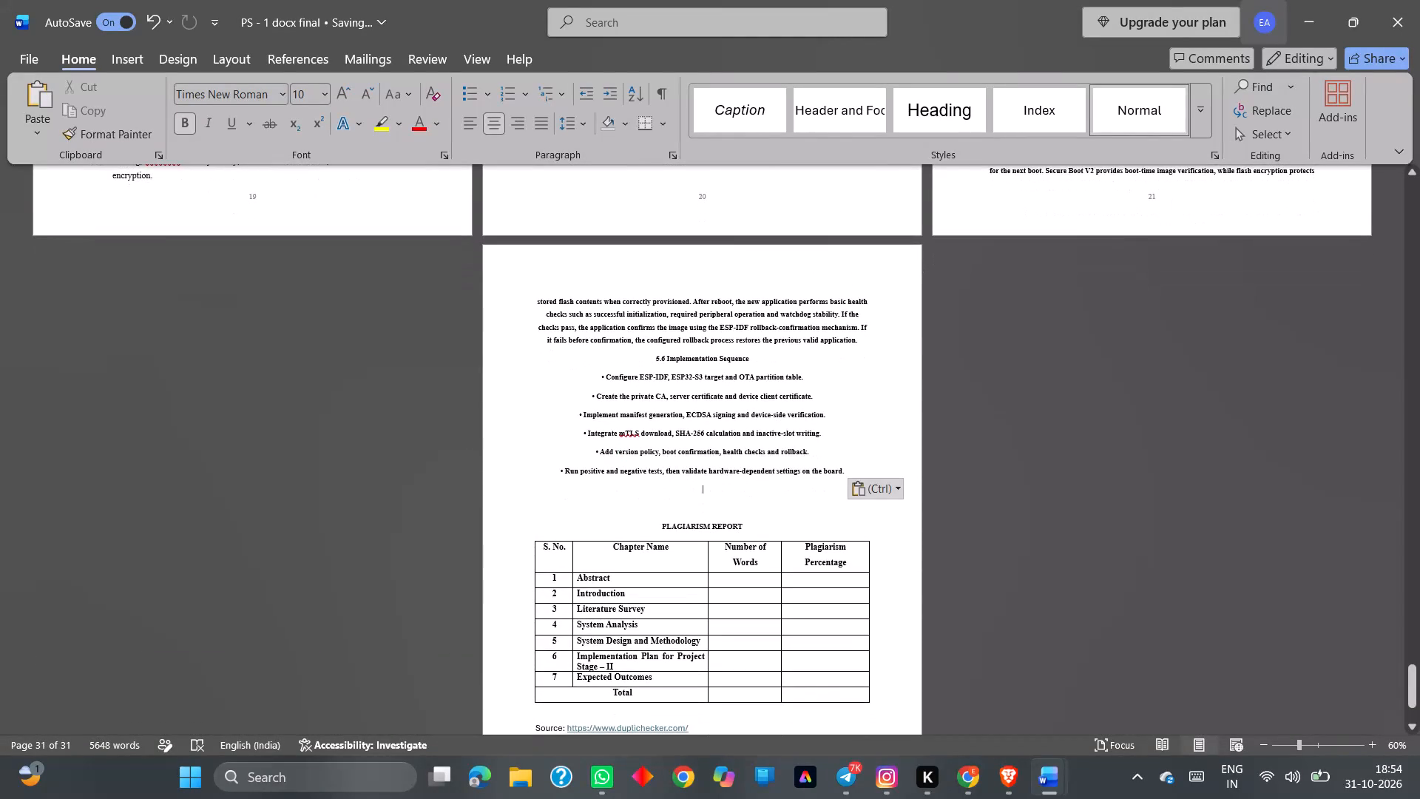
Examine the formatting of the earlier chapters, including the Chapter 4 title lines and the 4.1 System Architecture heading.
scroll(1078, 442, up, 3)
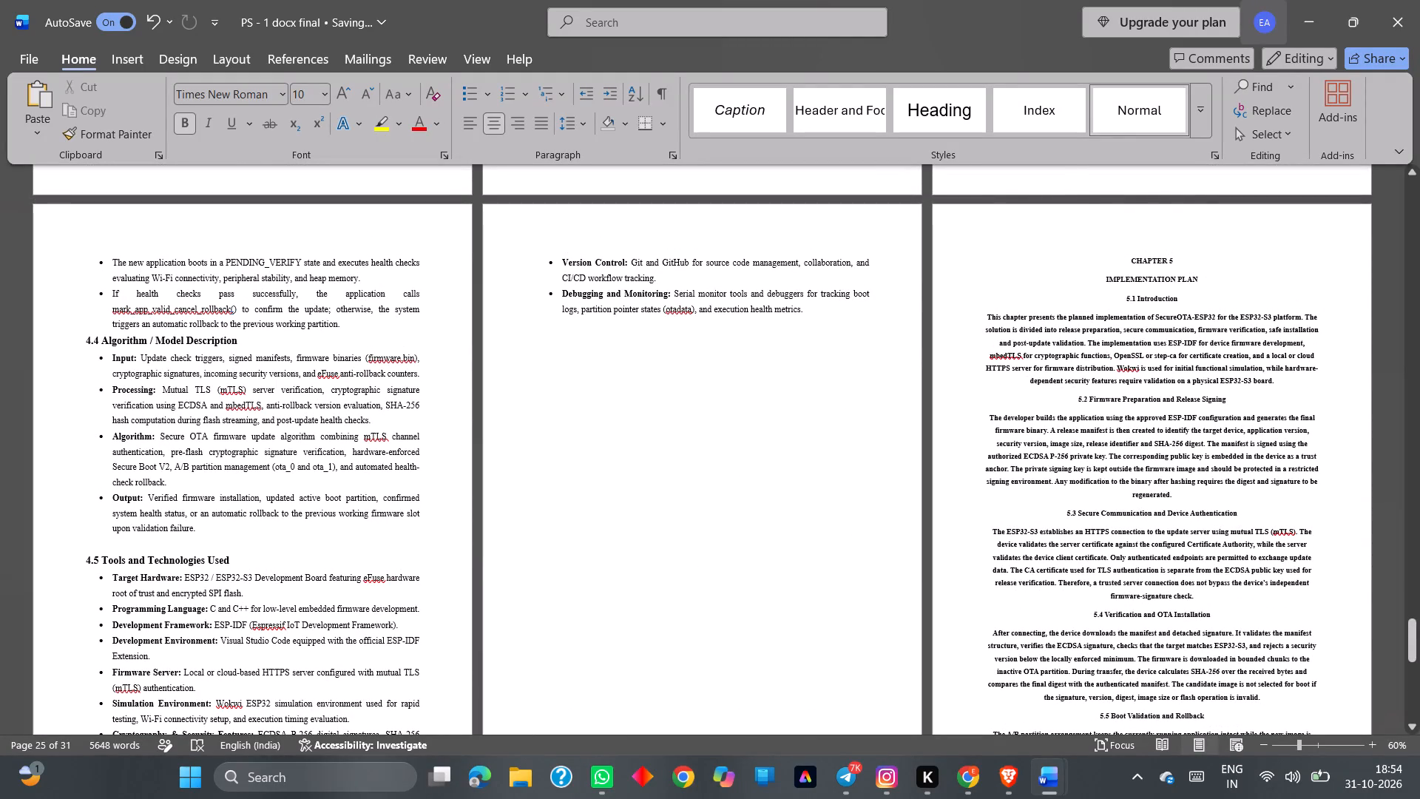
ctrl+scroll(1146, 263, up, 2)
scroll(1043, 323, down, 2)
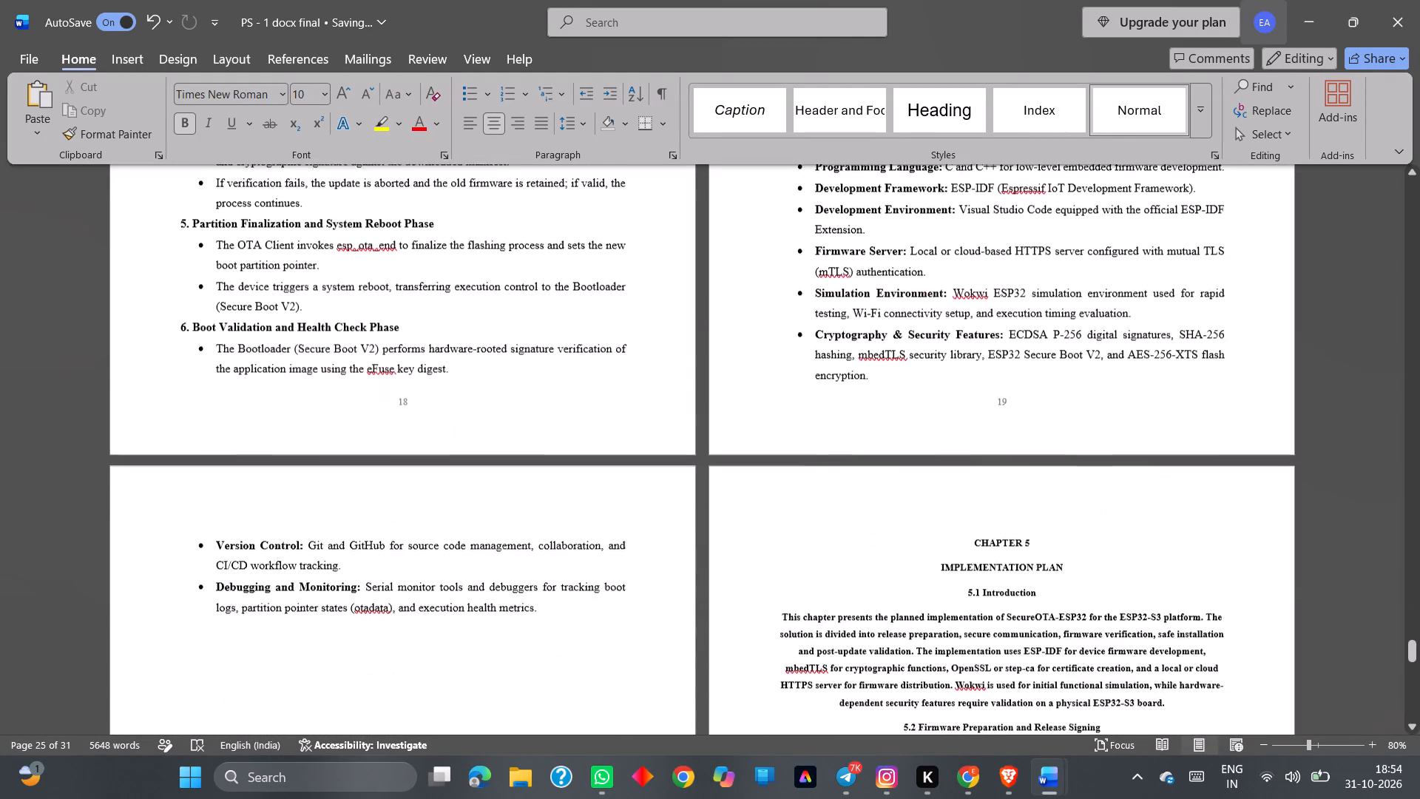
scroll(1043, 323, down, 1)
ctrl+scroll(1043, 323, up, 2)
scroll(887, 411, down, 1)
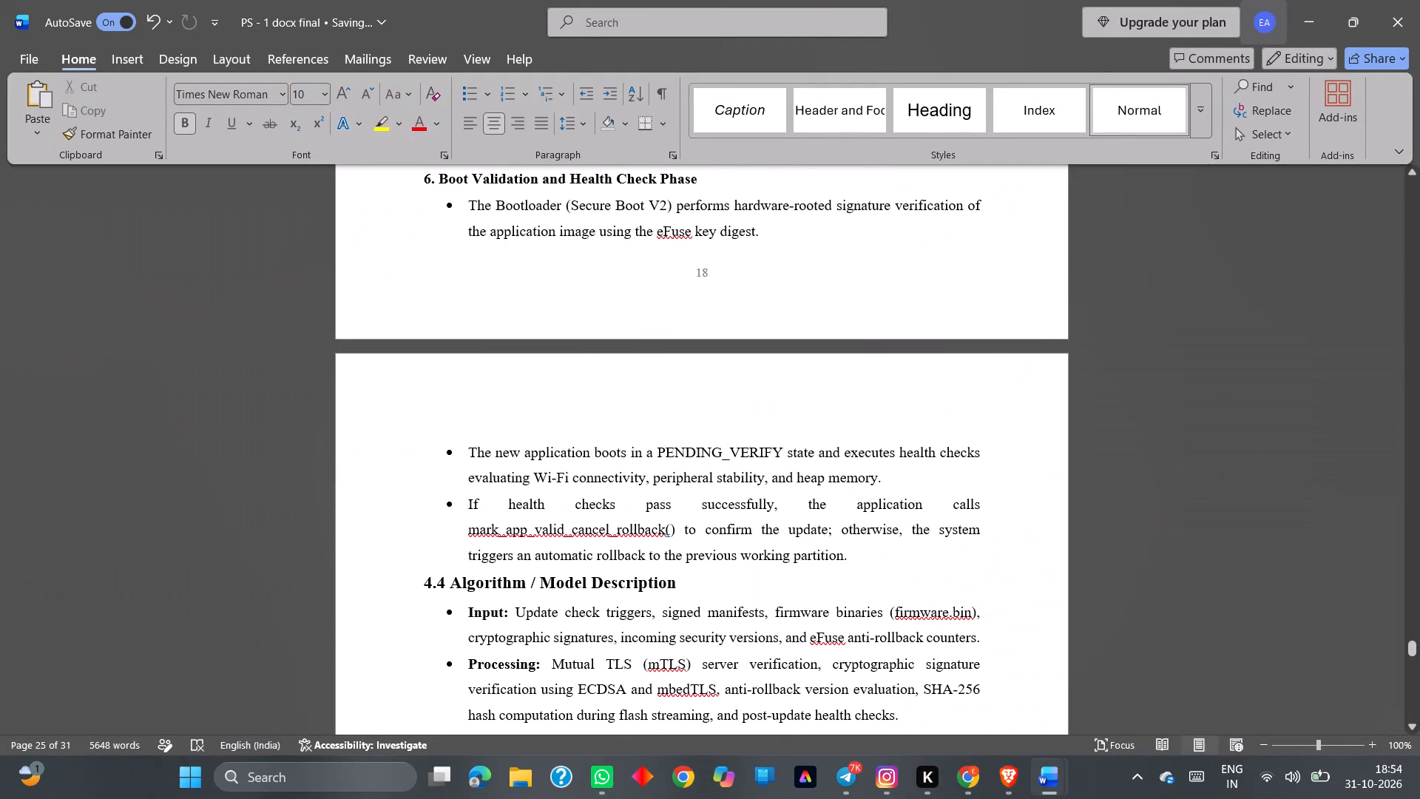
scroll(887, 411, down, 4)
scroll(771, 408, up, 1)
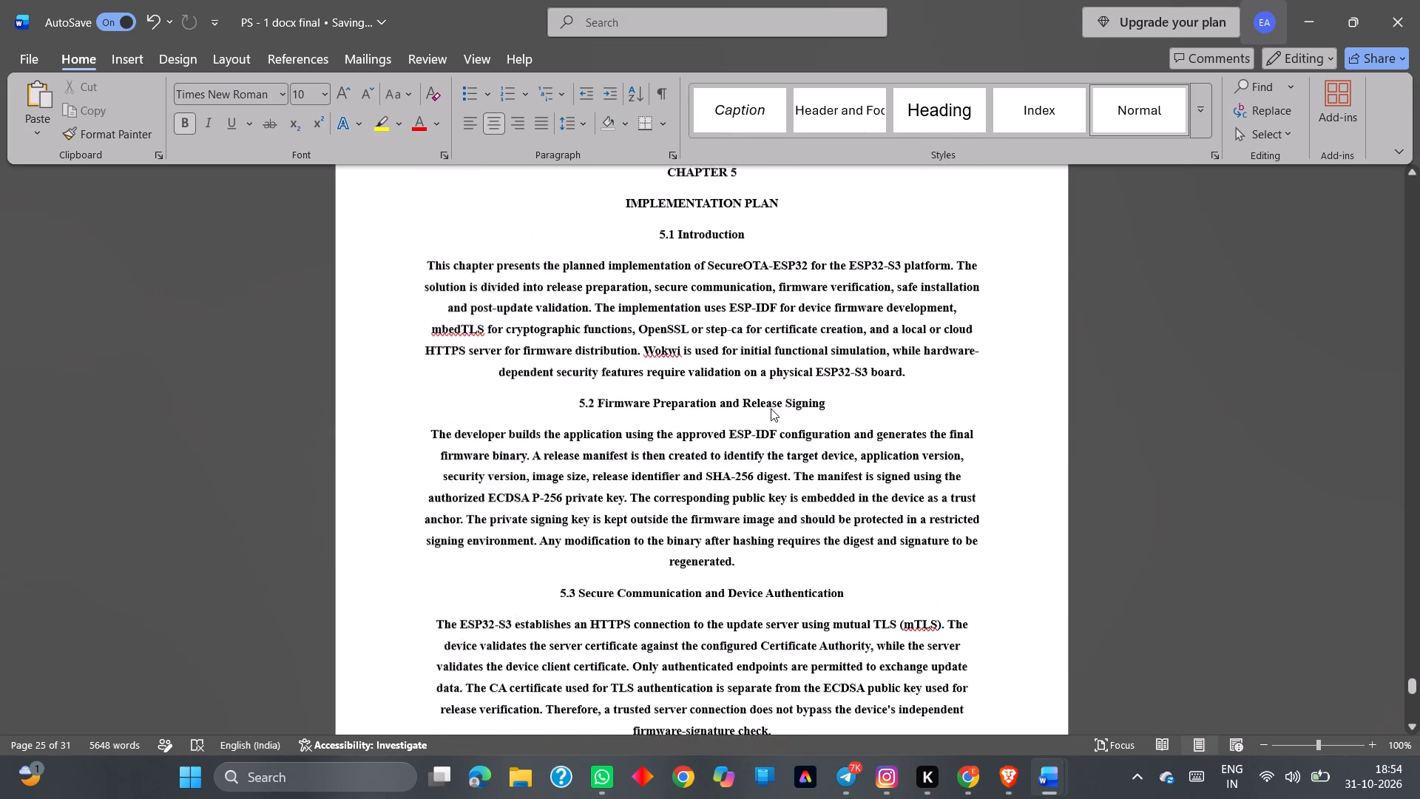
scroll(771, 408, up, 13)
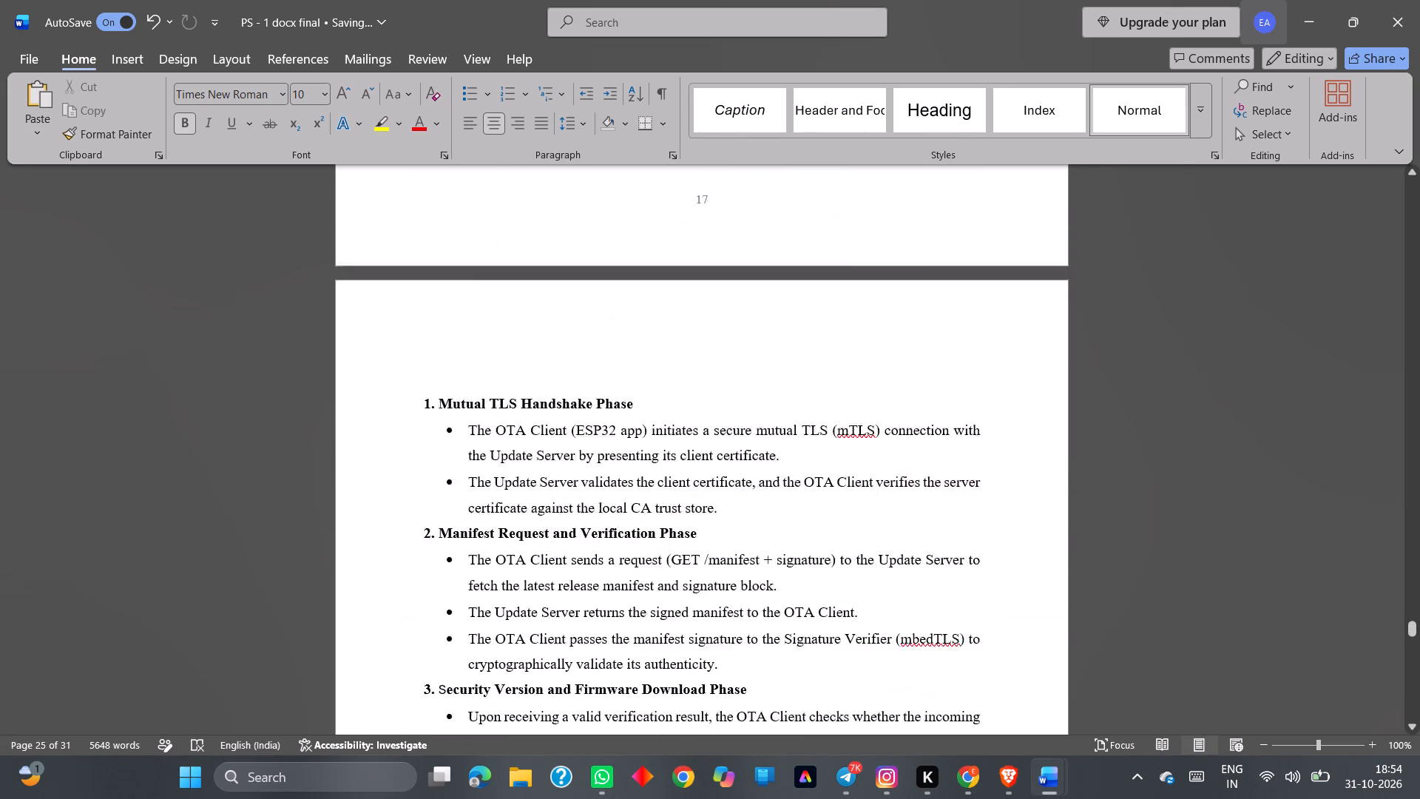
scroll(771, 408, up, 1)
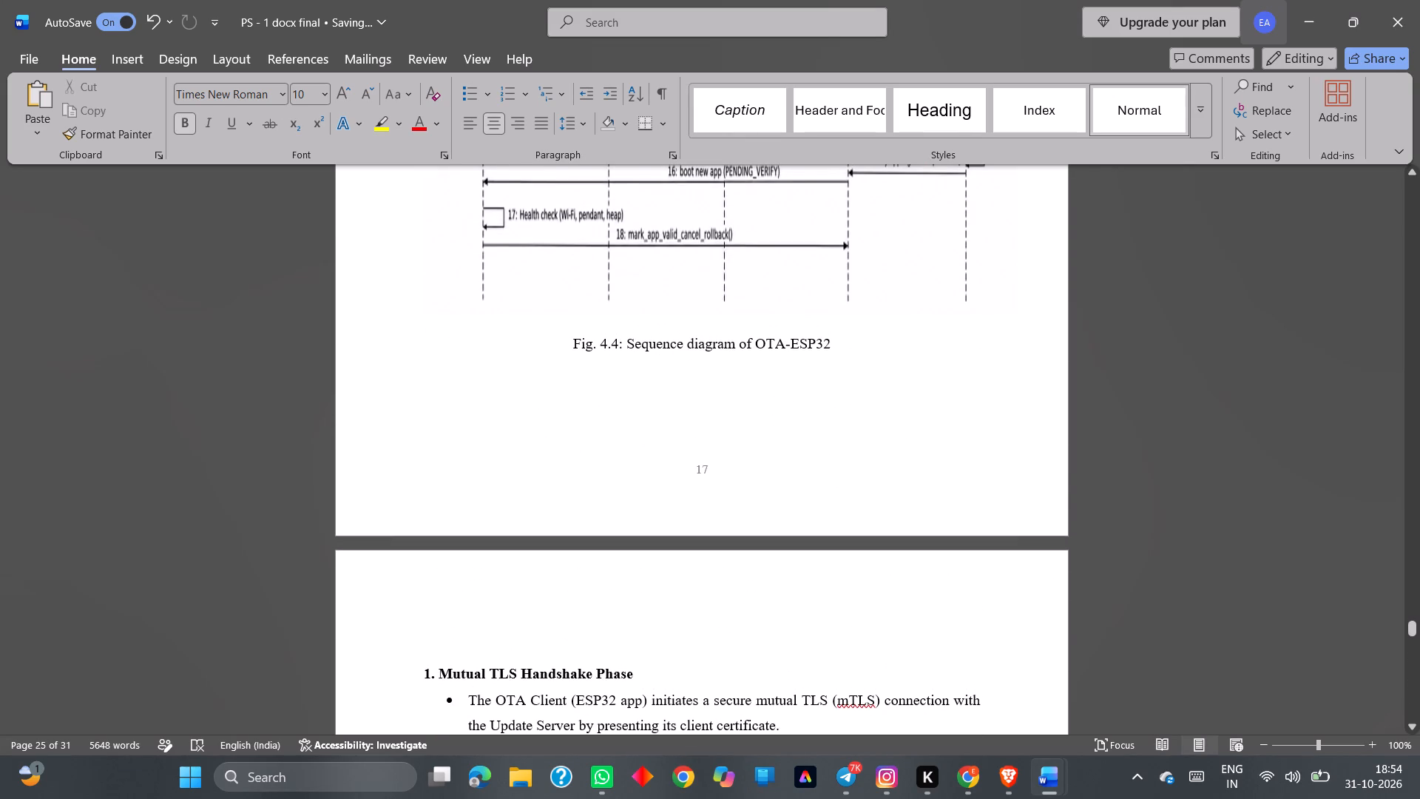
click(572, 675)
scroll(572, 675, up, 17)
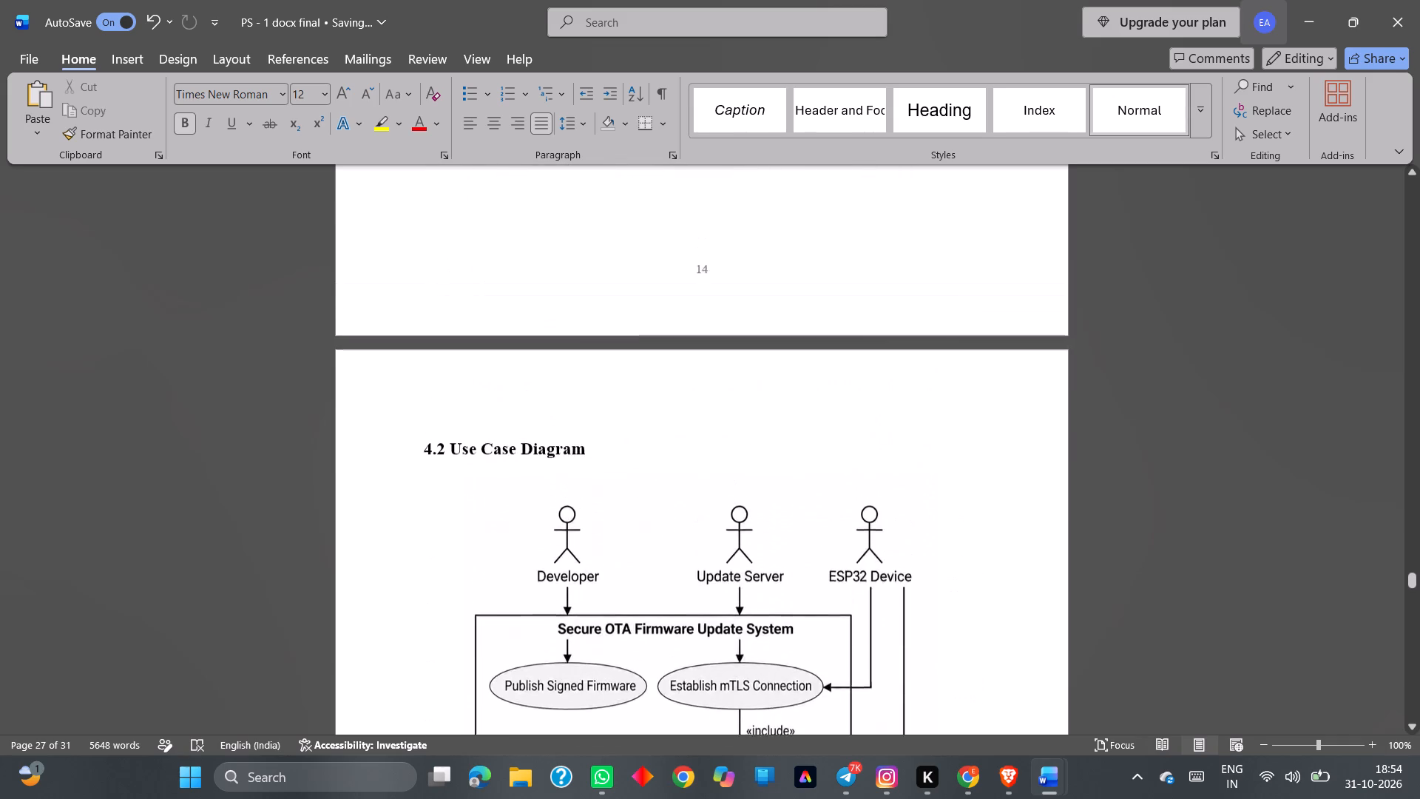
scroll(572, 675, up, 8)
scroll(572, 675, down, 1)
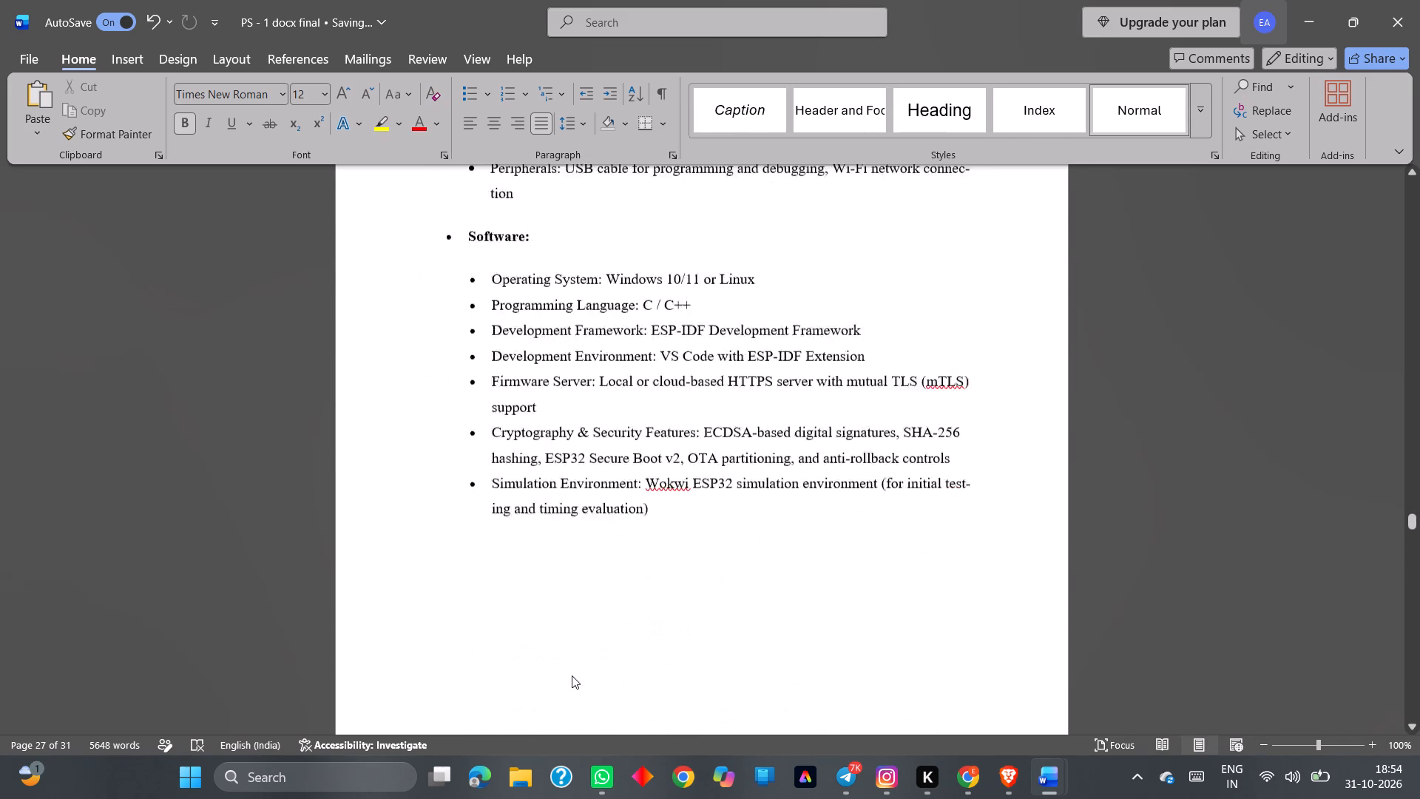
scroll(572, 675, down, 2)
click(695, 488)
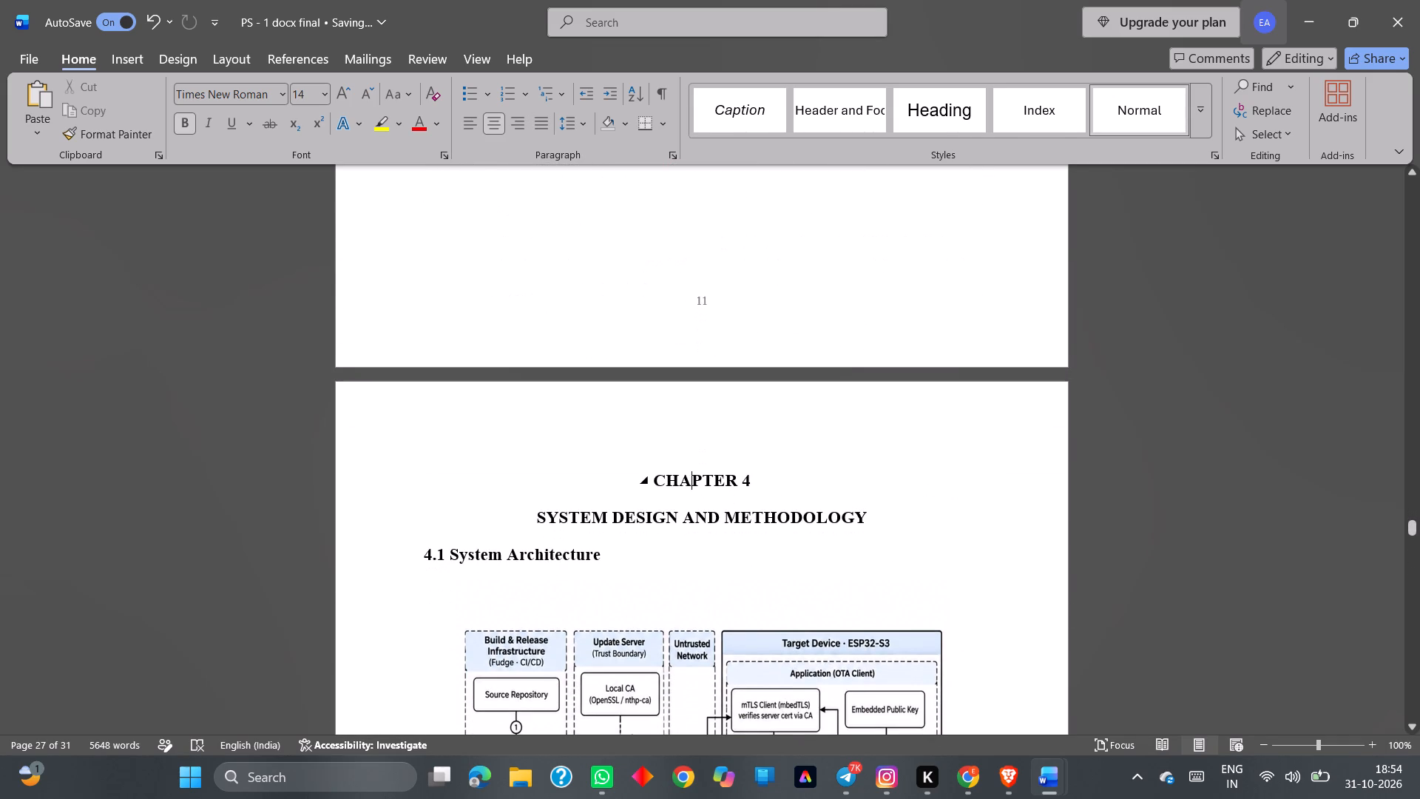
click(681, 509)
click(530, 580)
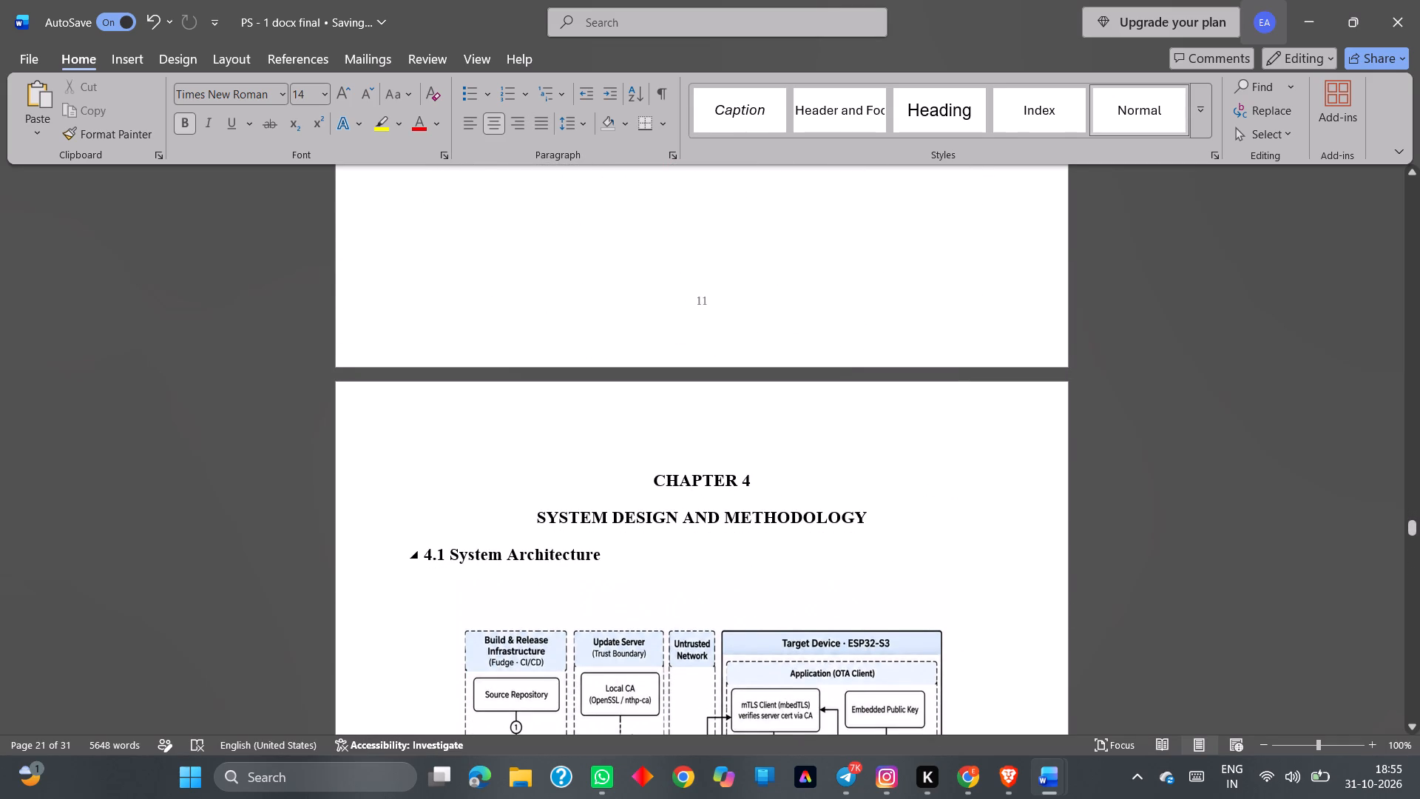
click(554, 546)
Set the font size of the "CHAPTER 5" and "IMPLEMENTATION PLAN" title lines to 14.
scroll(554, 546, down, 16)
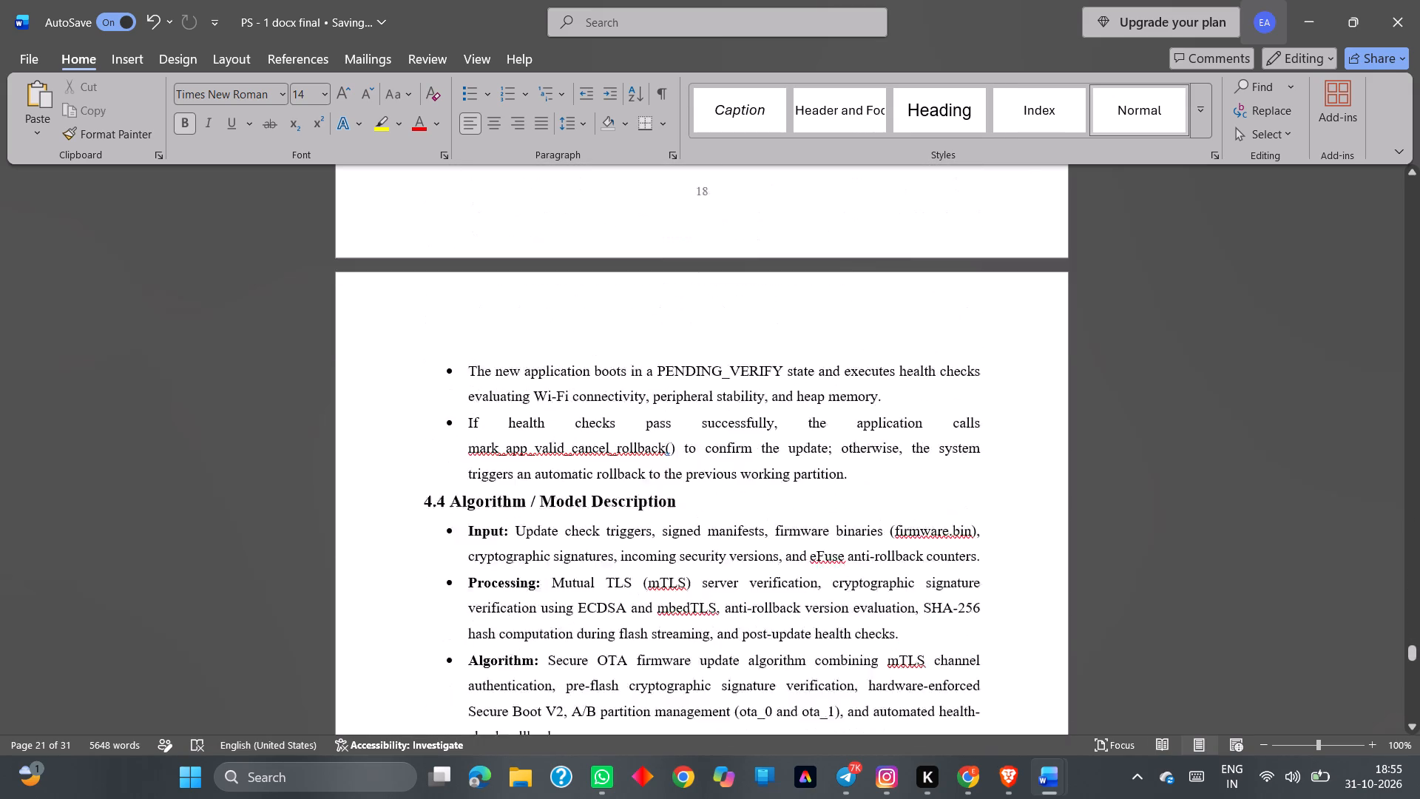
scroll(554, 546, down, 14)
scroll(554, 546, up, 2)
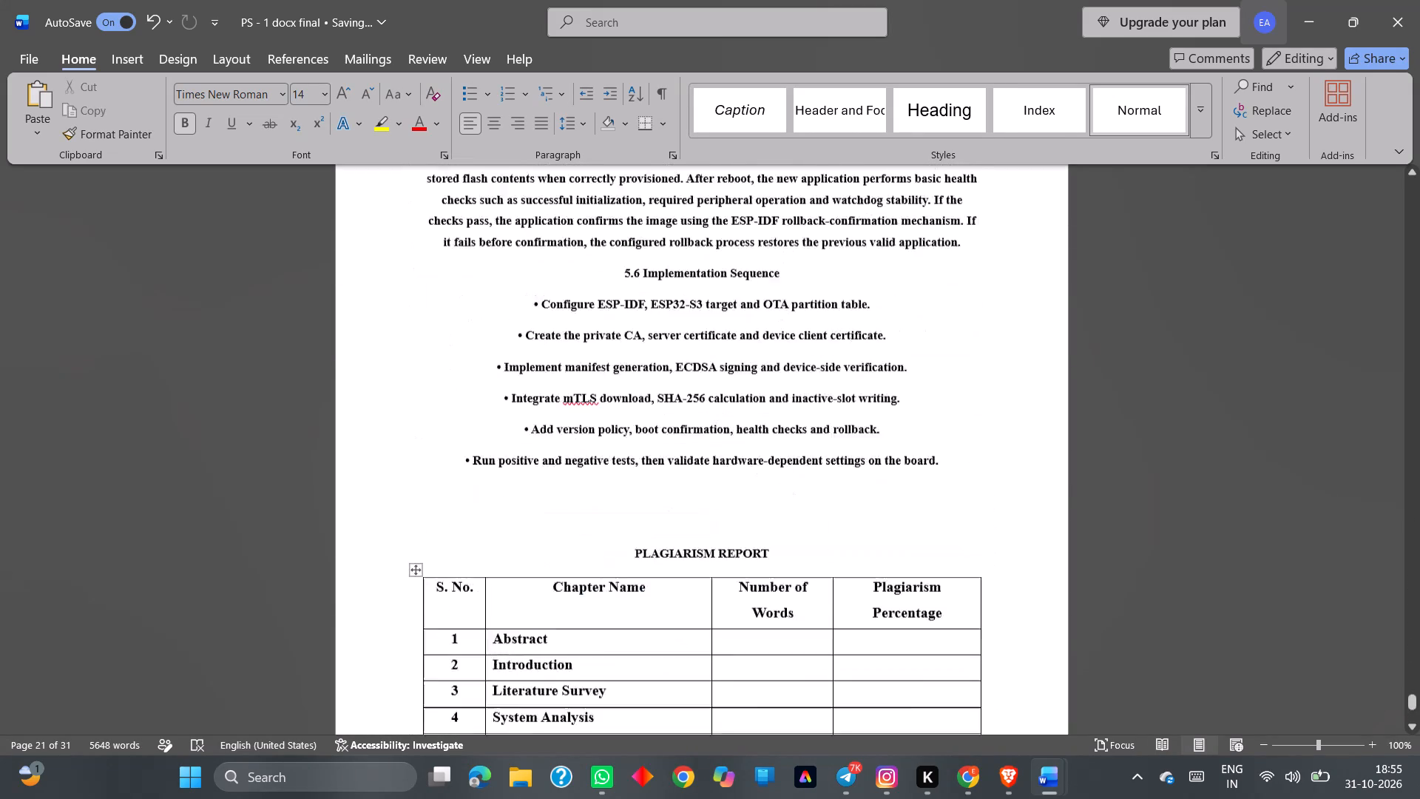
scroll(554, 546, up, 6)
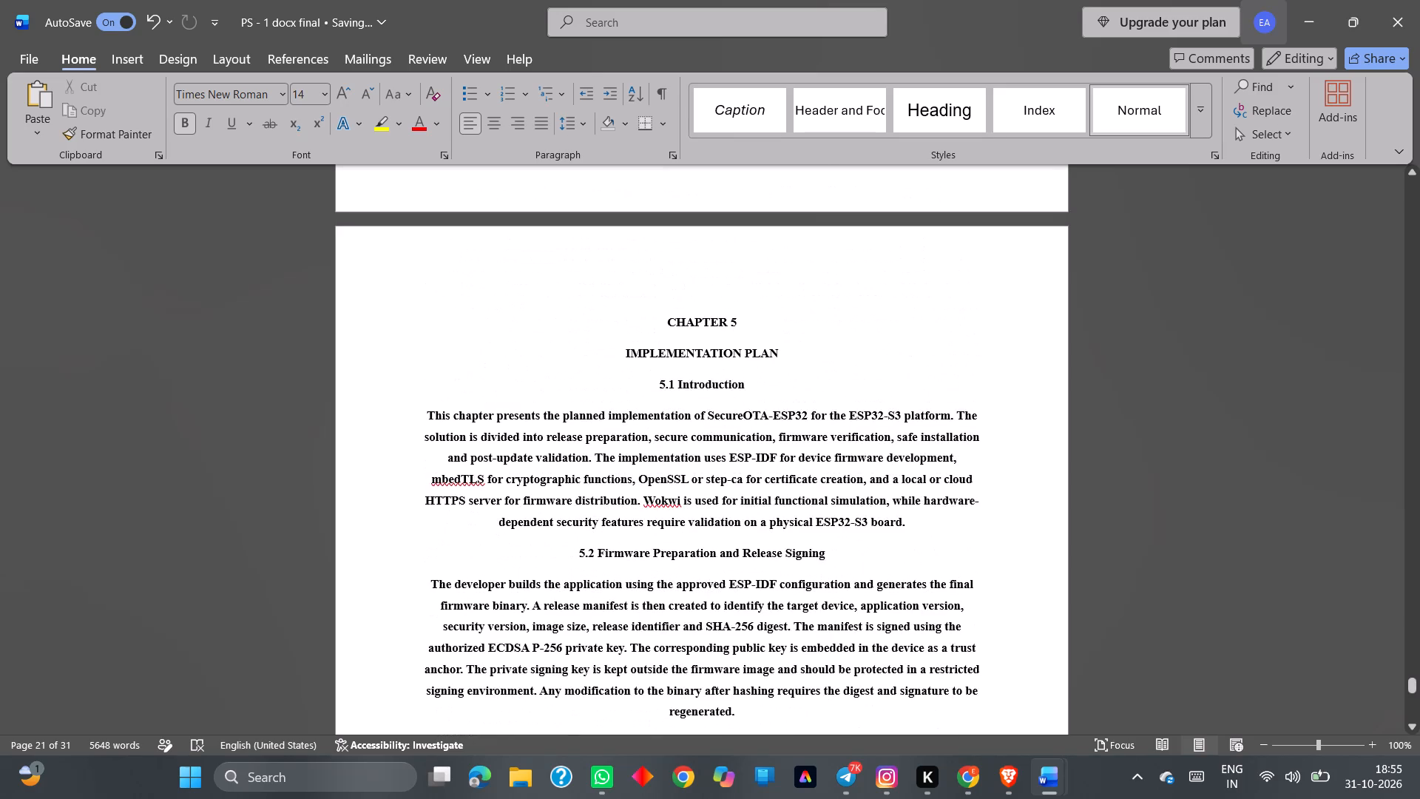
triple_click(701, 317)
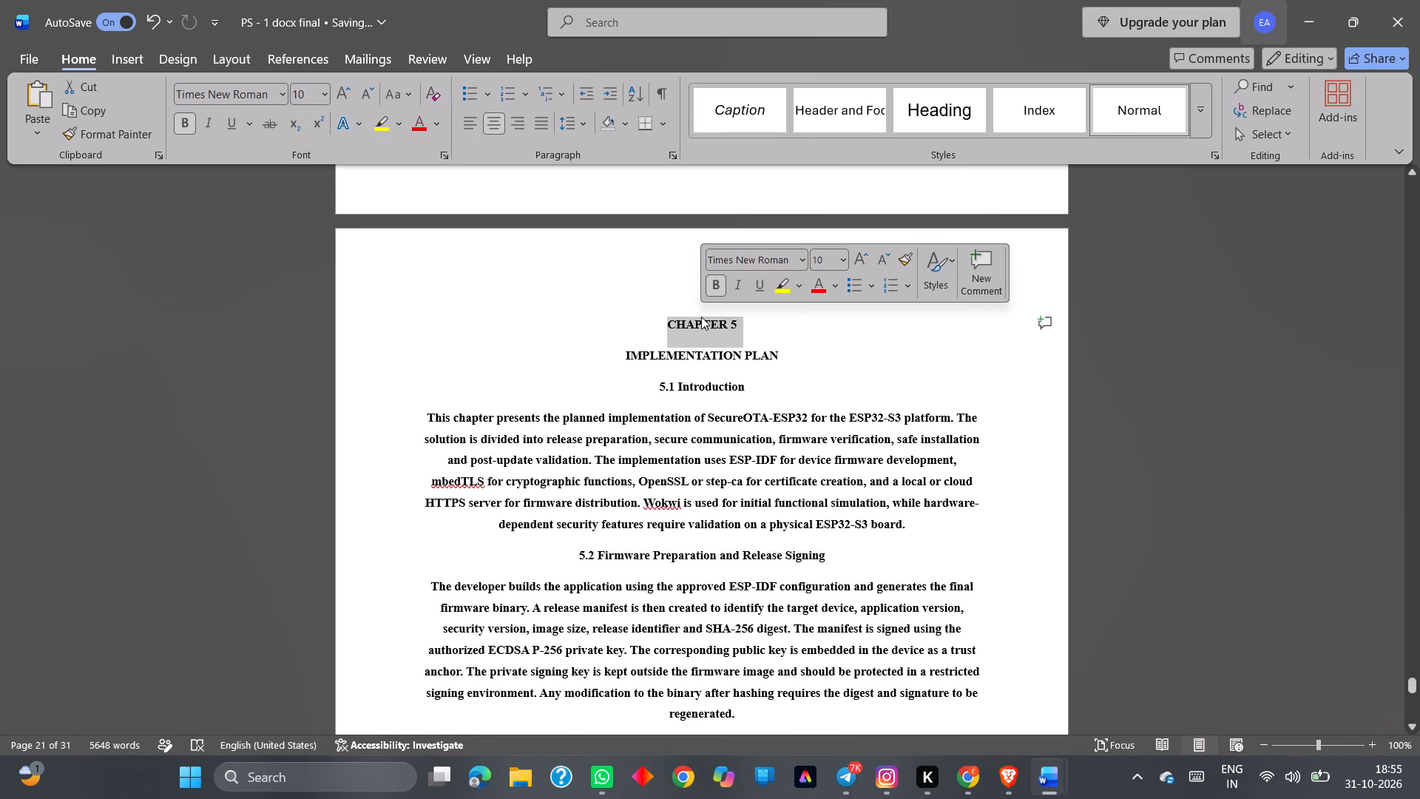
click(662, 315)
drag(662, 315, 765, 360)
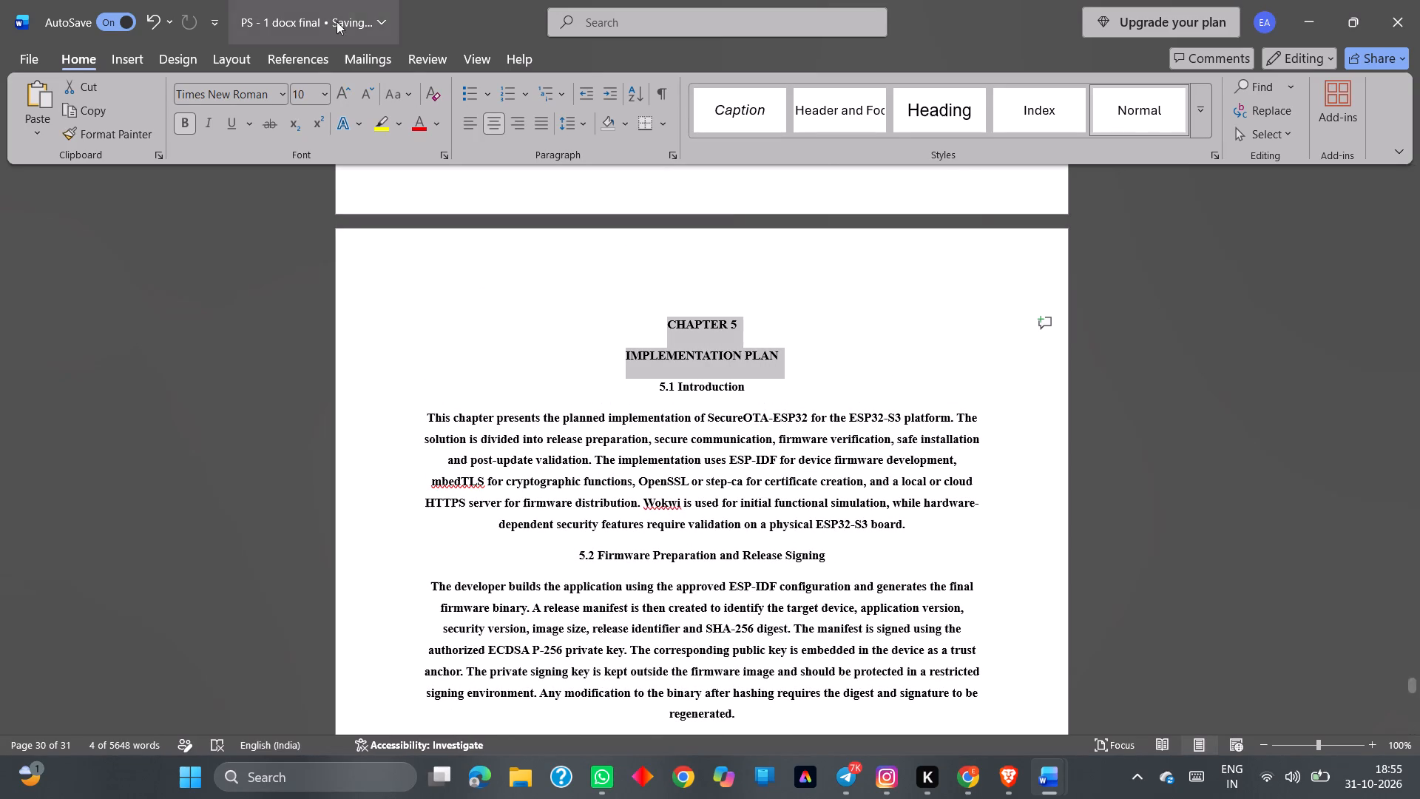
click(325, 93)
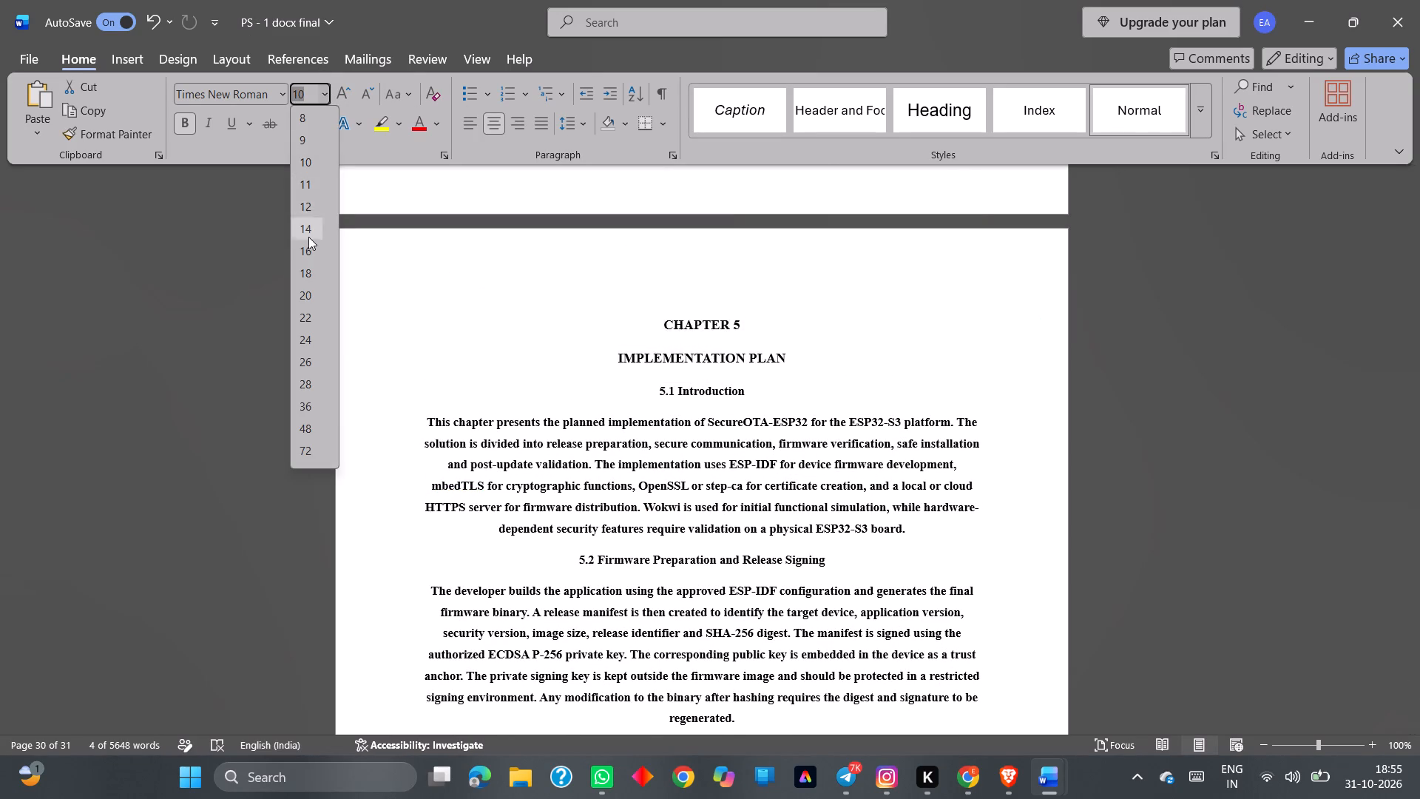
click(308, 237)
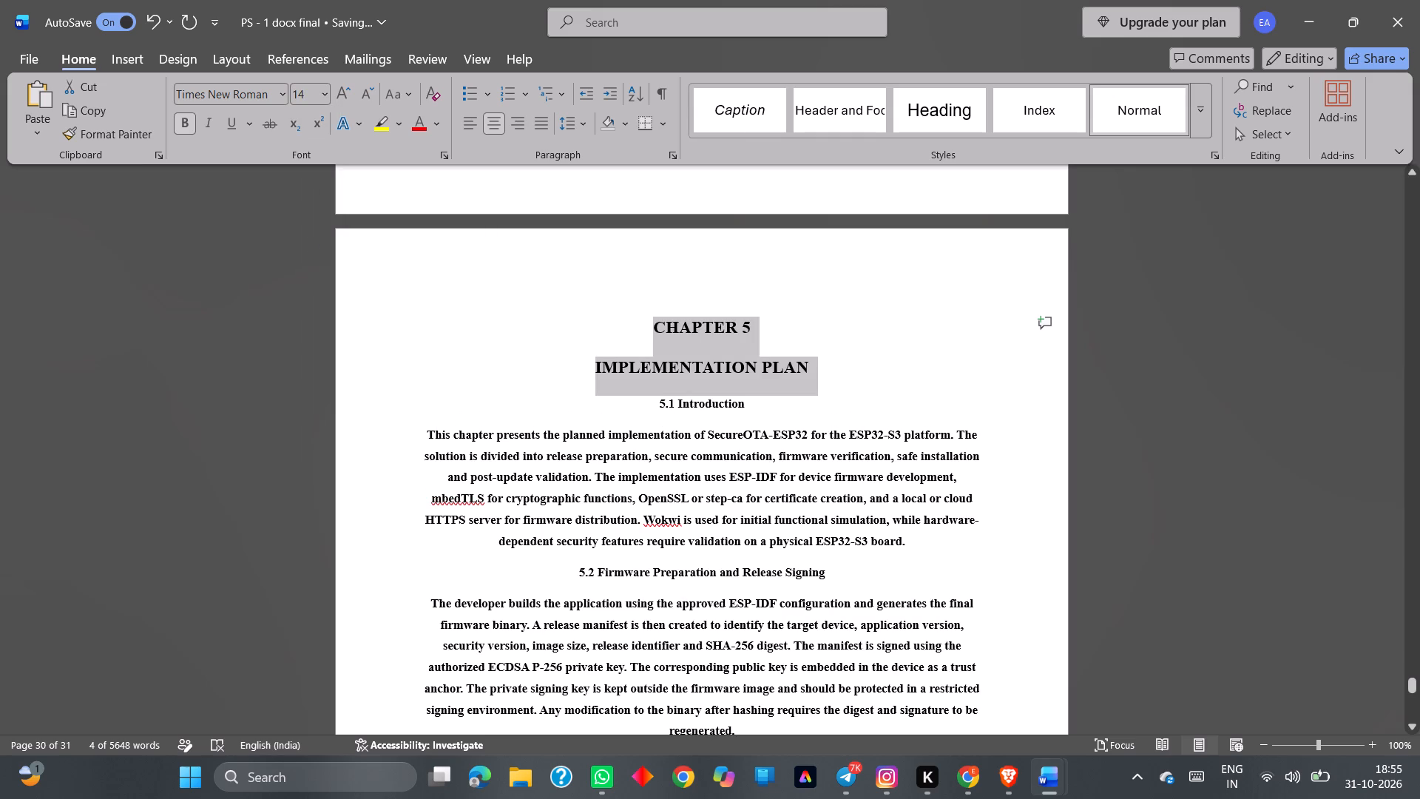
click(700, 433)
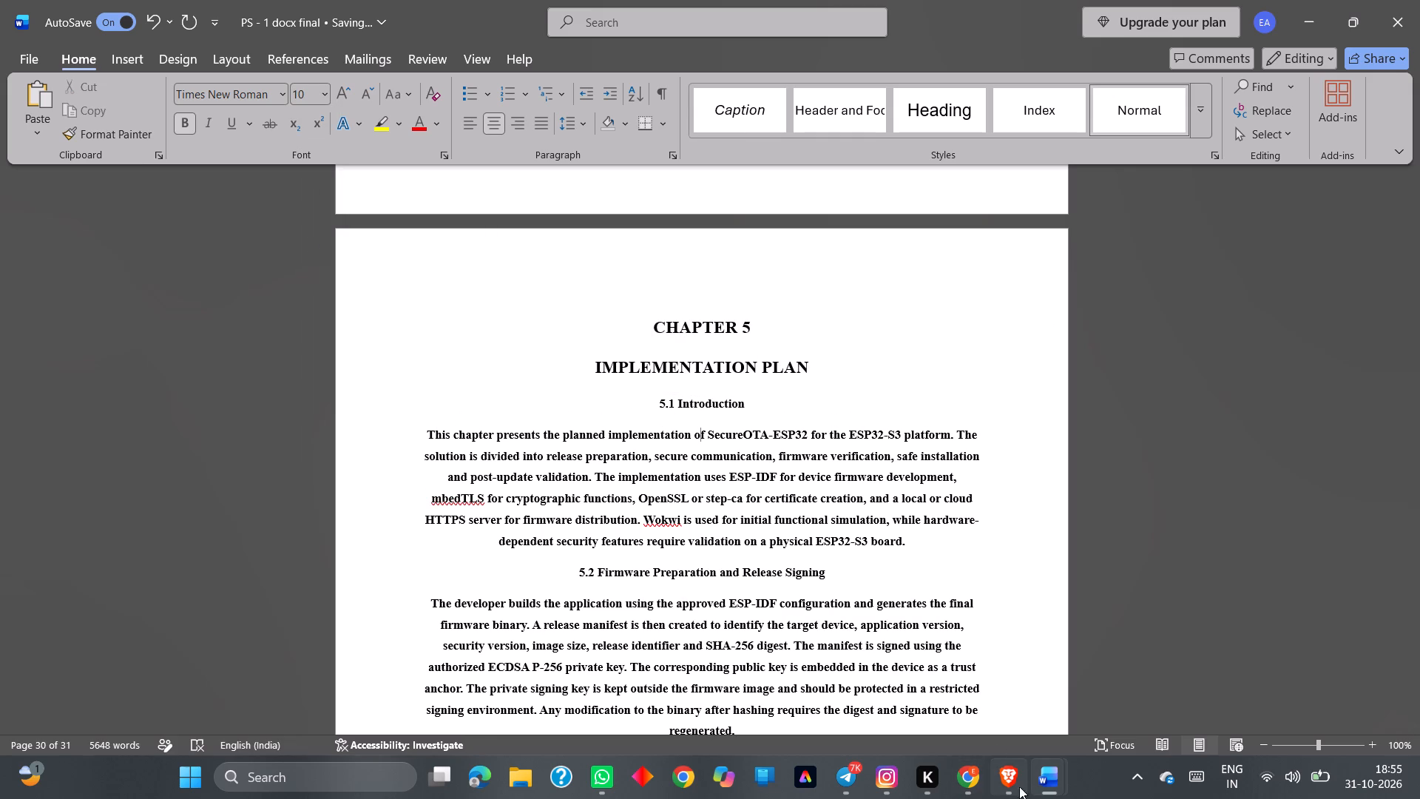
Extend the "IMPLEMENTATION PLAN" title with "FOR PROJECT STAGE – II", copied from the Chapter 5 title in the Project Stage-1_Dissertation-2 document.
click(1054, 779)
click(1029, 709)
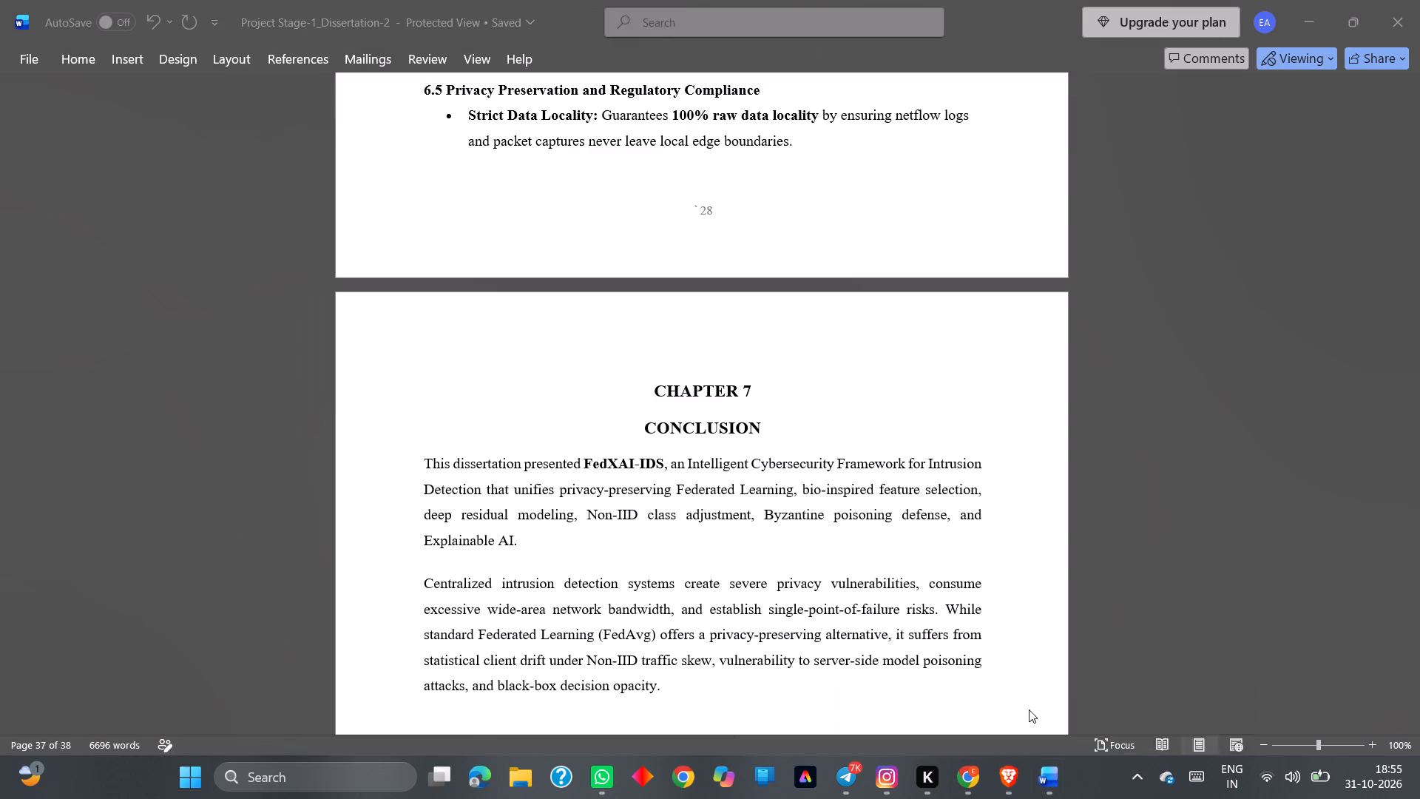
scroll(853, 311, up, 6)
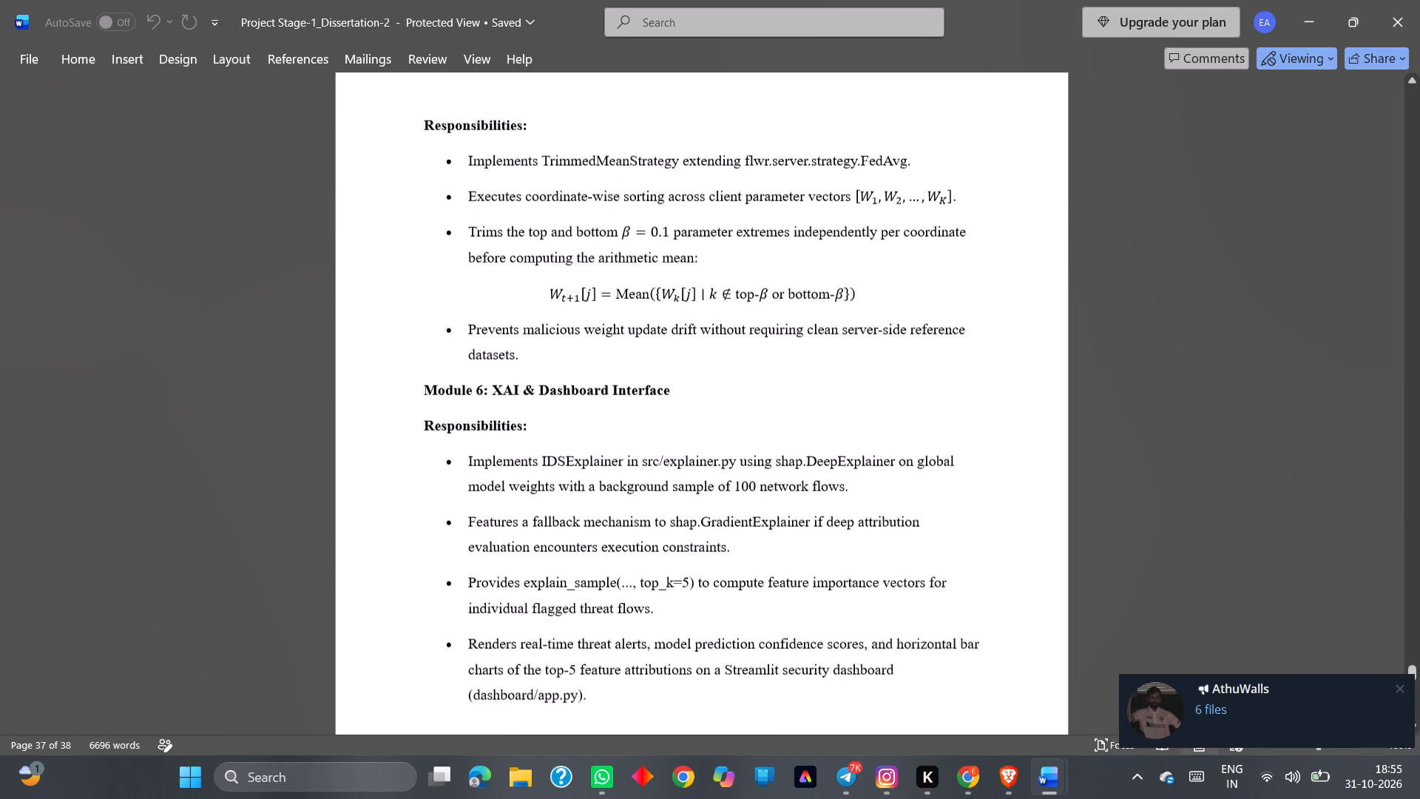
scroll(853, 311, up, 10)
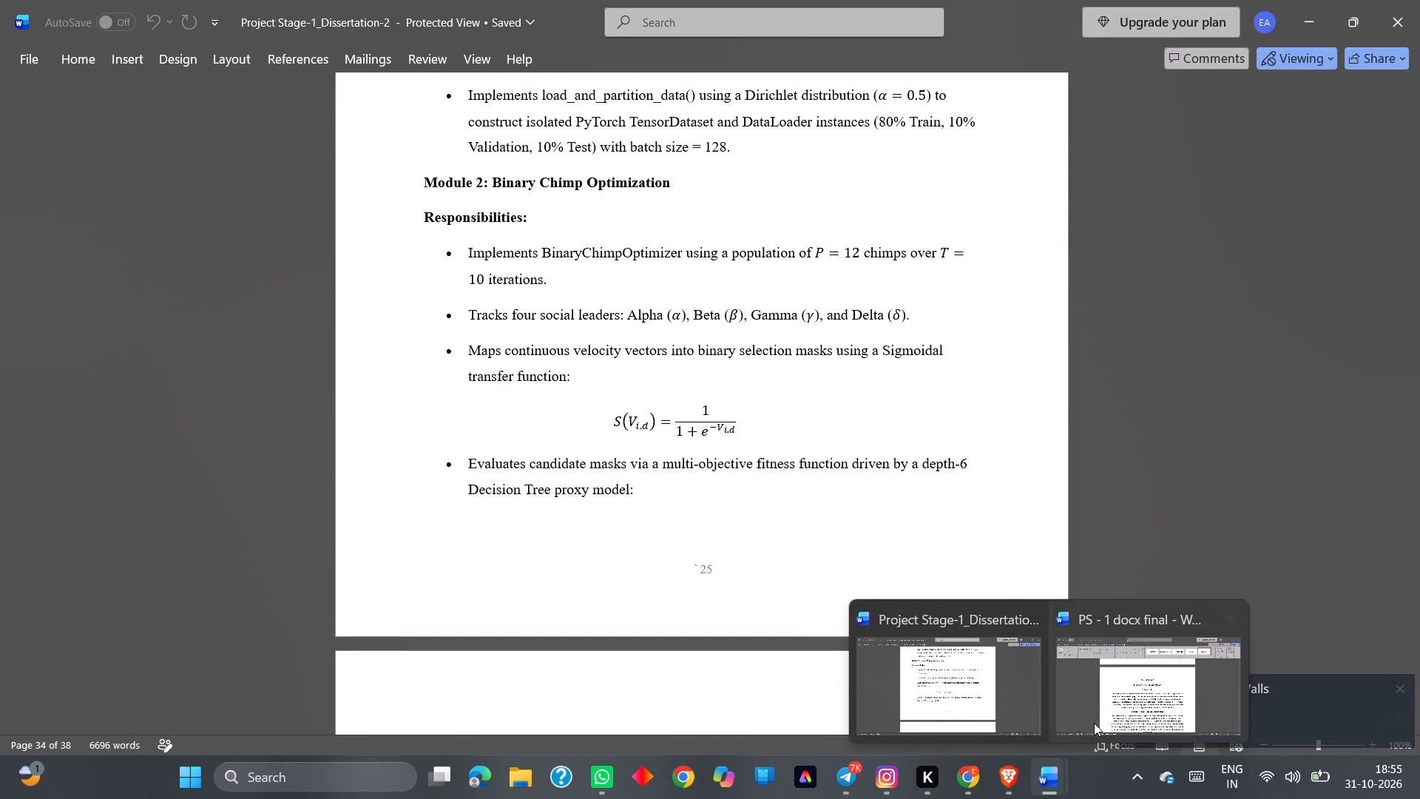
click(1021, 690)
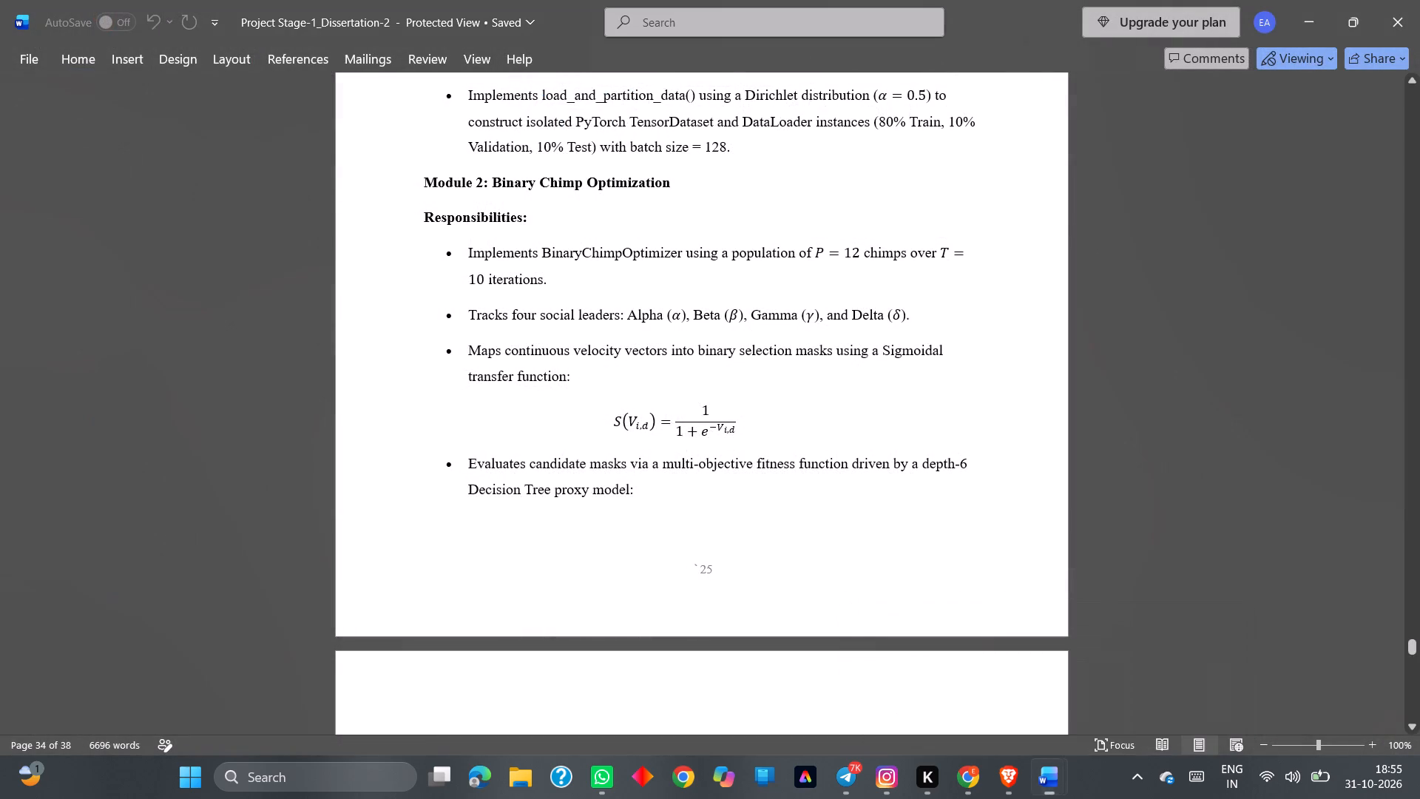
scroll(831, 445, up, 5)
scroll(831, 445, down, 2)
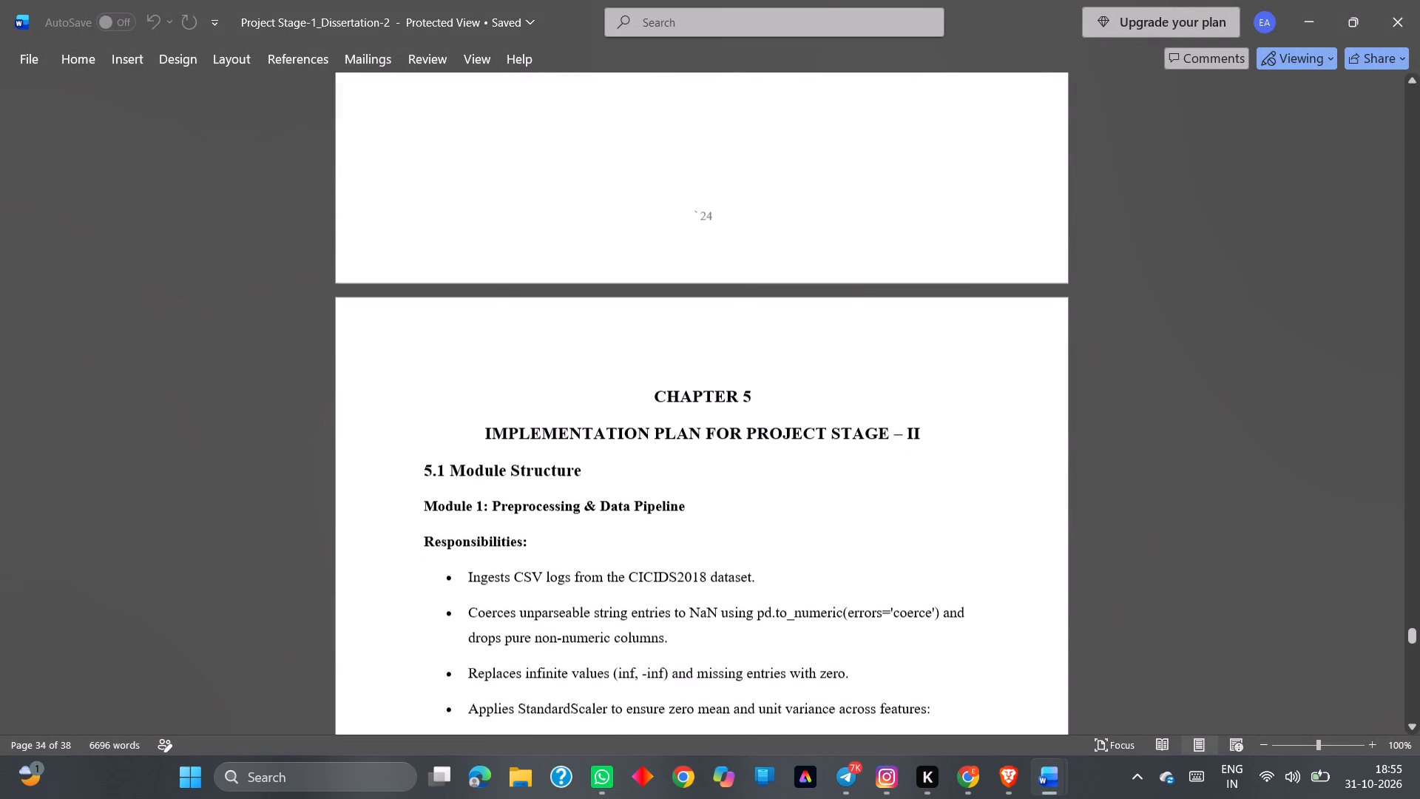
drag(927, 425, 735, 424)
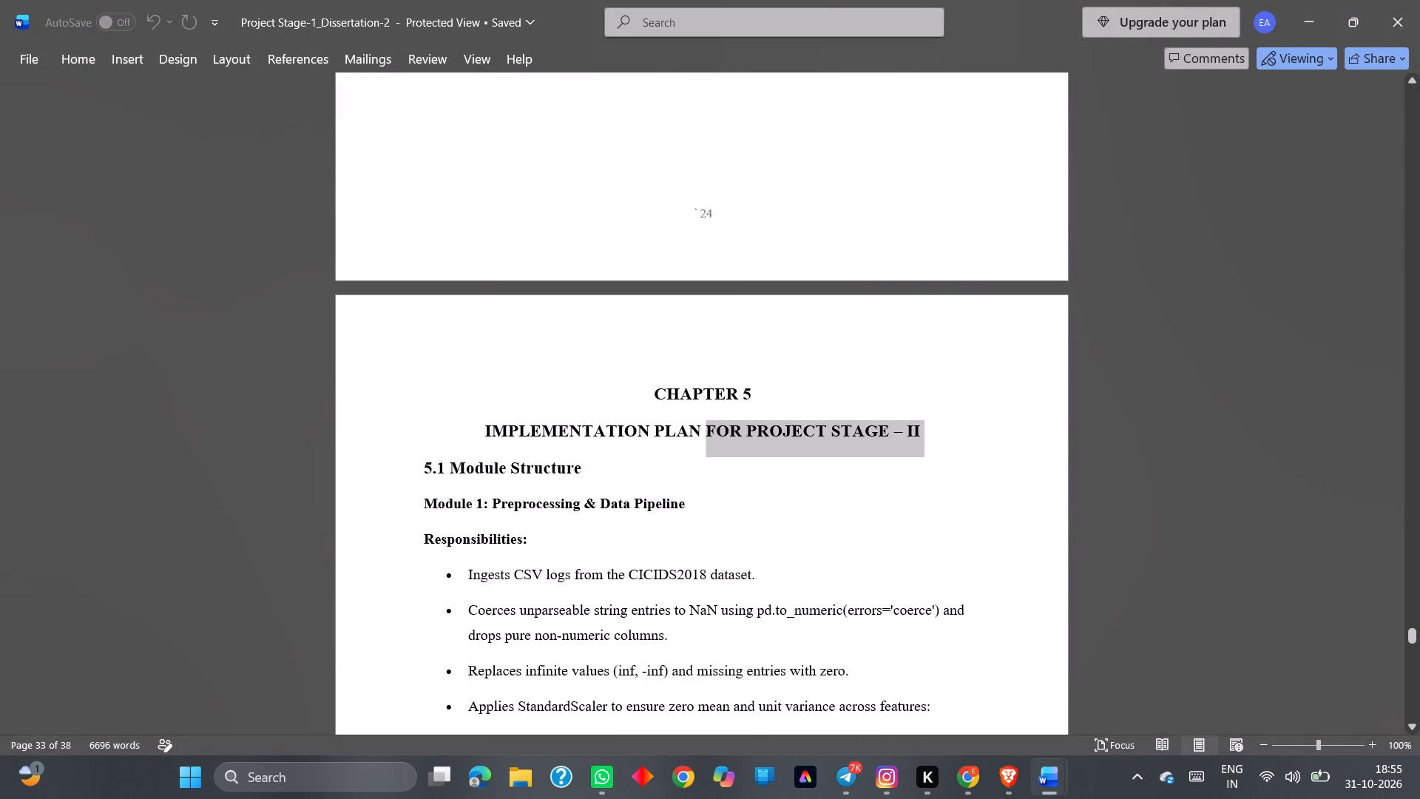
drag(735, 424, 714, 425)
key(ctrl+c)
key(alt+Tab)
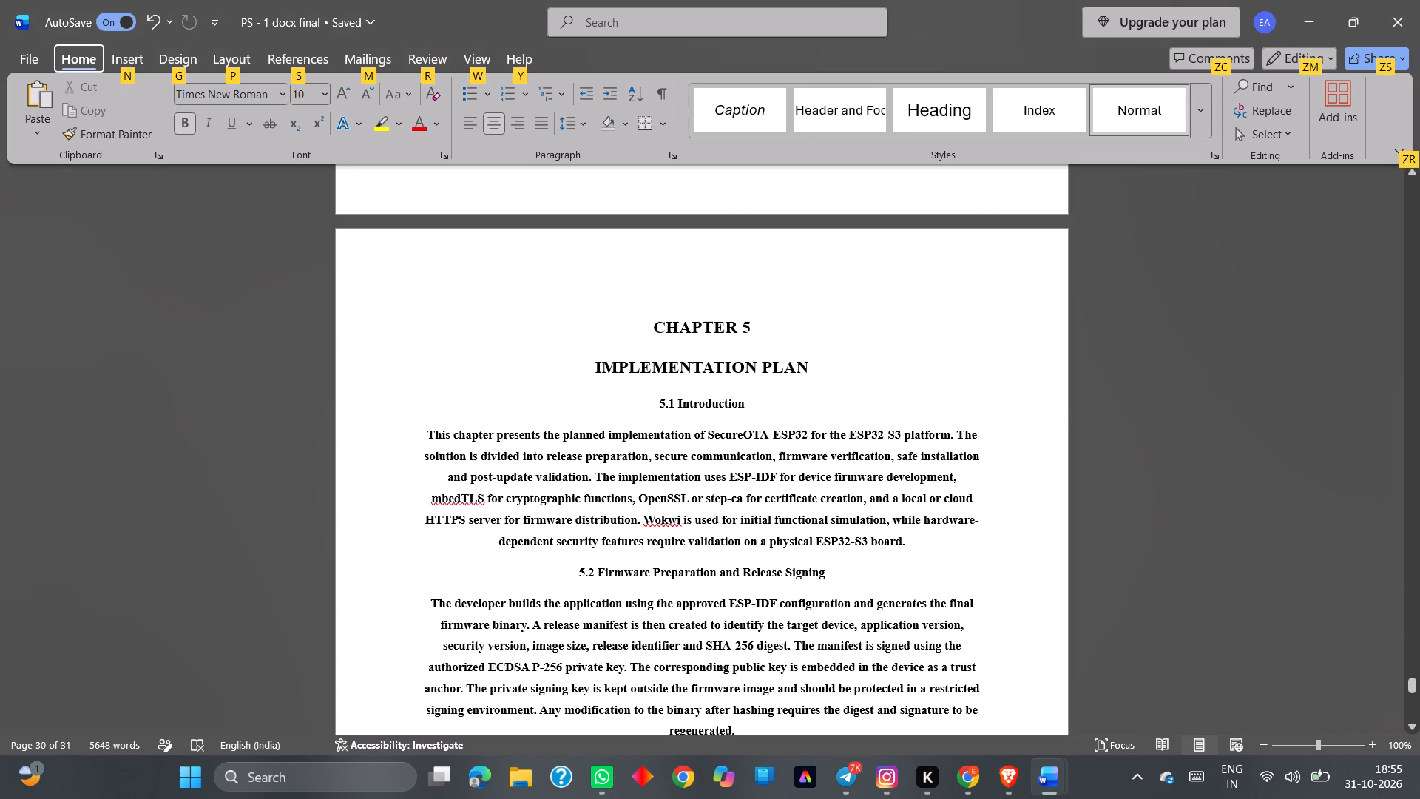
click(827, 366)
key(space)
key(ctrl+v)
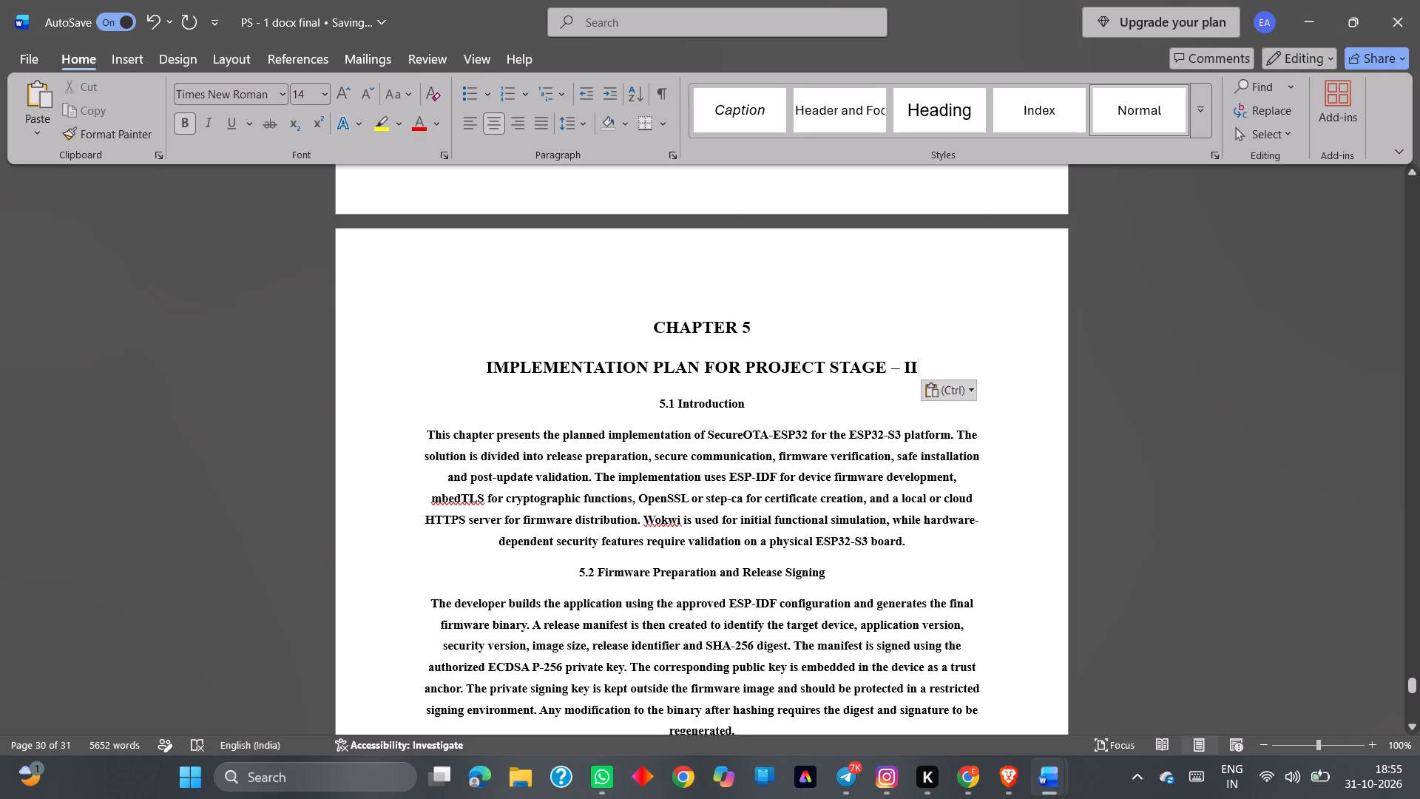
After checking Chapter 5 in the Project Stage-1_Dissertation-2 document, left-align the report's Chapter 5 text from 5.1 Introduction through the last 5.6 bullet.
key(alt+Tab)
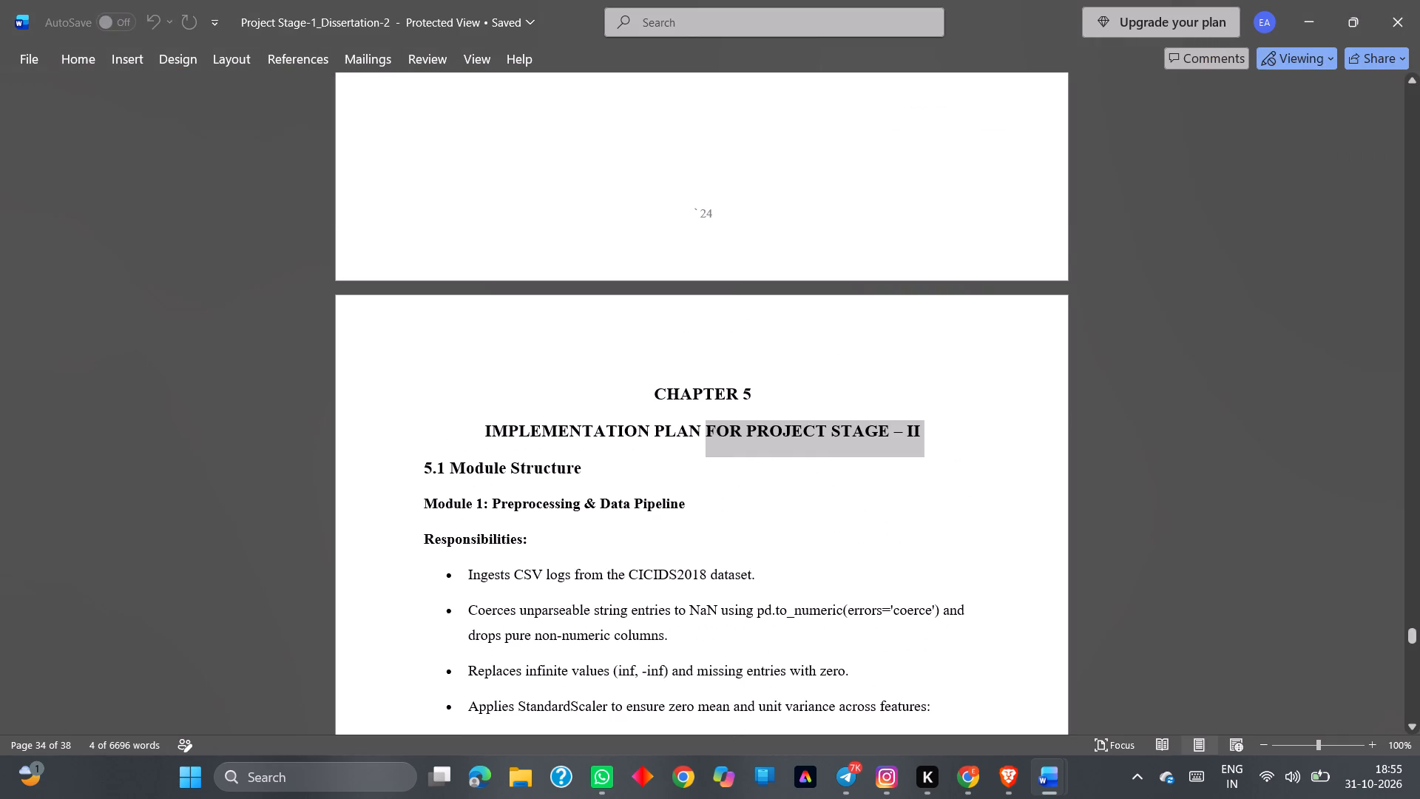
scroll(535, 557, down, 4)
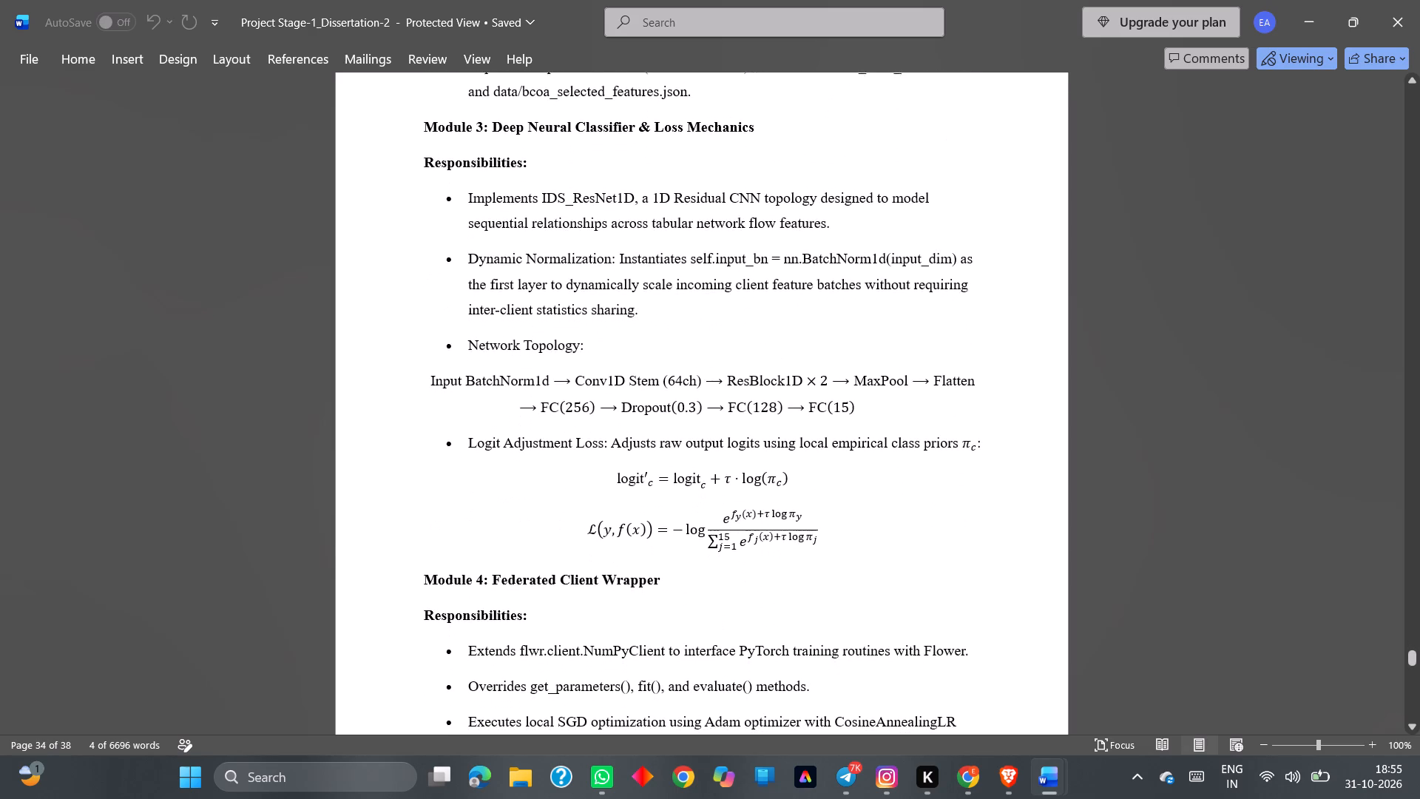
scroll(535, 557, down, 1)
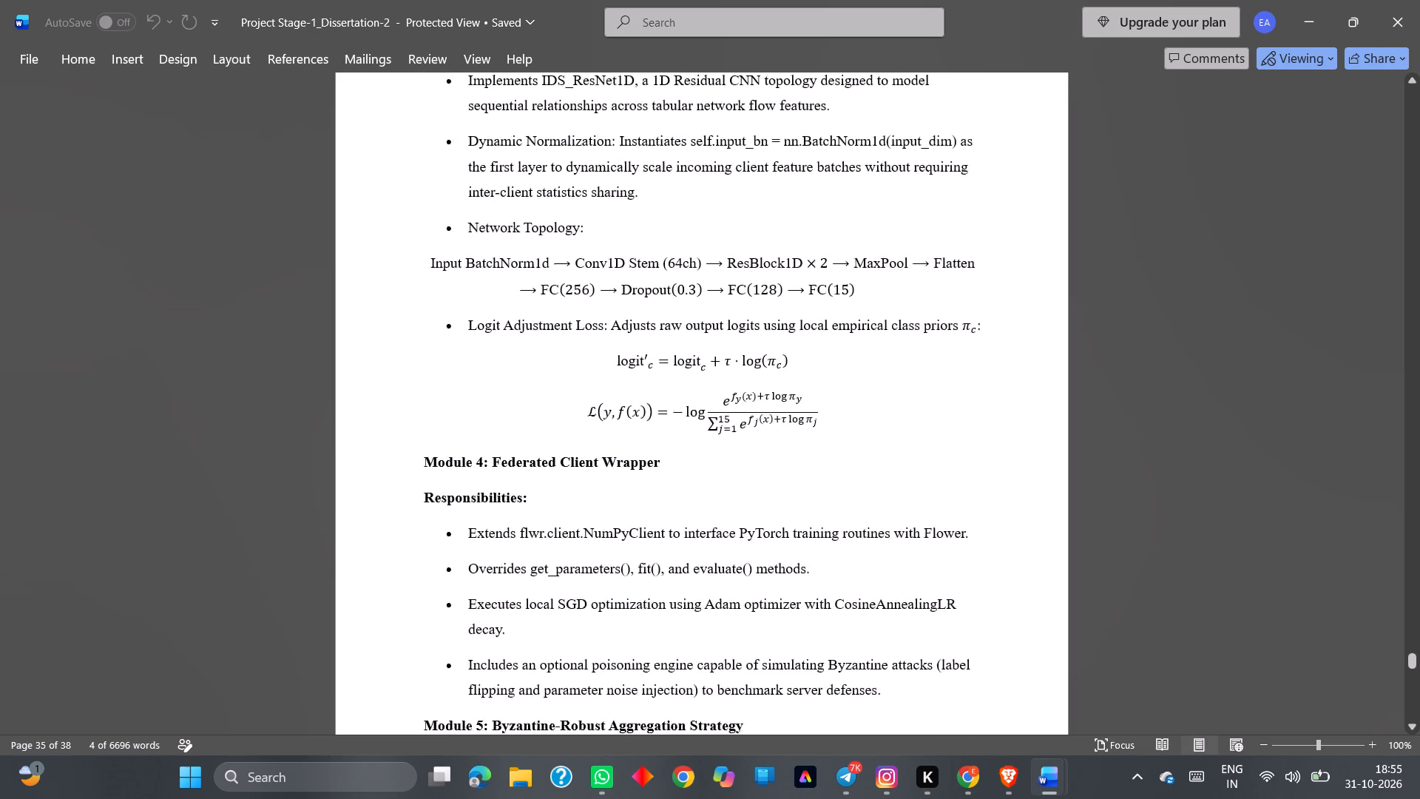
scroll(535, 557, down, 1)
key(alt+Tab)
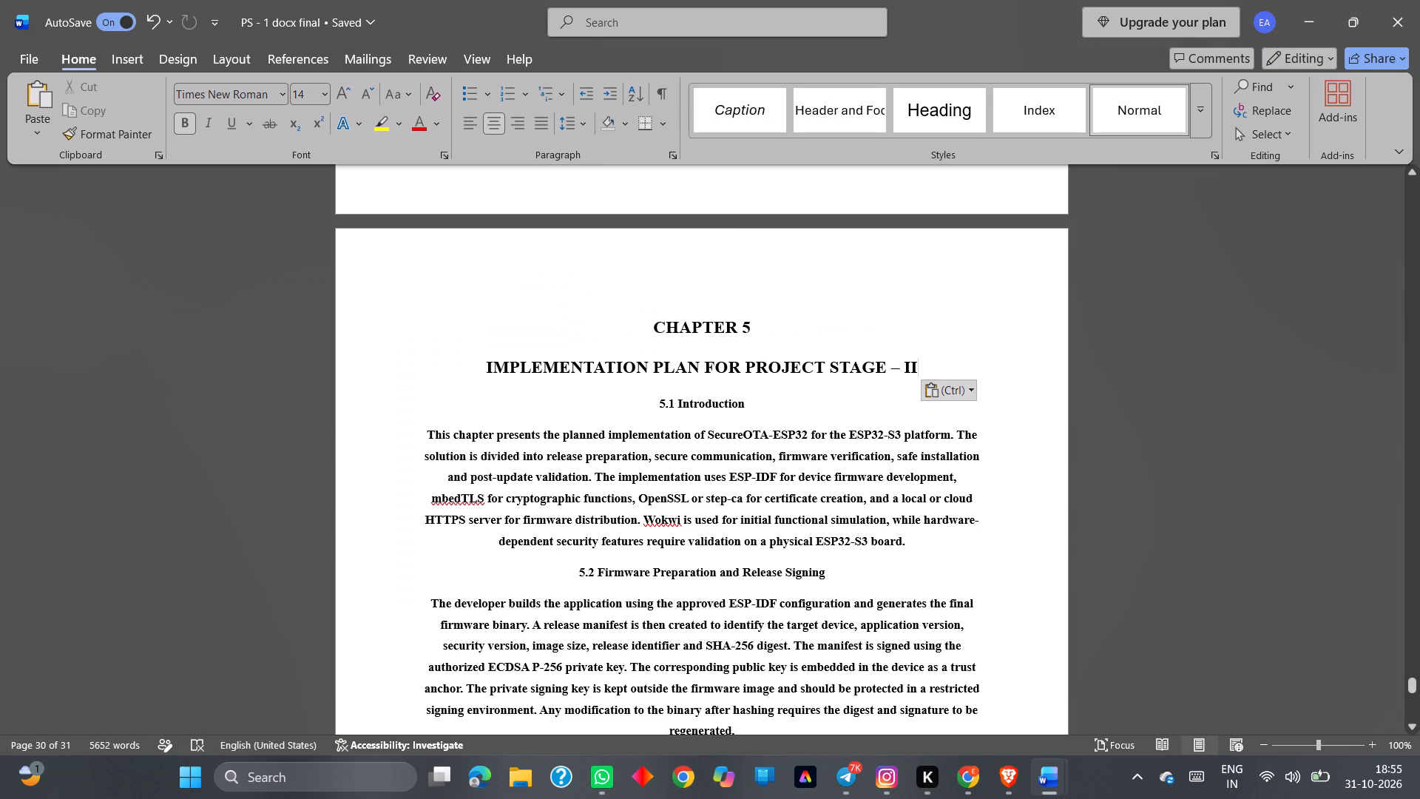
double_click(740, 400)
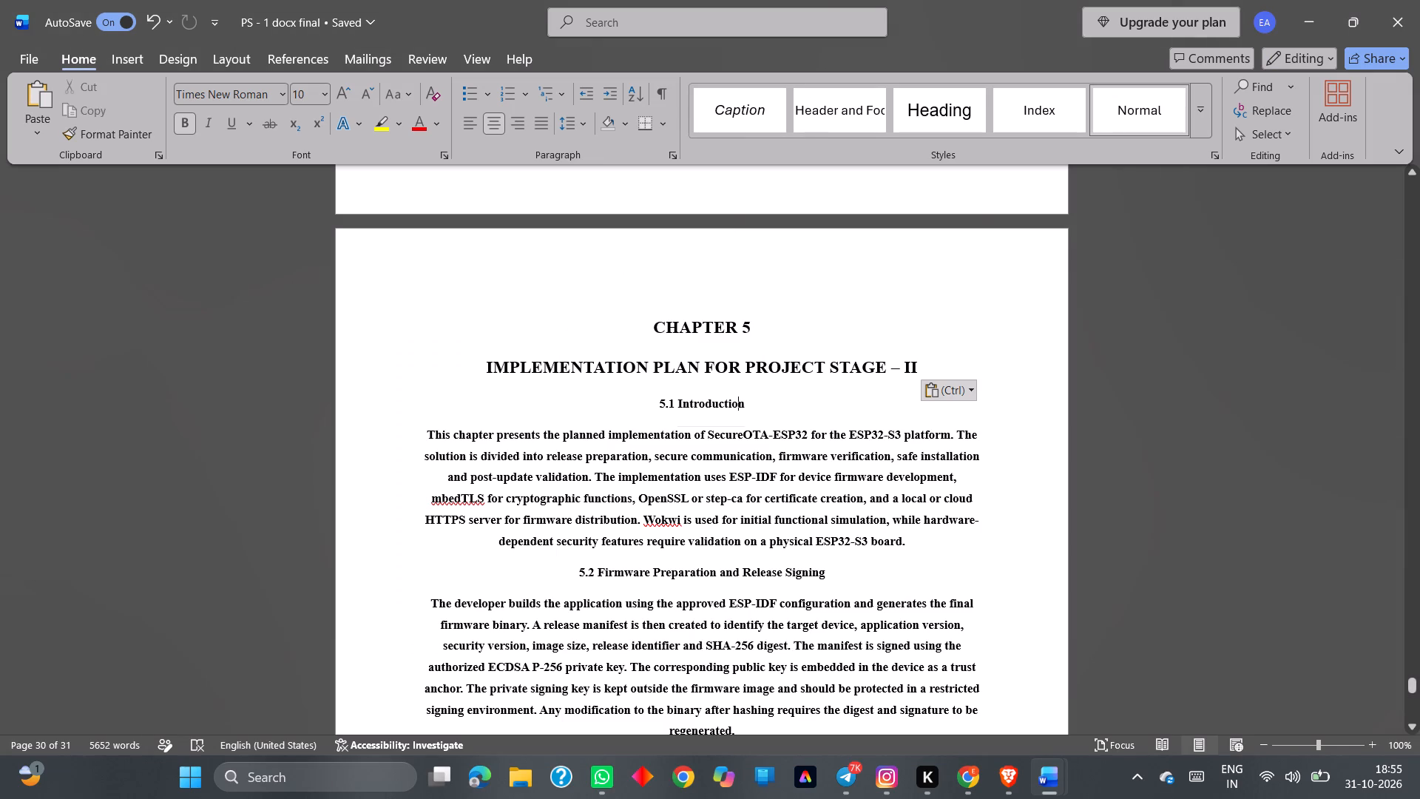
click(740, 400)
drag(756, 398, 641, 397)
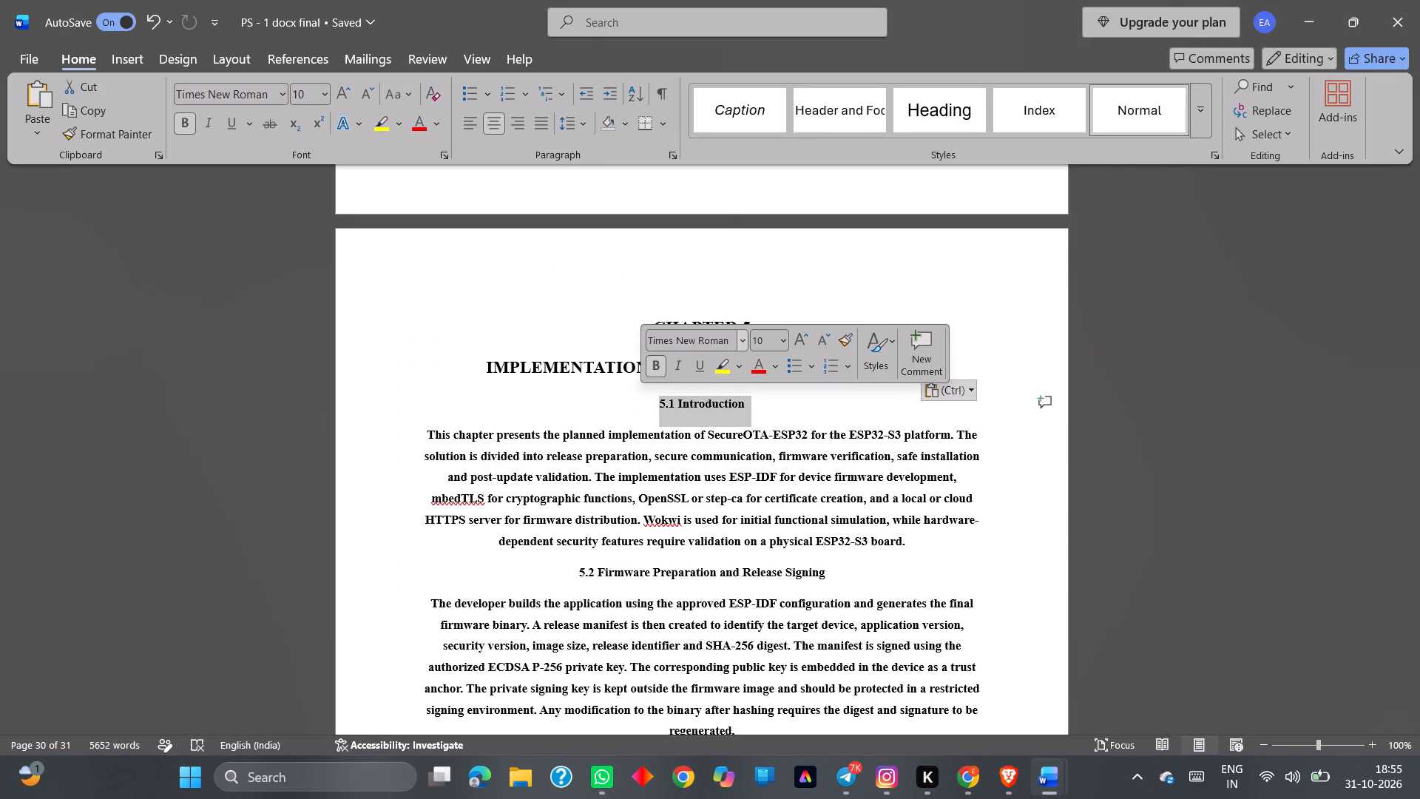
drag(636, 490, 640, 434)
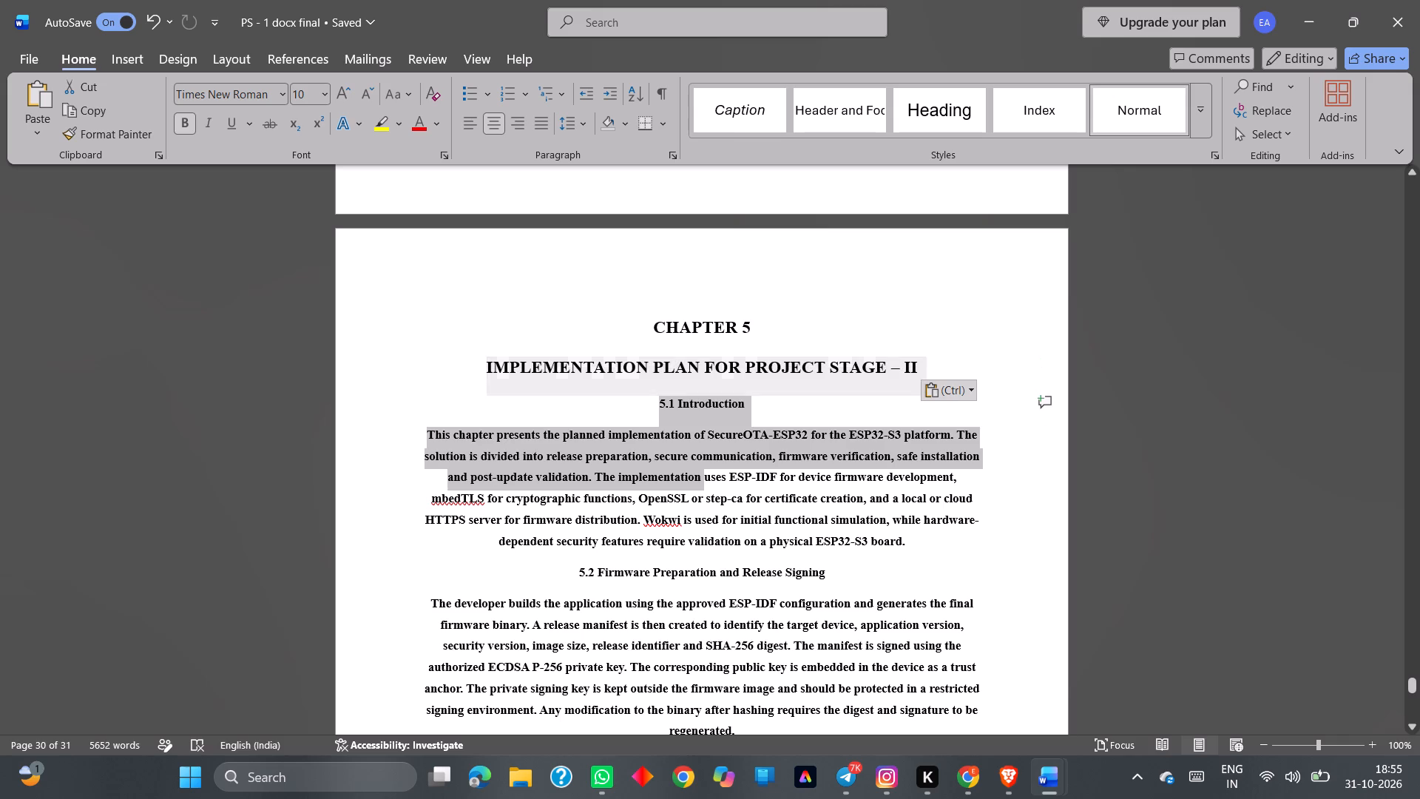
drag(640, 434, 640, 436)
click(640, 436)
drag(657, 408, 669, 428)
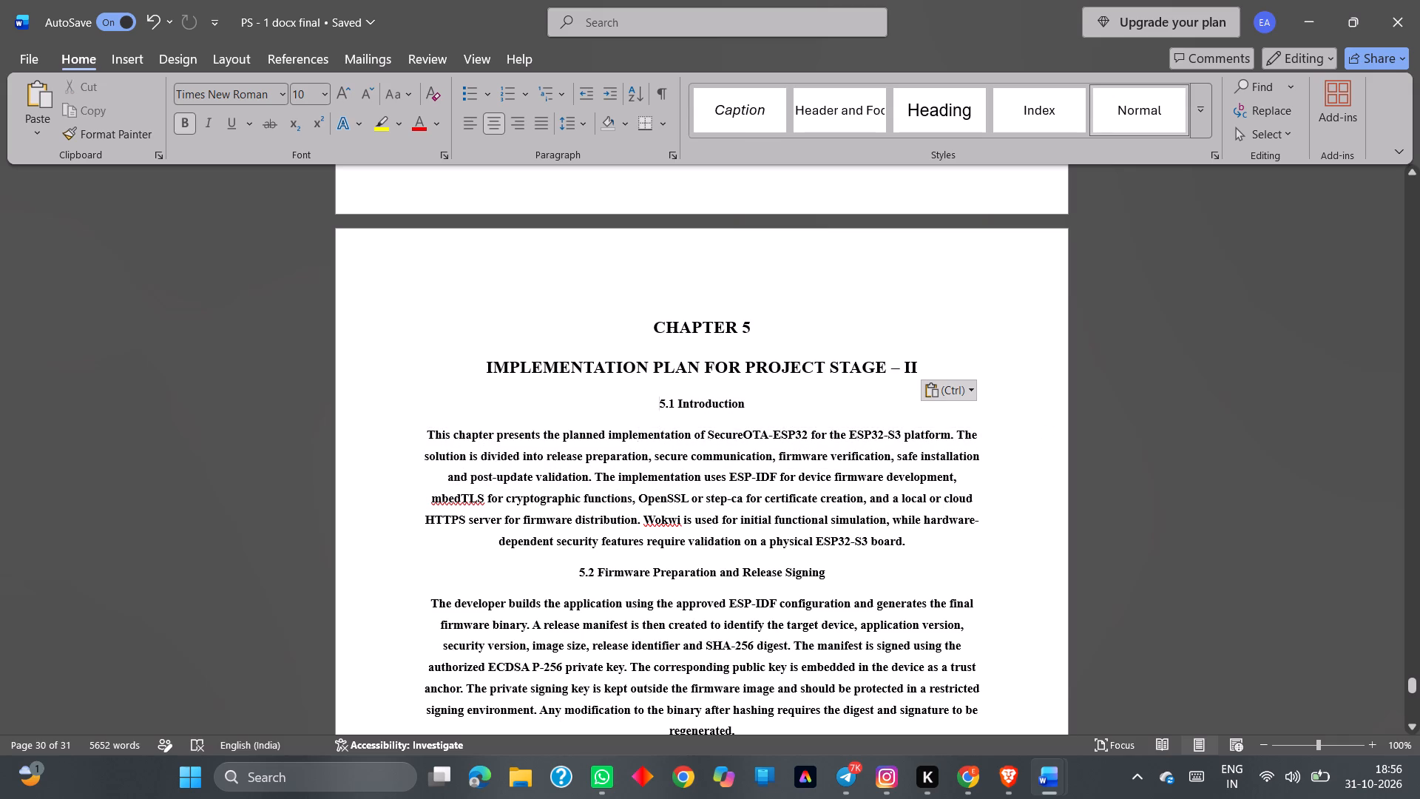
drag(669, 428, 828, 752)
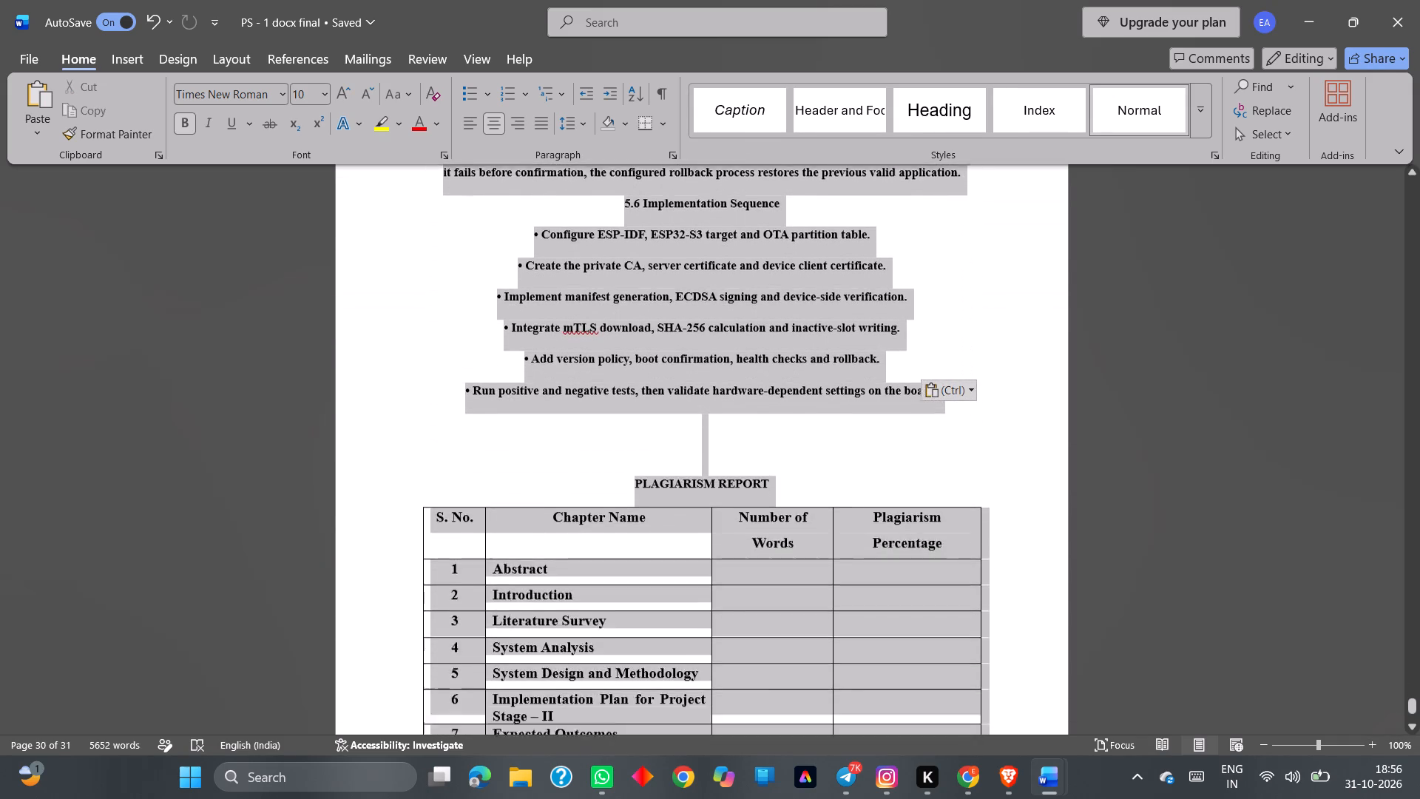
drag(828, 752, 939, 348)
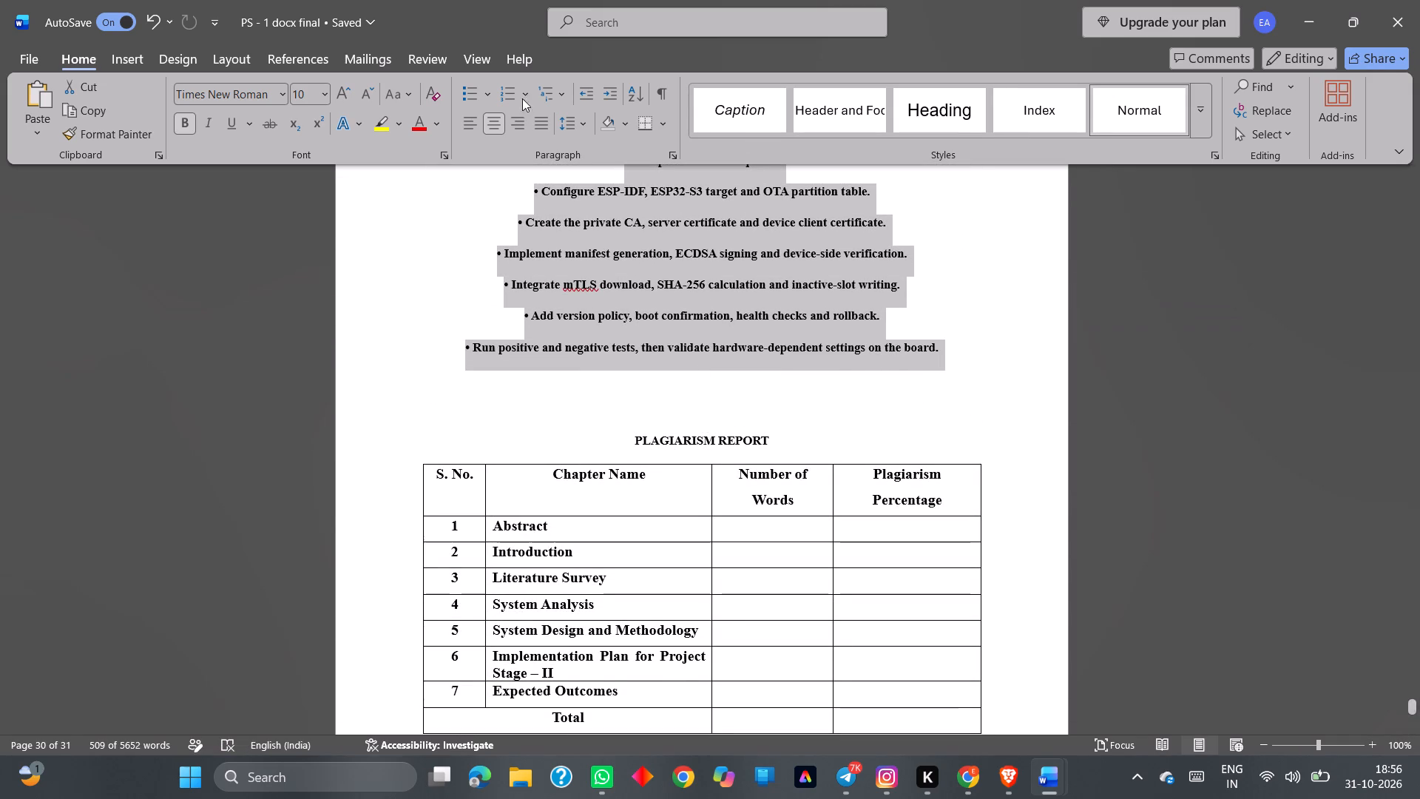
click(470, 122)
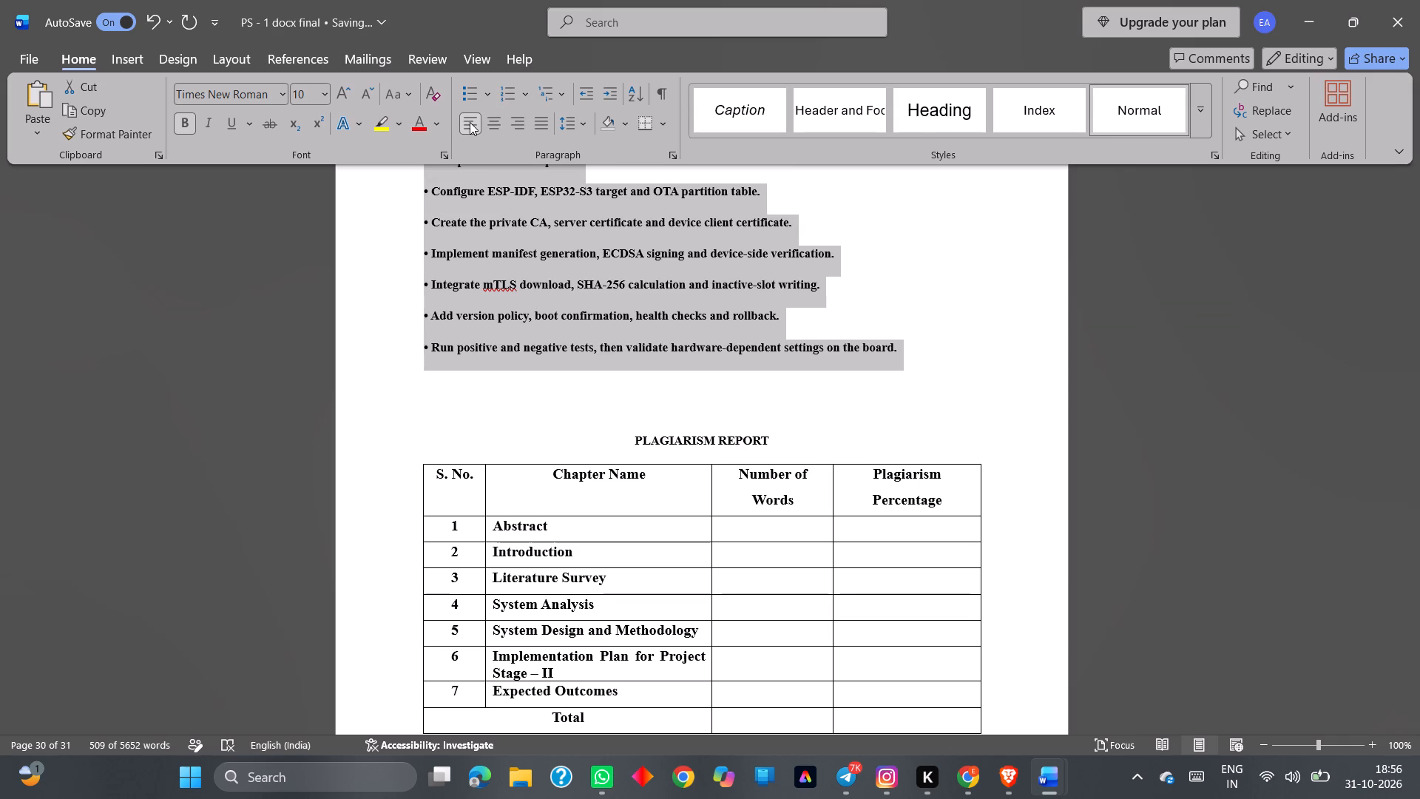
Set the same Chapter 5 text, from 5.1 Introduction through the last 5.6 bullet, to font size 12 and remove its bold.
scroll(490, 394, up, 3)
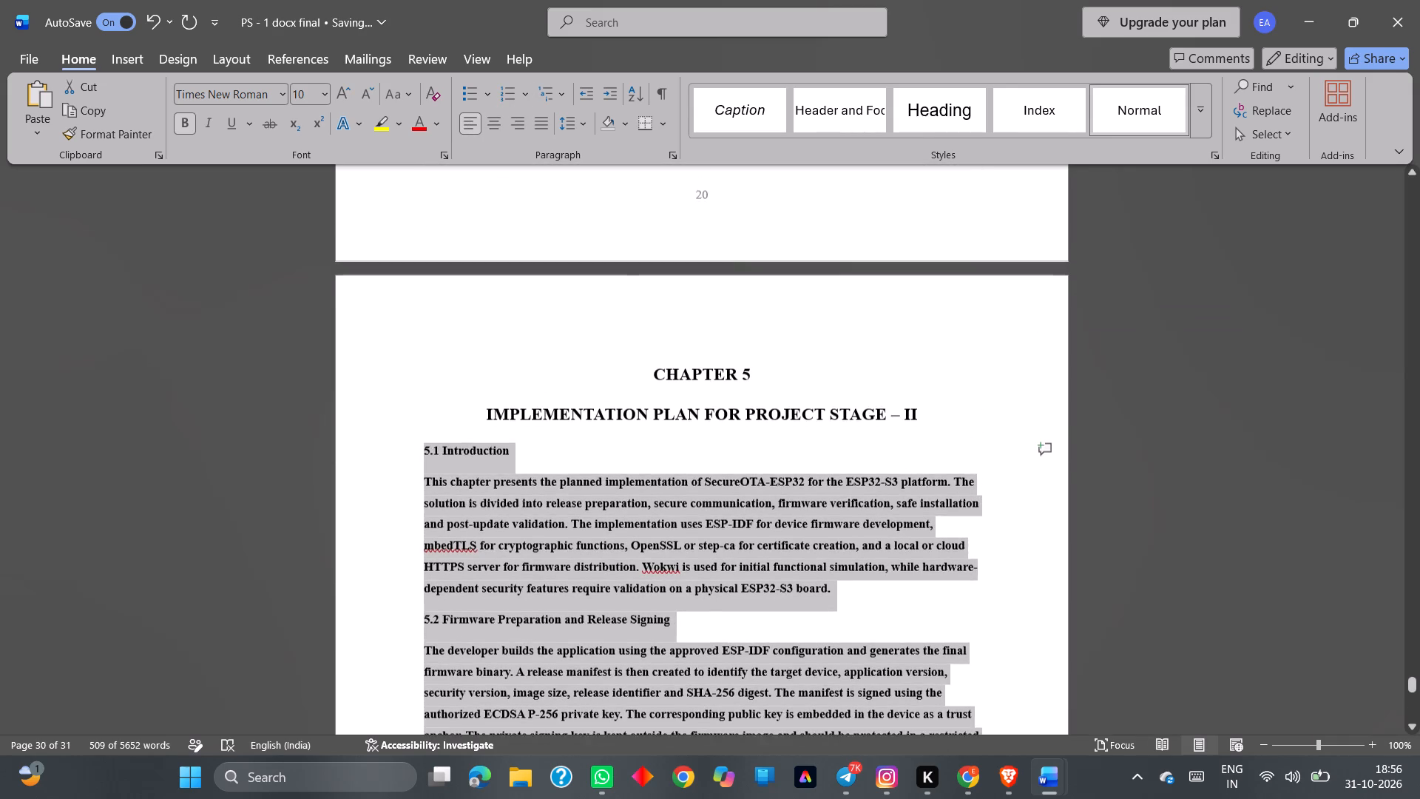
scroll(490, 394, up, 1)
click(330, 91)
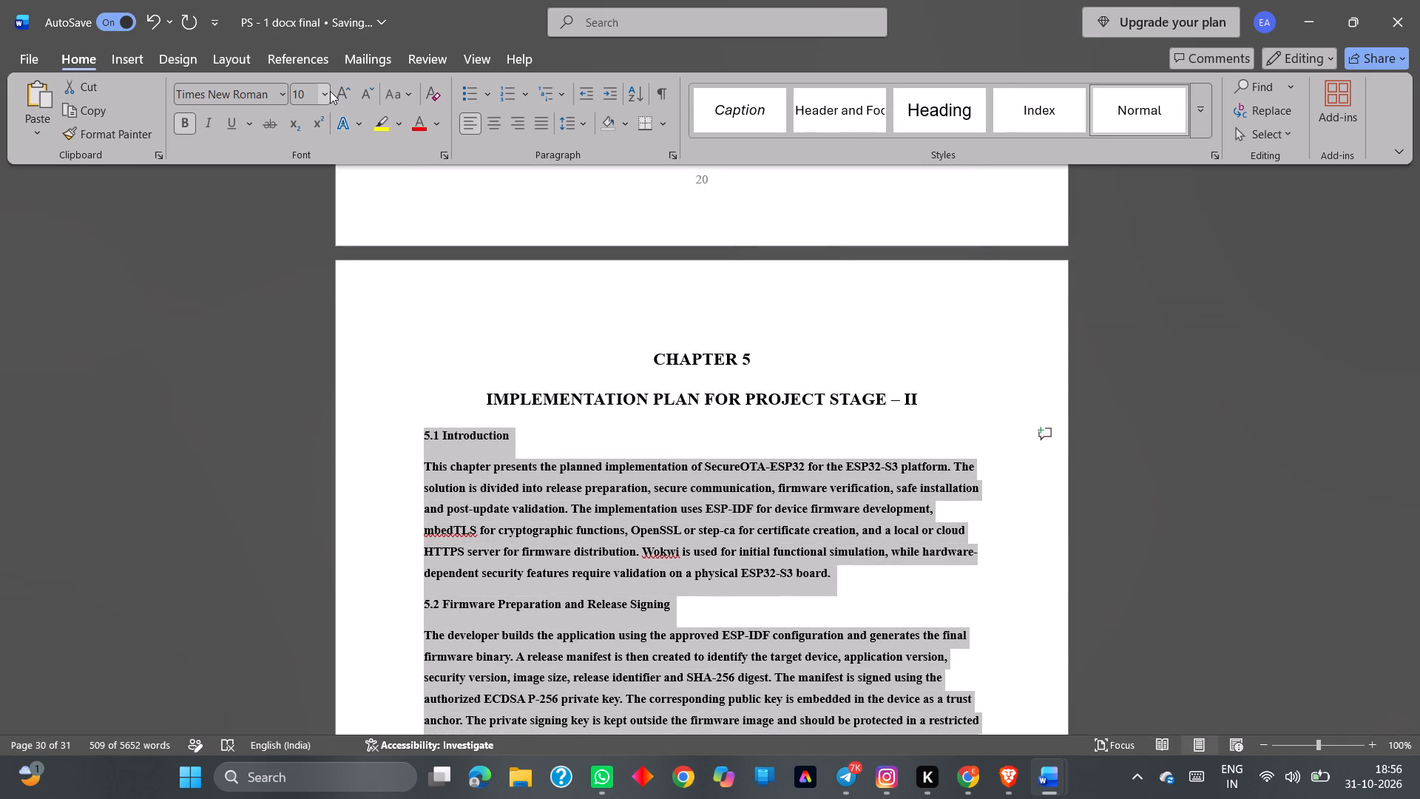
click(330, 91)
click(320, 90)
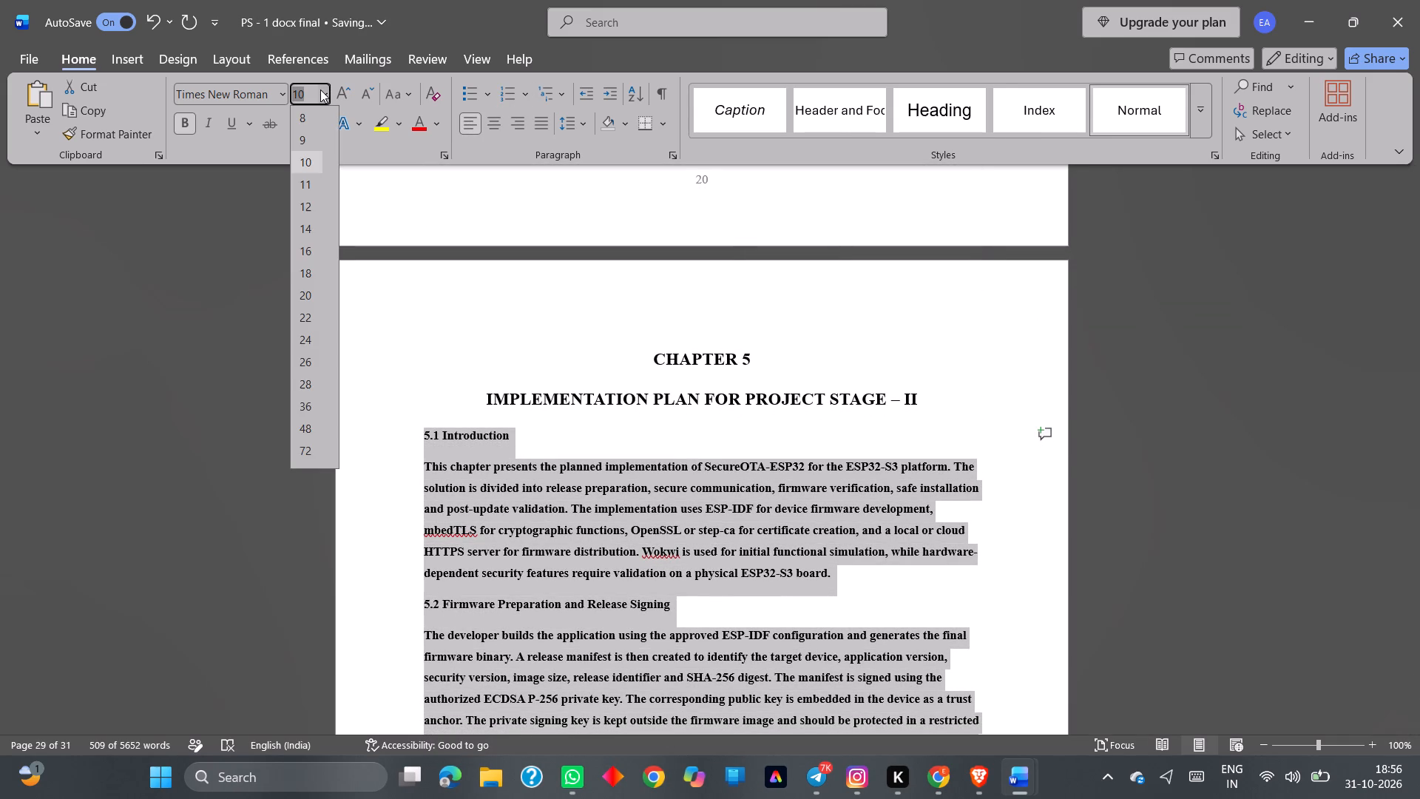
click(304, 200)
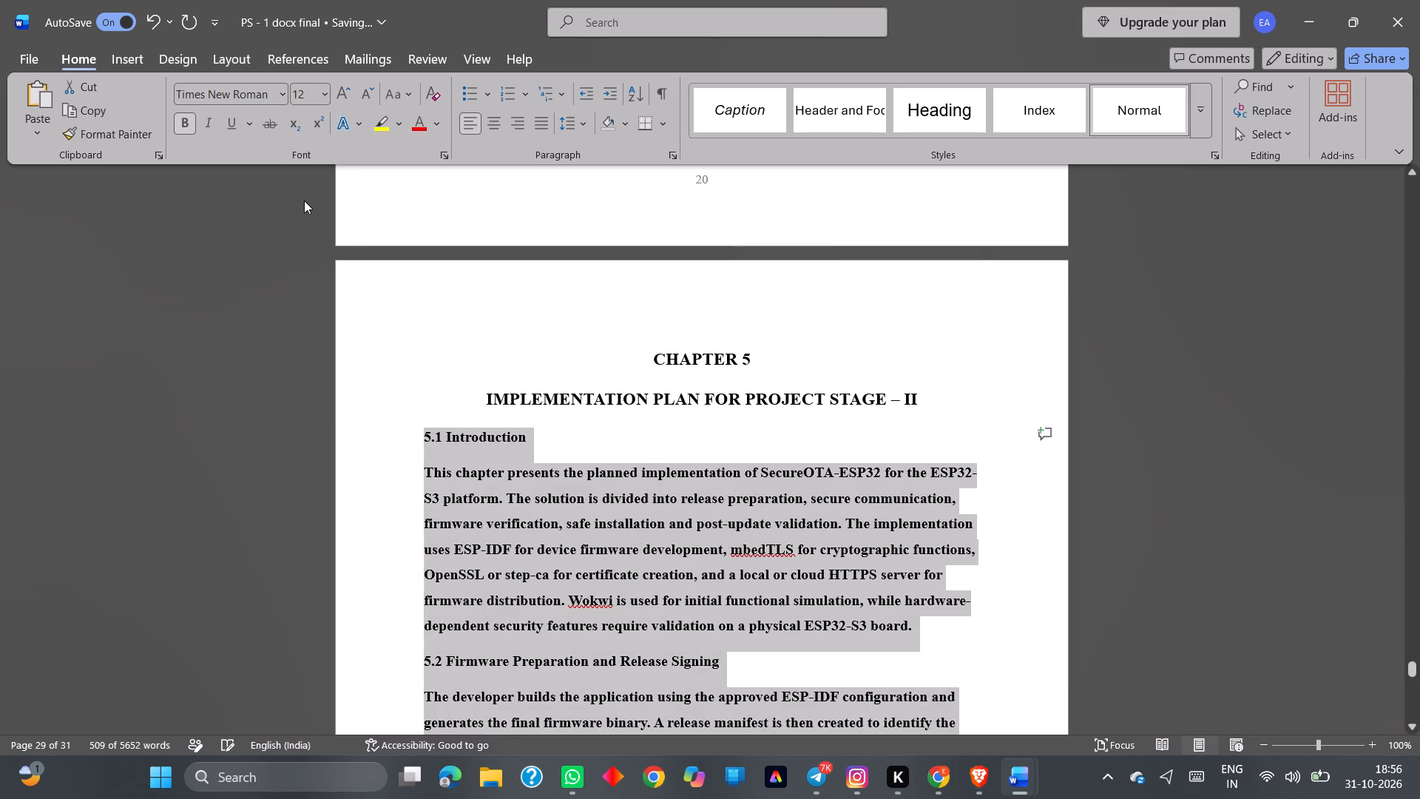
click(180, 118)
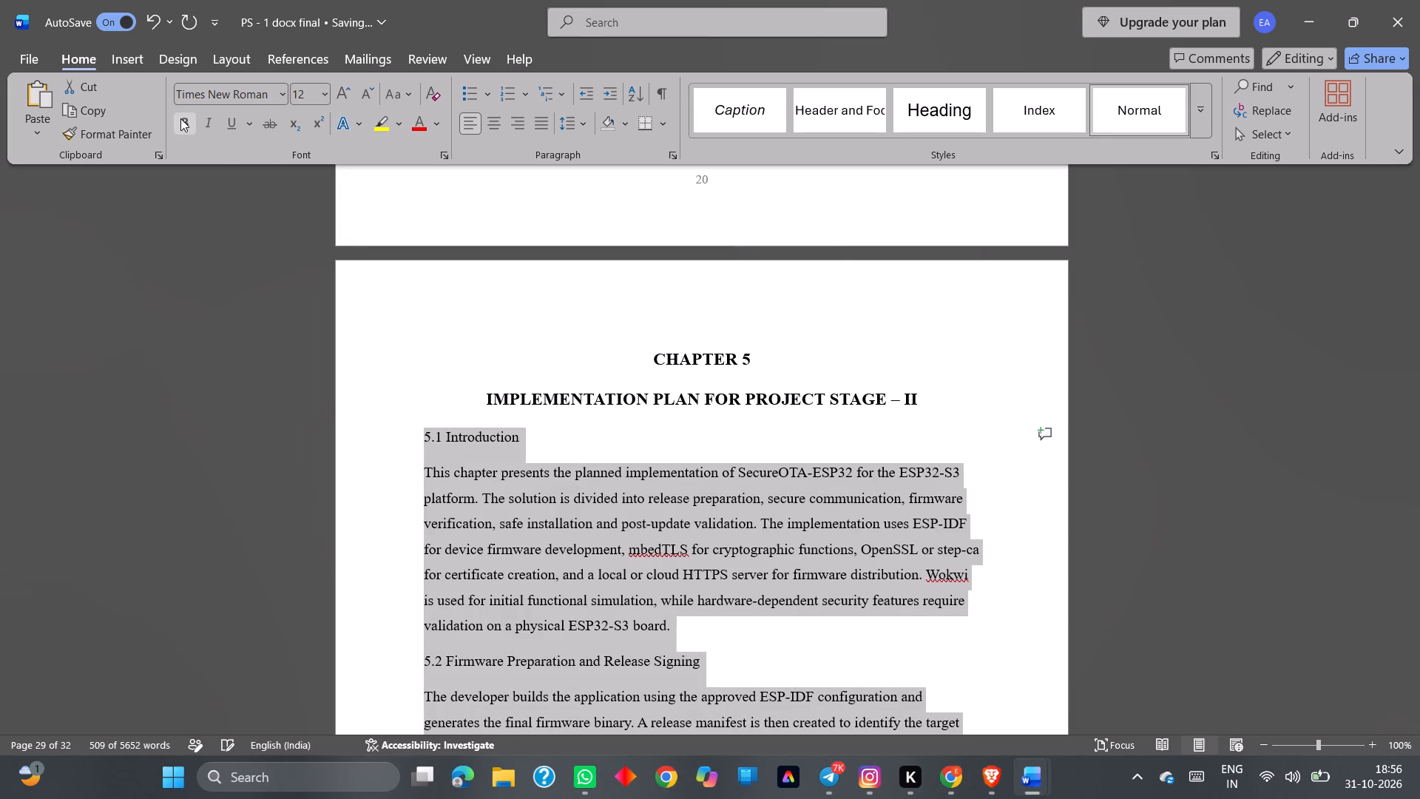
Make the "5.1 Introduction" heading bold at font size 14.
click(524, 445)
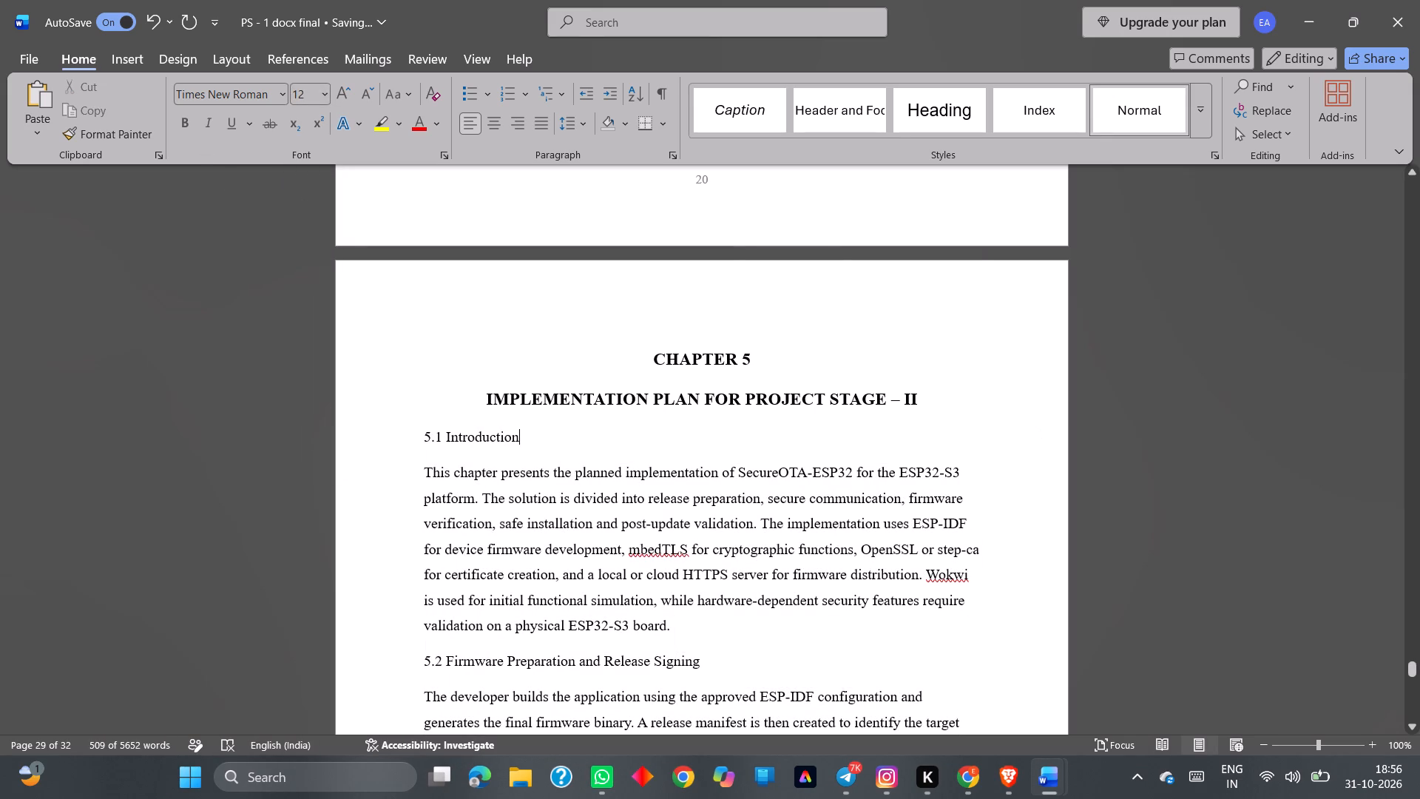
drag(524, 445, 425, 442)
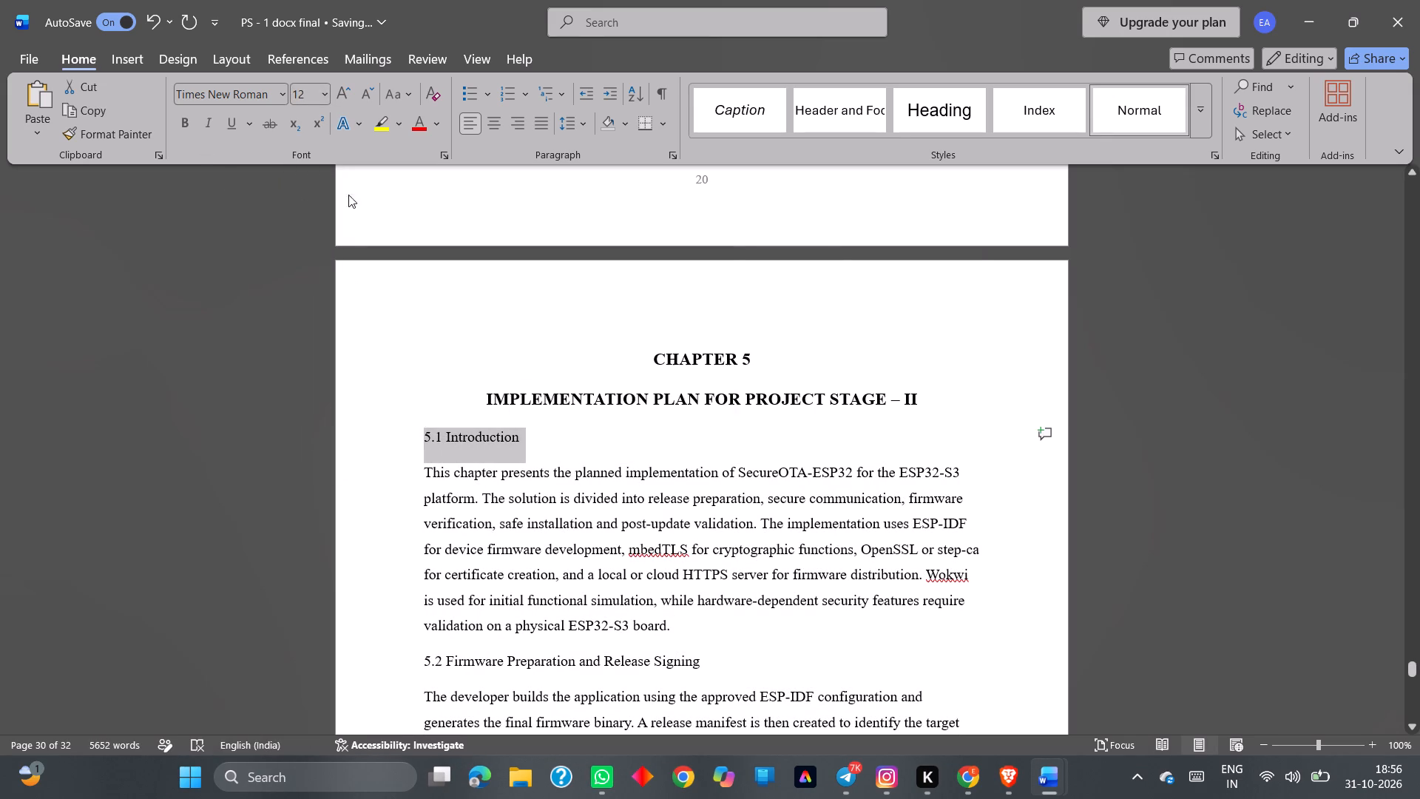
click(183, 118)
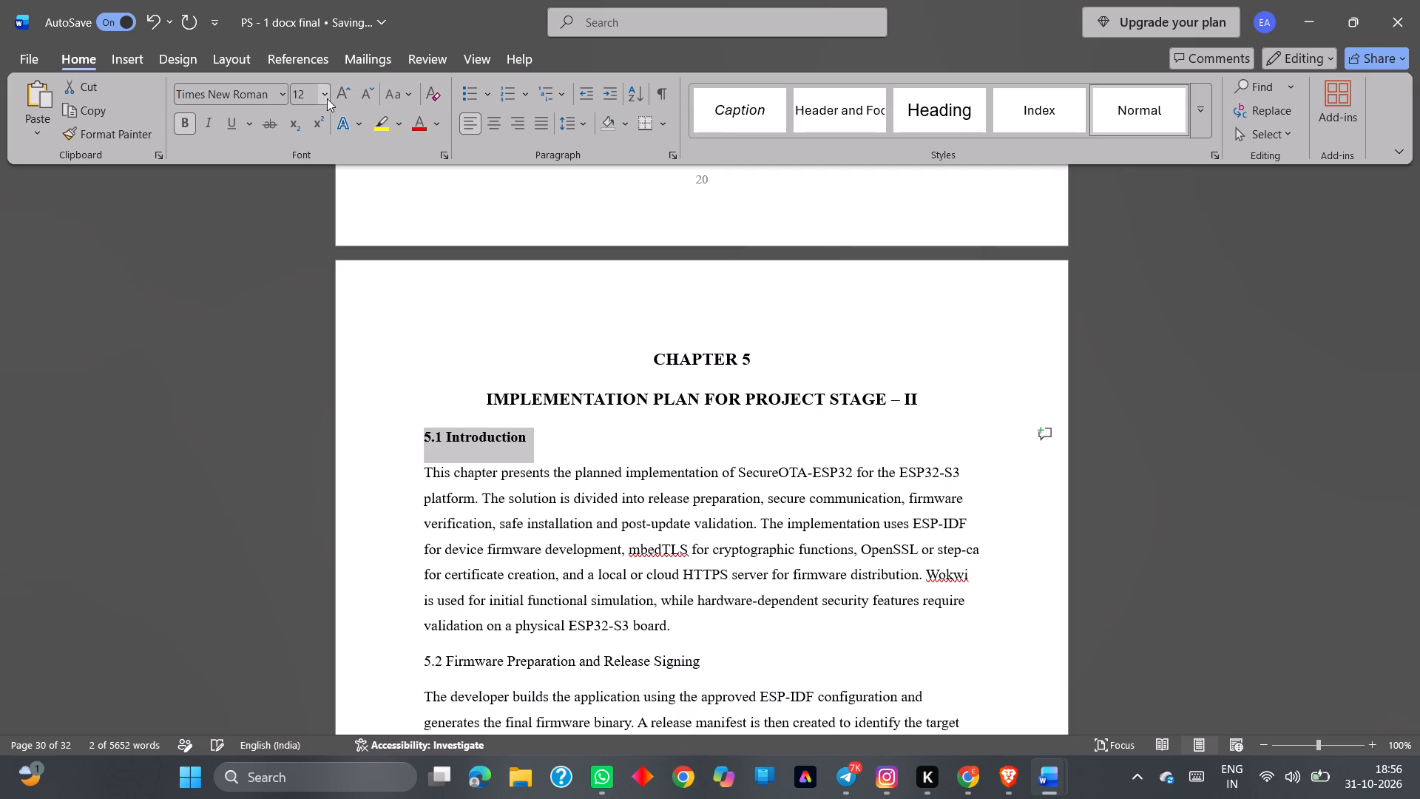
click(326, 96)
click(302, 225)
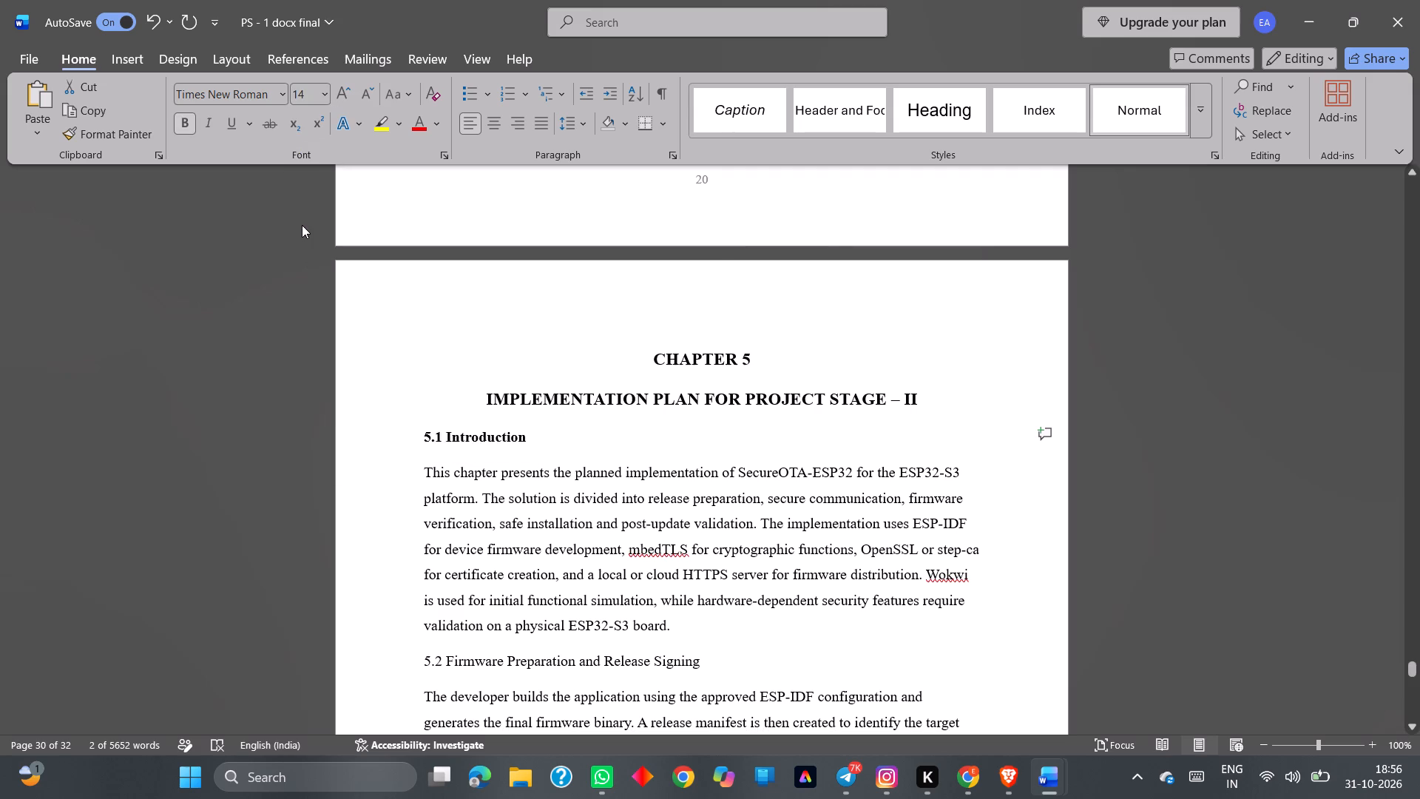
Check the line spacing of the paragraph under 5.1 Introduction.
scroll(558, 524, down, 1)
triple_click(552, 354)
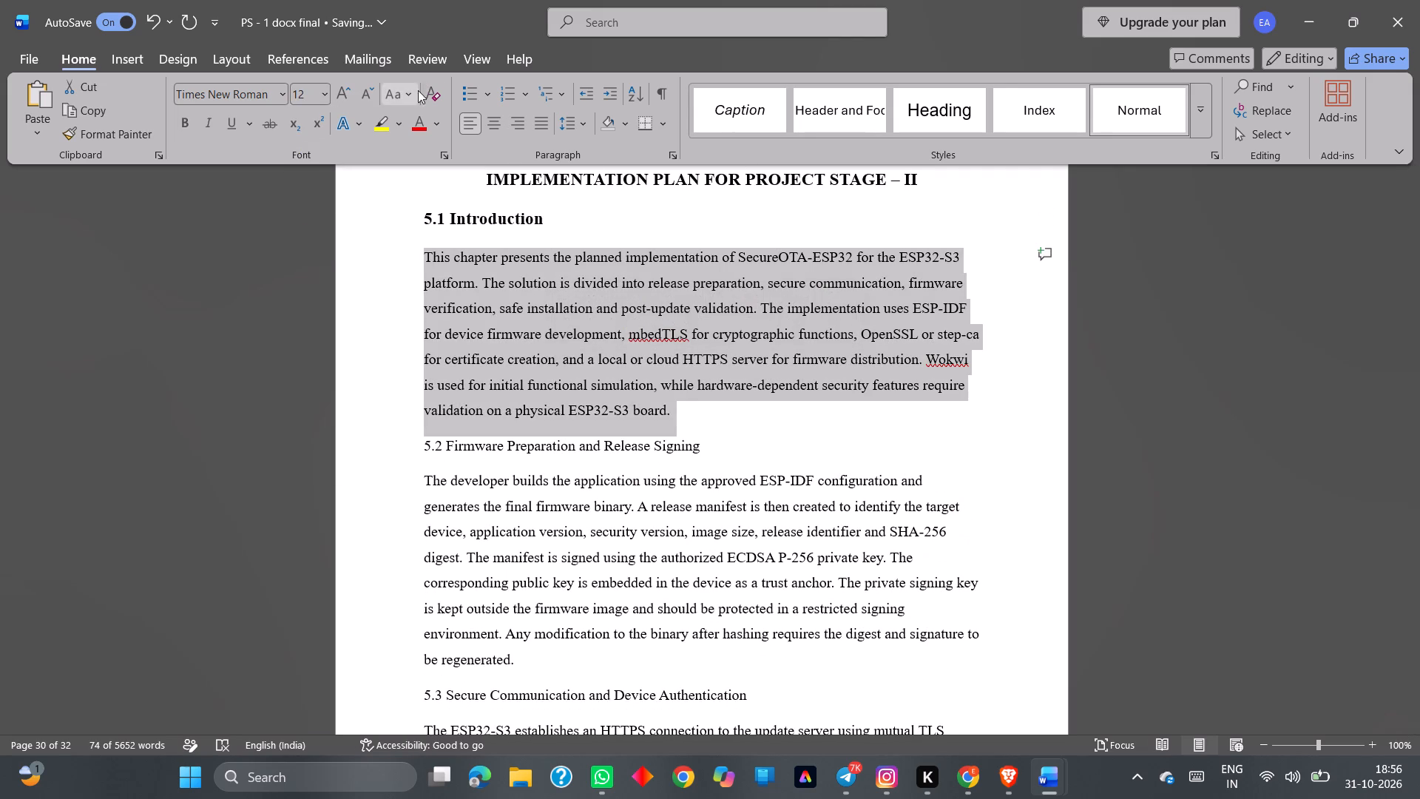
click(589, 121)
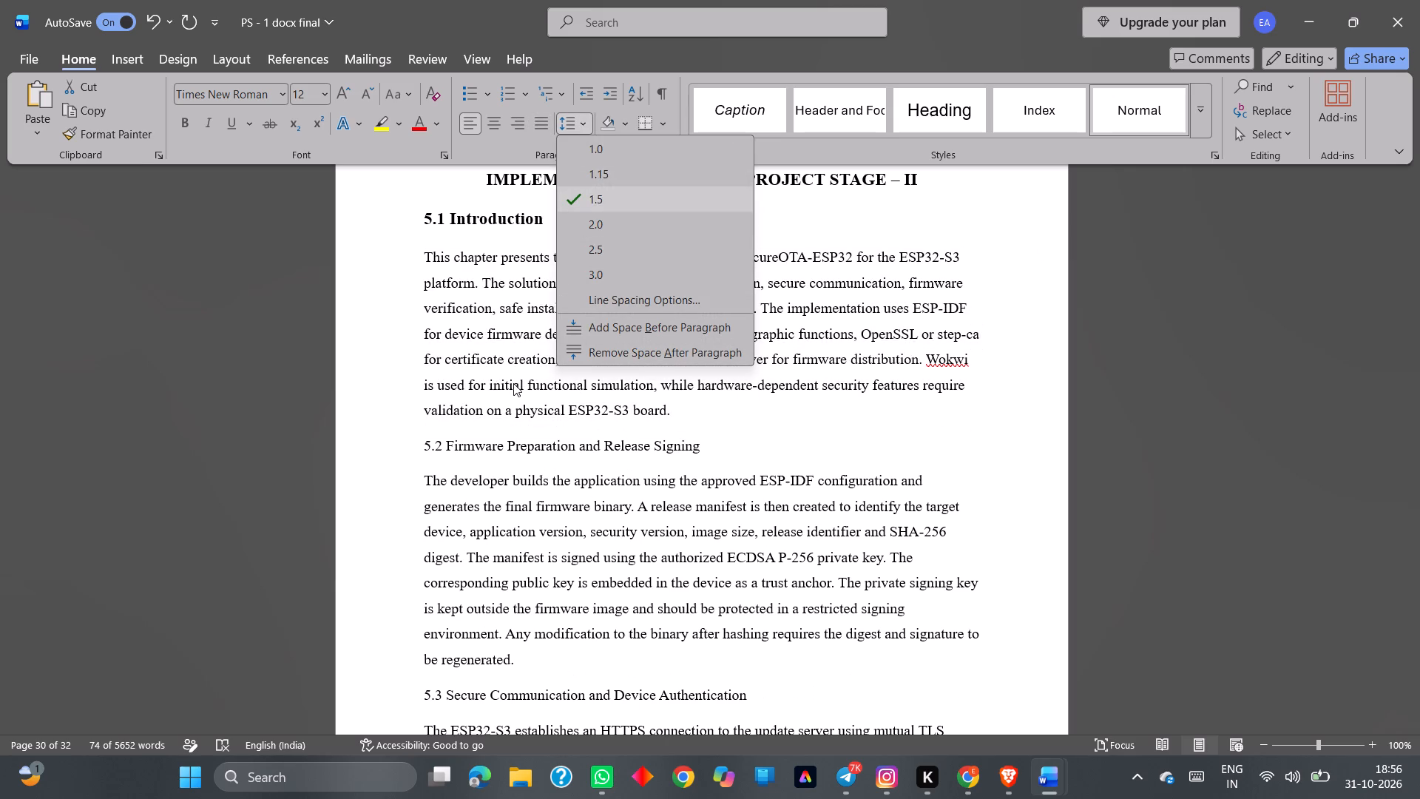
click(498, 440)
Make the "5.2 Firmware Preparation and Release Signing" heading bold at font size 14.
double_click(498, 440)
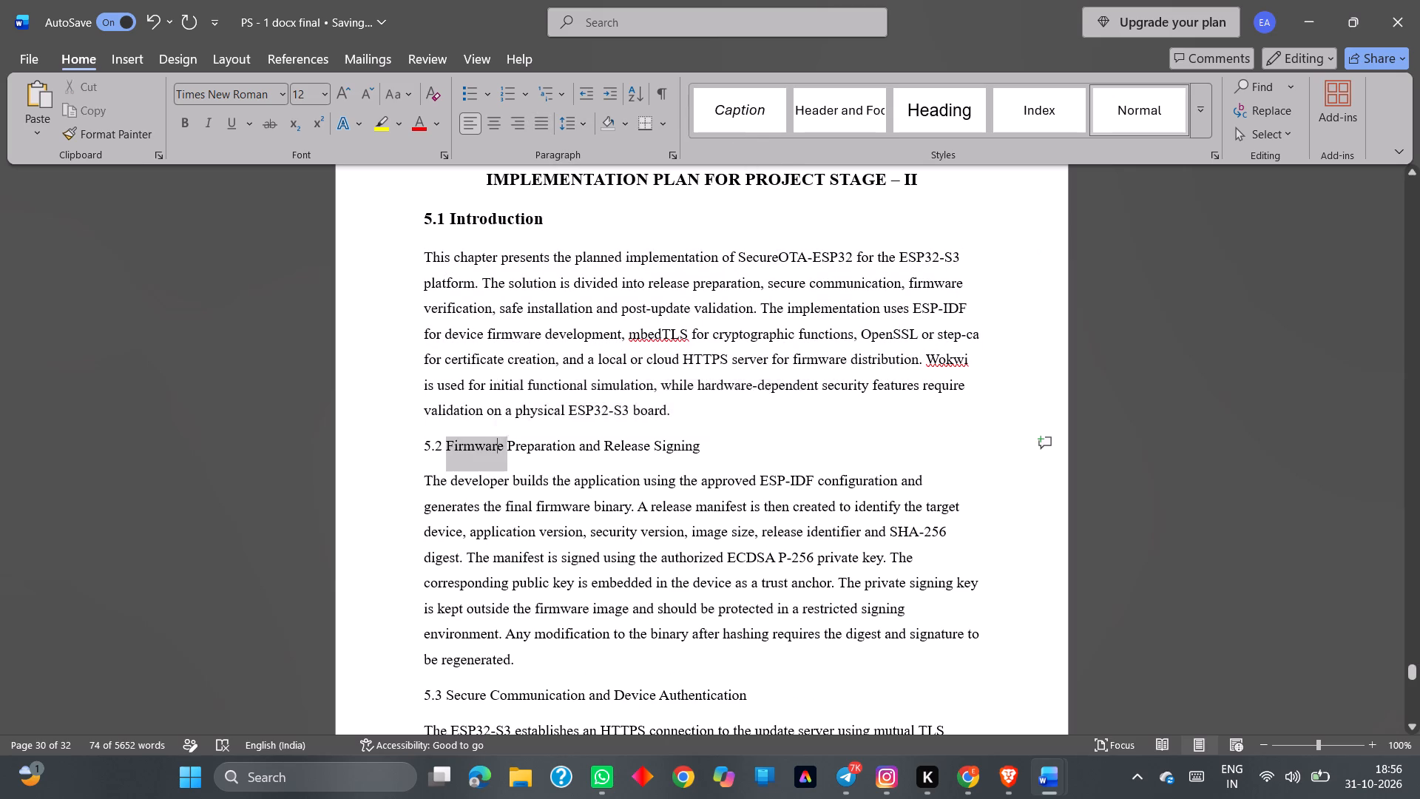
click(498, 440)
triple_click(498, 440)
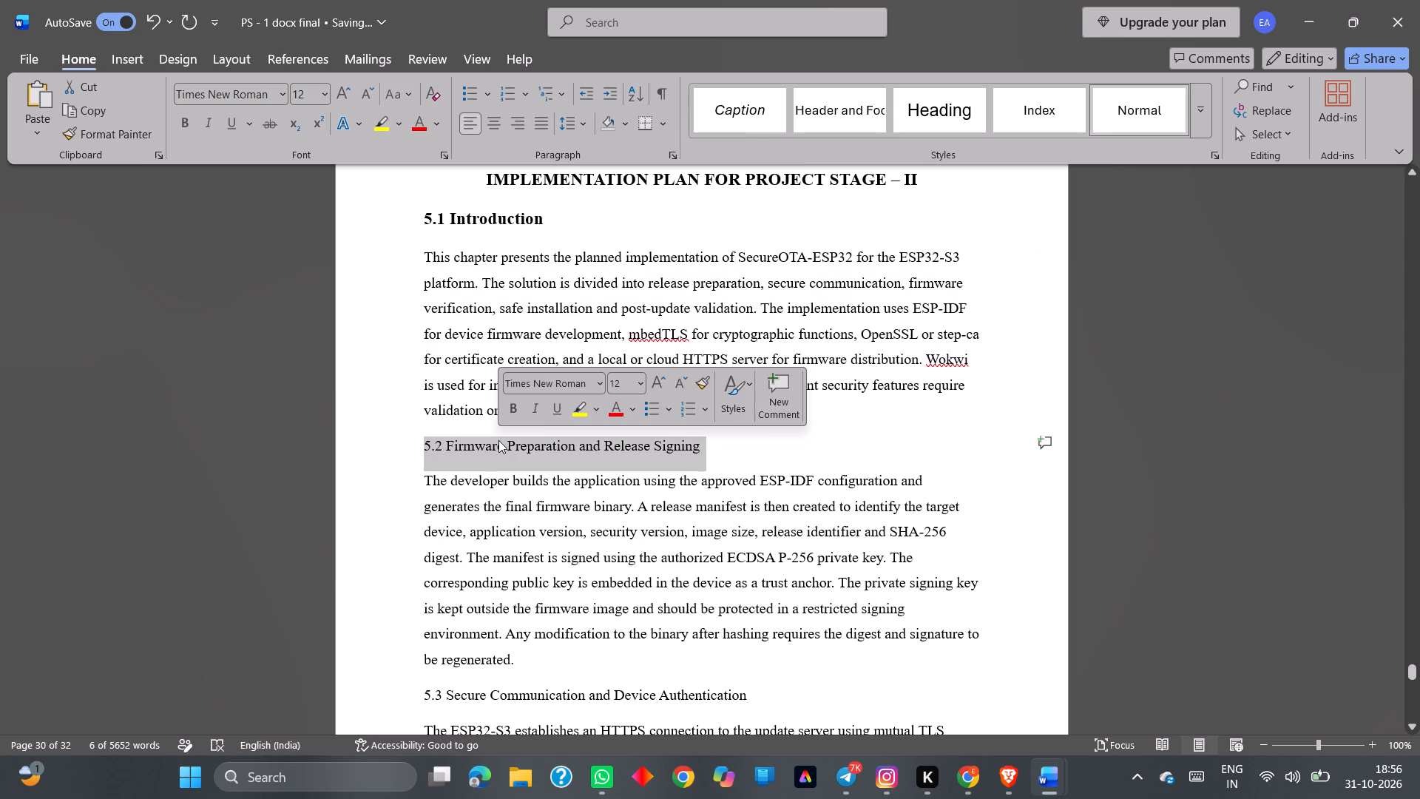
click(510, 402)
click(643, 377)
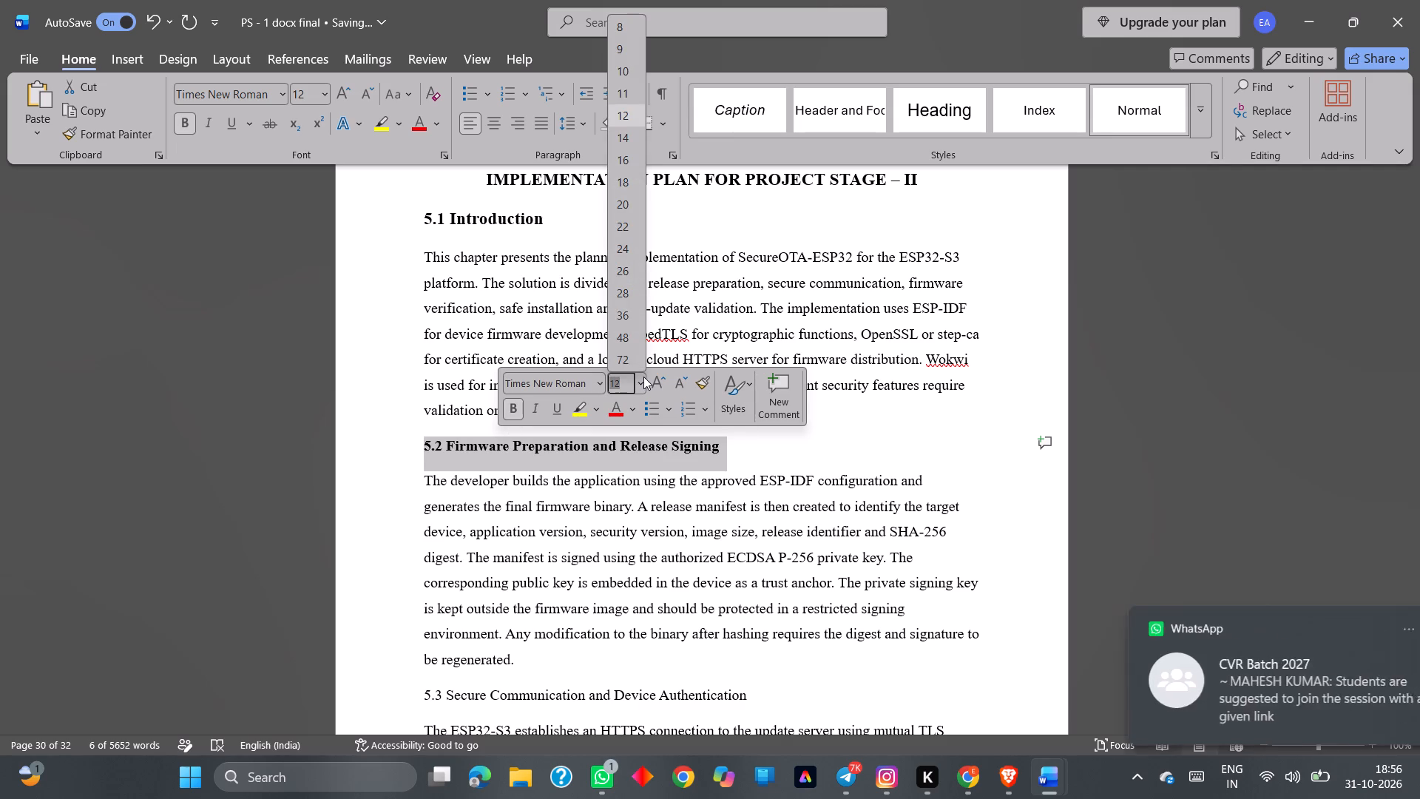
click(624, 138)
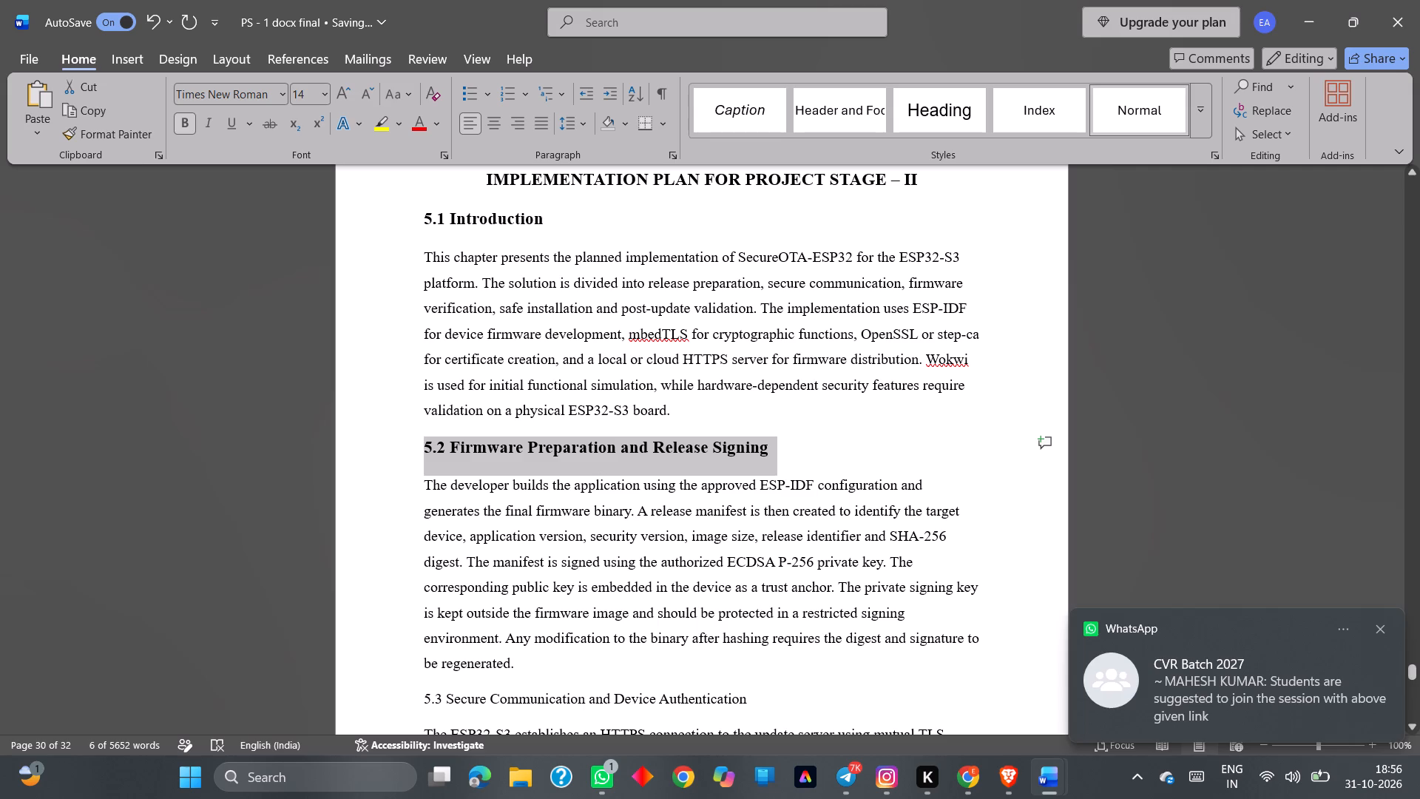
Check the heading and bullet formatting around Module 4 in the Project Stage-1 dissertation, and return to the PS - 1 report.
click(1052, 772)
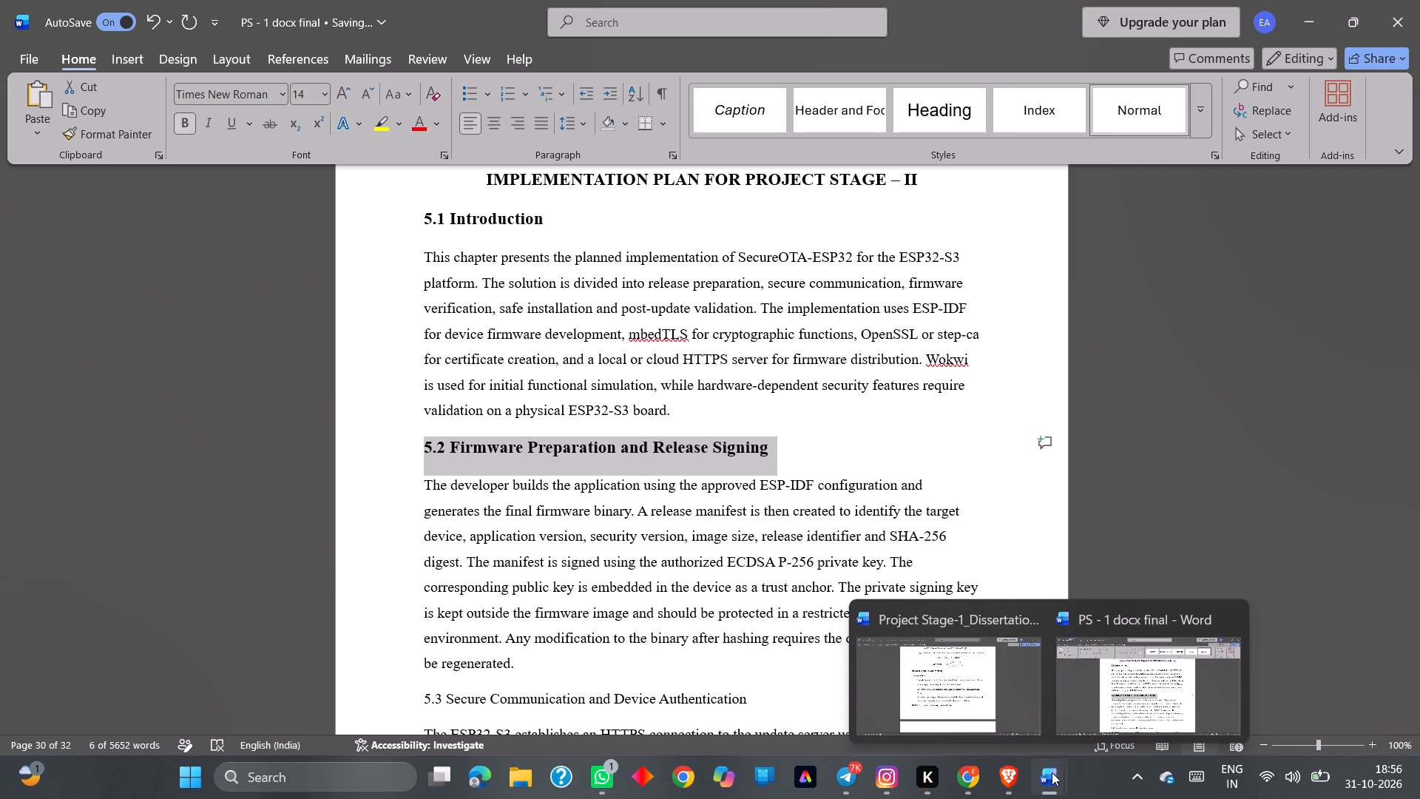
click(983, 681)
click(668, 519)
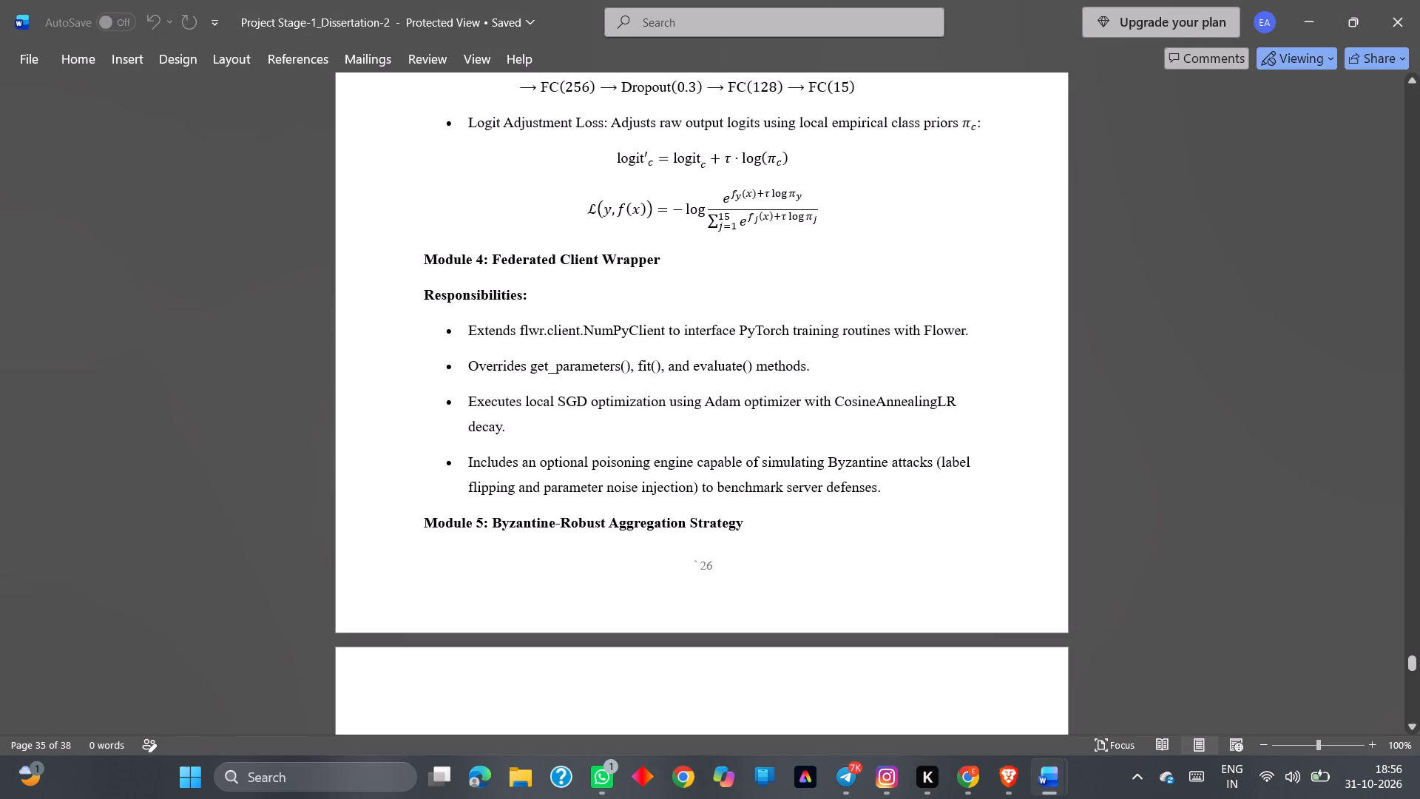
click(1312, 0)
Examine the heading, body text and spacing format in Chapter 4 from 4.2 Use Case Diagram onward, and compare it with Chapter 5.
scroll(824, 384, up, 14)
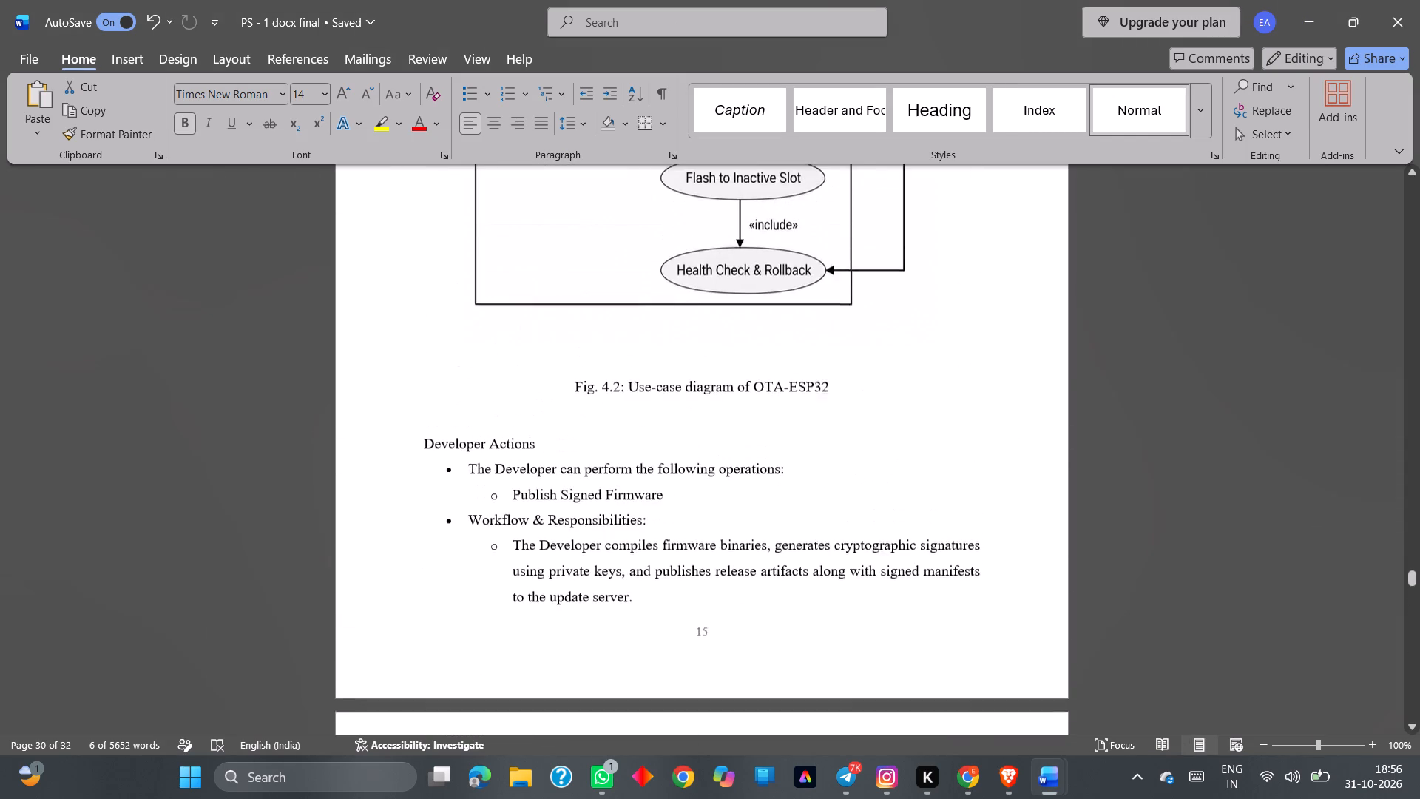
scroll(481, 507, up, 3)
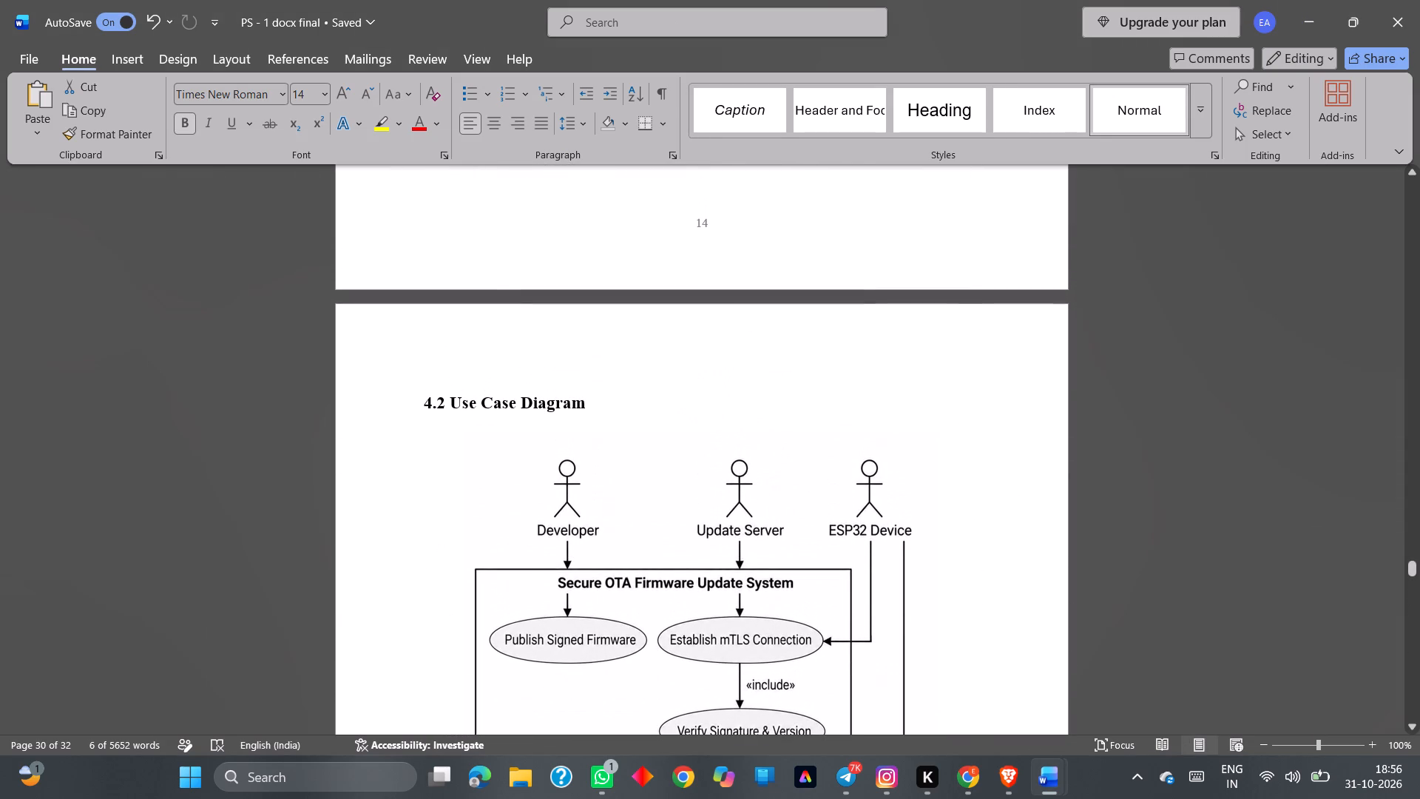
click(510, 395)
scroll(510, 395, down, 5)
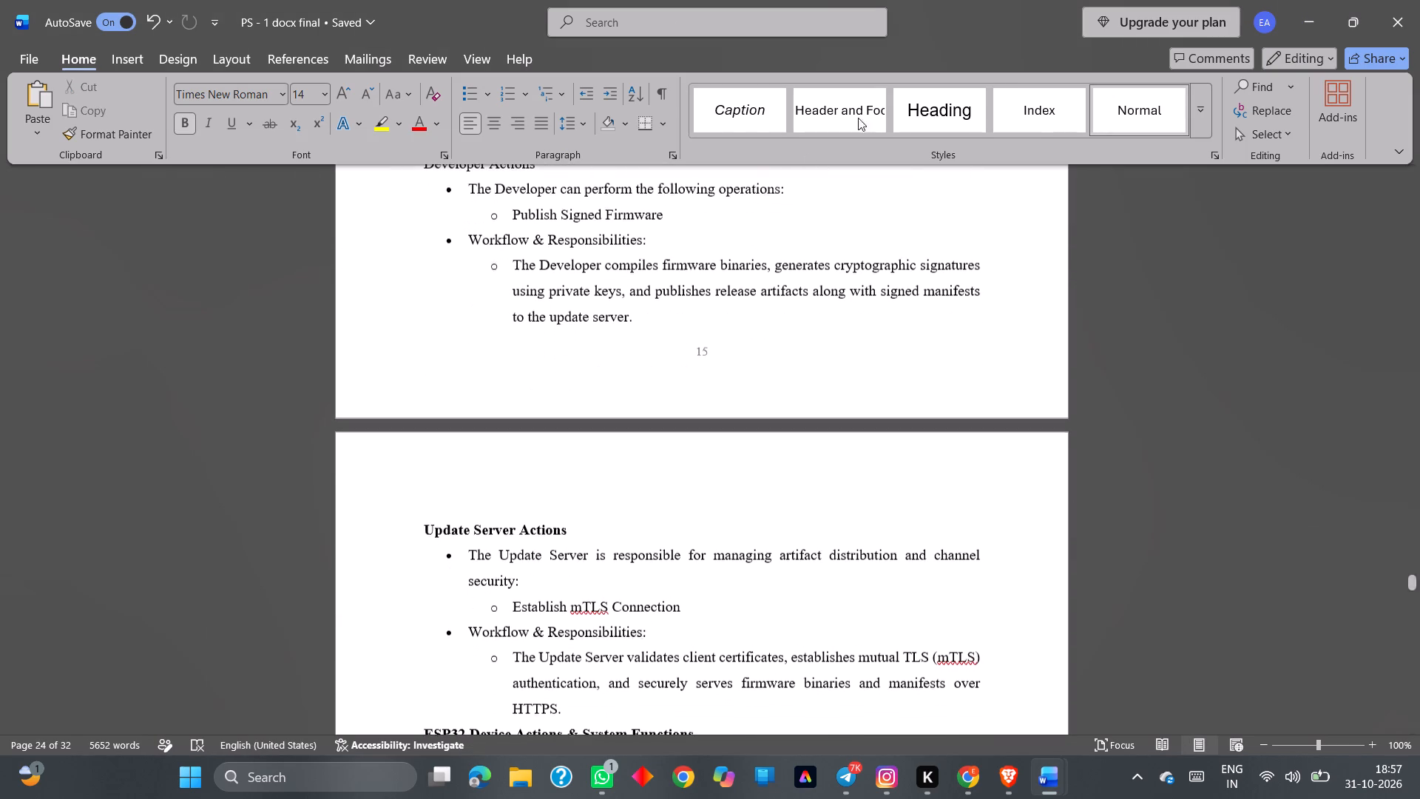
scroll(703, 593, down, 17)
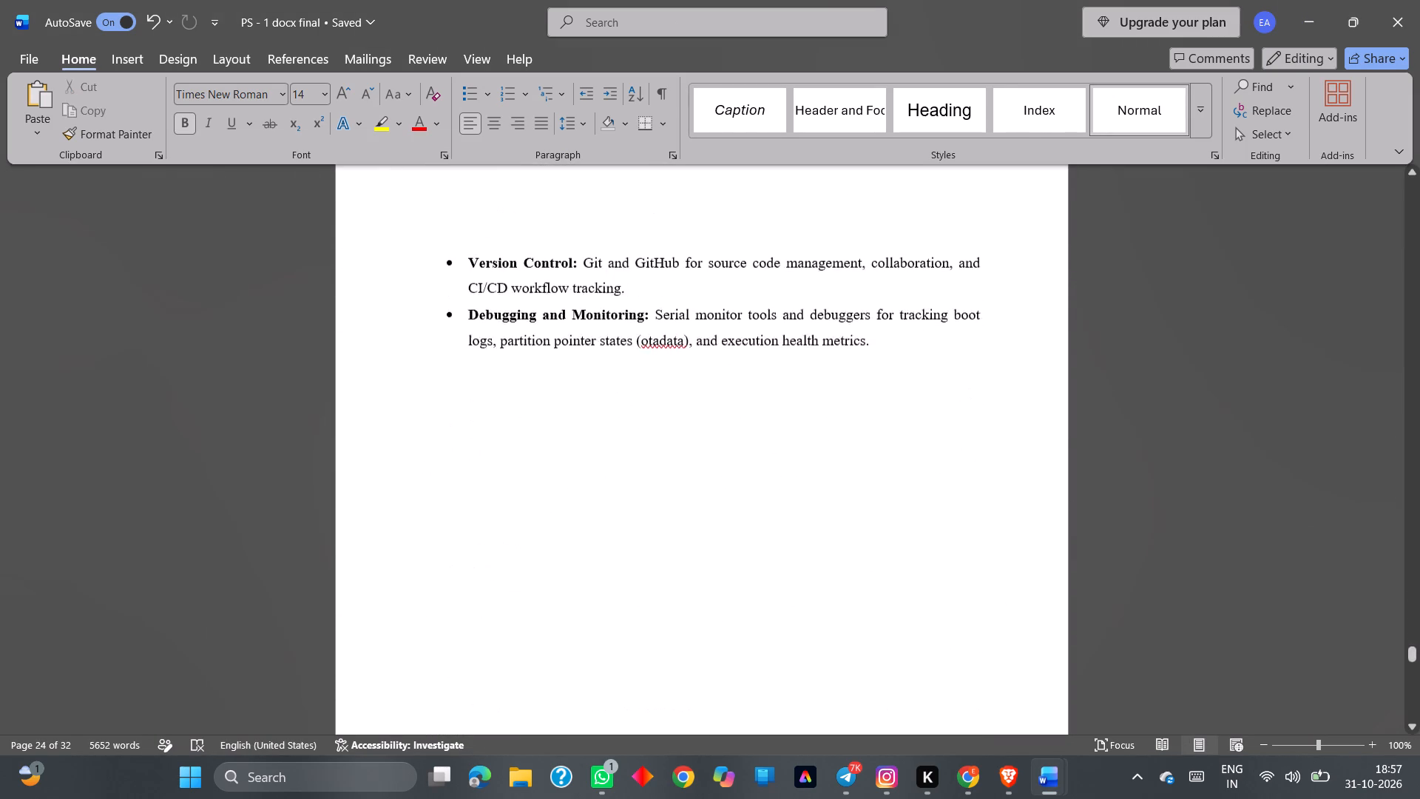
scroll(703, 593, down, 3)
scroll(703, 593, up, 2)
scroll(703, 593, down, 5)
scroll(703, 593, up, 4)
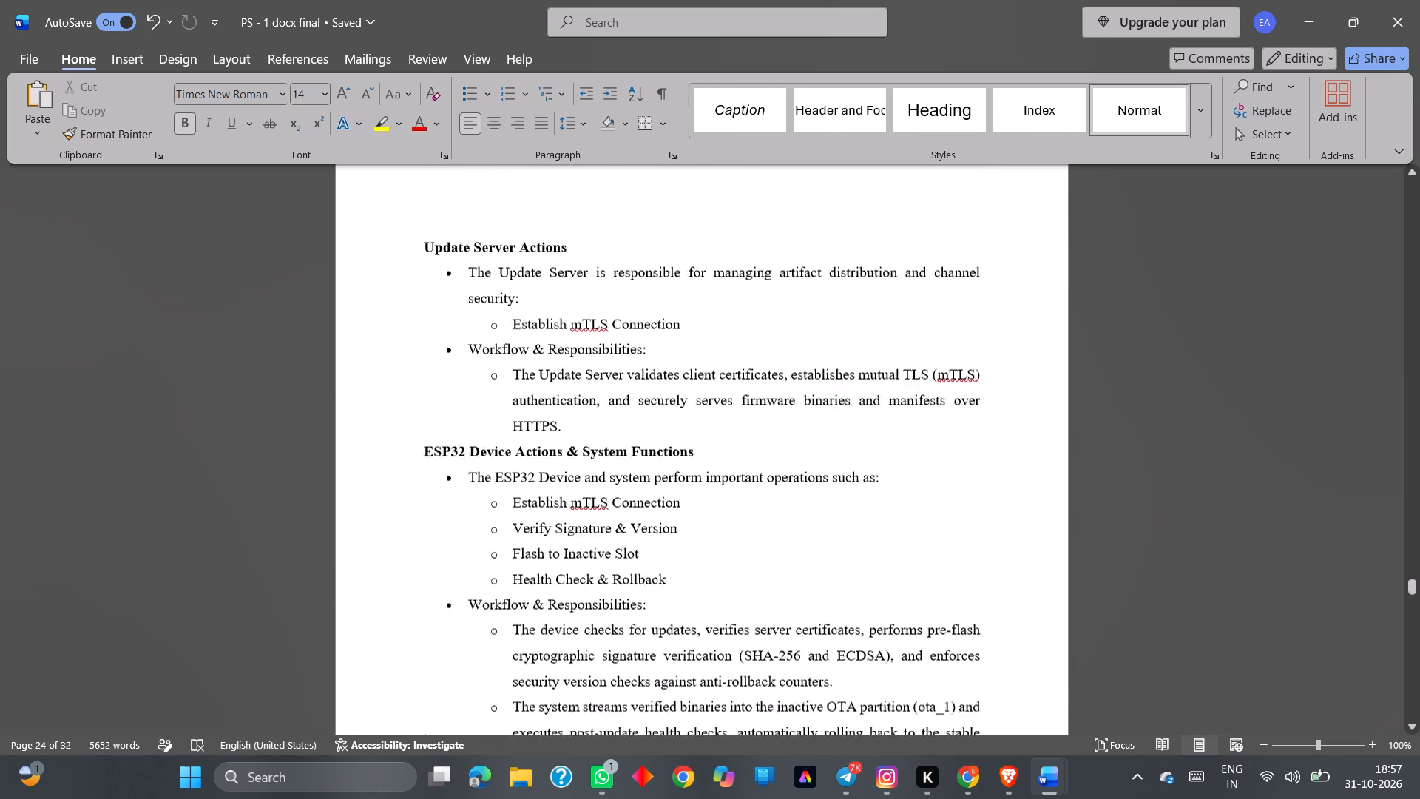
scroll(703, 593, down, 7)
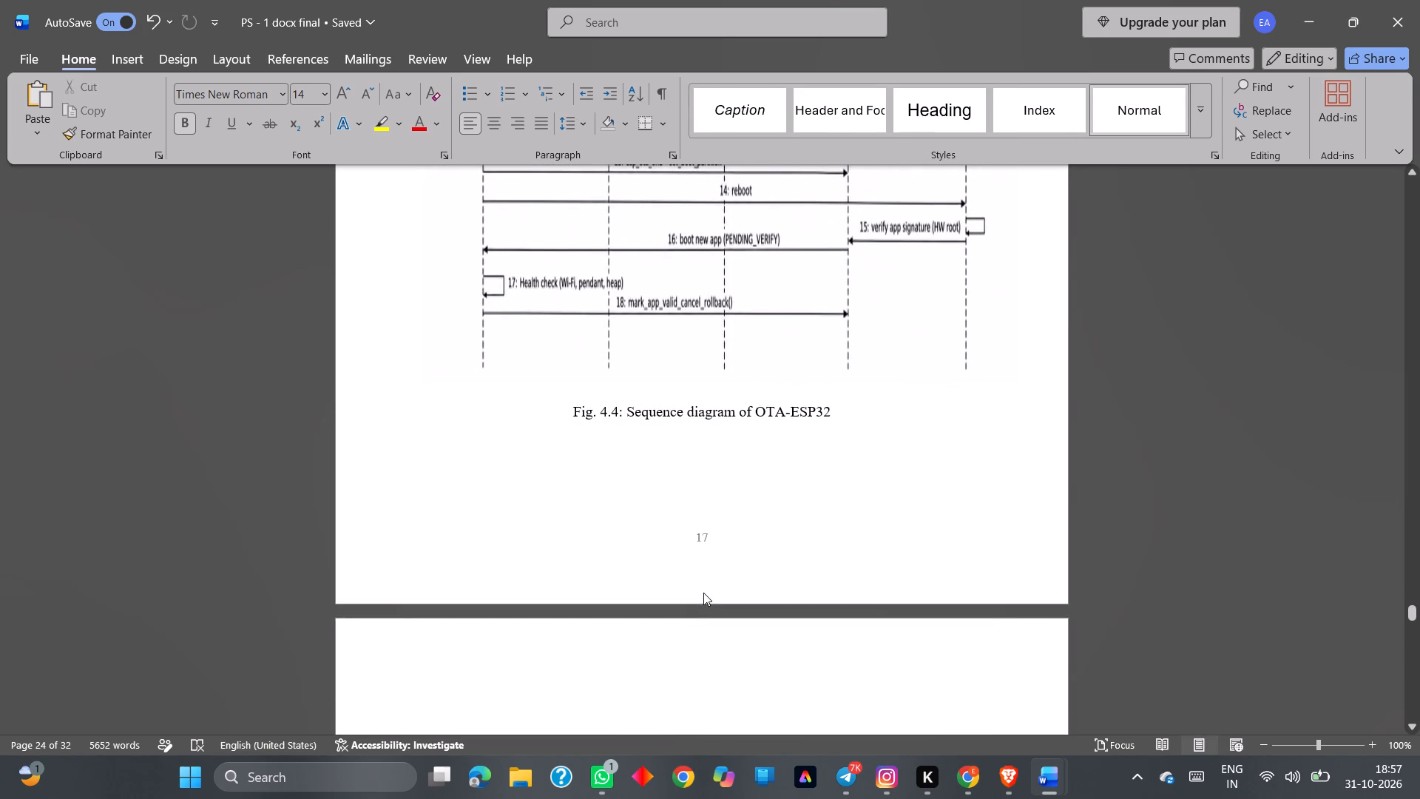
scroll(703, 593, down, 5)
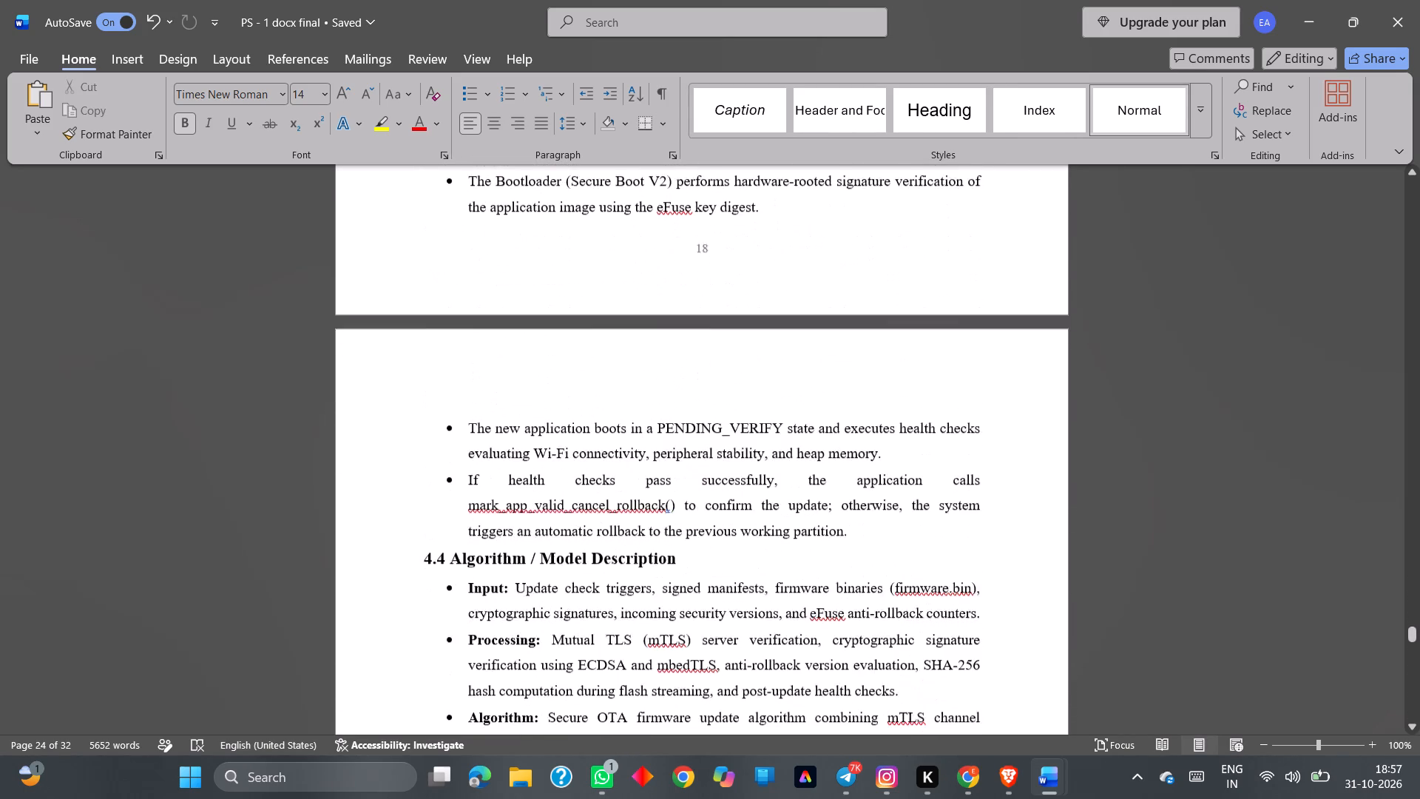
scroll(703, 593, down, 6)
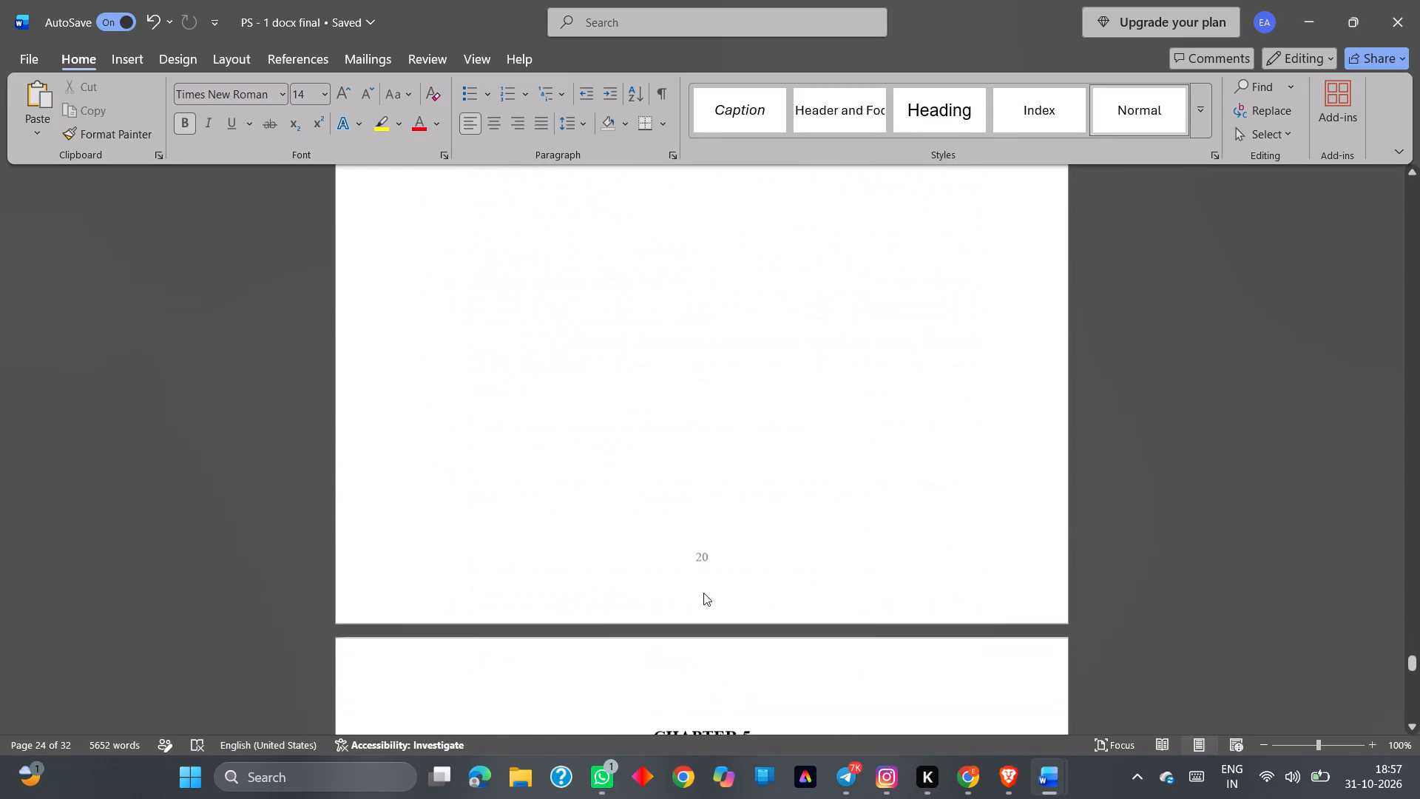
scroll(703, 593, down, 3)
scroll(703, 593, up, 1)
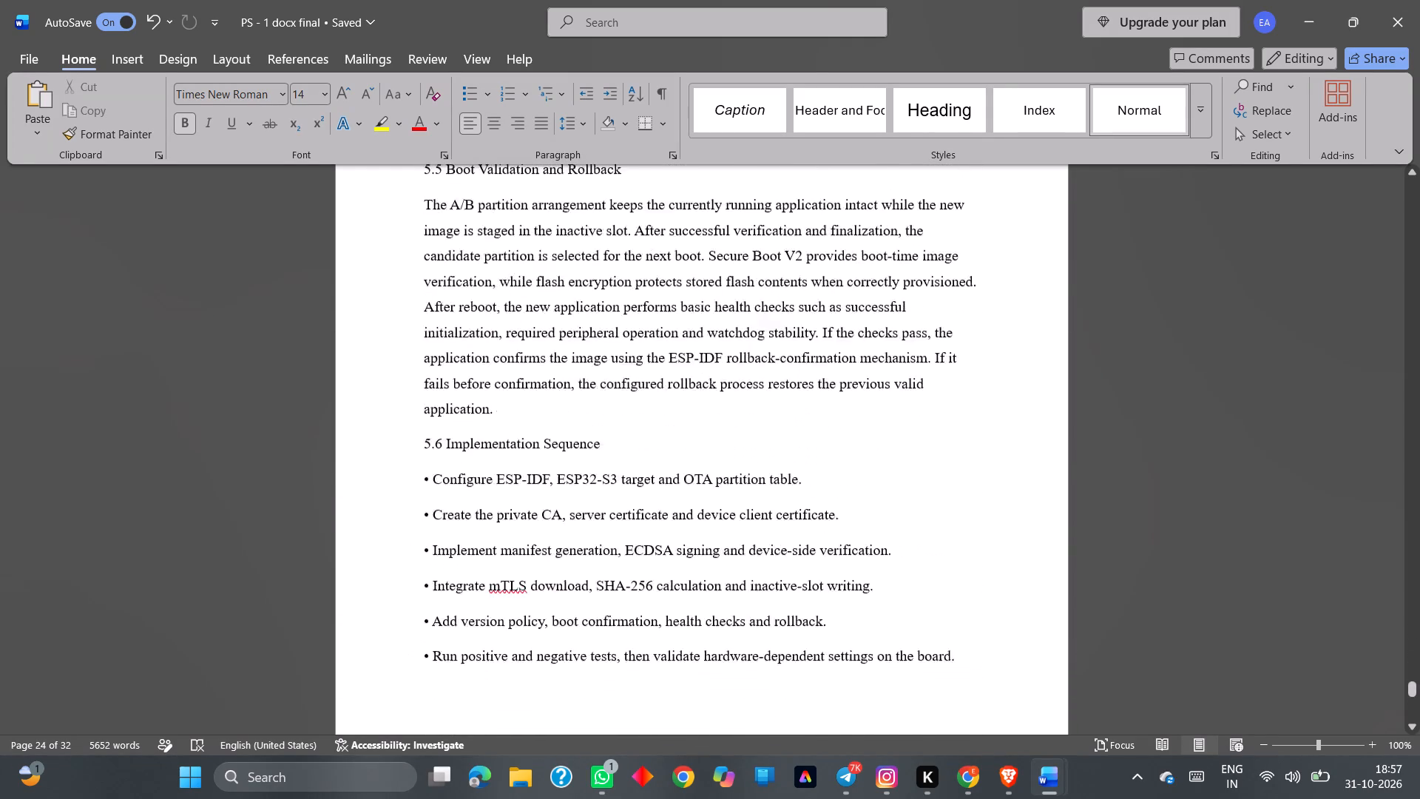
scroll(703, 593, up, 4)
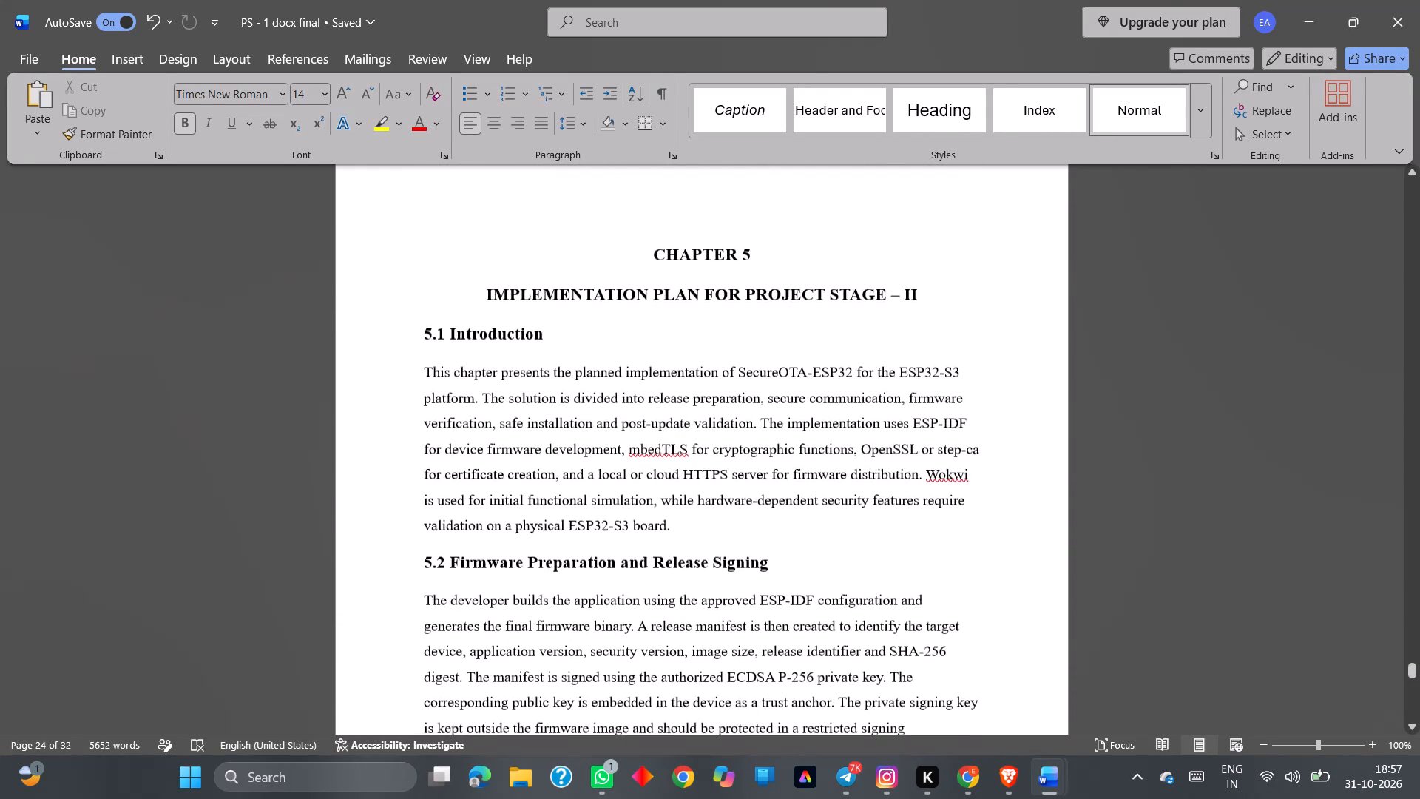
Justify the paragraph under the "5.1 Introduction" heading.
scroll(703, 593, down, 1)
scroll(547, 532, down, 1)
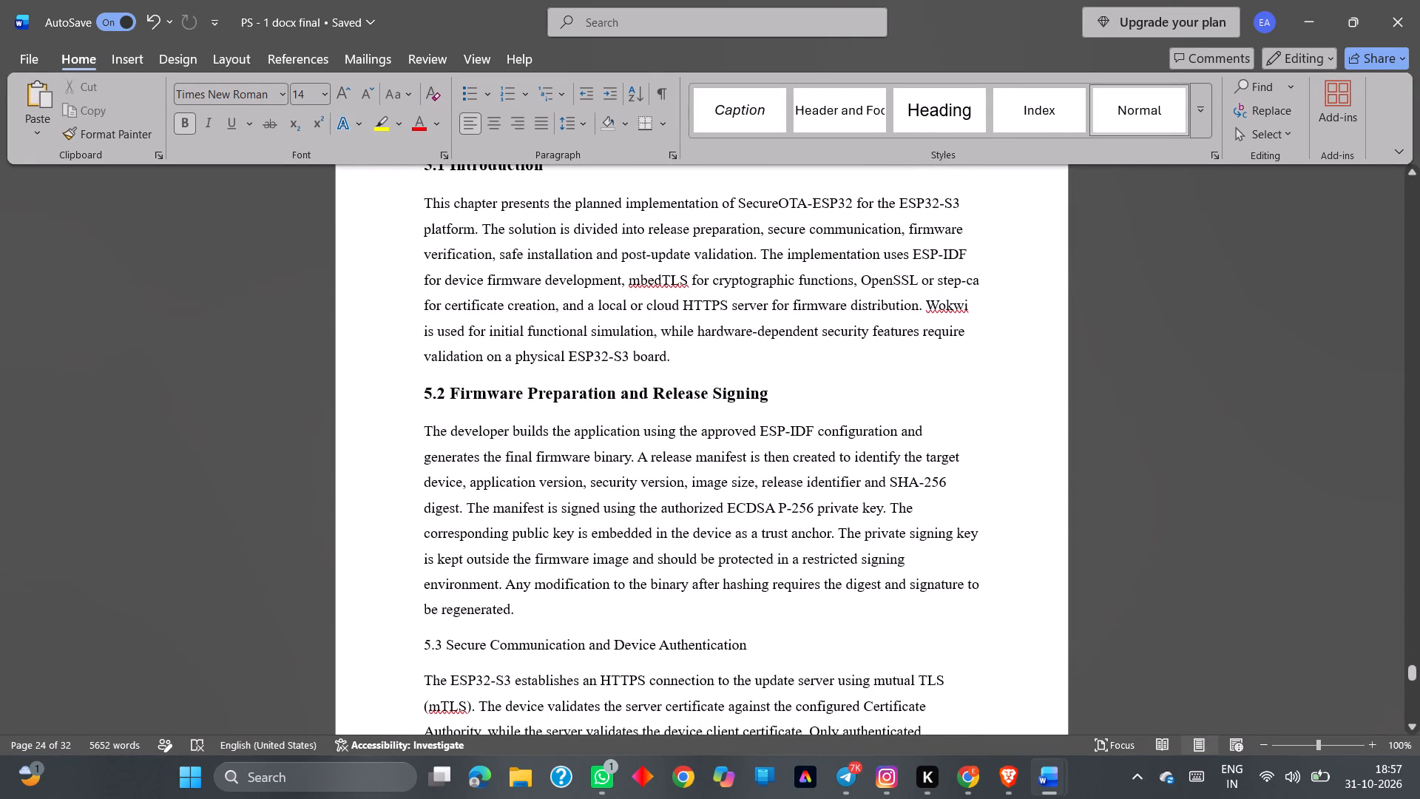
drag(422, 201, 626, 363)
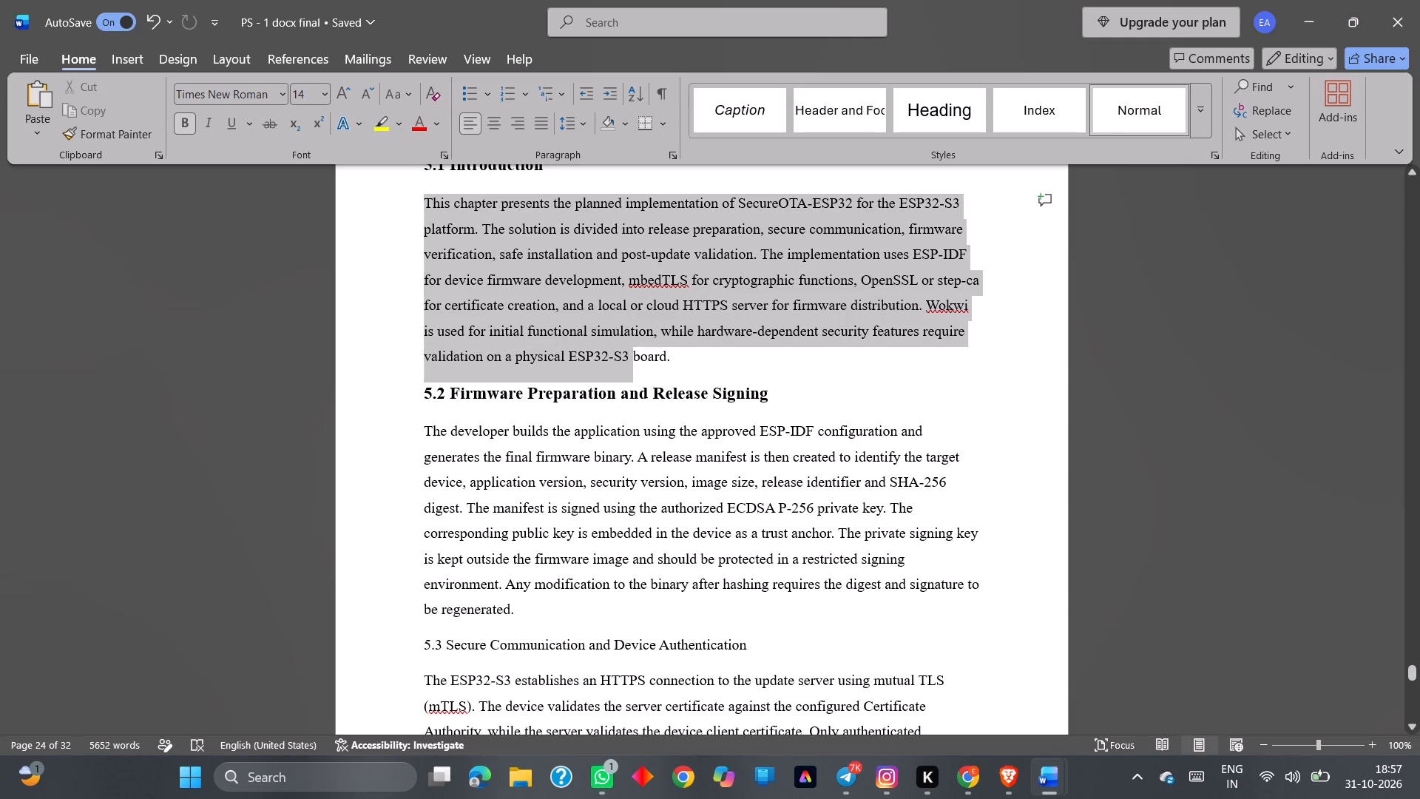
drag(626, 363, 657, 371)
click(674, 368)
drag(674, 368, 419, 206)
click(539, 126)
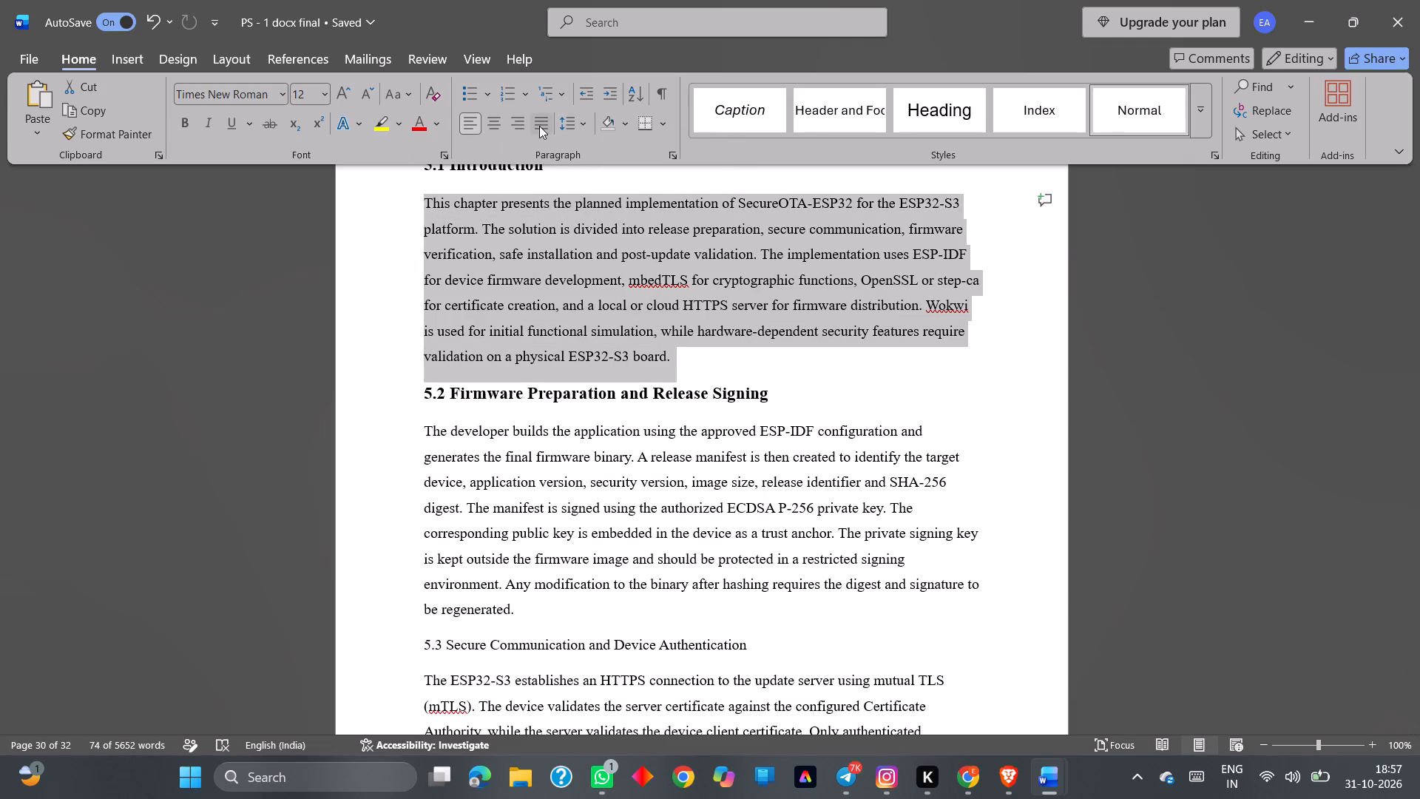
Justify the paragraph under the "5.2 Firmware Preparation and Release Signing" heading.
scroll(538, 422, down, 1)
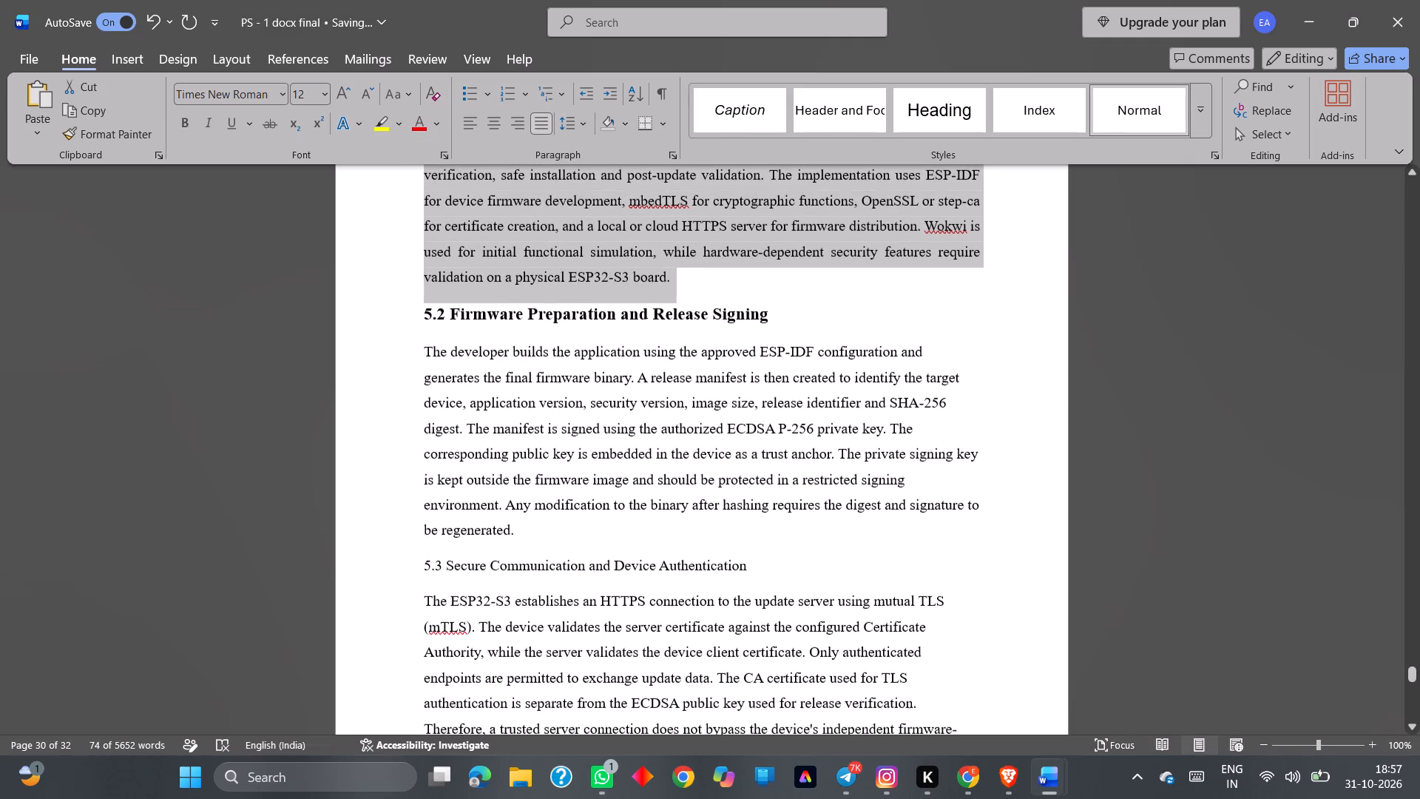
scroll(538, 422, down, 1)
drag(422, 348, 567, 526)
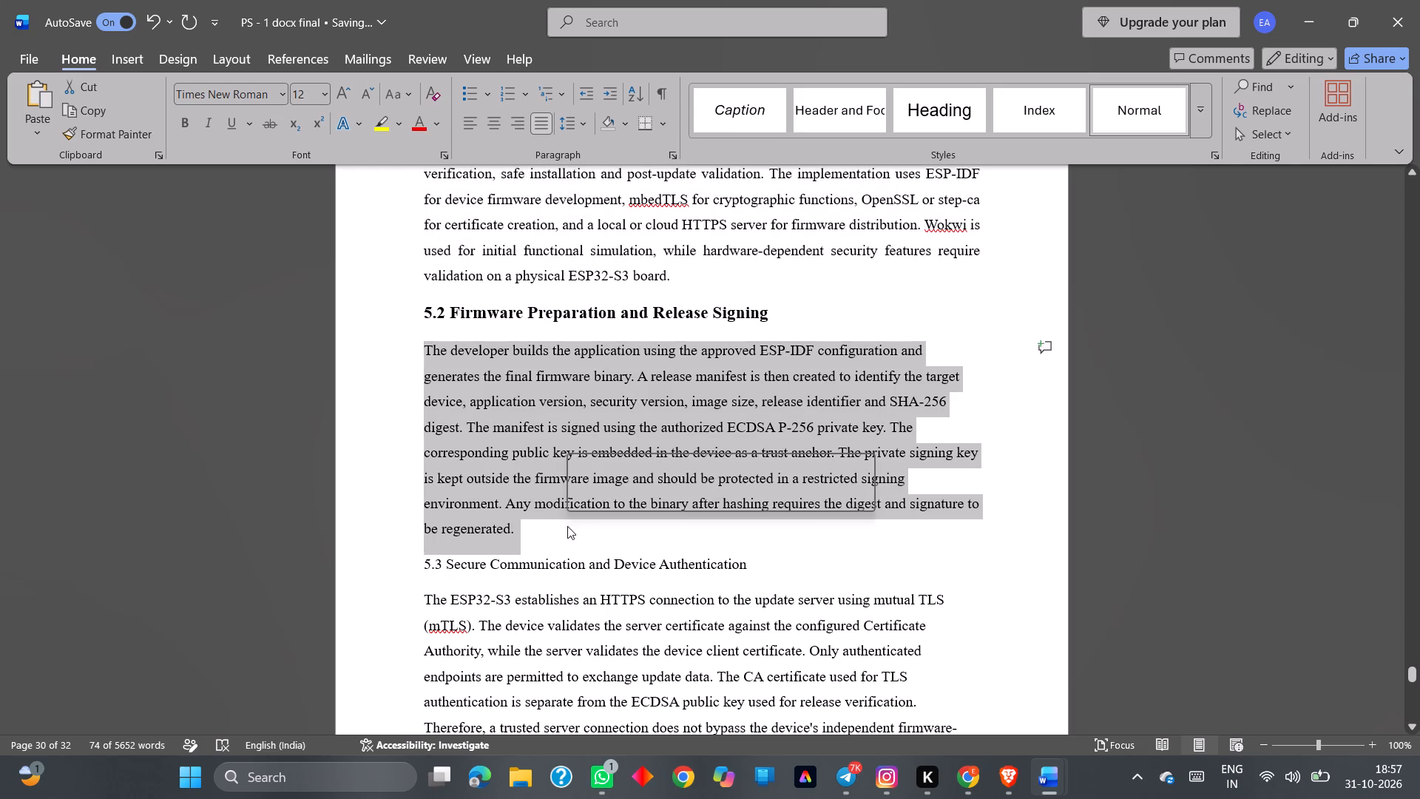
click(541, 123)
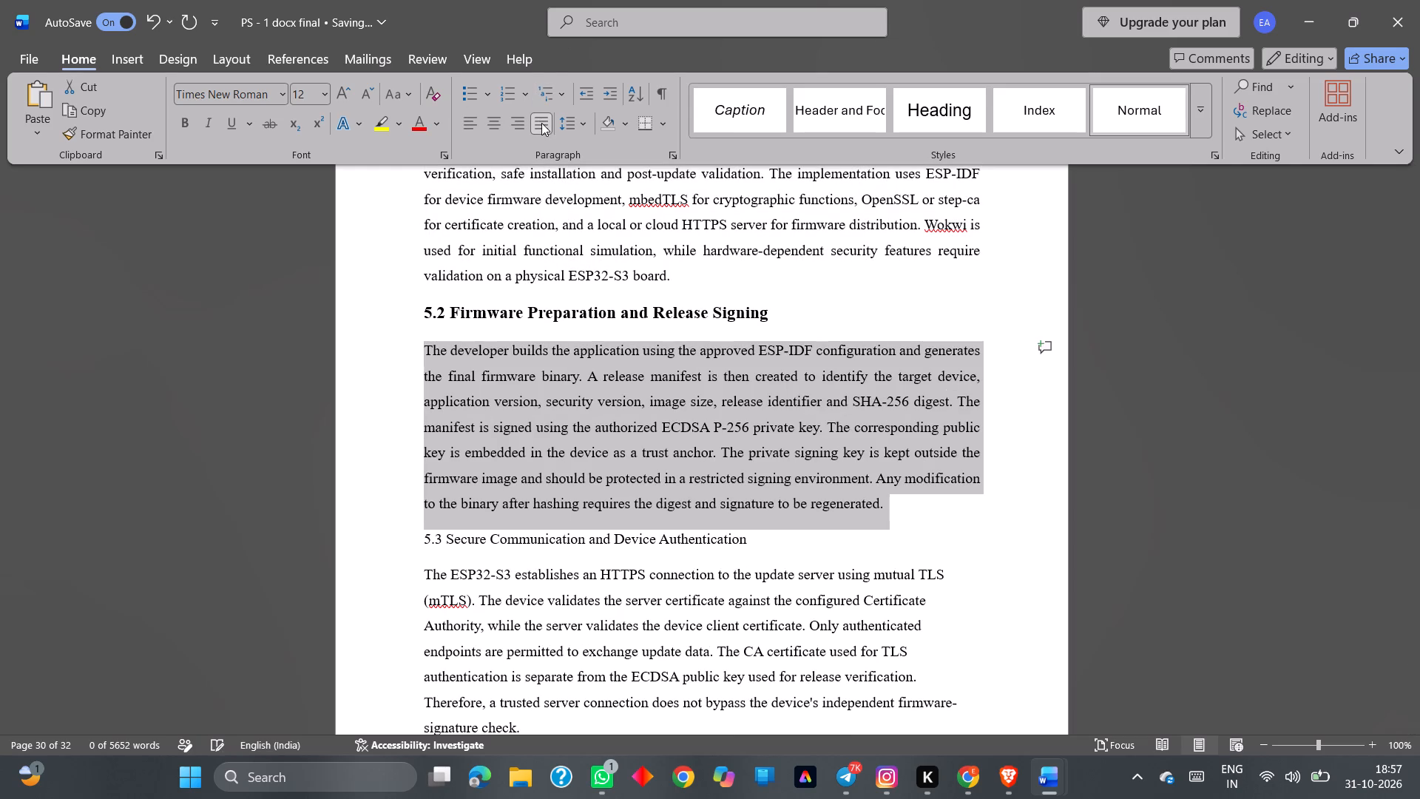
Make the "5.3 Secure Communication and Device Authentication" heading bold at font size 14.
scroll(602, 402, down, 1)
triple_click(603, 398)
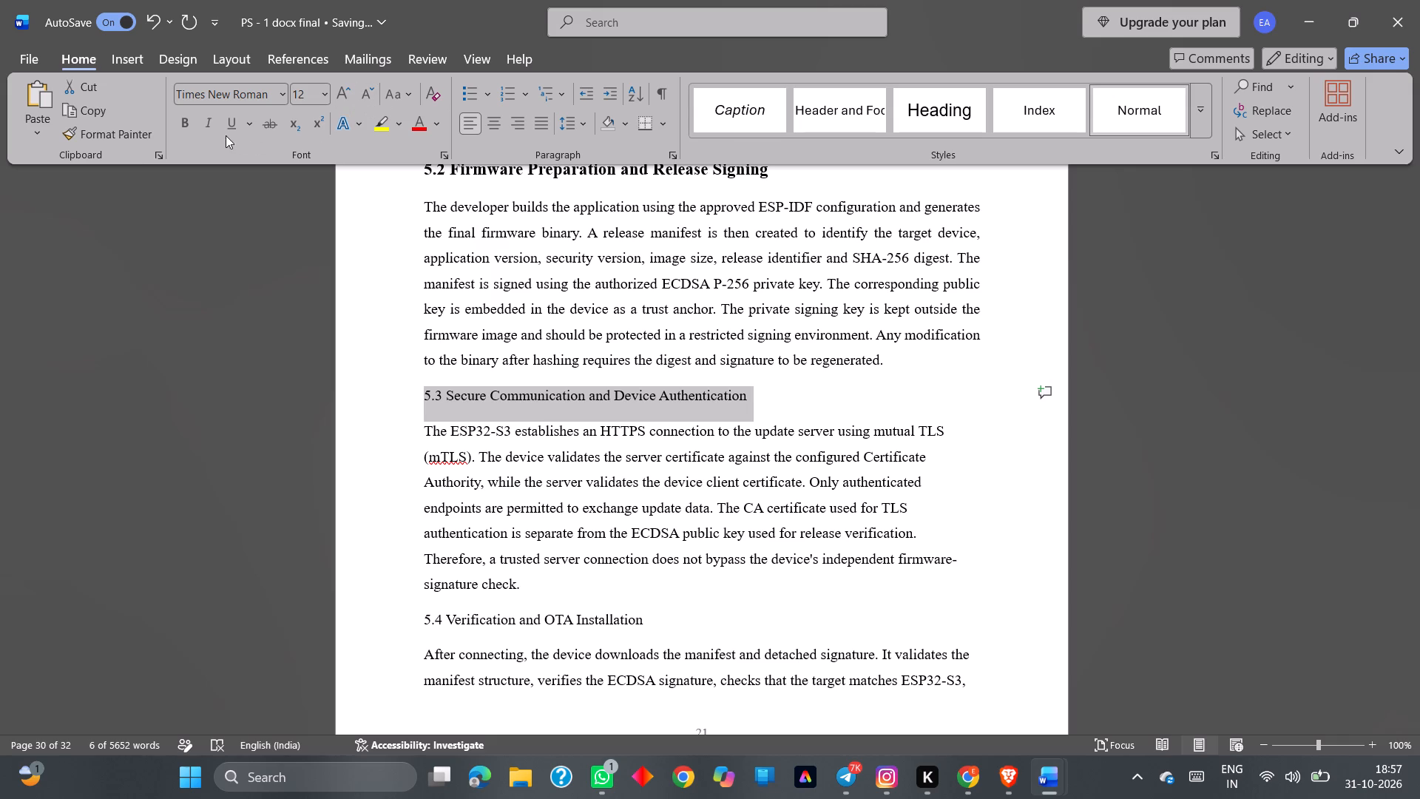
click(183, 128)
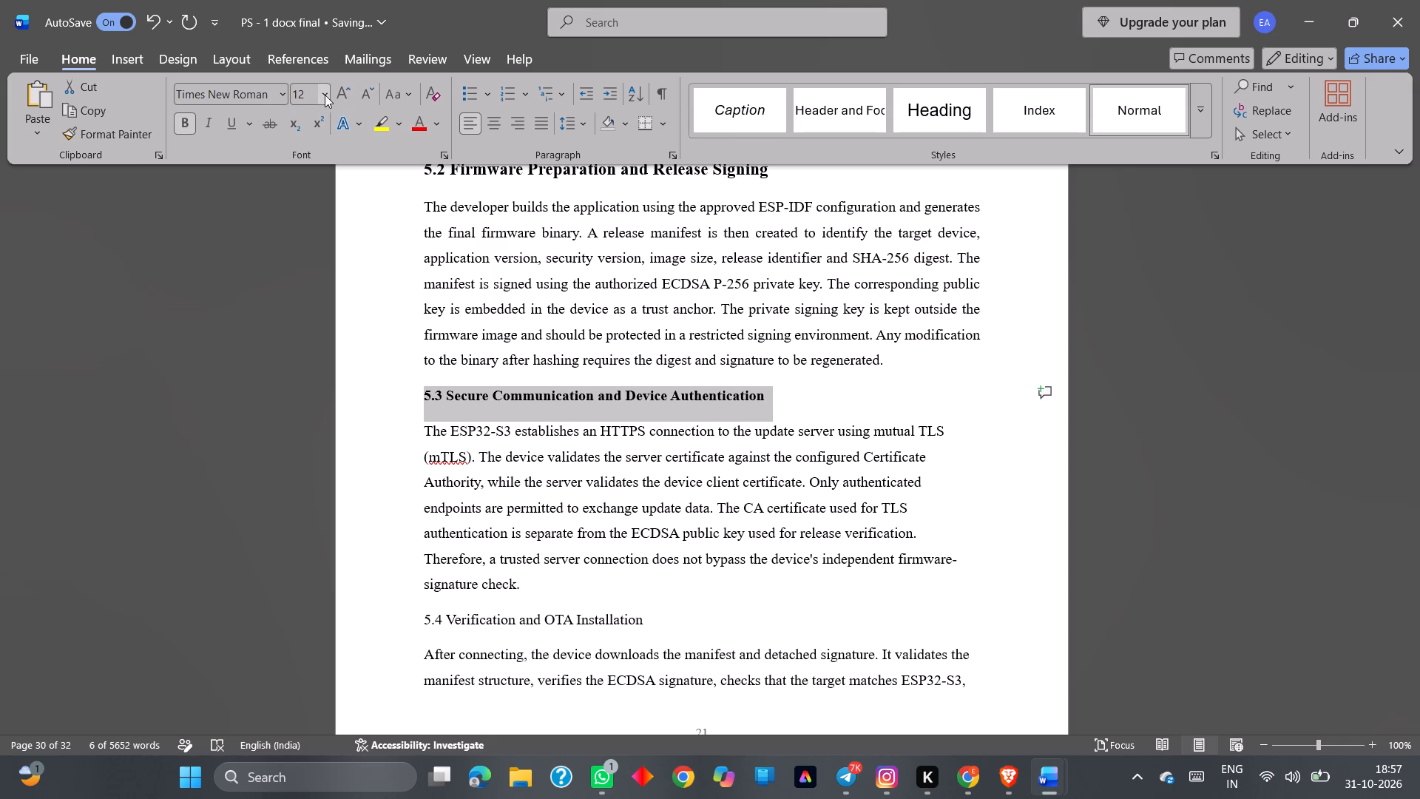
click(325, 95)
click(314, 229)
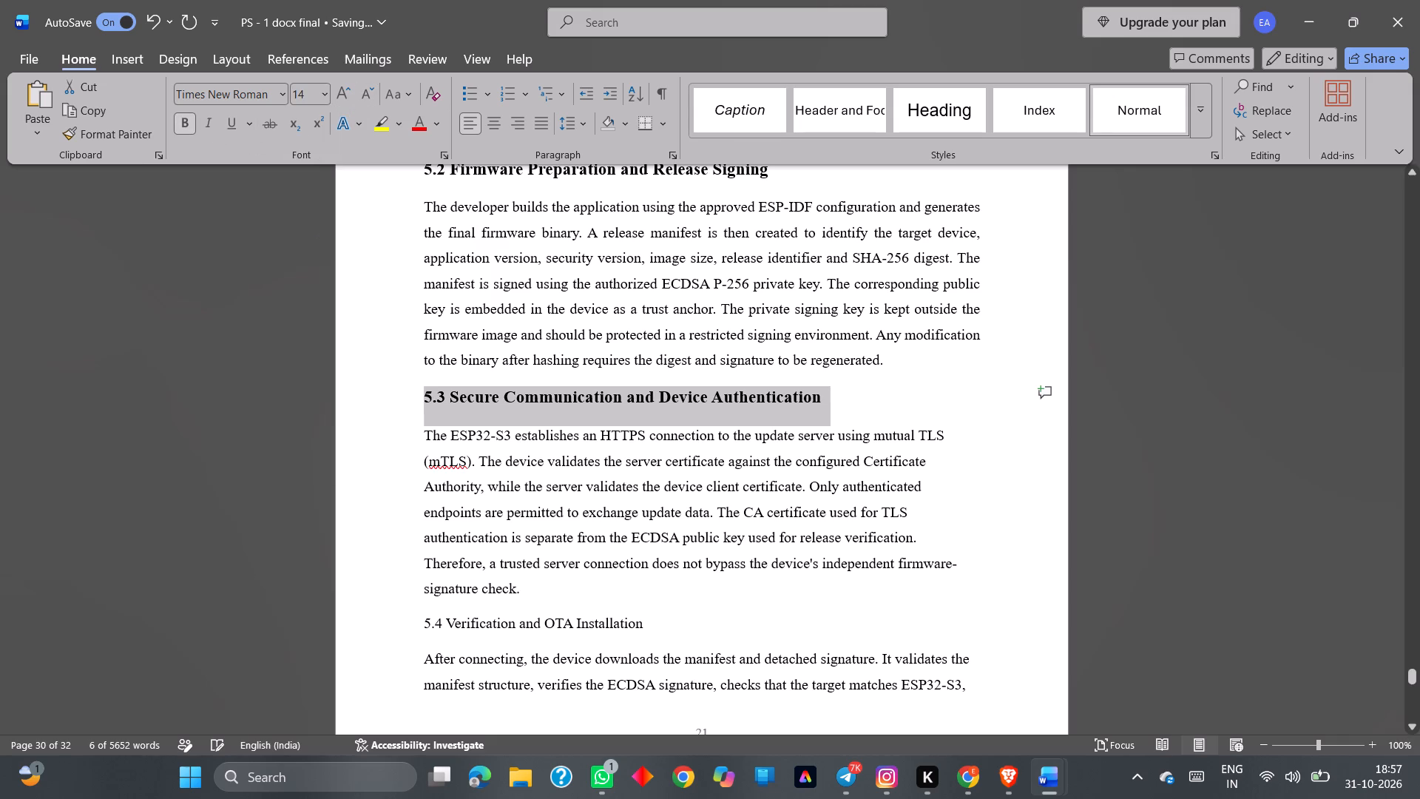
click(481, 424)
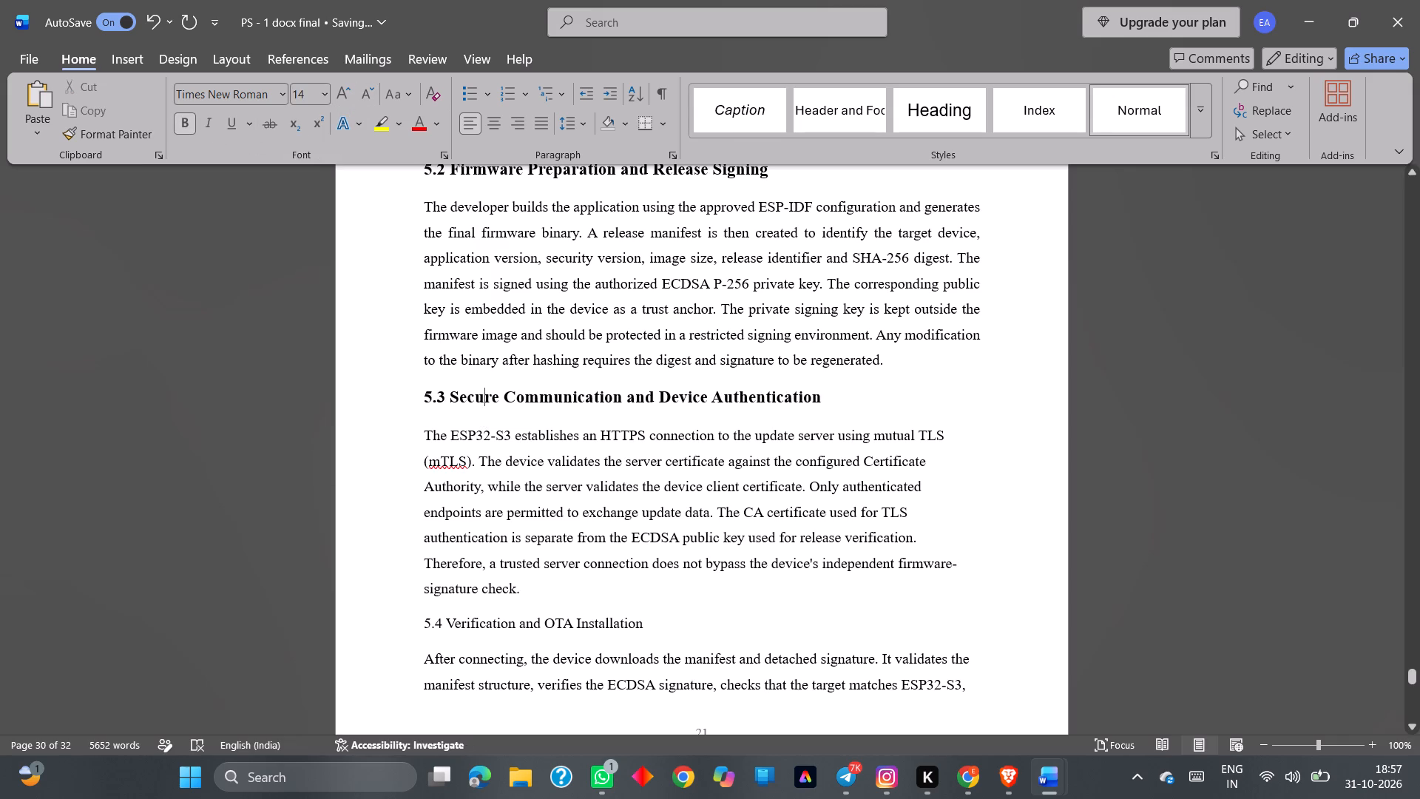
Justify the paragraph under the "5.3 Secure Communication and Device Authentication" heading.
drag(430, 429, 561, 593)
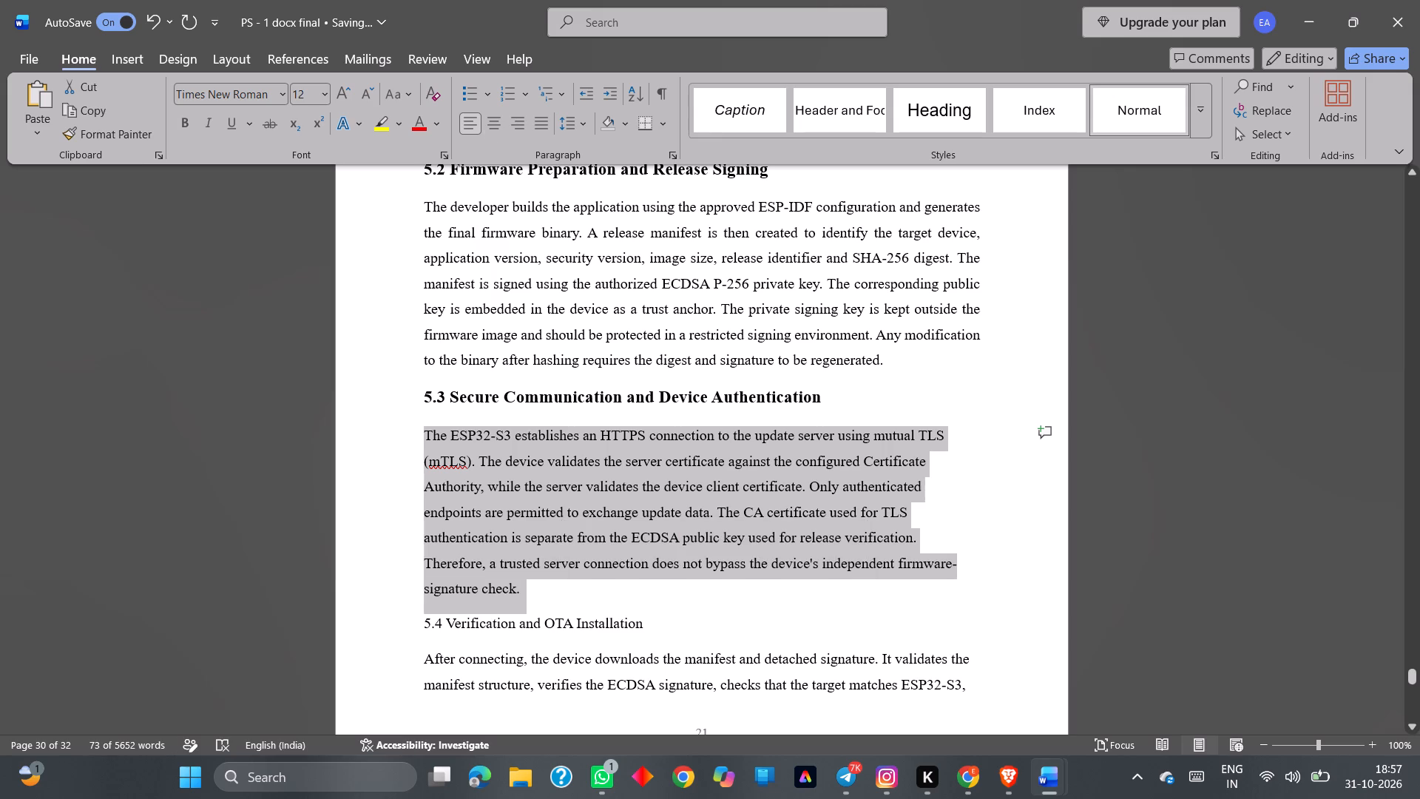
click(545, 124)
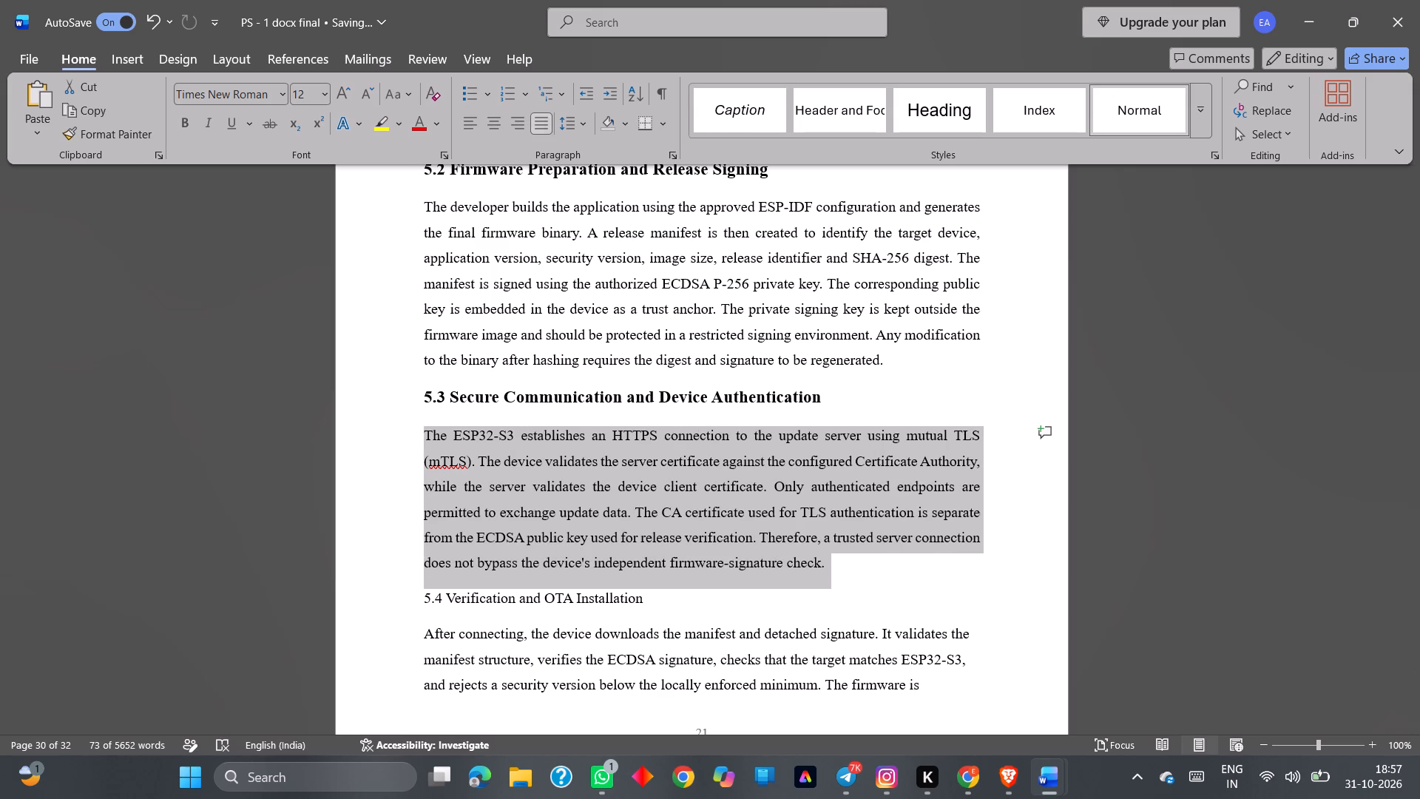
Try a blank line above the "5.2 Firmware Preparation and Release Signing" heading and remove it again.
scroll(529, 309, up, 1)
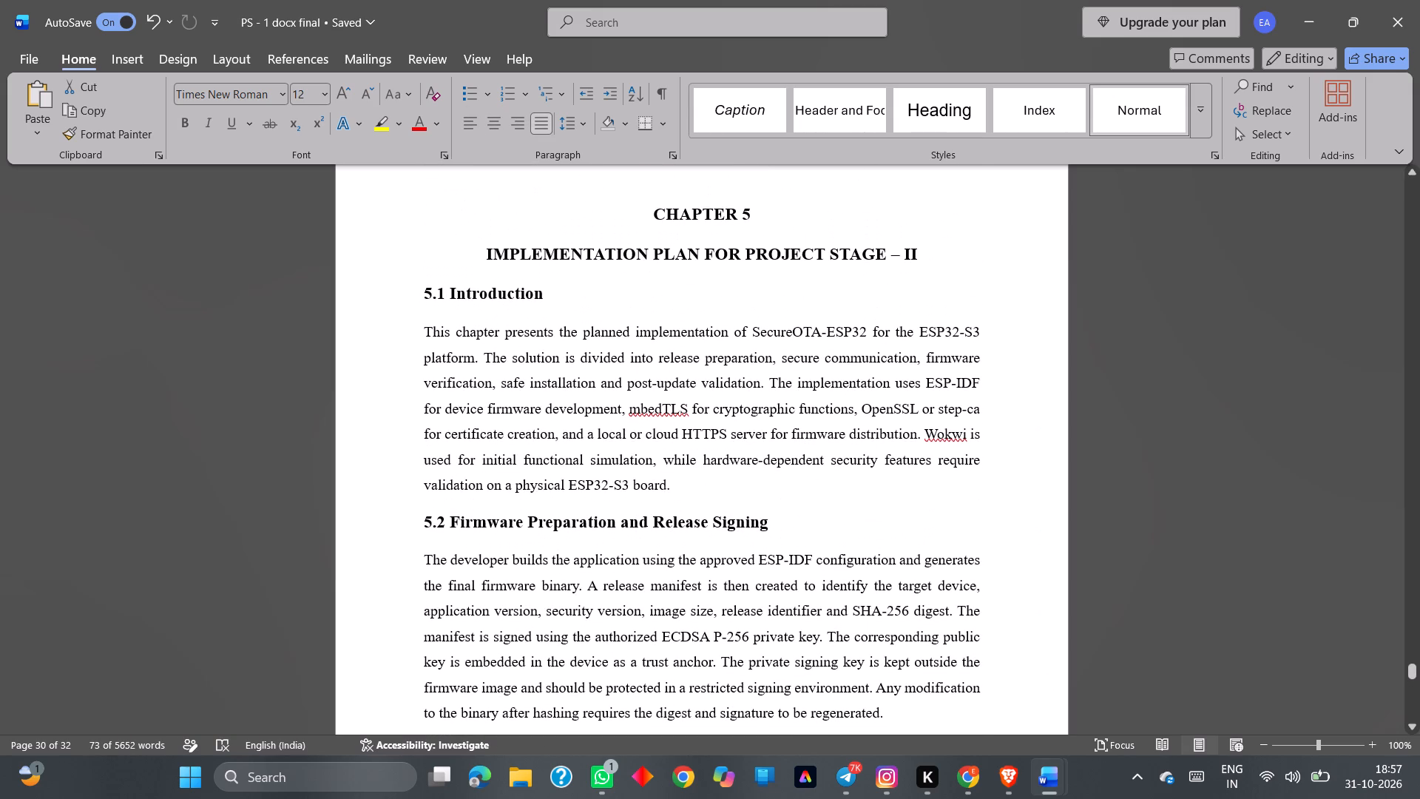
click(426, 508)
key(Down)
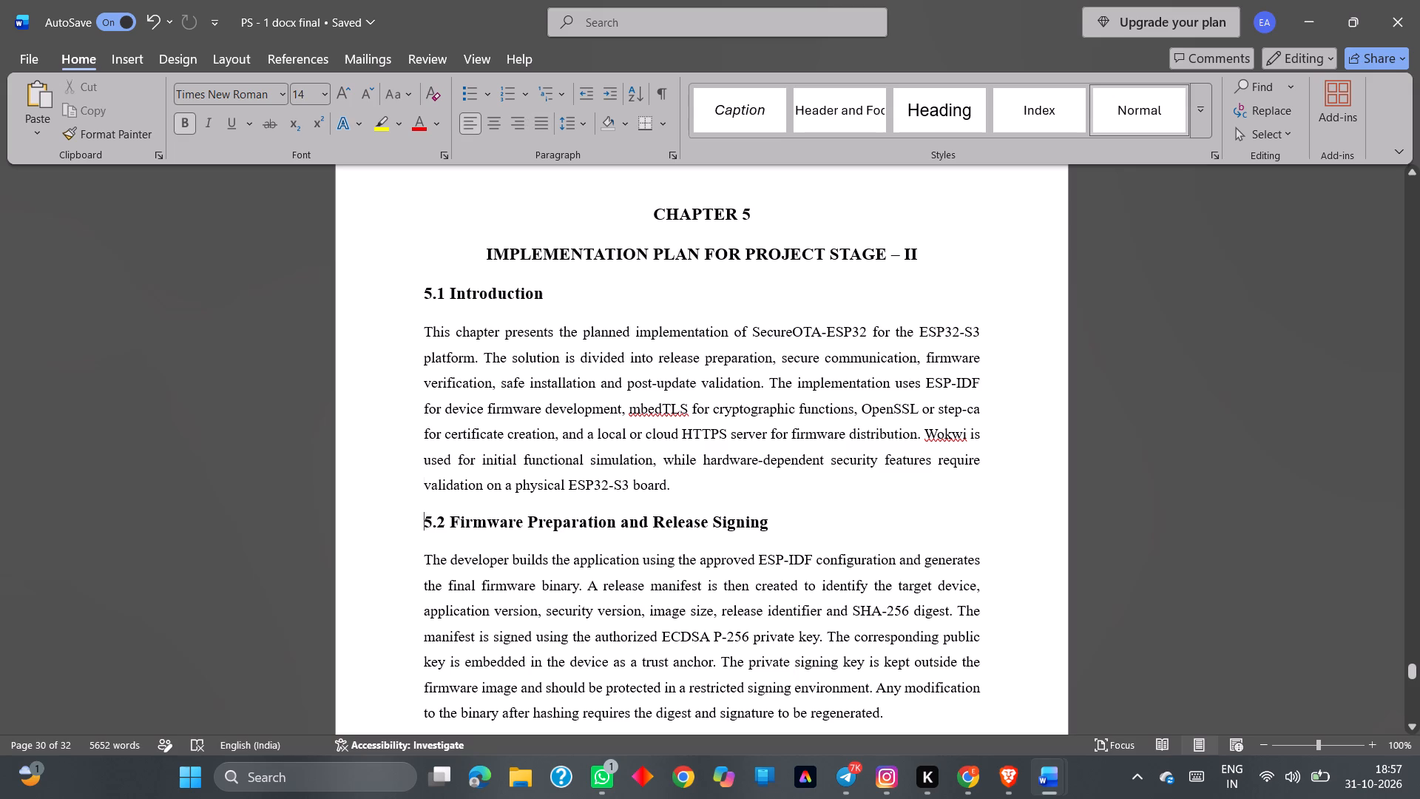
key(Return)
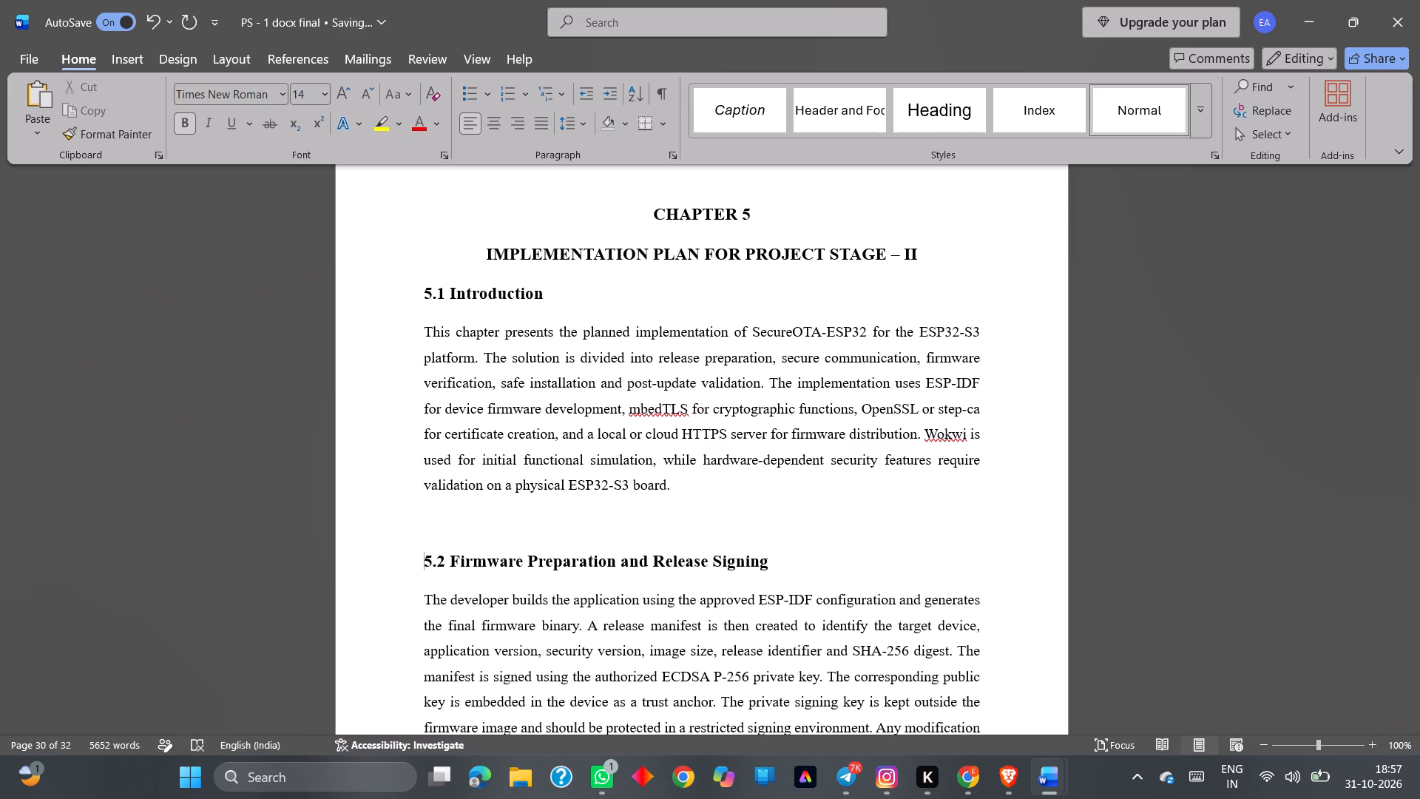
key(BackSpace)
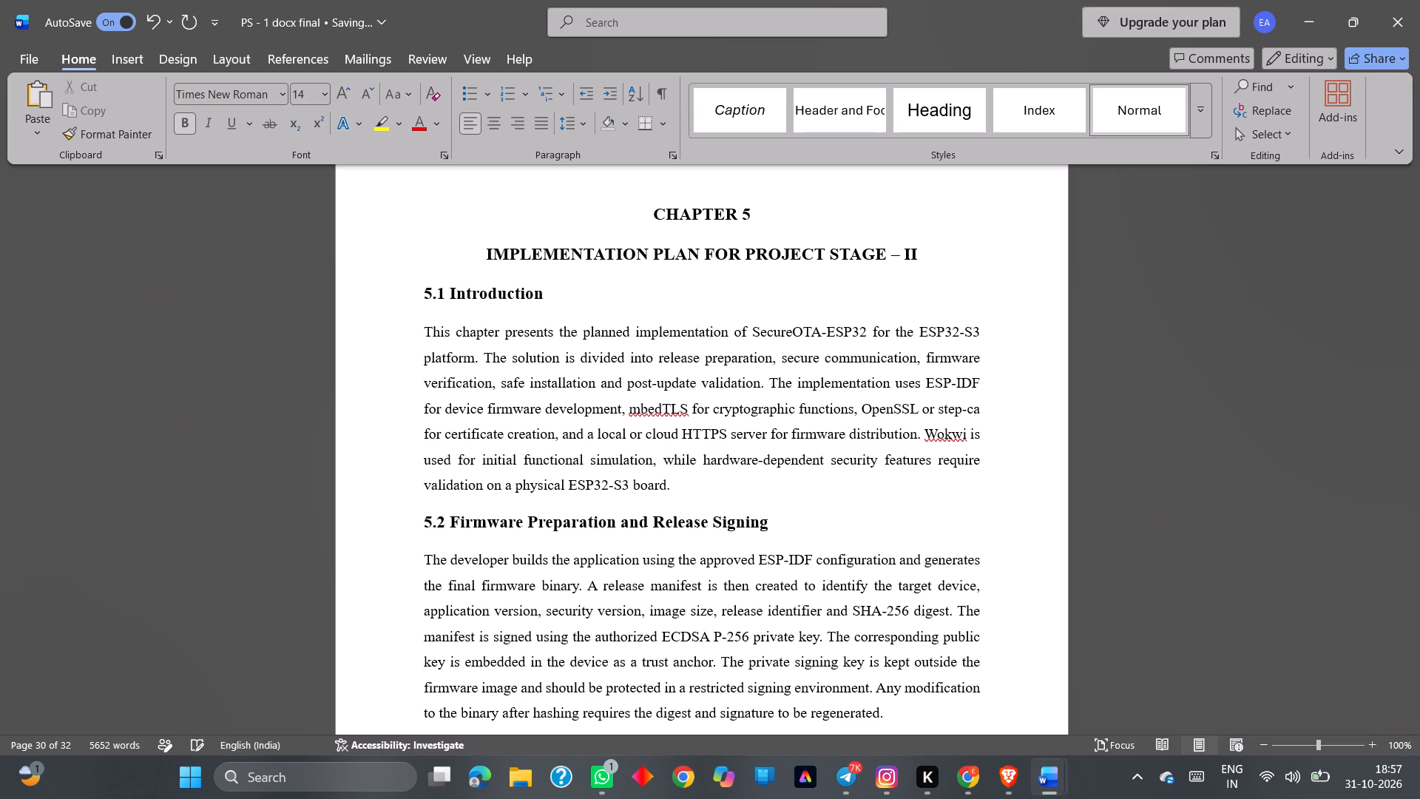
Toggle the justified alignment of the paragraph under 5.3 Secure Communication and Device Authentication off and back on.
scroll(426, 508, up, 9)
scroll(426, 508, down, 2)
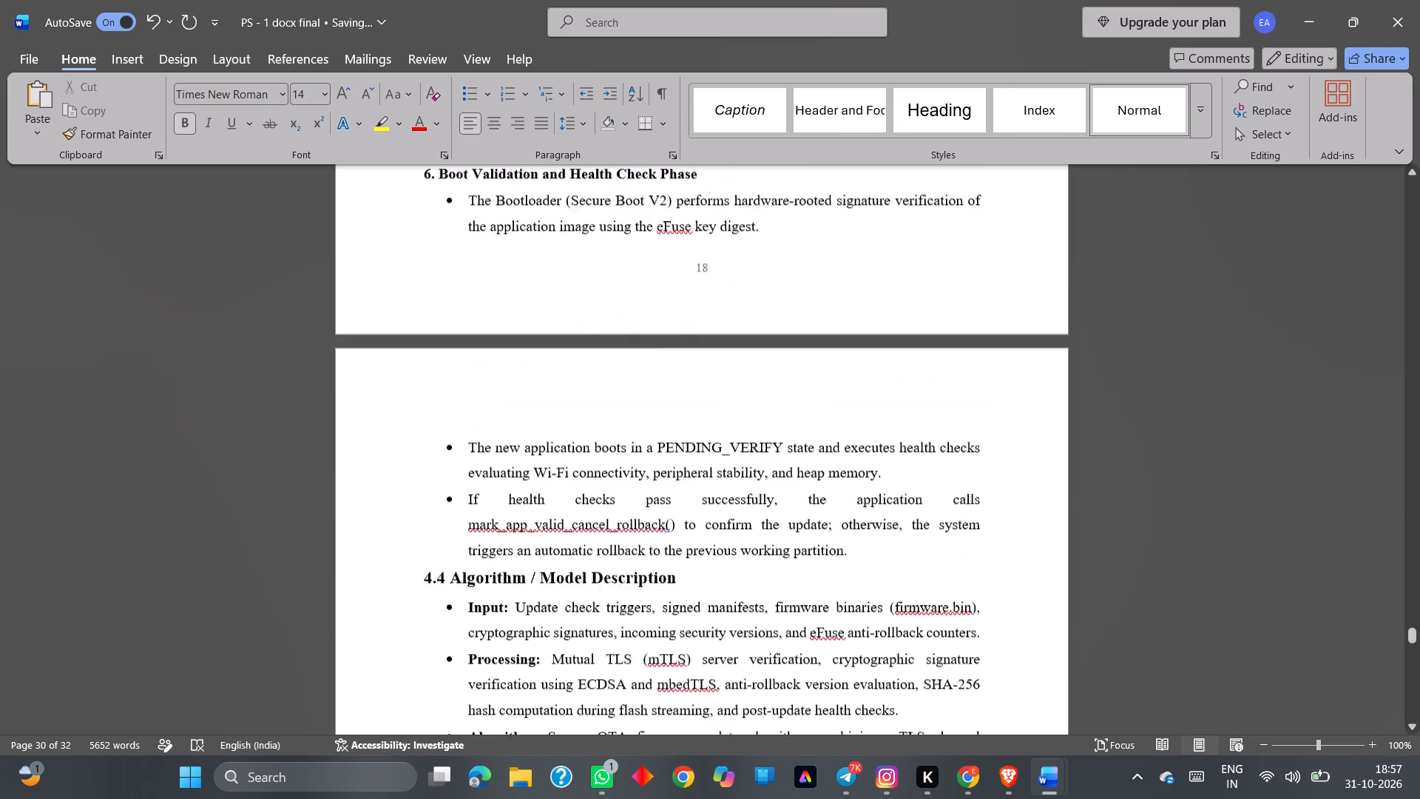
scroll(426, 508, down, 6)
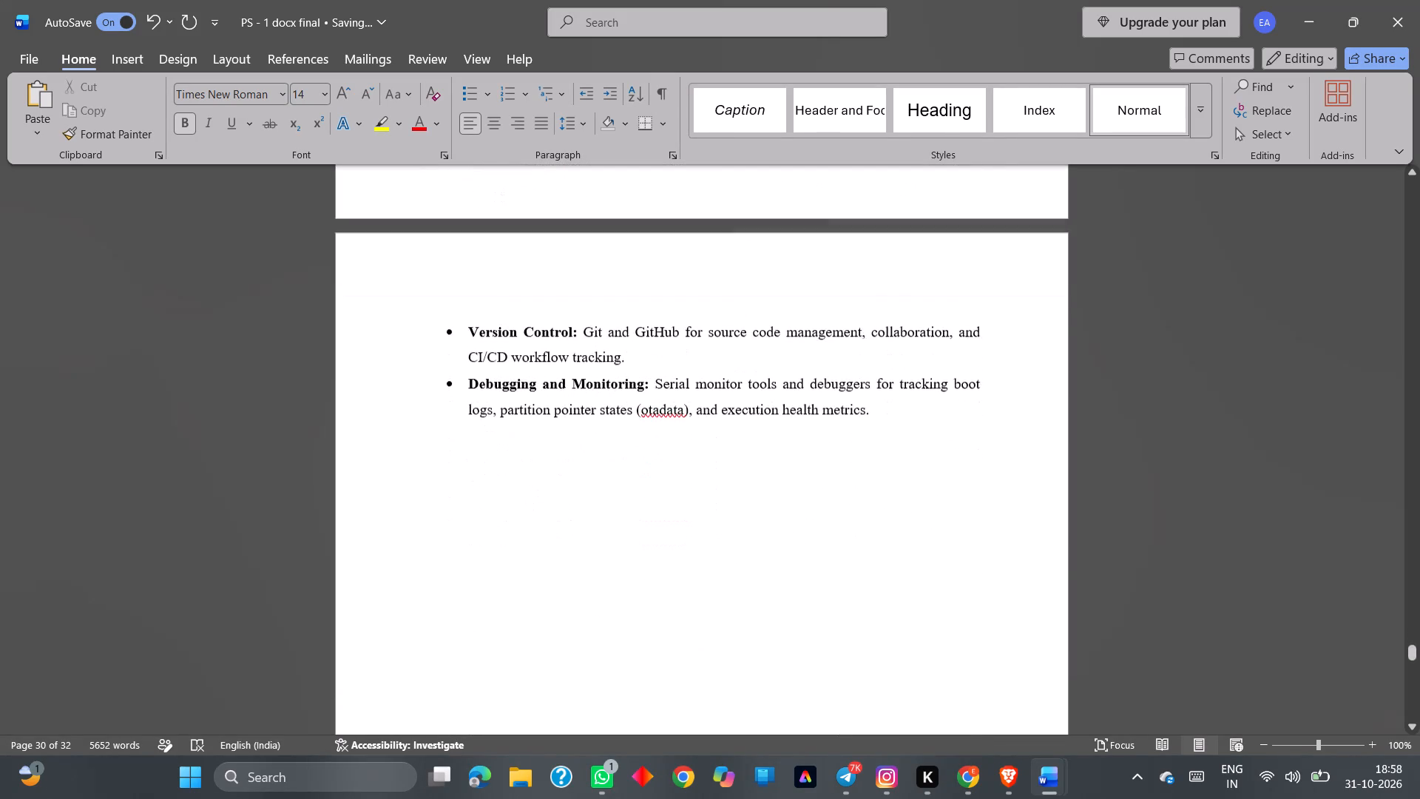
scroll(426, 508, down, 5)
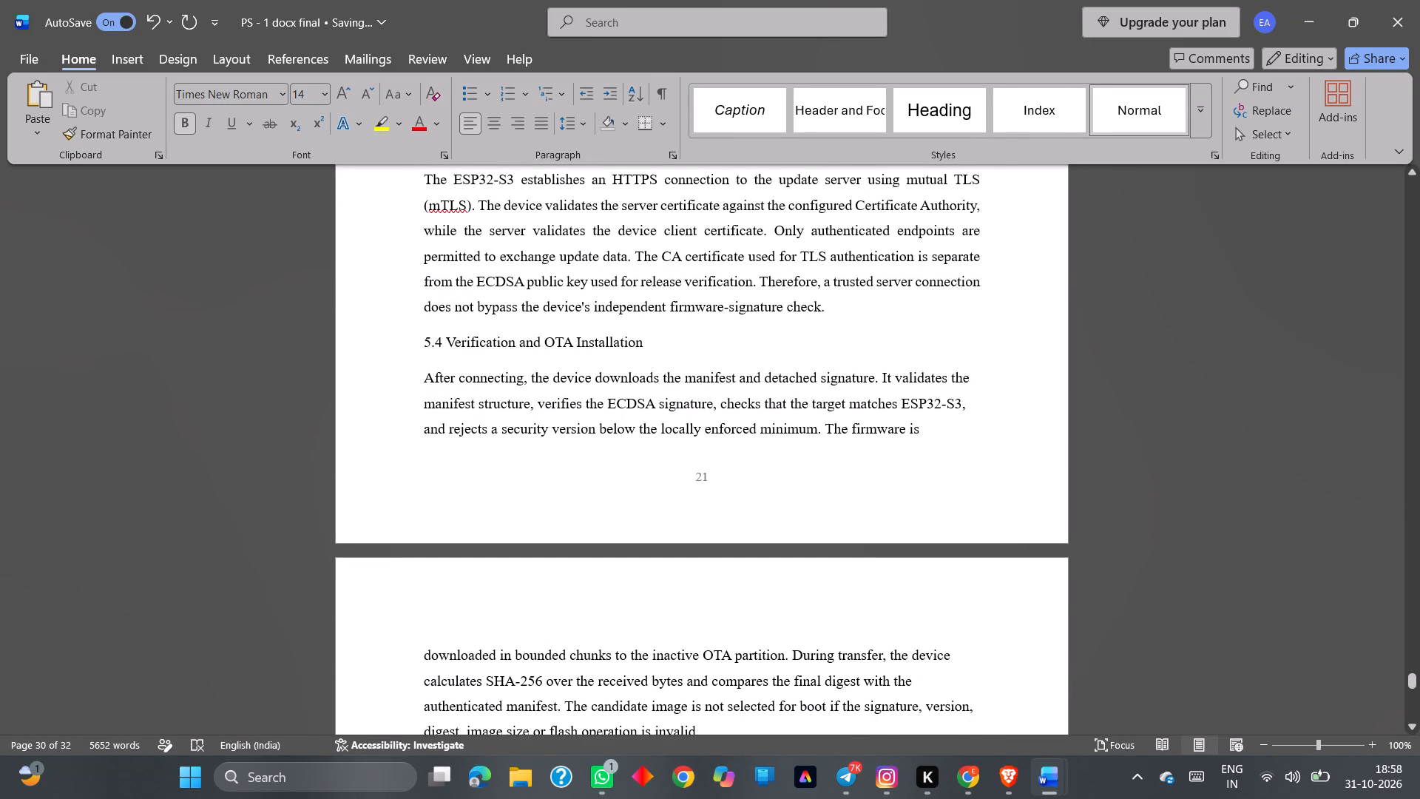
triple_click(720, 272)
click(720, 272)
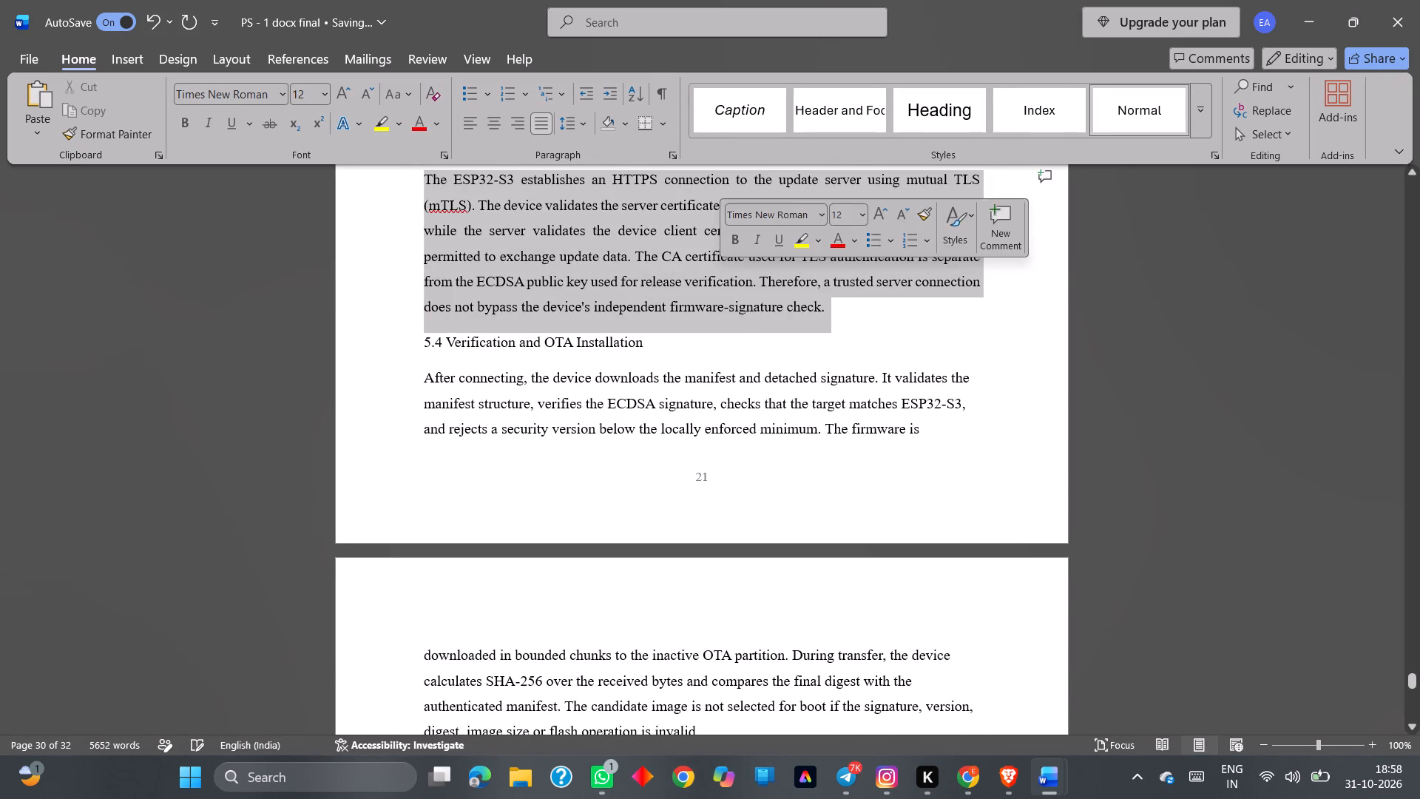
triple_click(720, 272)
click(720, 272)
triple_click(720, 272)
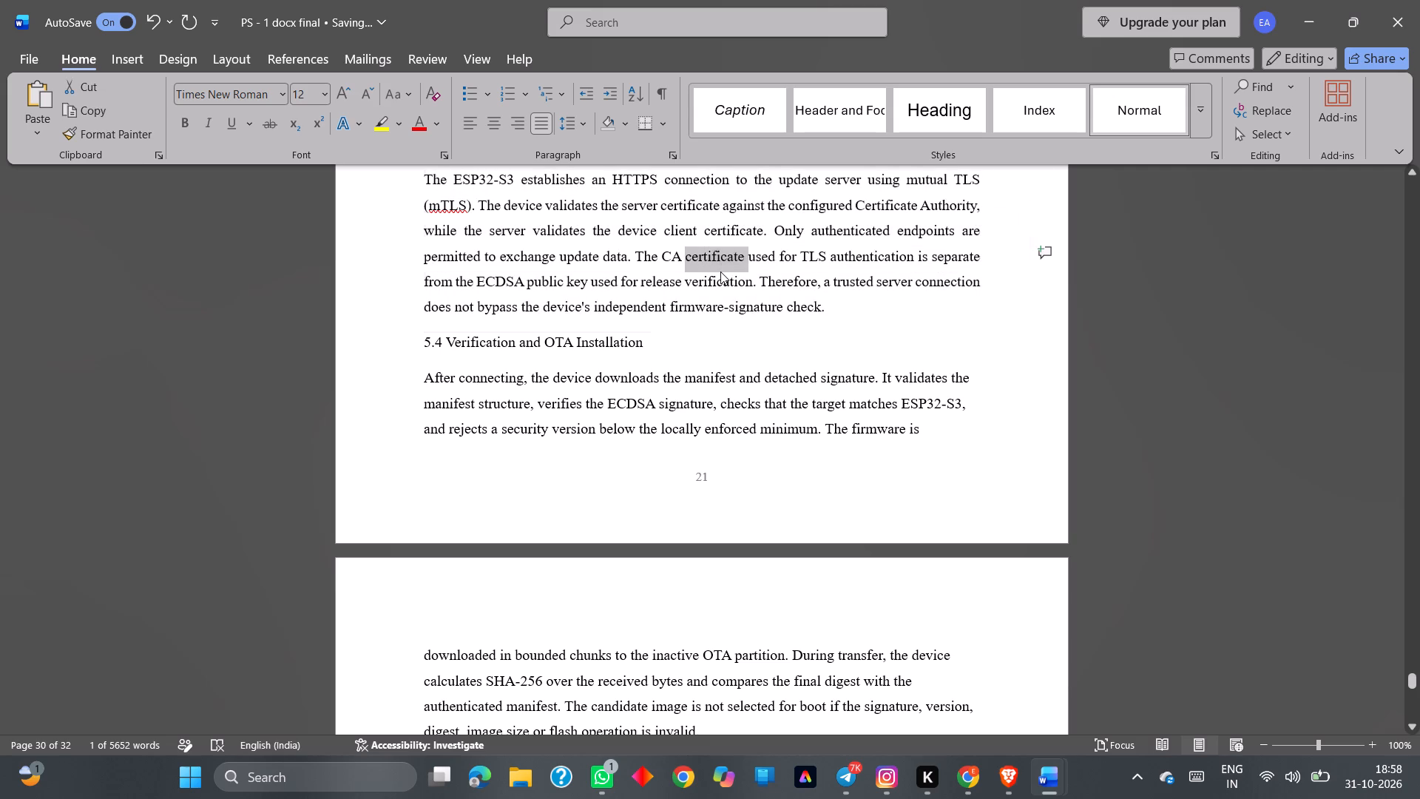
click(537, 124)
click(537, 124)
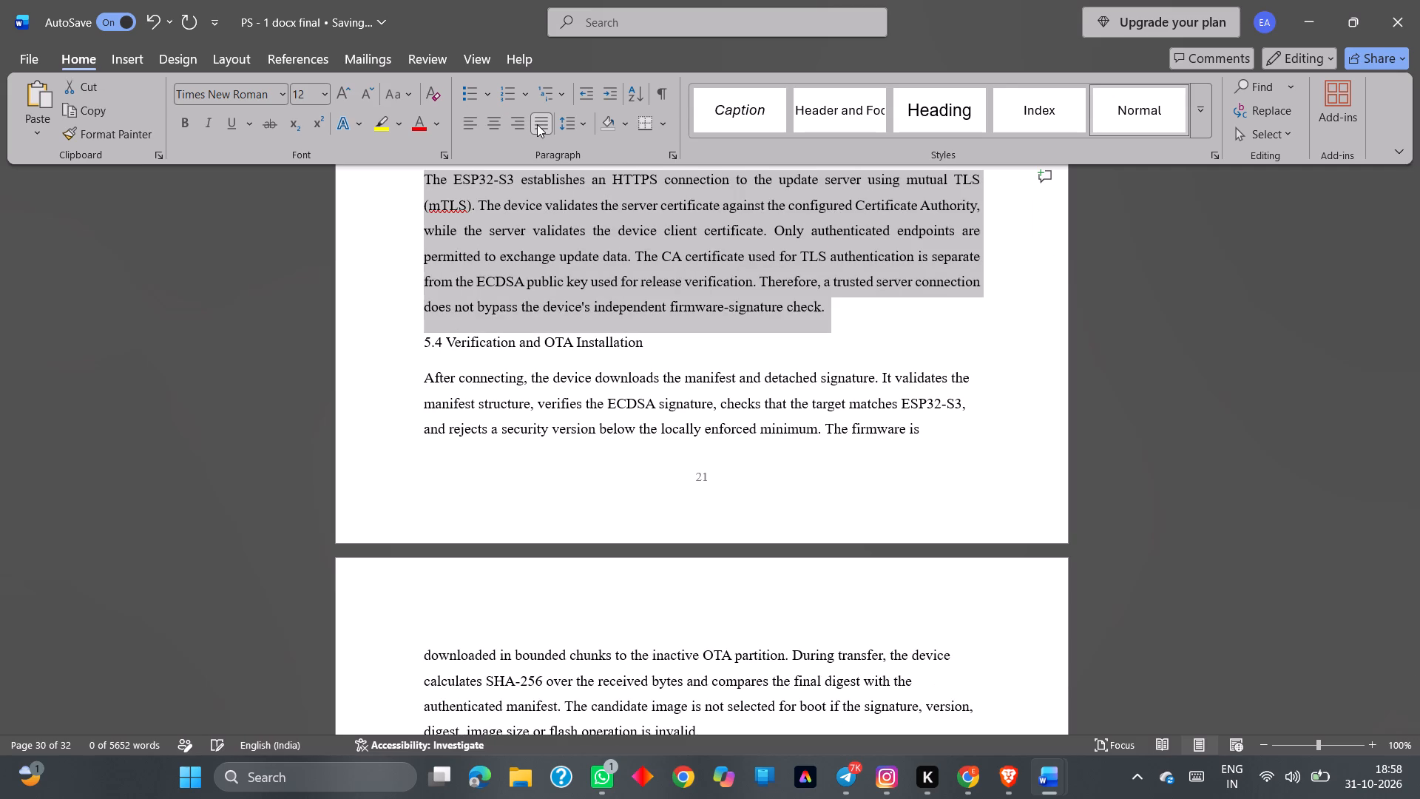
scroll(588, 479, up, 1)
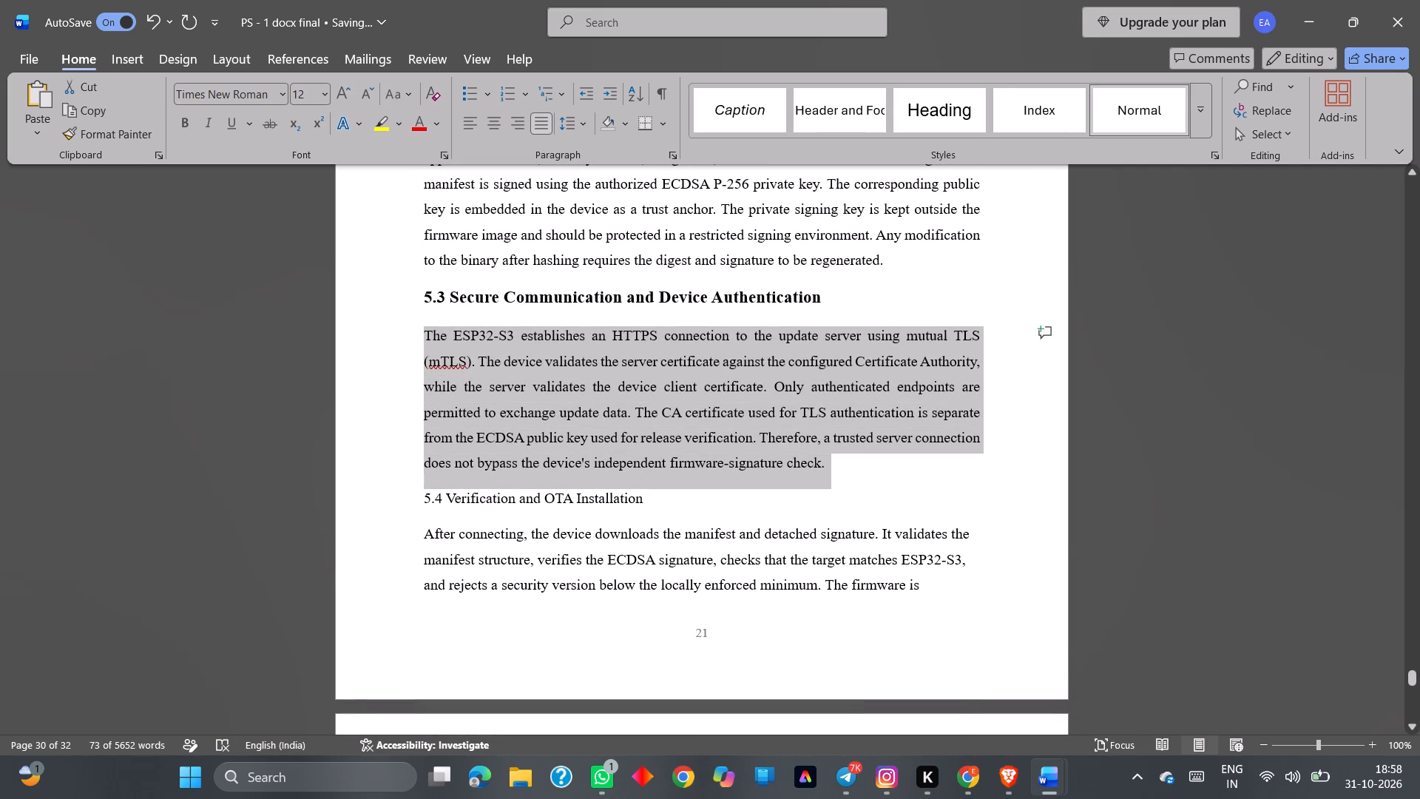
Insert three blank lines above the "5.4 Verification and OTA Installation" heading to push the section onto the next page.
click(425, 505)
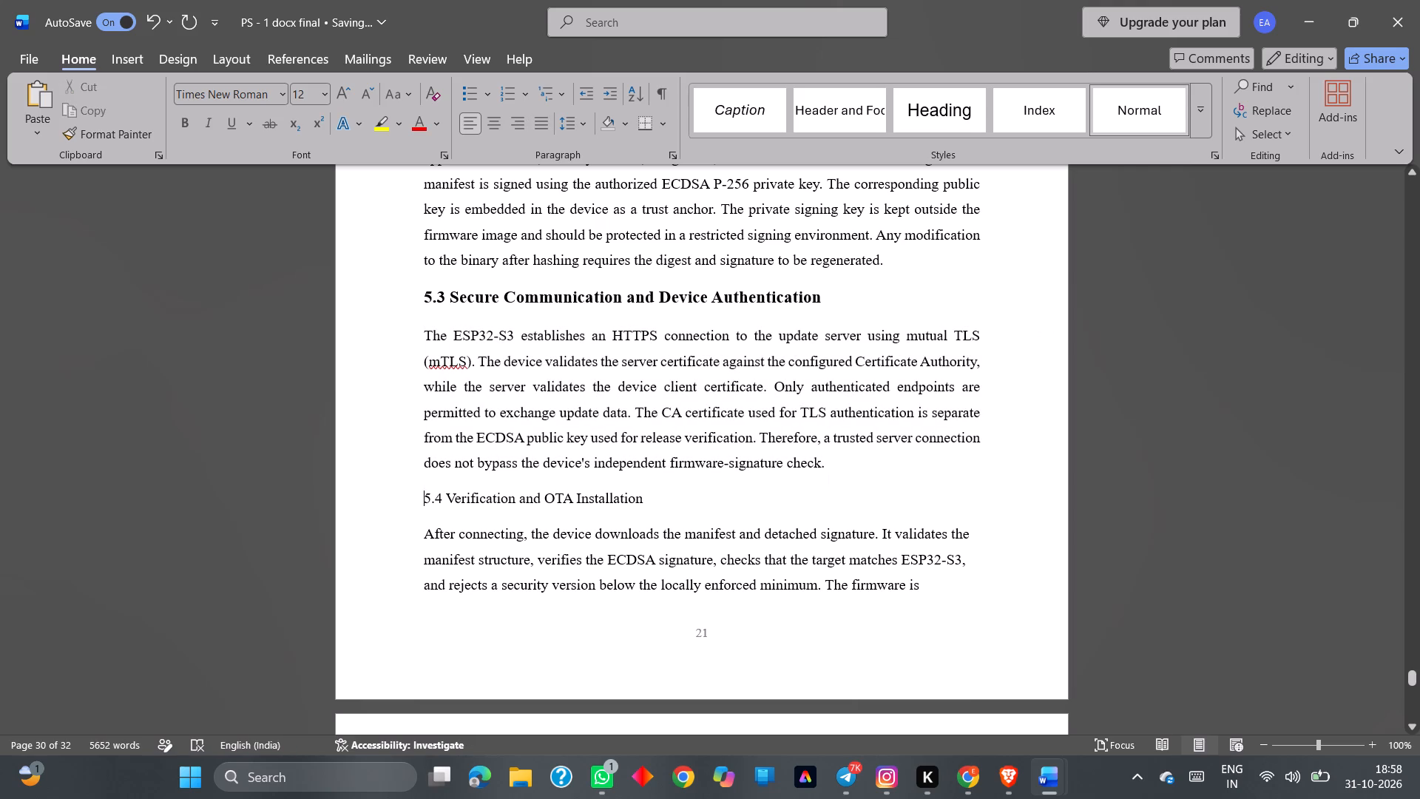
key(Return)
key(Return)
key(Return)
Review the layout of Chapter 5 from its title through section 5.6 and the plagiarism report page.
scroll(425, 505, up, 1)
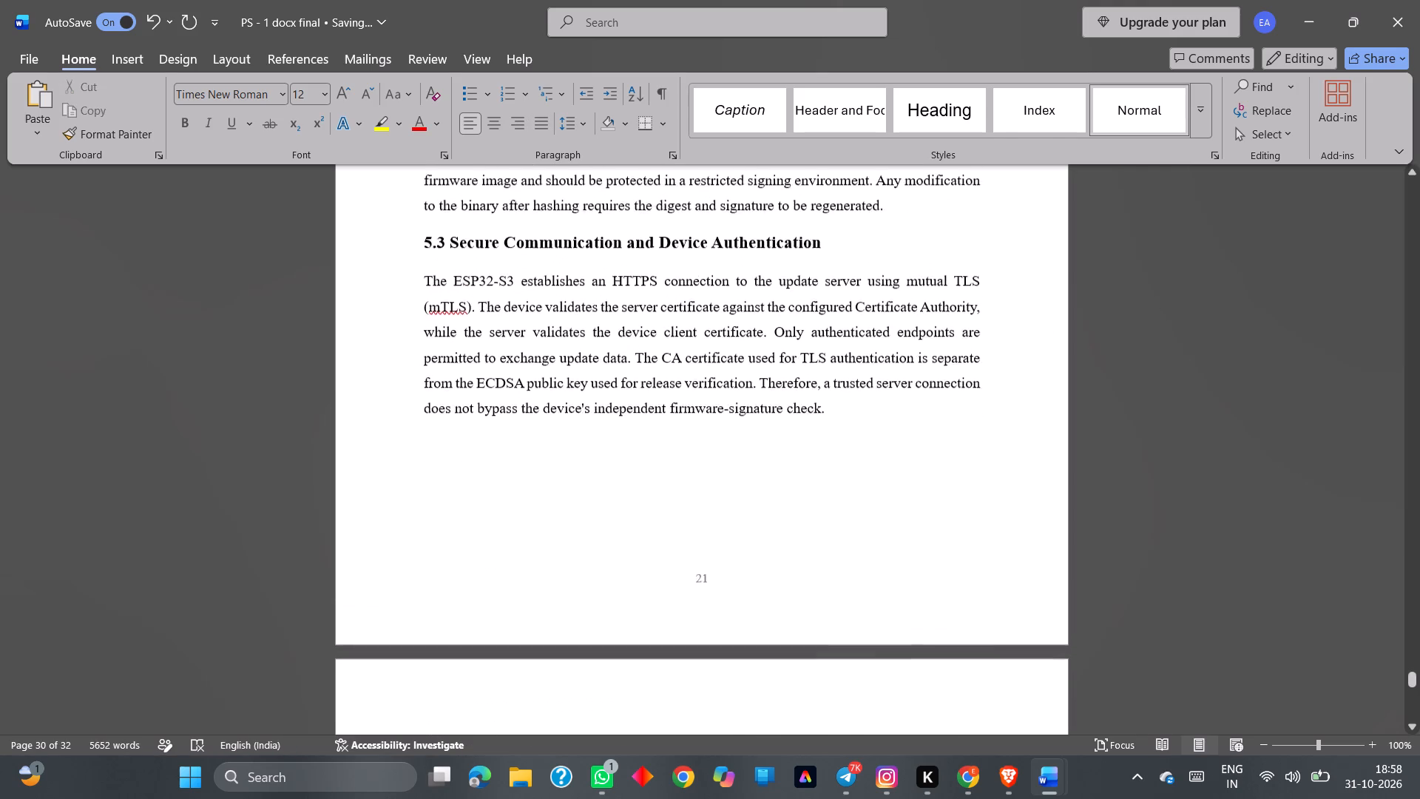
scroll(425, 505, up, 1)
scroll(425, 505, down, 3)
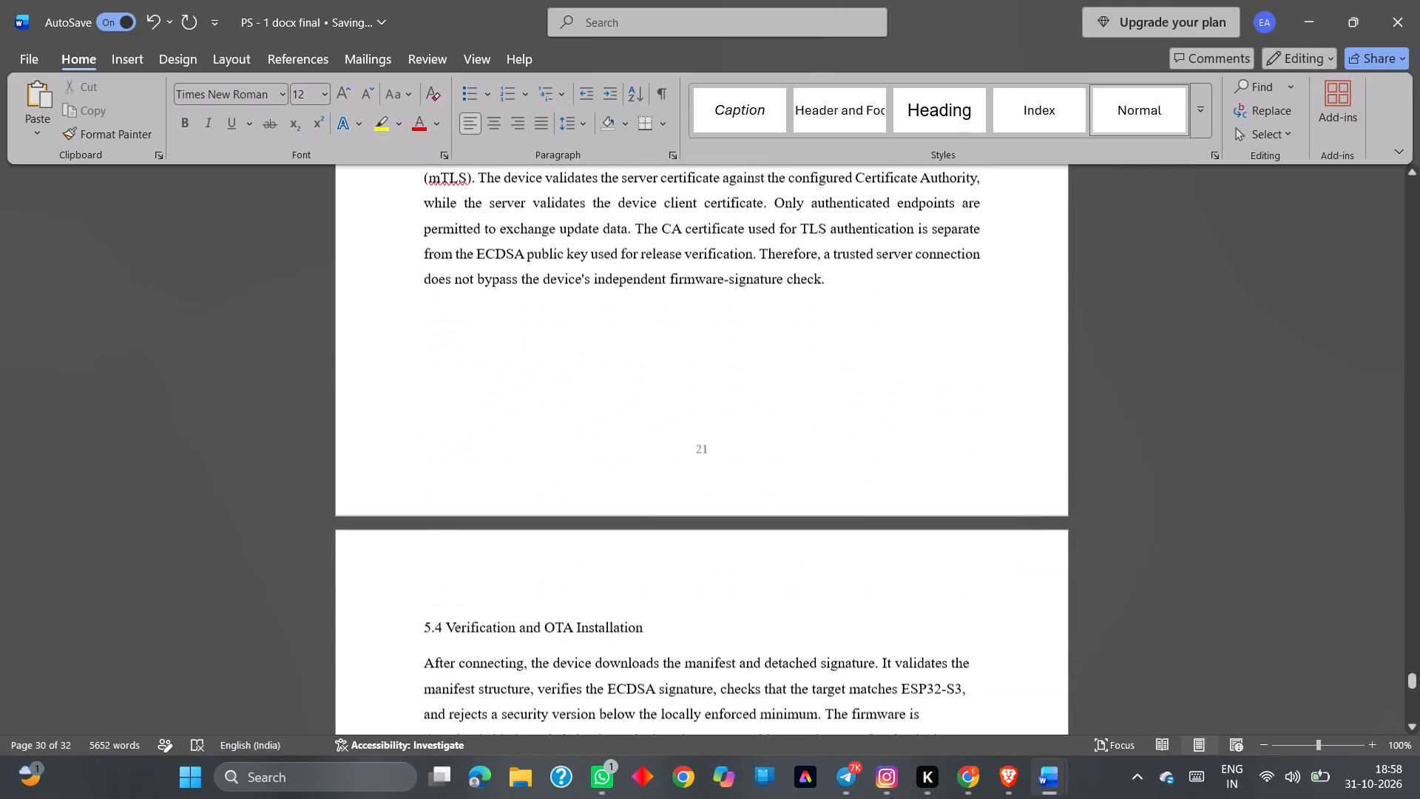
scroll(425, 505, down, 2)
scroll(425, 505, up, 1)
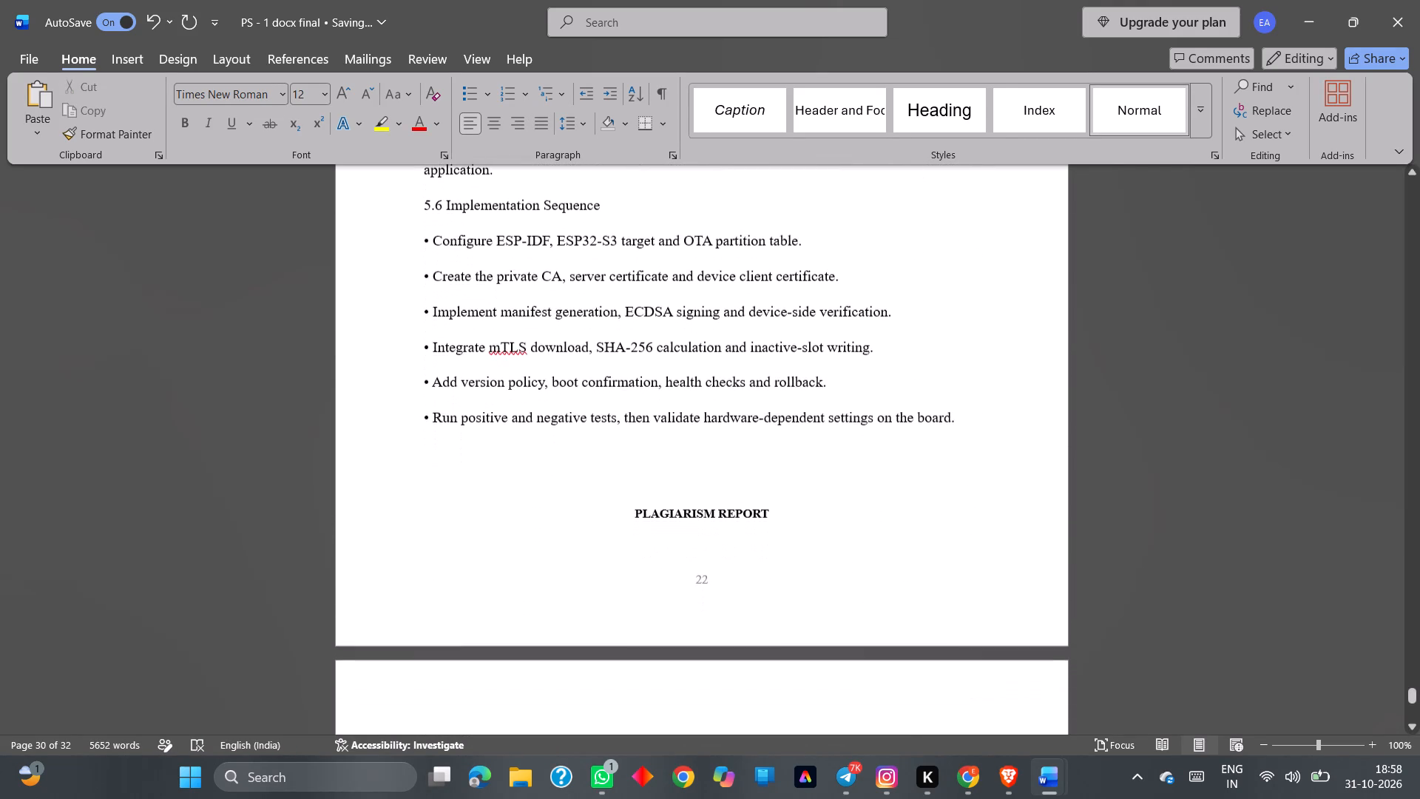
scroll(425, 505, up, 1)
scroll(425, 505, down, 2)
scroll(425, 505, up, 1)
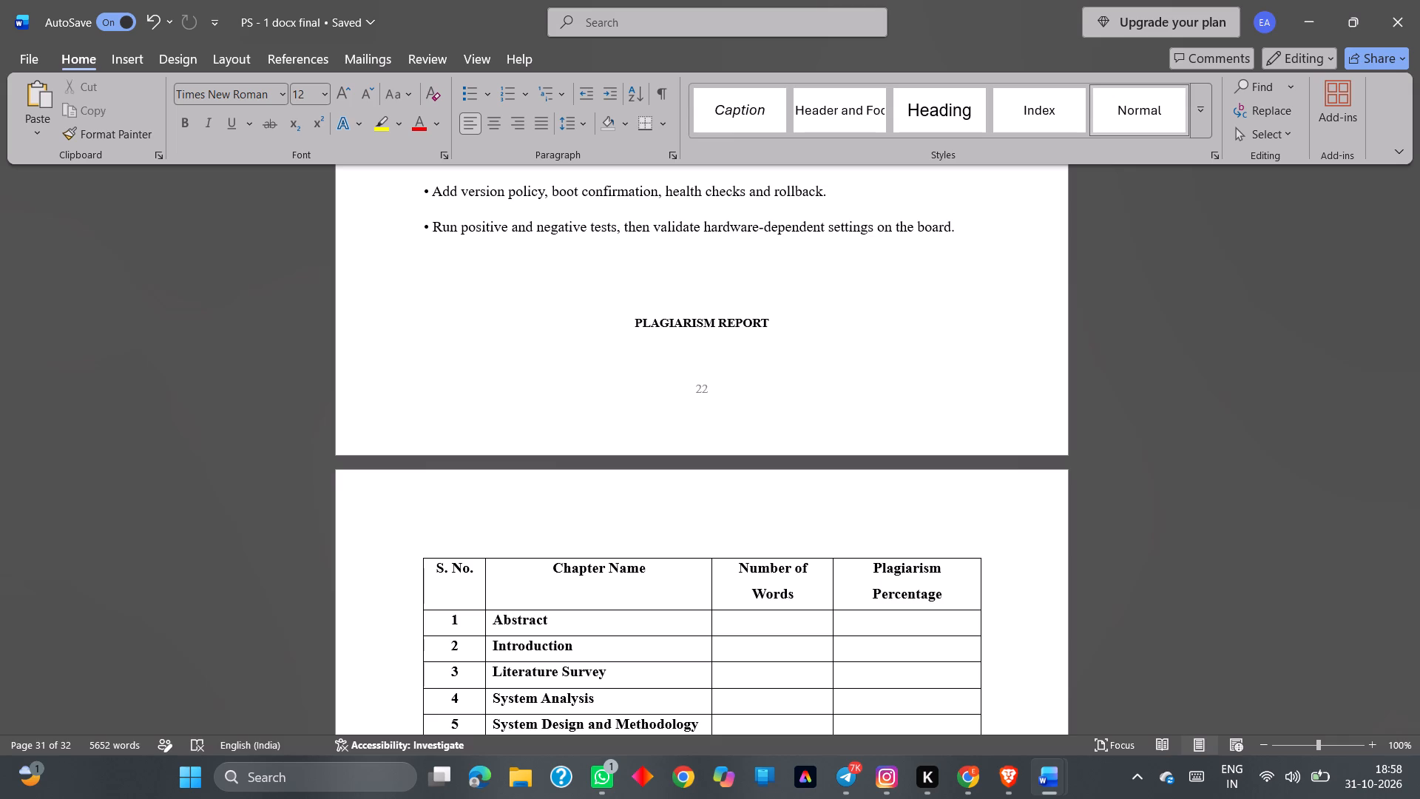
scroll(425, 505, up, 5)
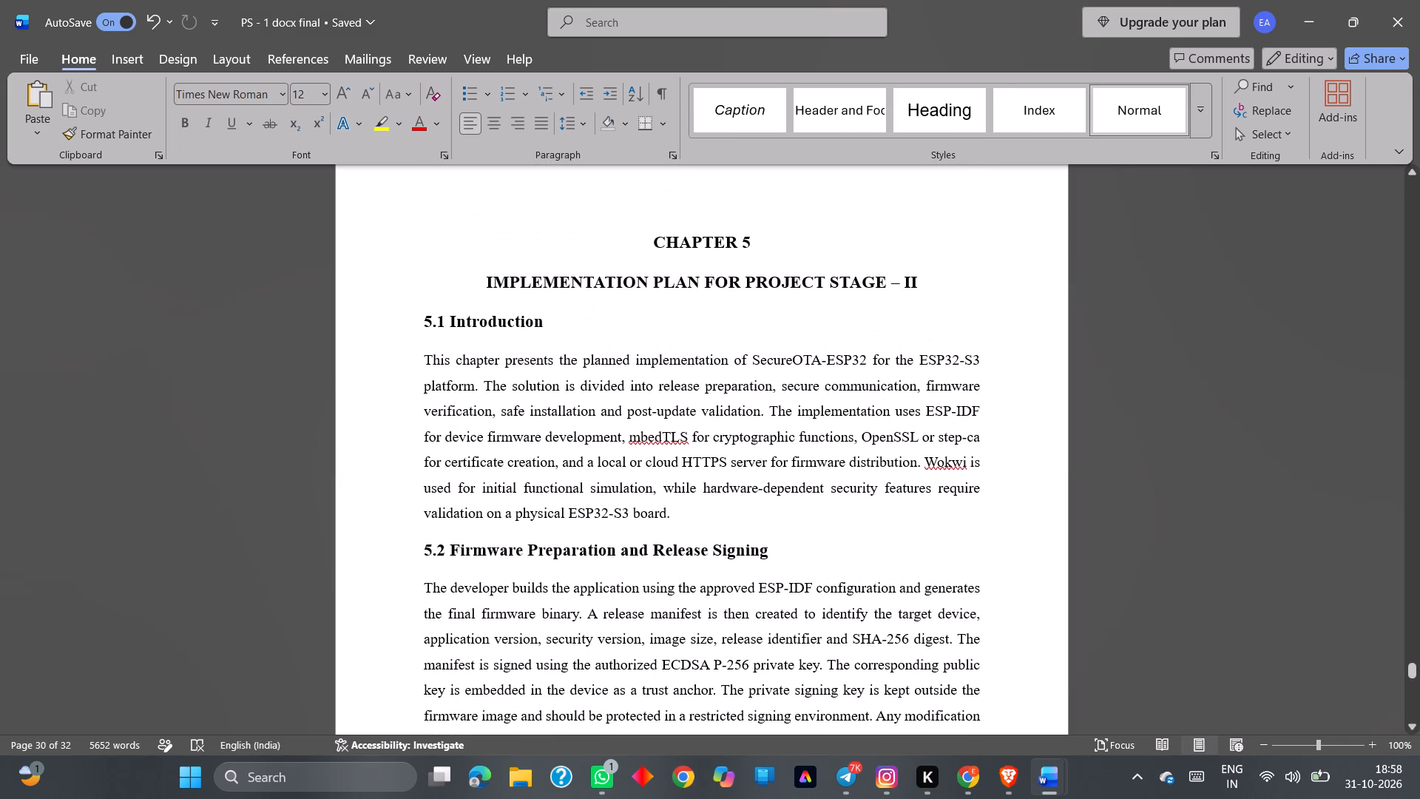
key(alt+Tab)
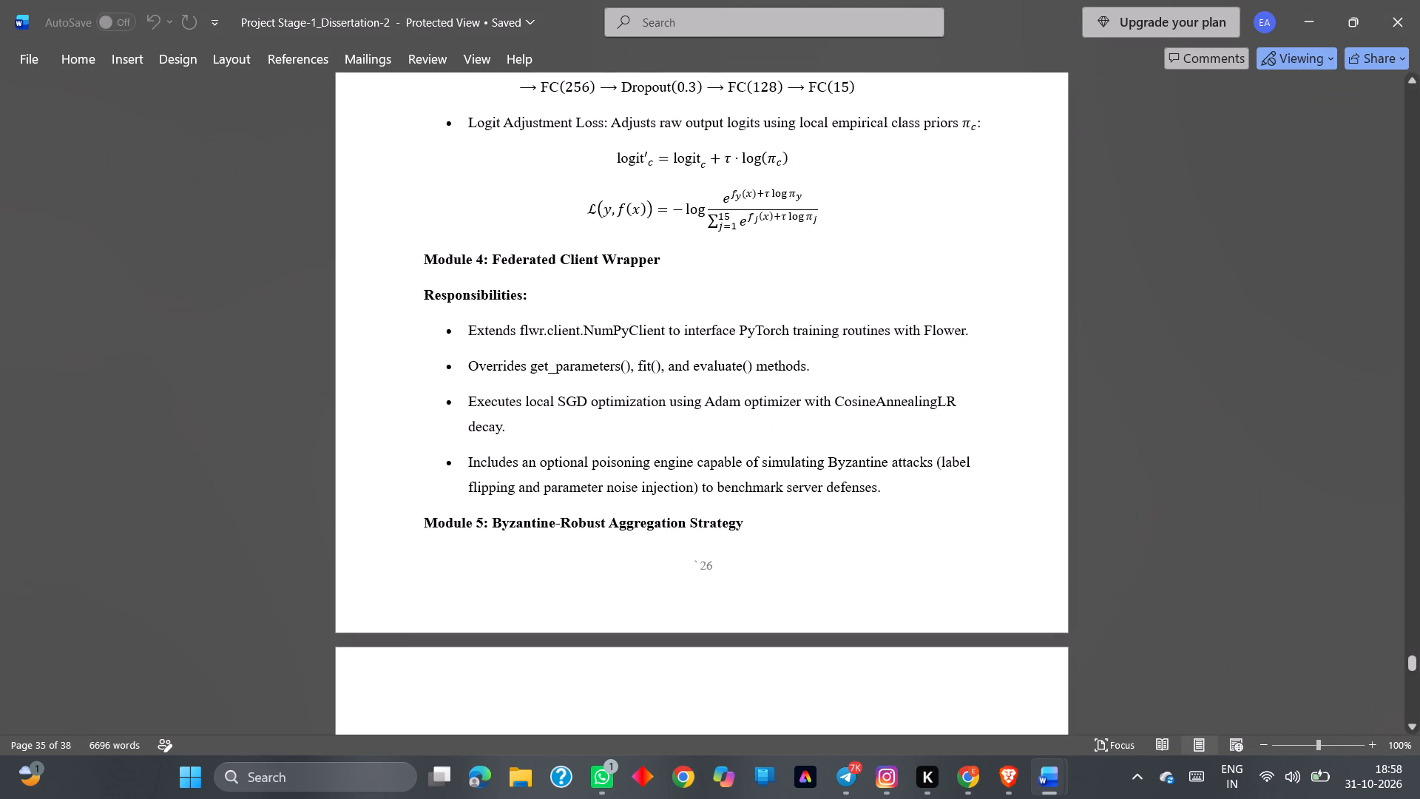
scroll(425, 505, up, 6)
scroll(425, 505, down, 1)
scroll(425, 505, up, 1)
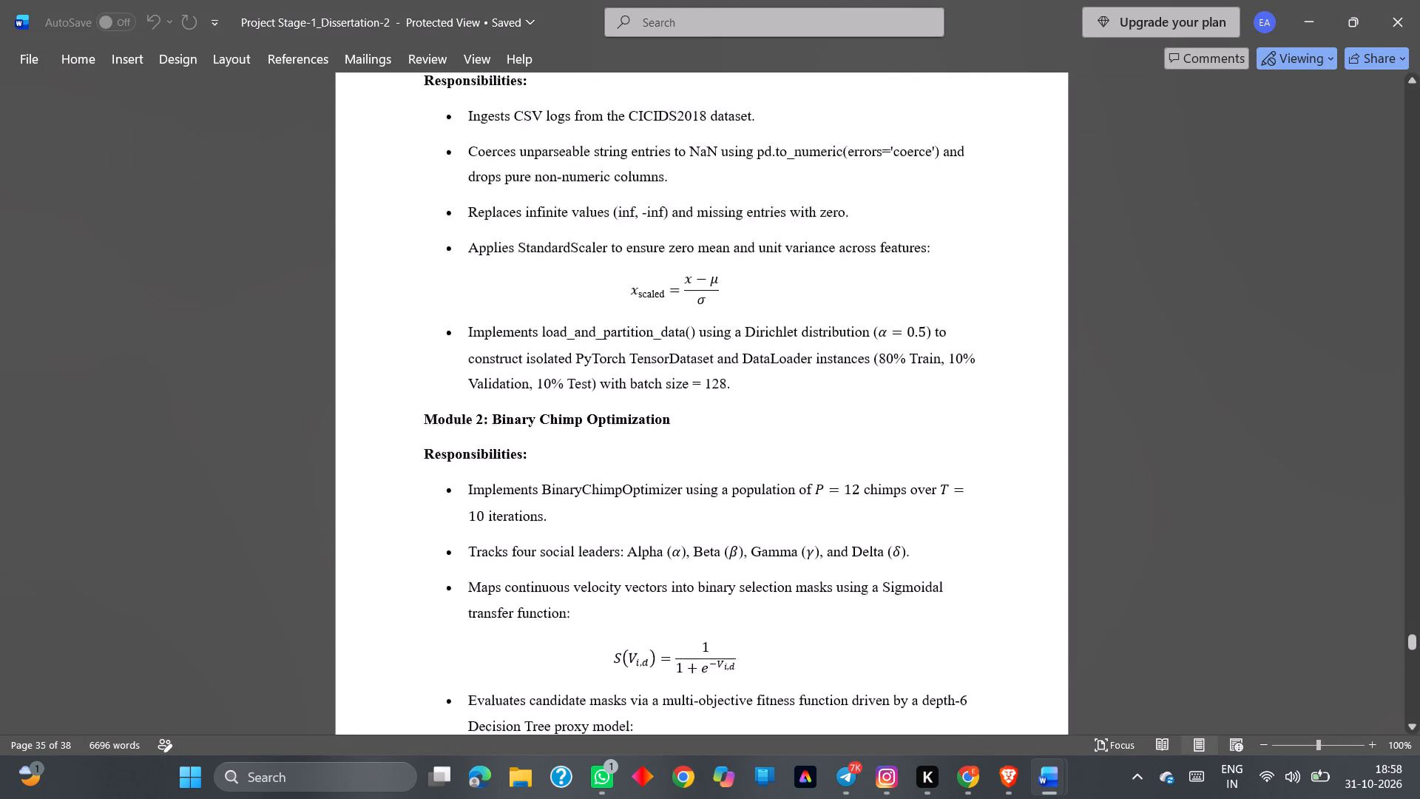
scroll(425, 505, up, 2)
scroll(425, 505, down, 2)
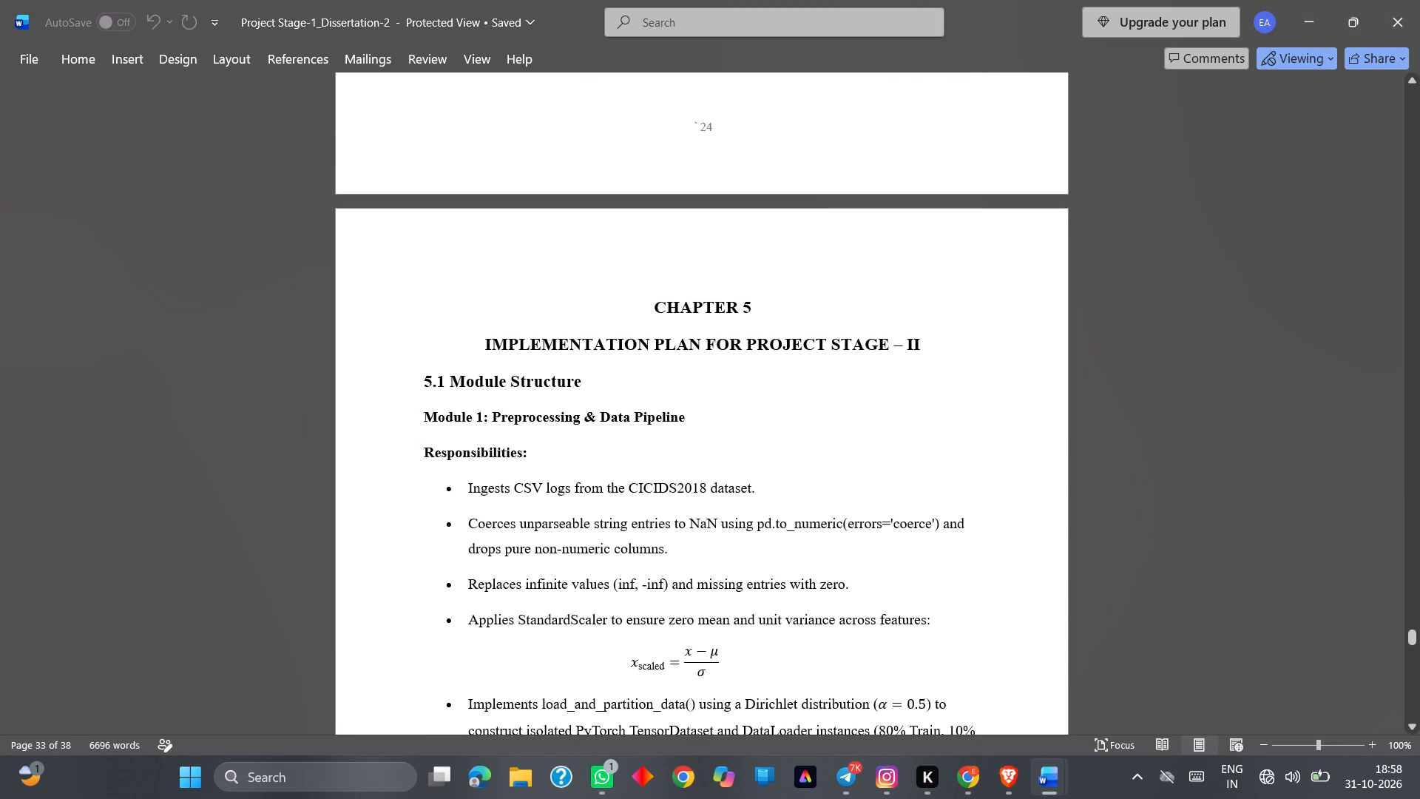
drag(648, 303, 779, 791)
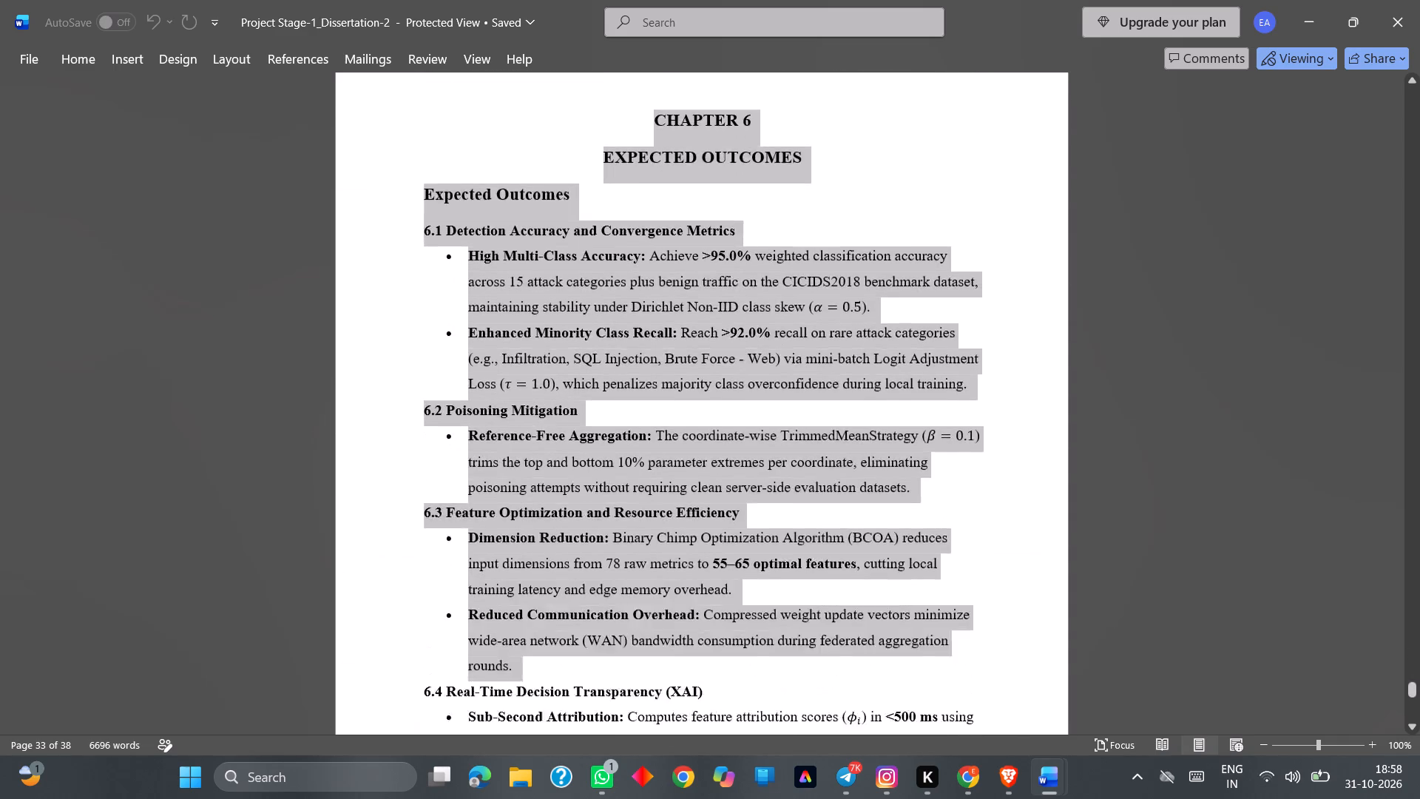
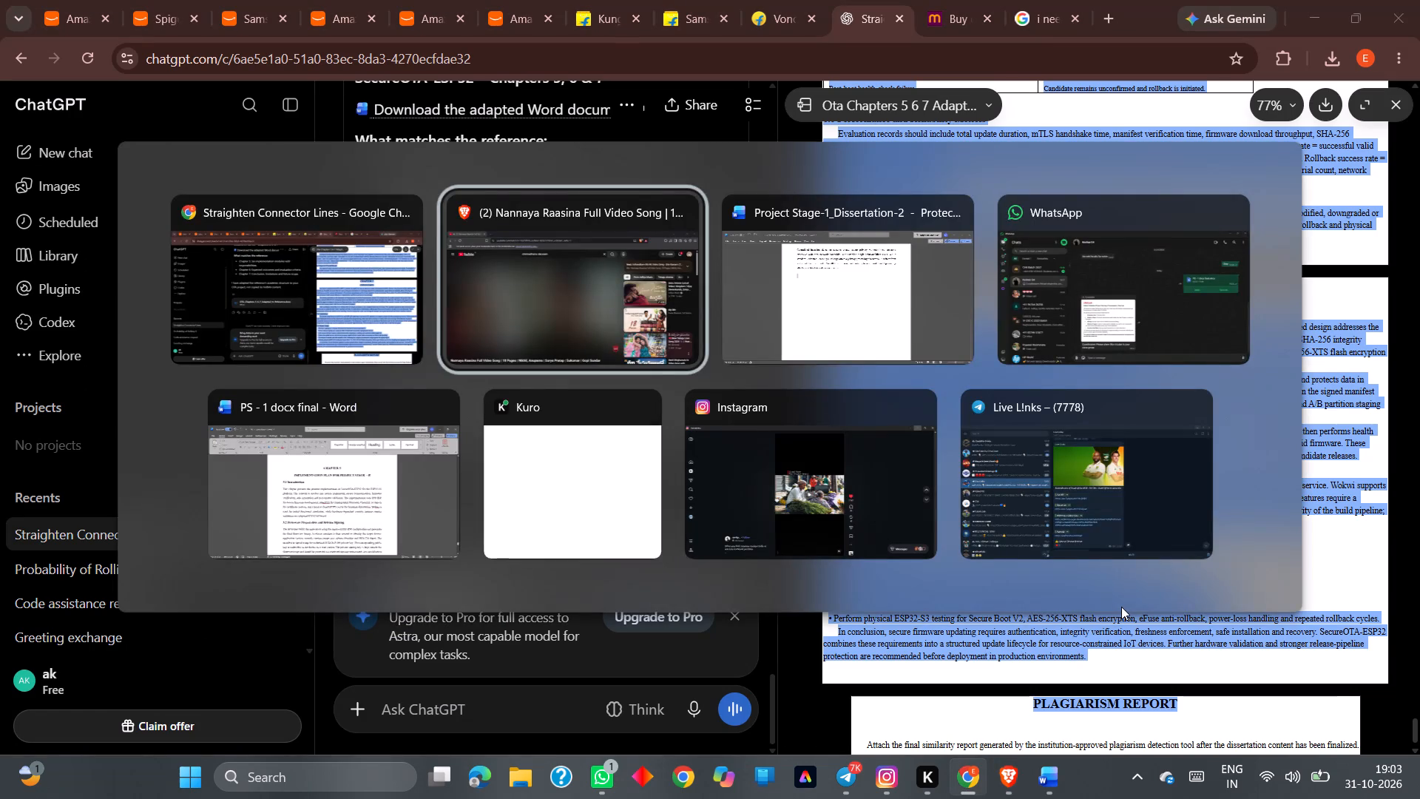
key(alt+Tab)
scroll(988, 465, up, 6)
scroll(988, 465, down, 2)
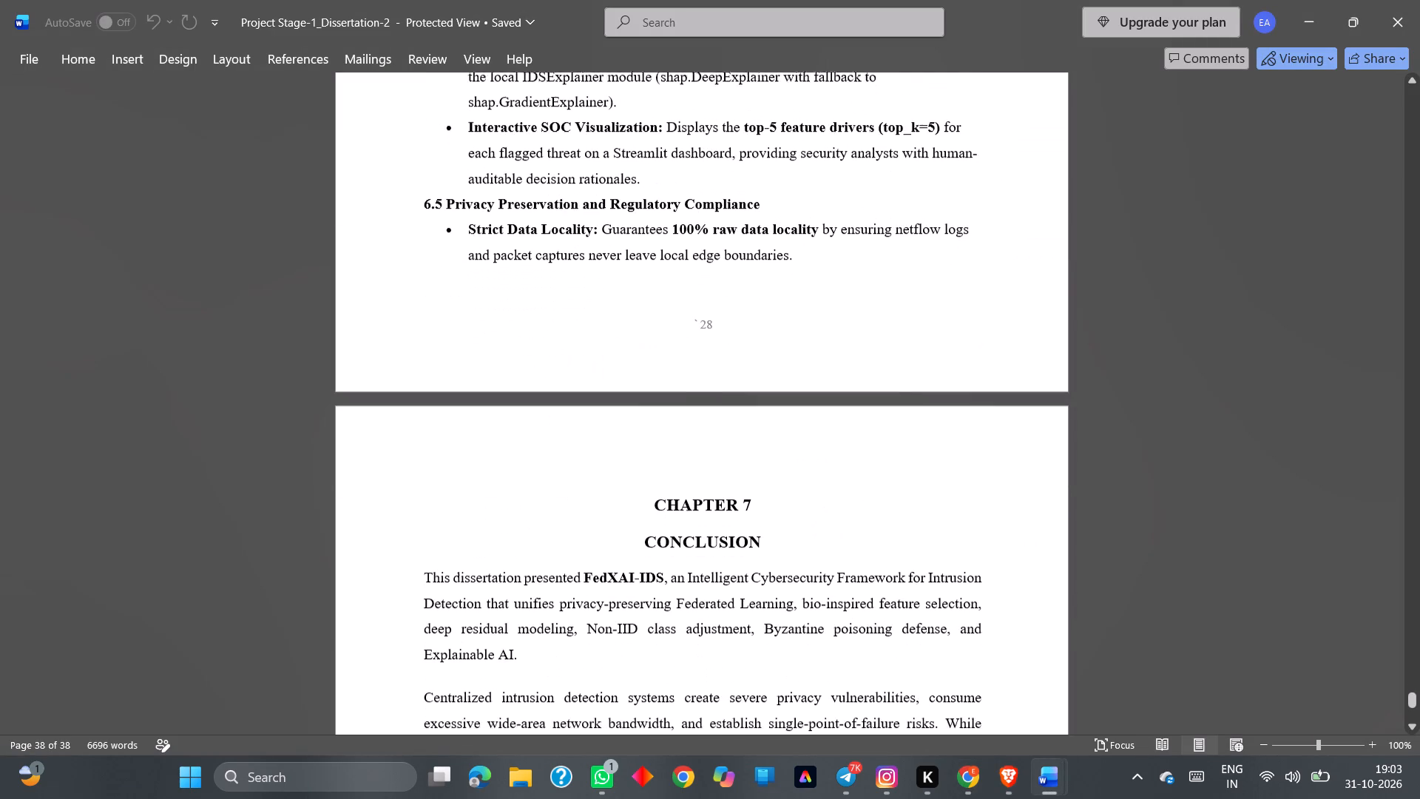
scroll(988, 465, up, 7)
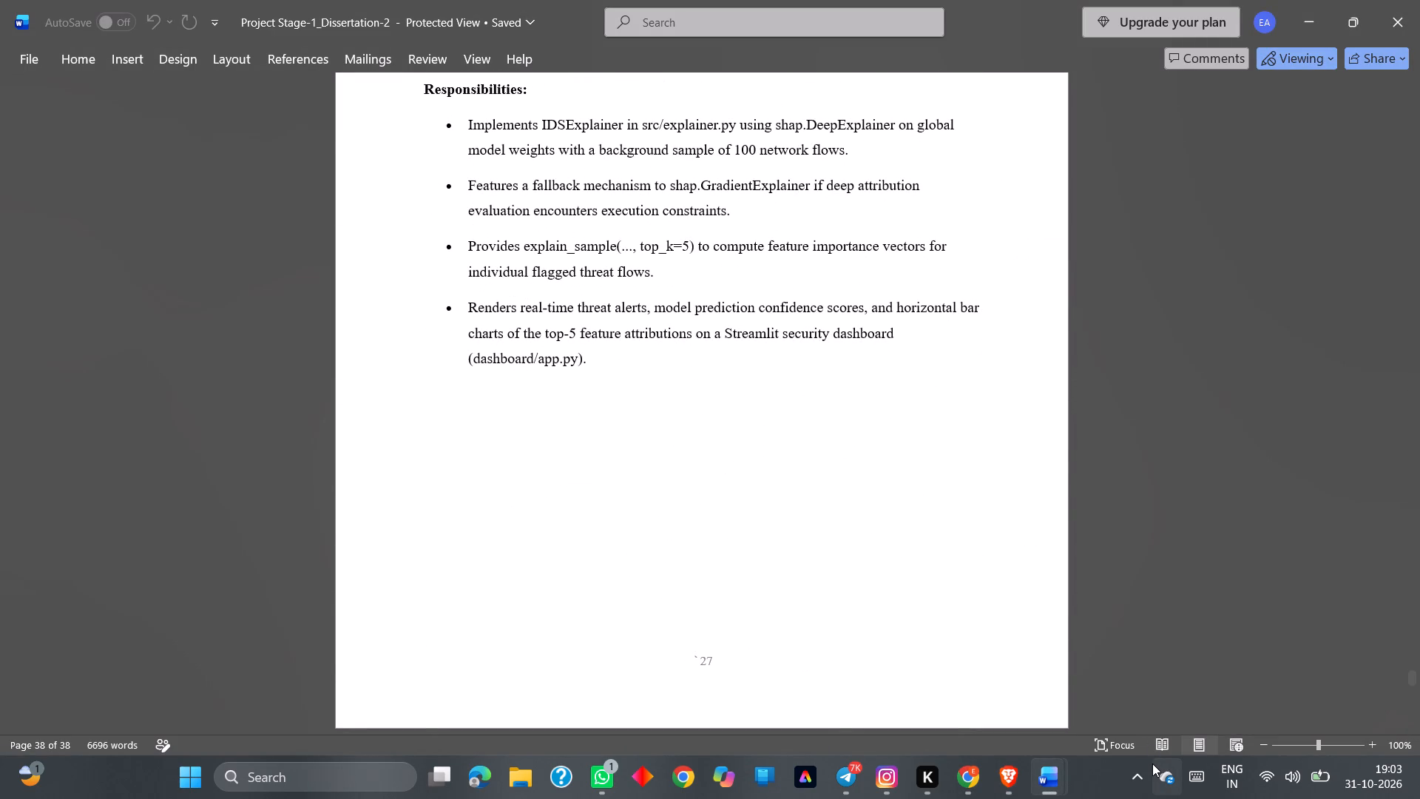
key(alt+Tab)
key(alt+Tab)
key(alt+Tab)
key(alt+Tab)
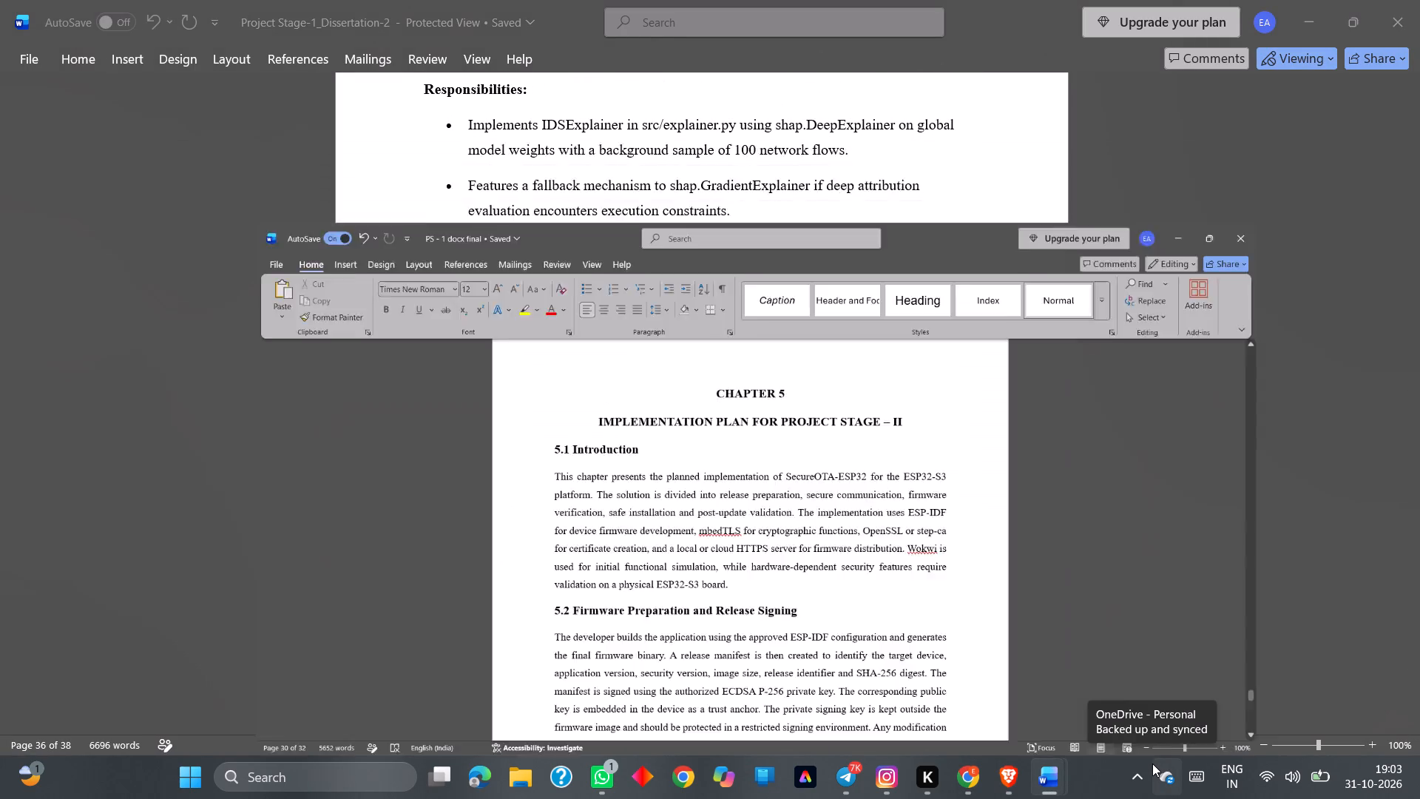
drag(649, 241, 772, 368)
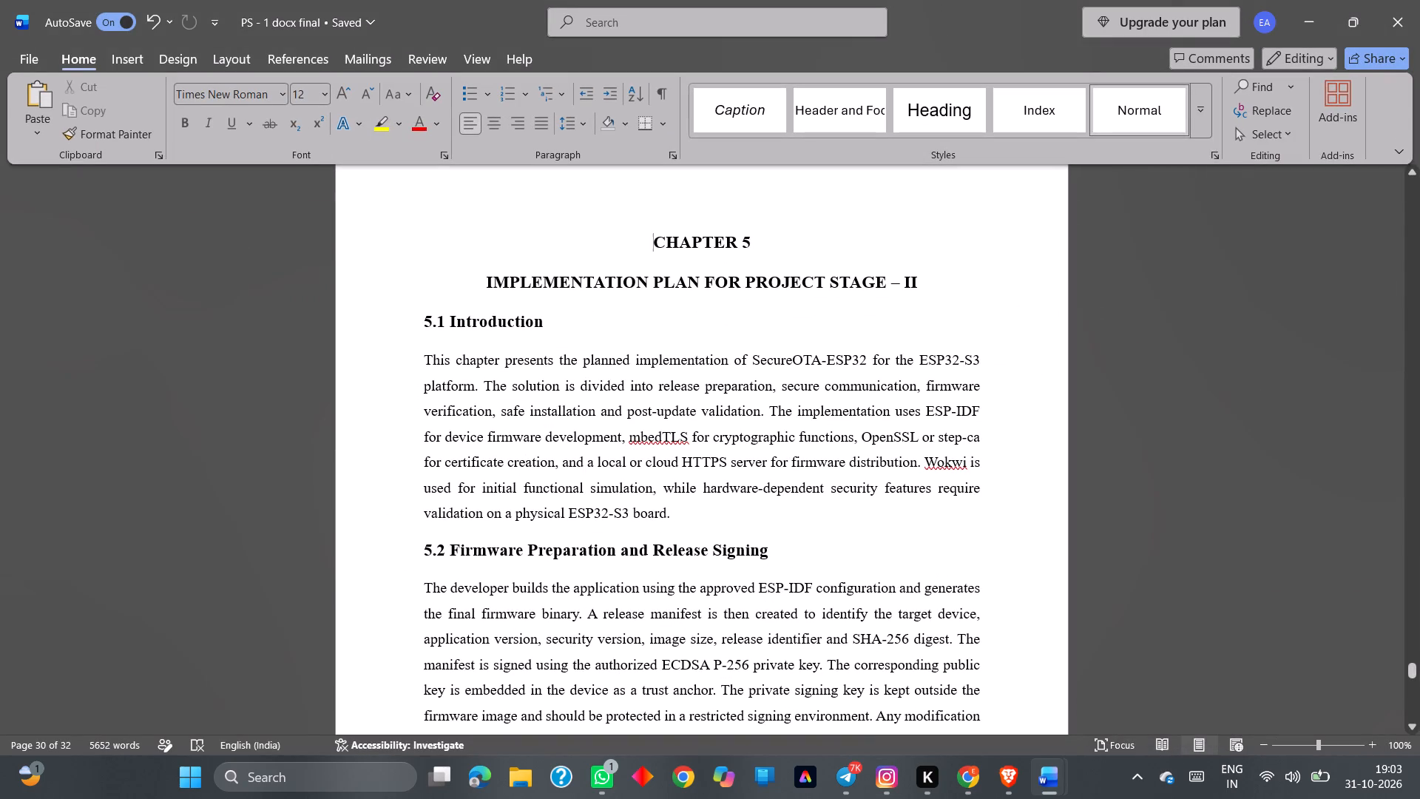
drag(772, 368, 862, 778)
key(ctrl+v)
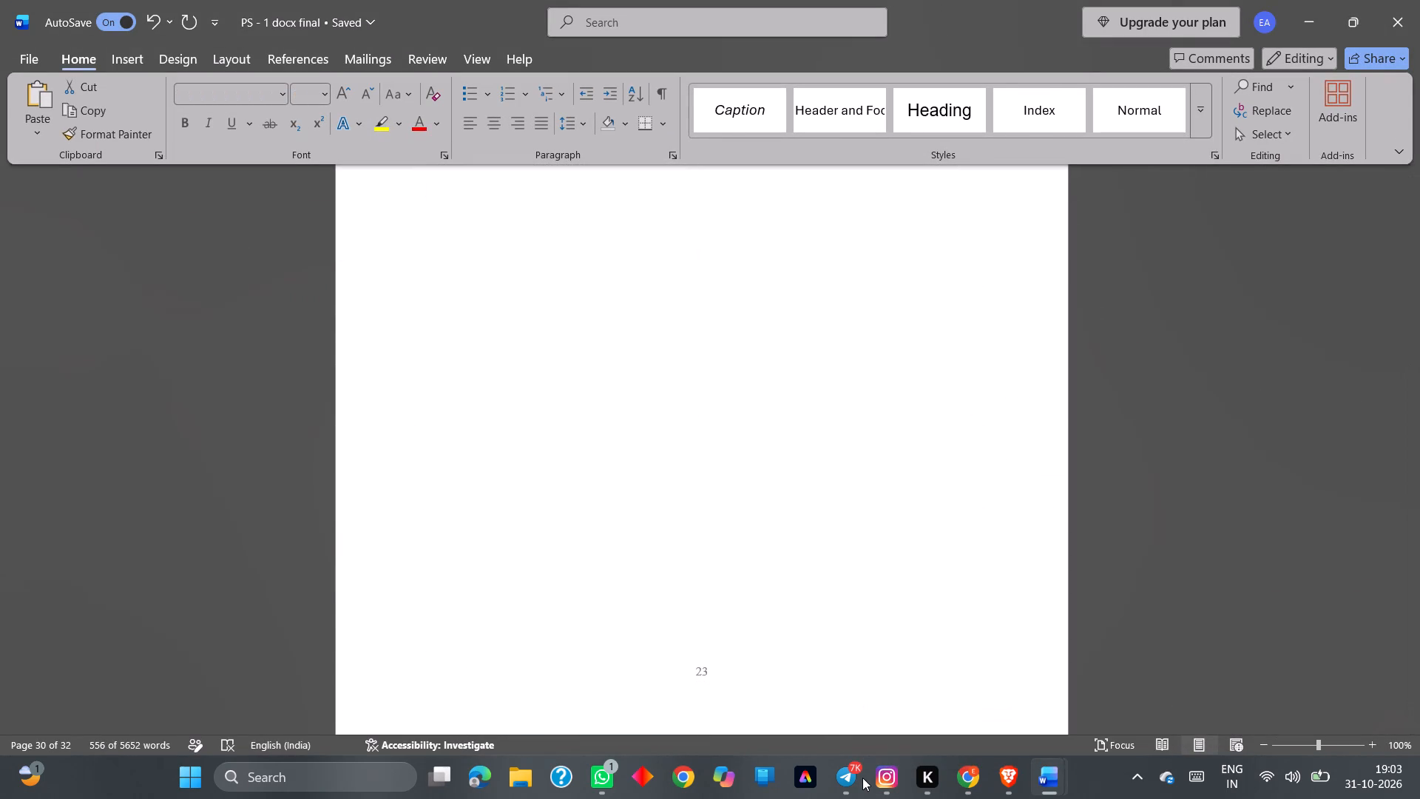
scroll(743, 566, up, 3)
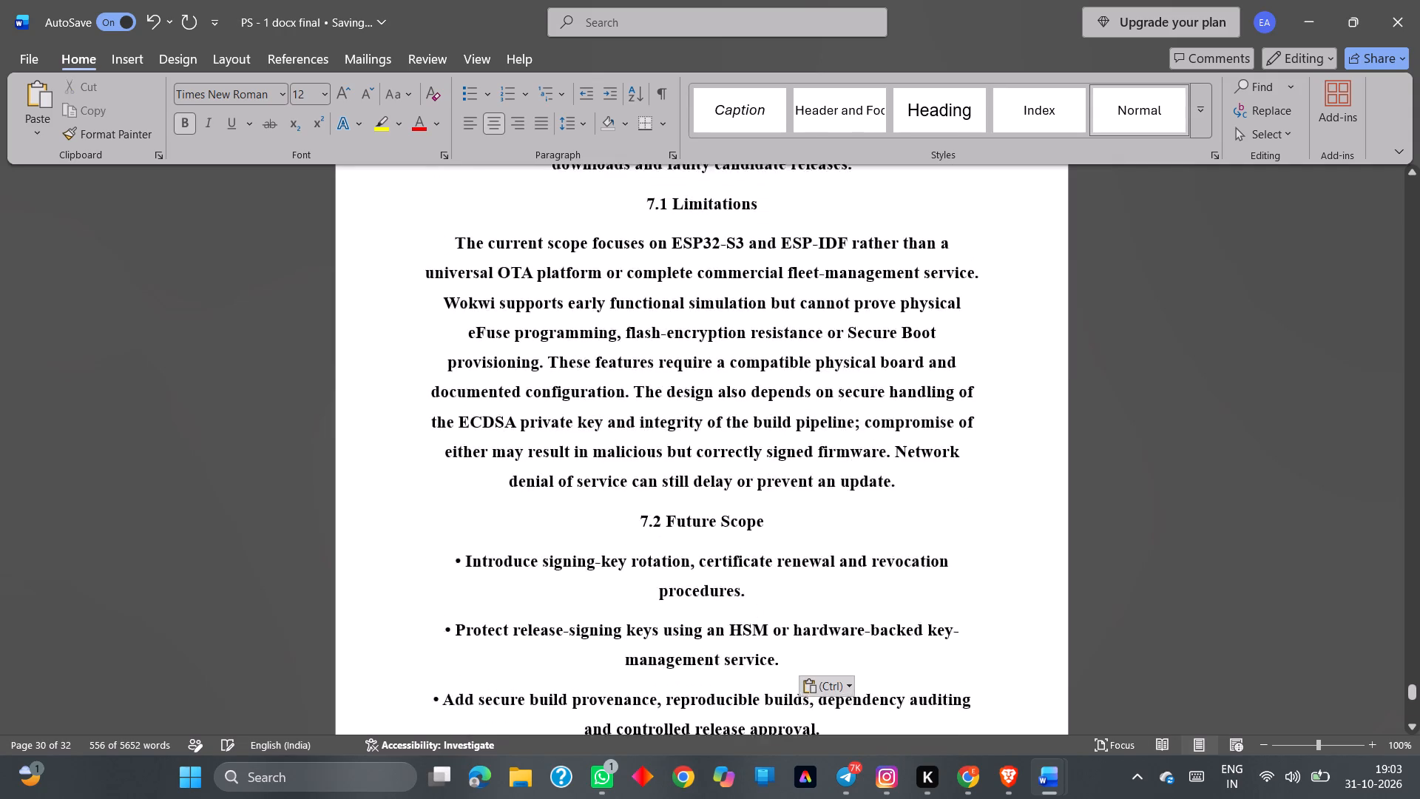
Check where the pasted content begins and undo the paste that replaced the Chapter 5 heading onward.
scroll(743, 566, up, 9)
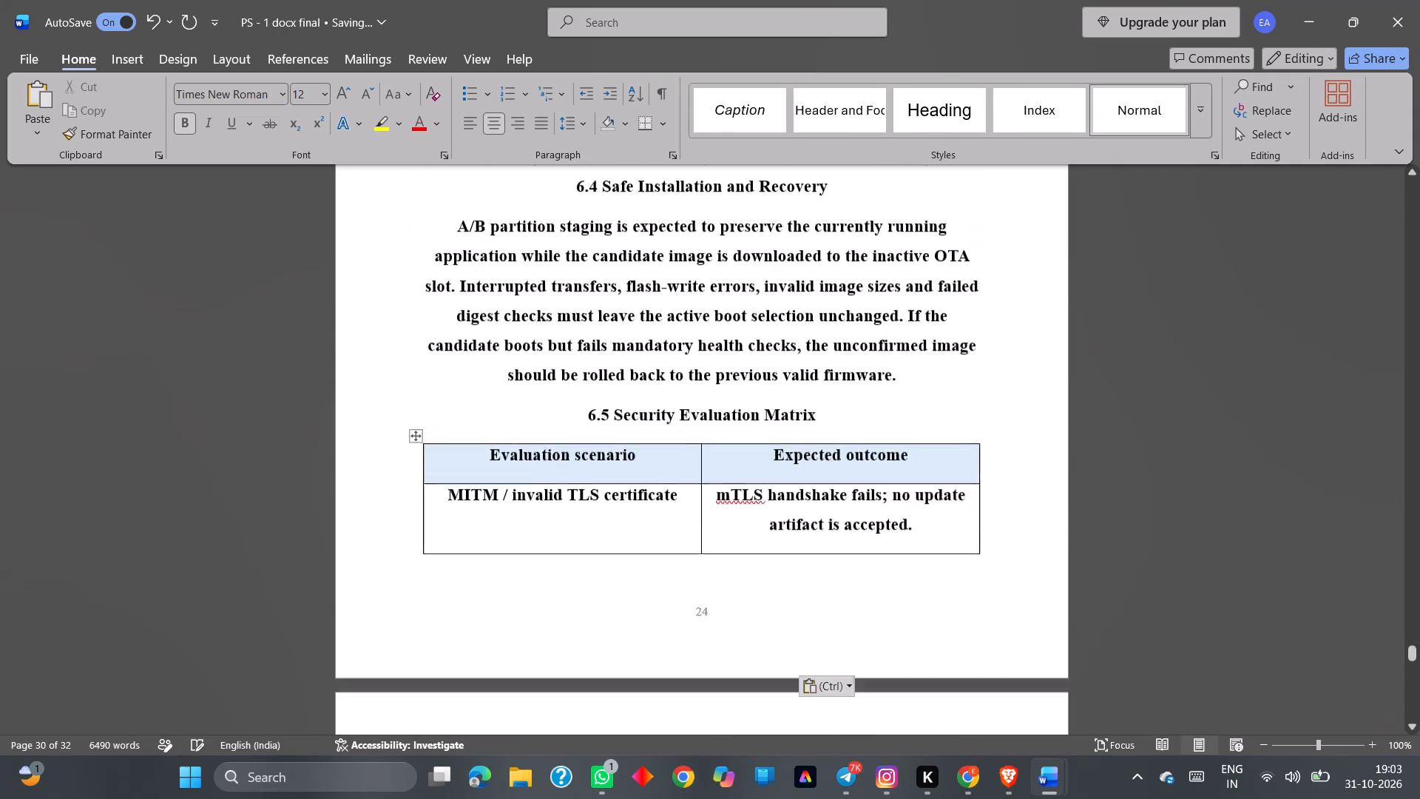
scroll(743, 566, up, 11)
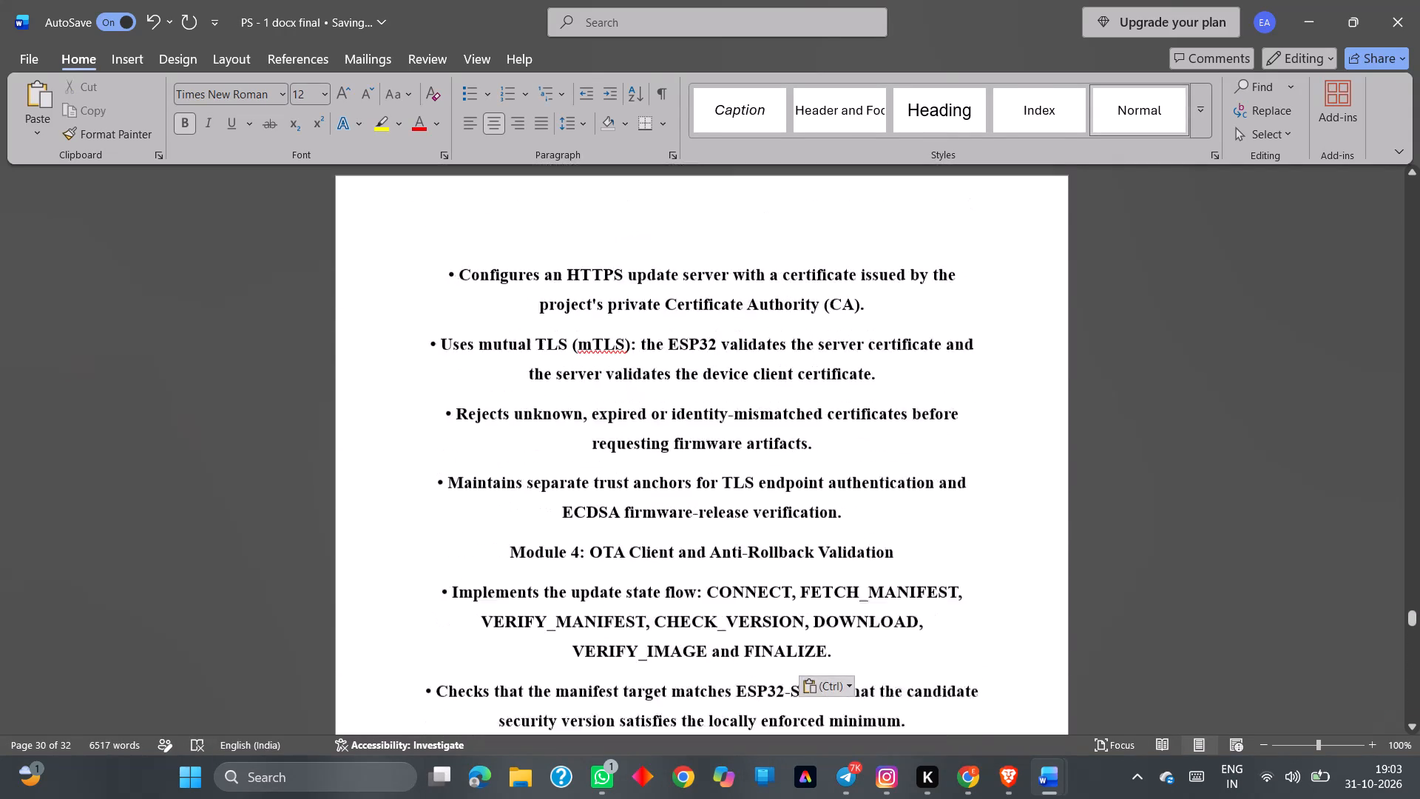
scroll(743, 566, up, 9)
scroll(743, 566, down, 1)
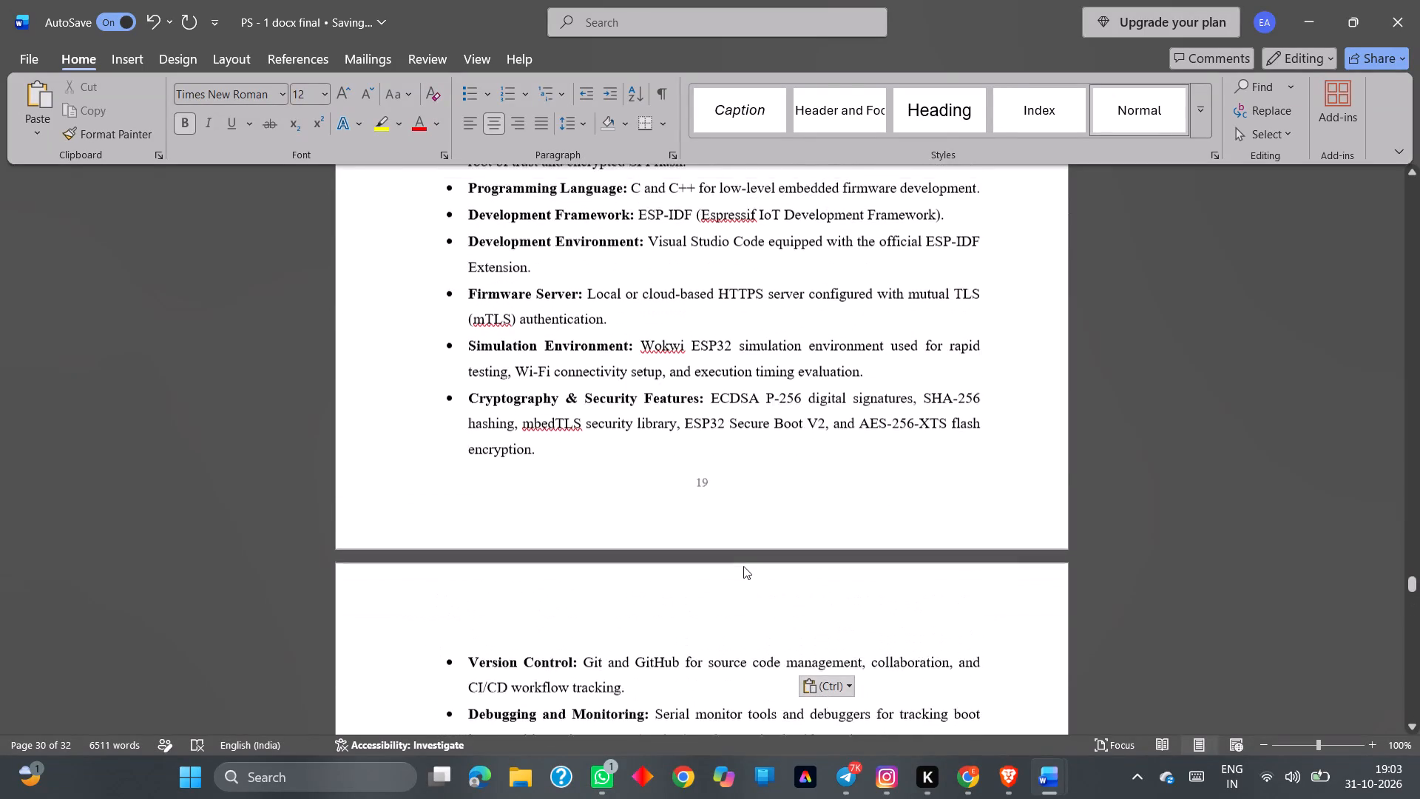
scroll(743, 566, down, 1)
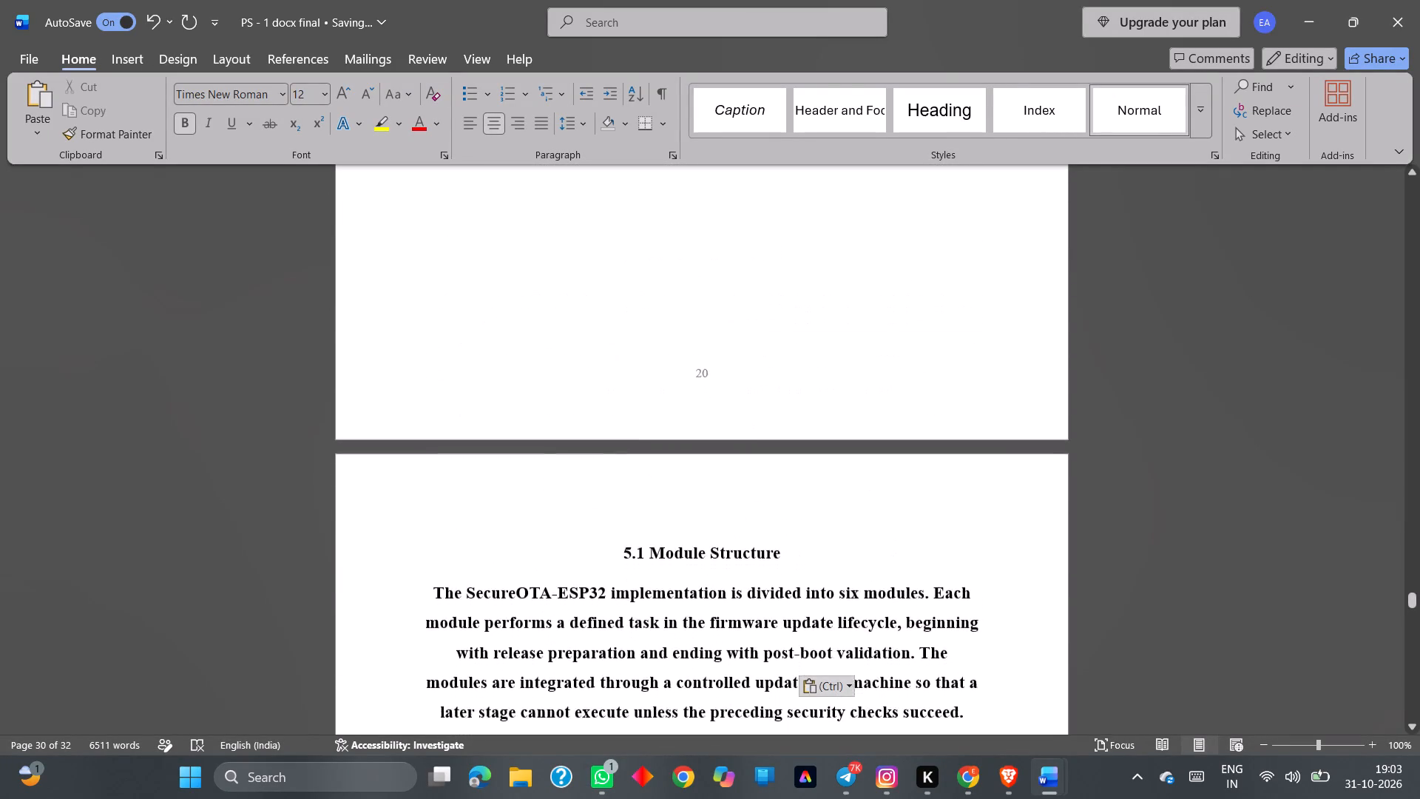
scroll(743, 566, down, 1)
scroll(743, 566, up, 3)
scroll(743, 566, down, 2)
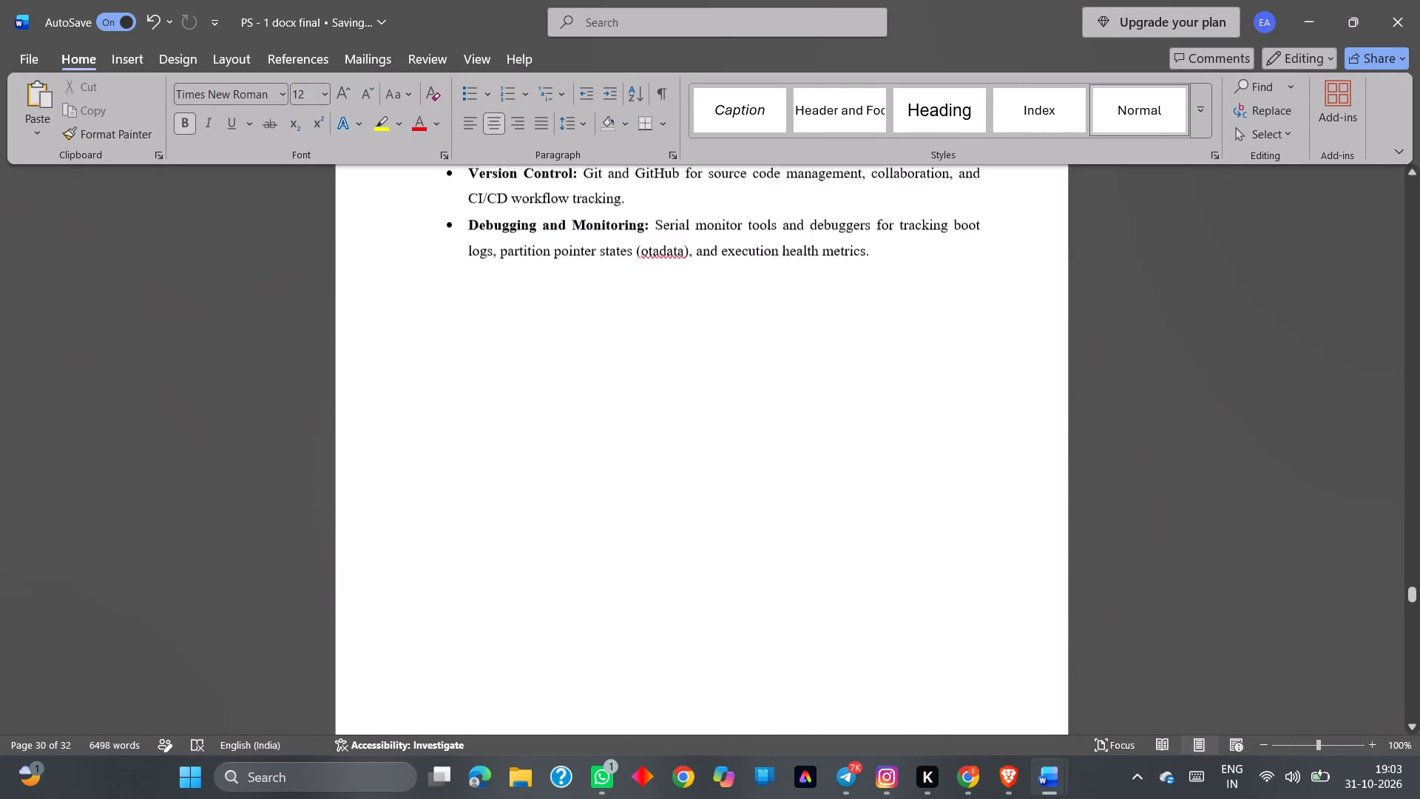
scroll(743, 566, down, 1)
key(ctrl+z)
key(alt+Tab)
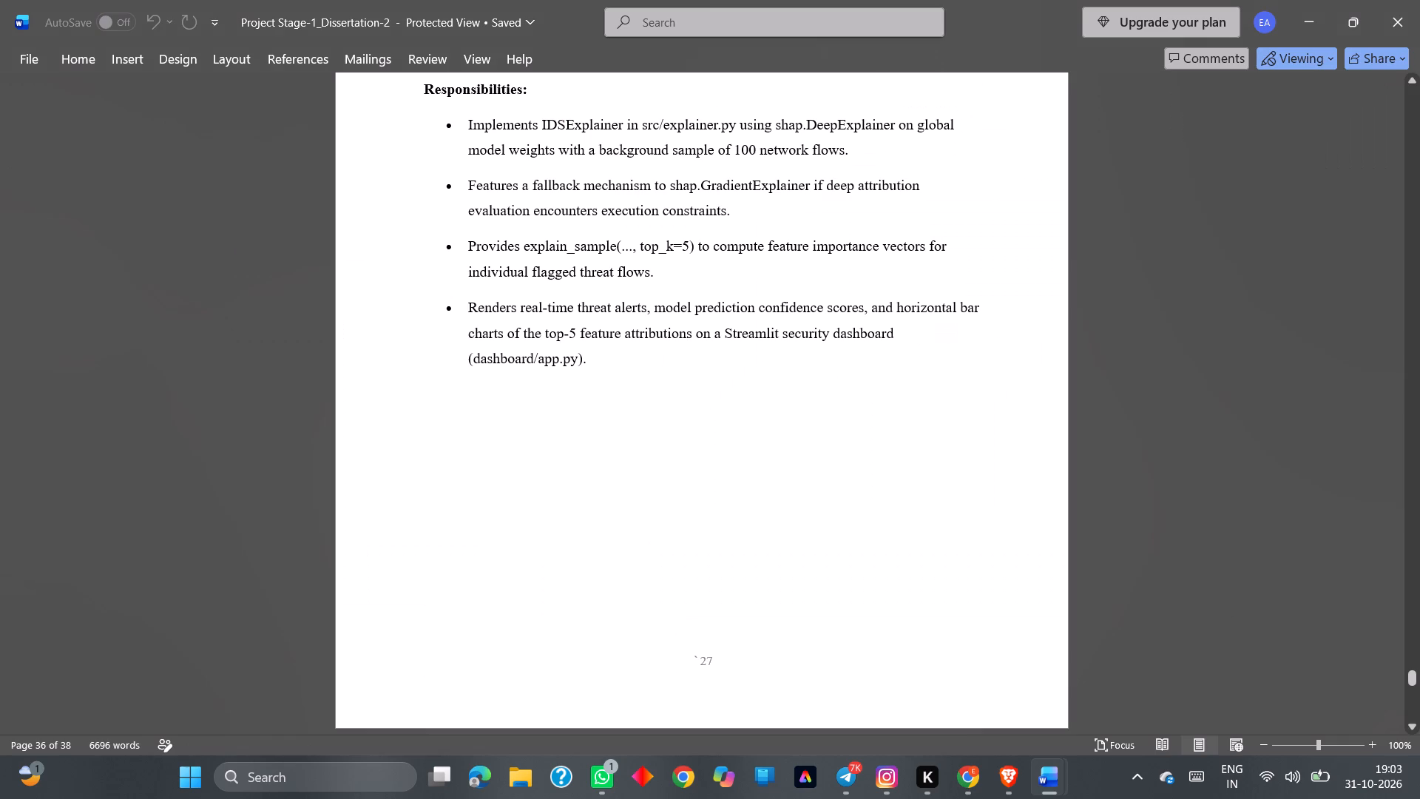
key(Tab)
key(alt+Tab)
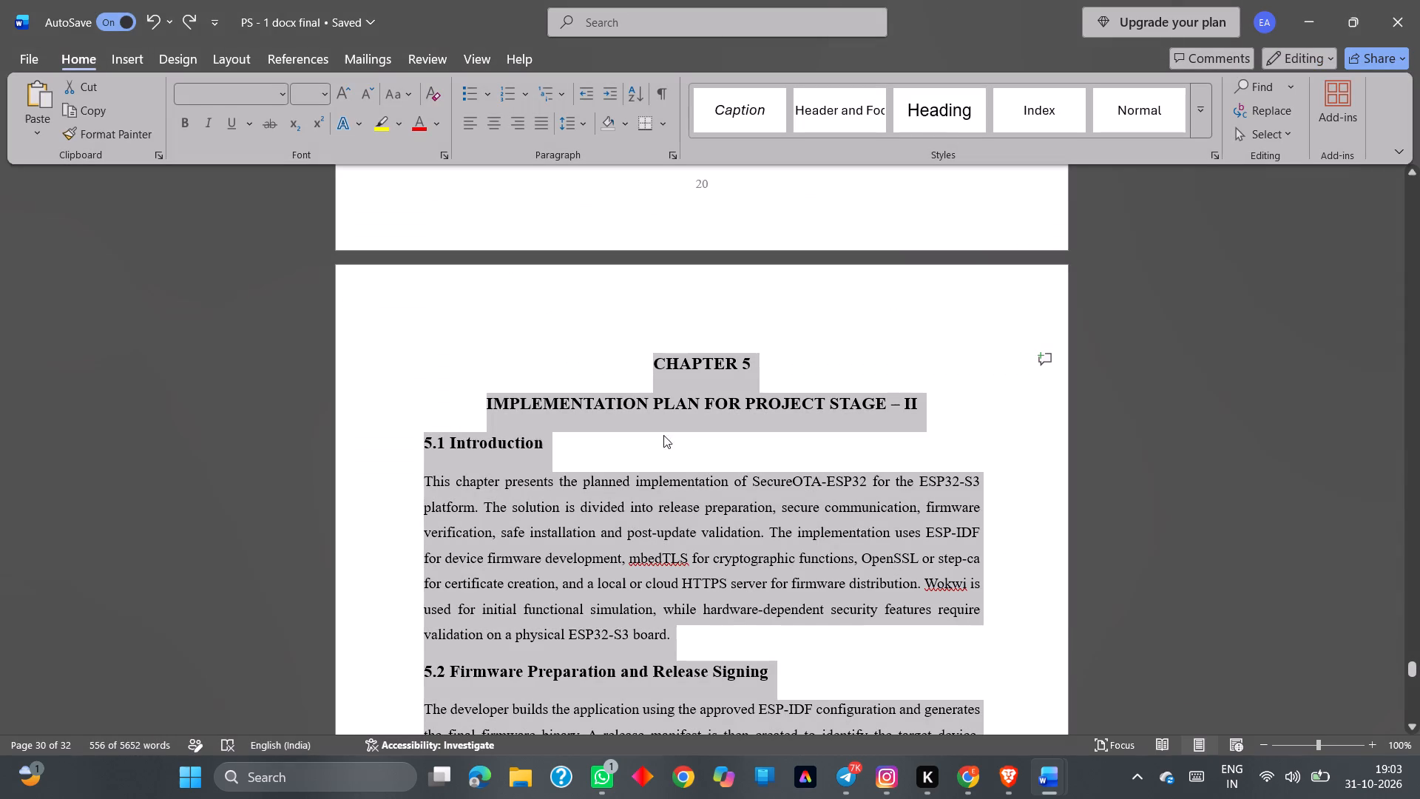
Replace the text from 5.1 Introduction onward with the copied Chapters 5 to 7 content, keeping the Chapter 5 heading and title.
click(600, 436)
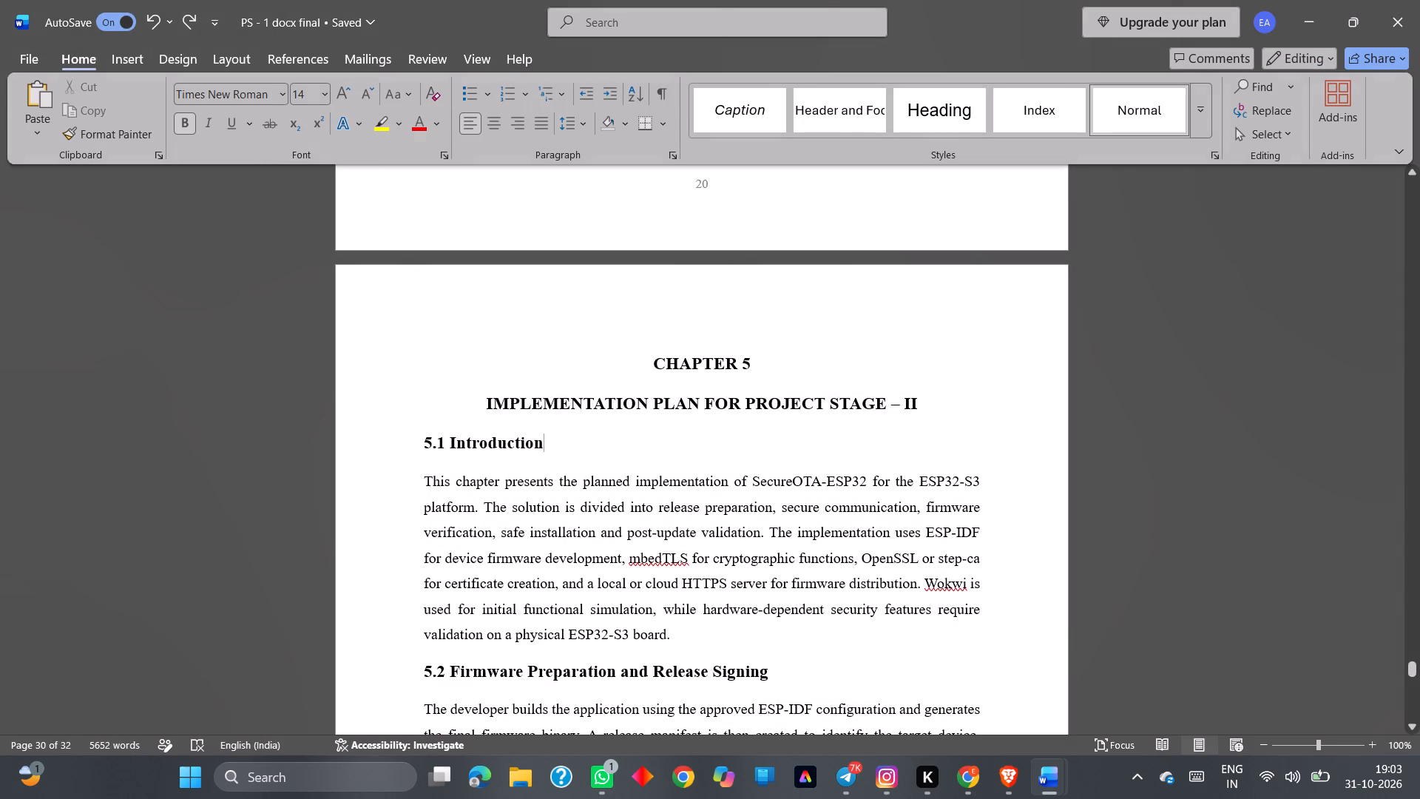
drag(426, 444, 764, 798)
key(ctrl+v)
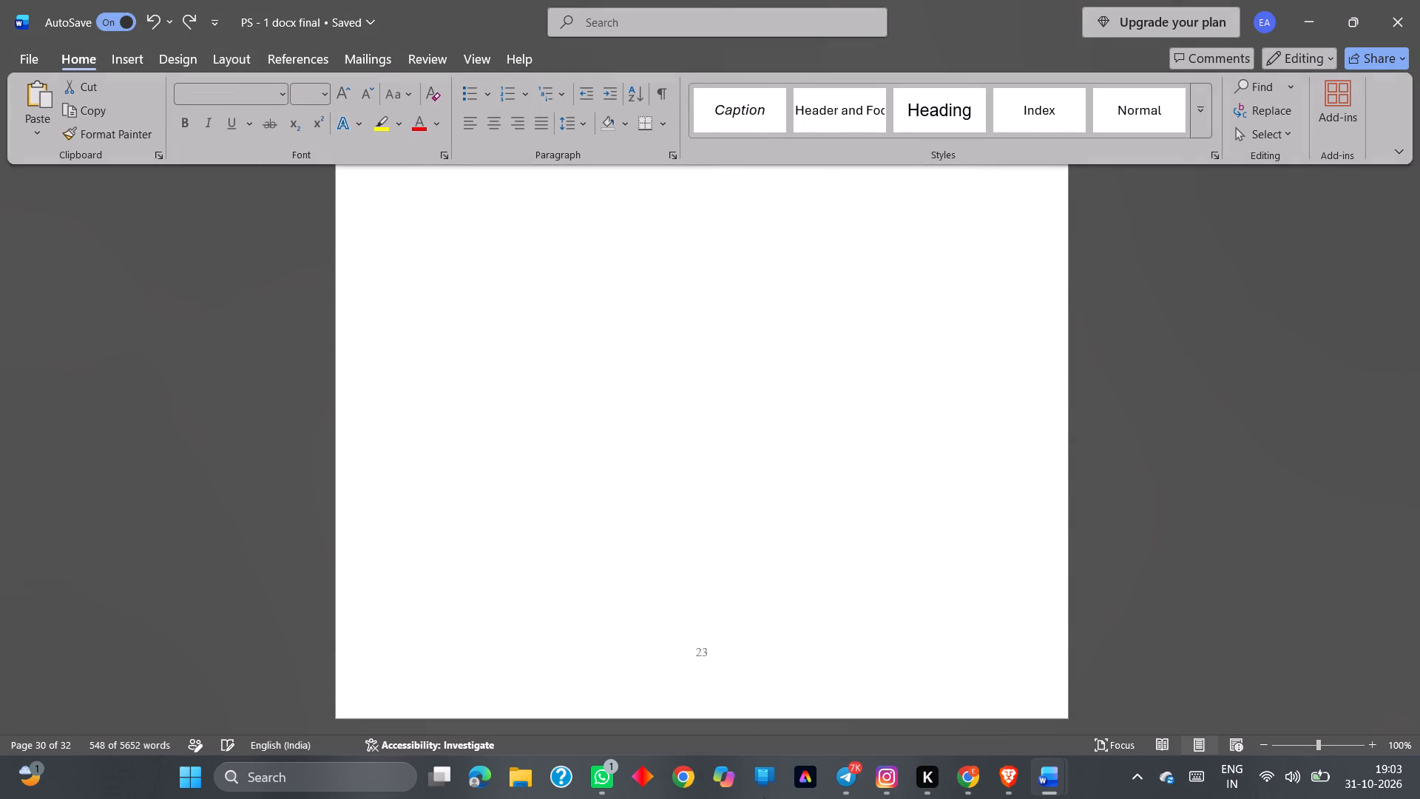
Review the newly pasted content from the Chapter 5 heading through Chapter 7 to the end of the report.
scroll(764, 798, up, 4)
scroll(573, 517, up, 4)
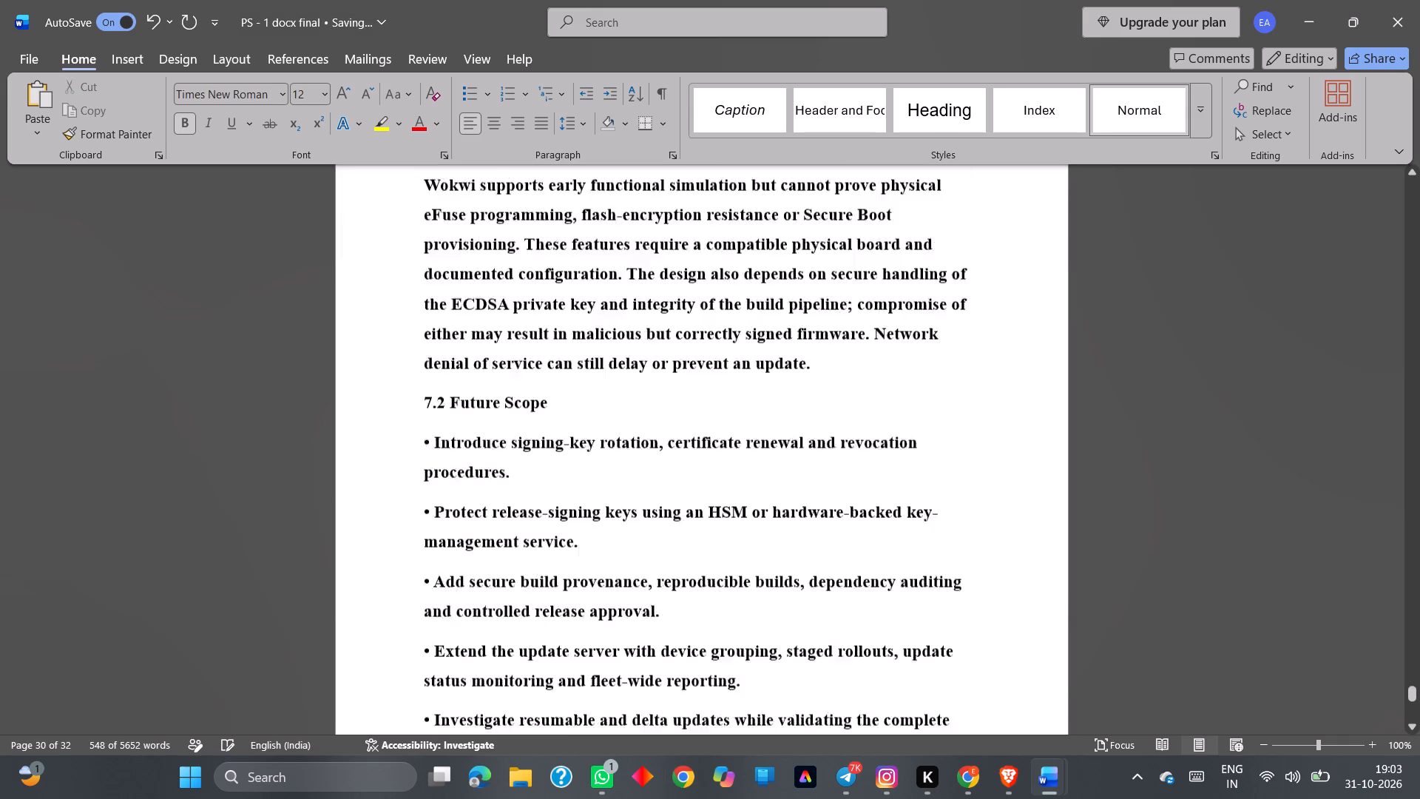
scroll(573, 517, up, 4)
scroll(573, 517, down, 3)
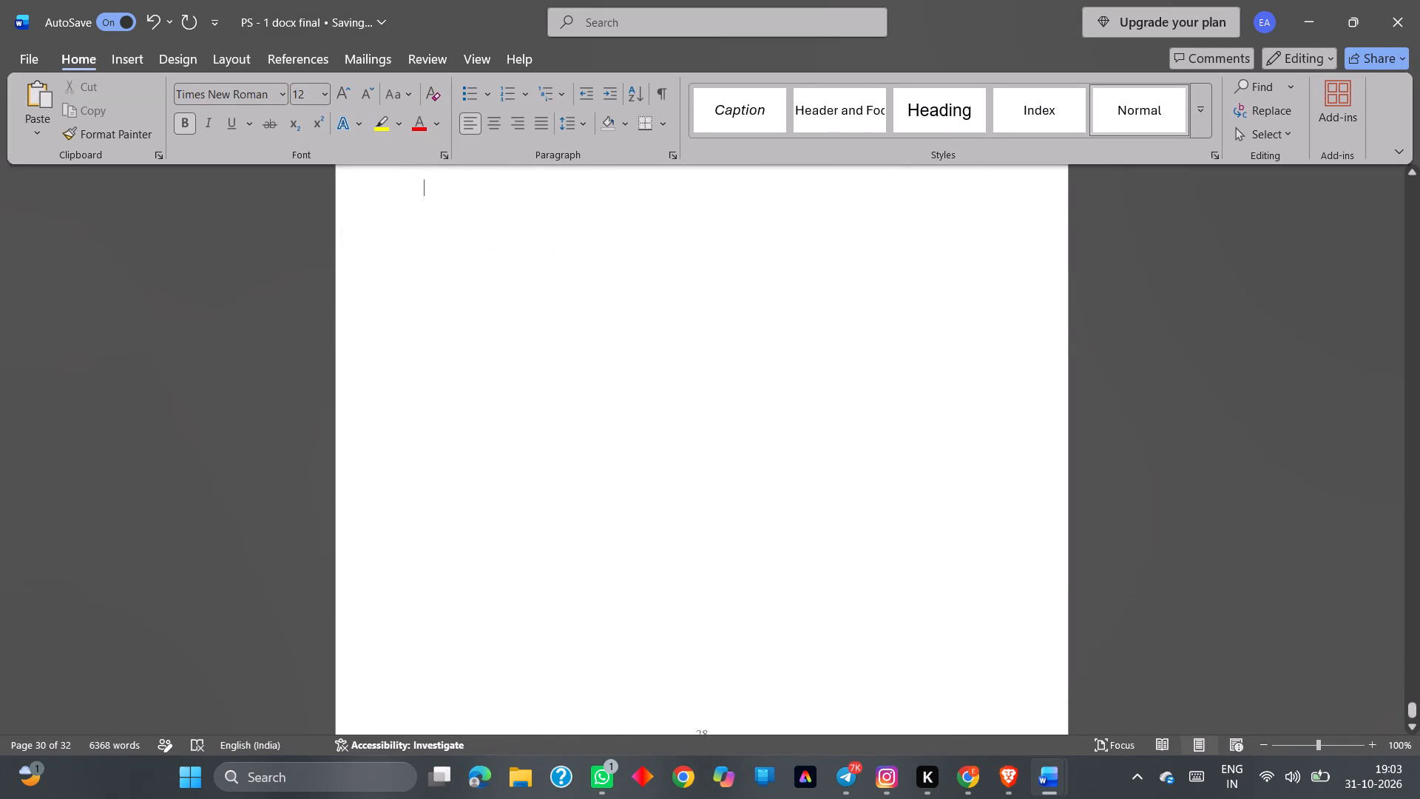
scroll(573, 517, down, 1)
scroll(573, 517, up, 8)
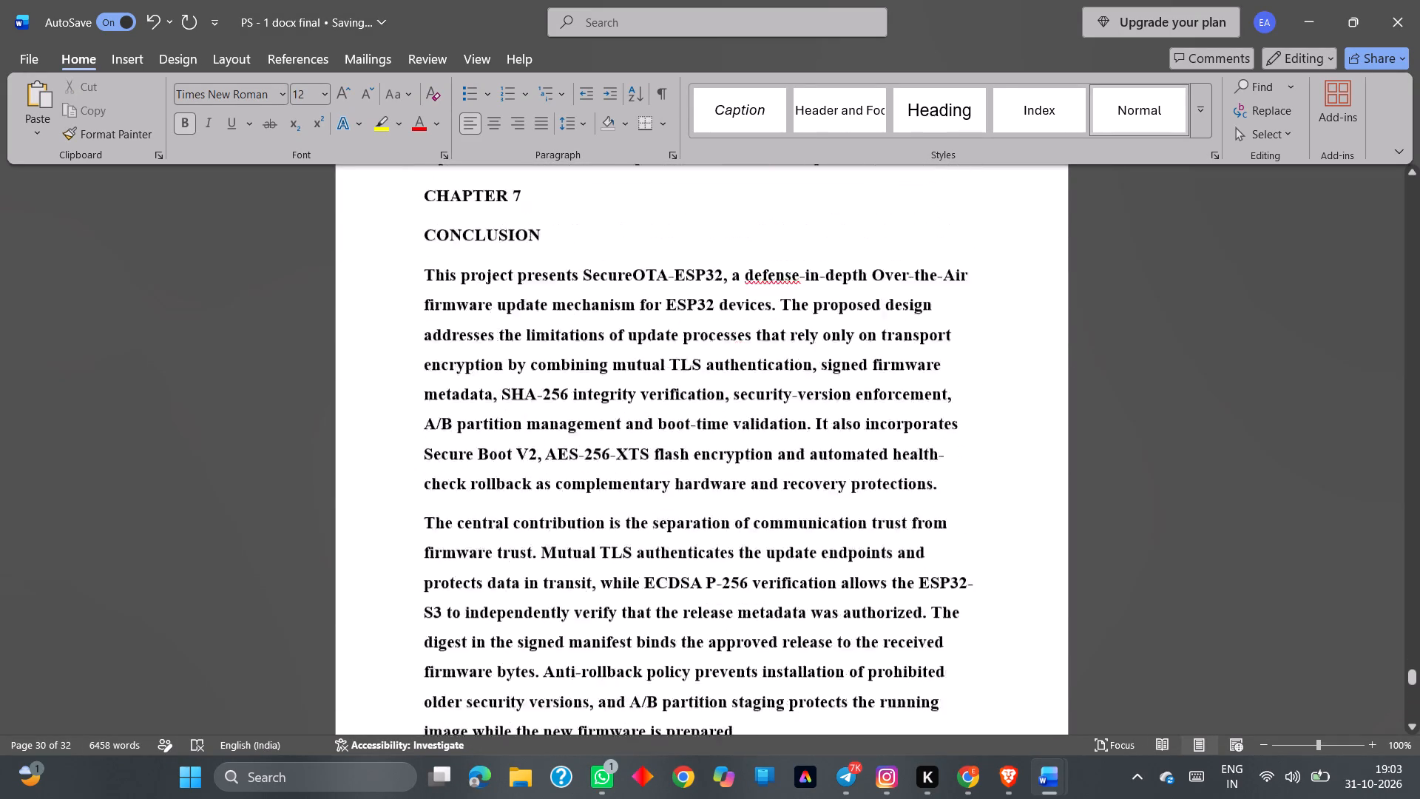
scroll(573, 517, up, 12)
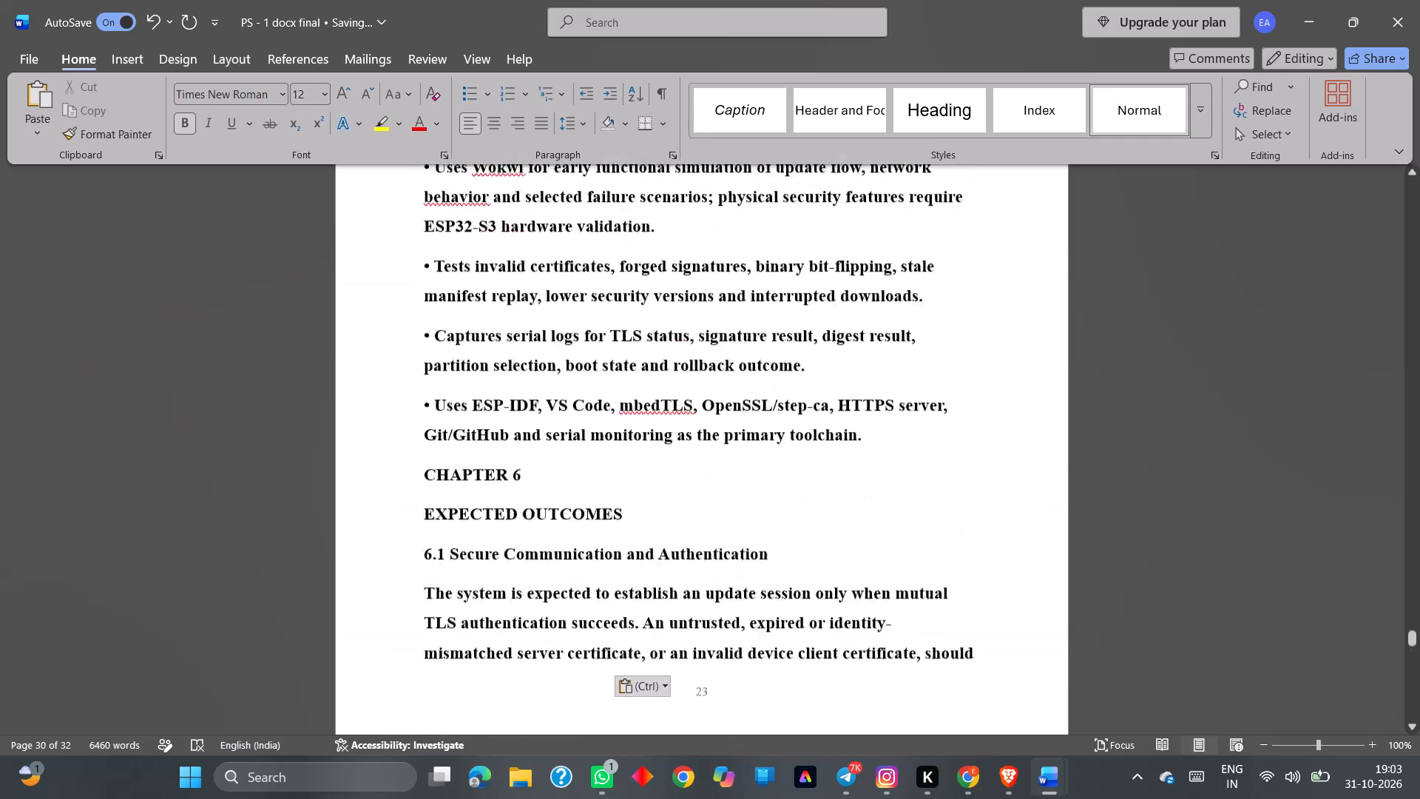
scroll(573, 517, up, 11)
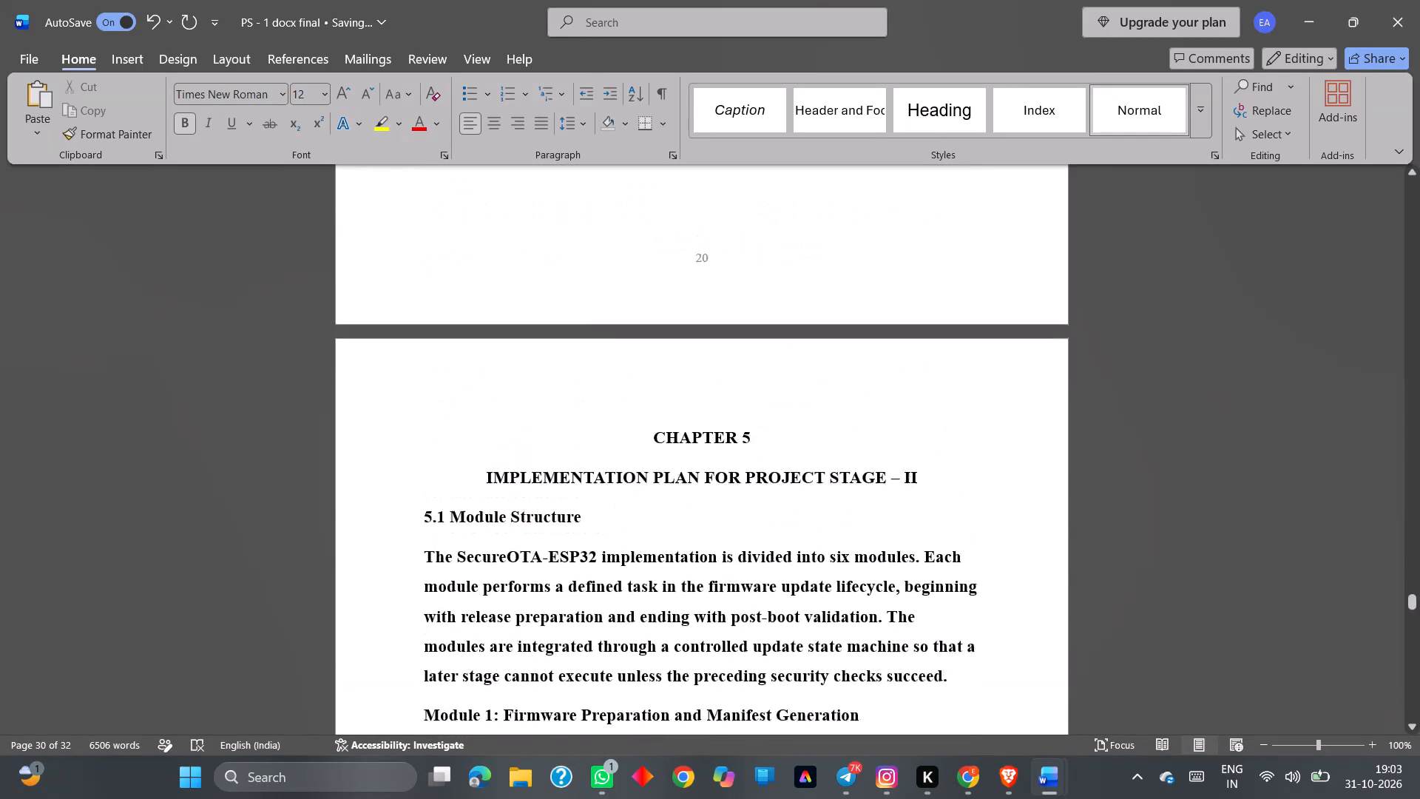
scroll(573, 517, up, 5)
scroll(573, 517, down, 1)
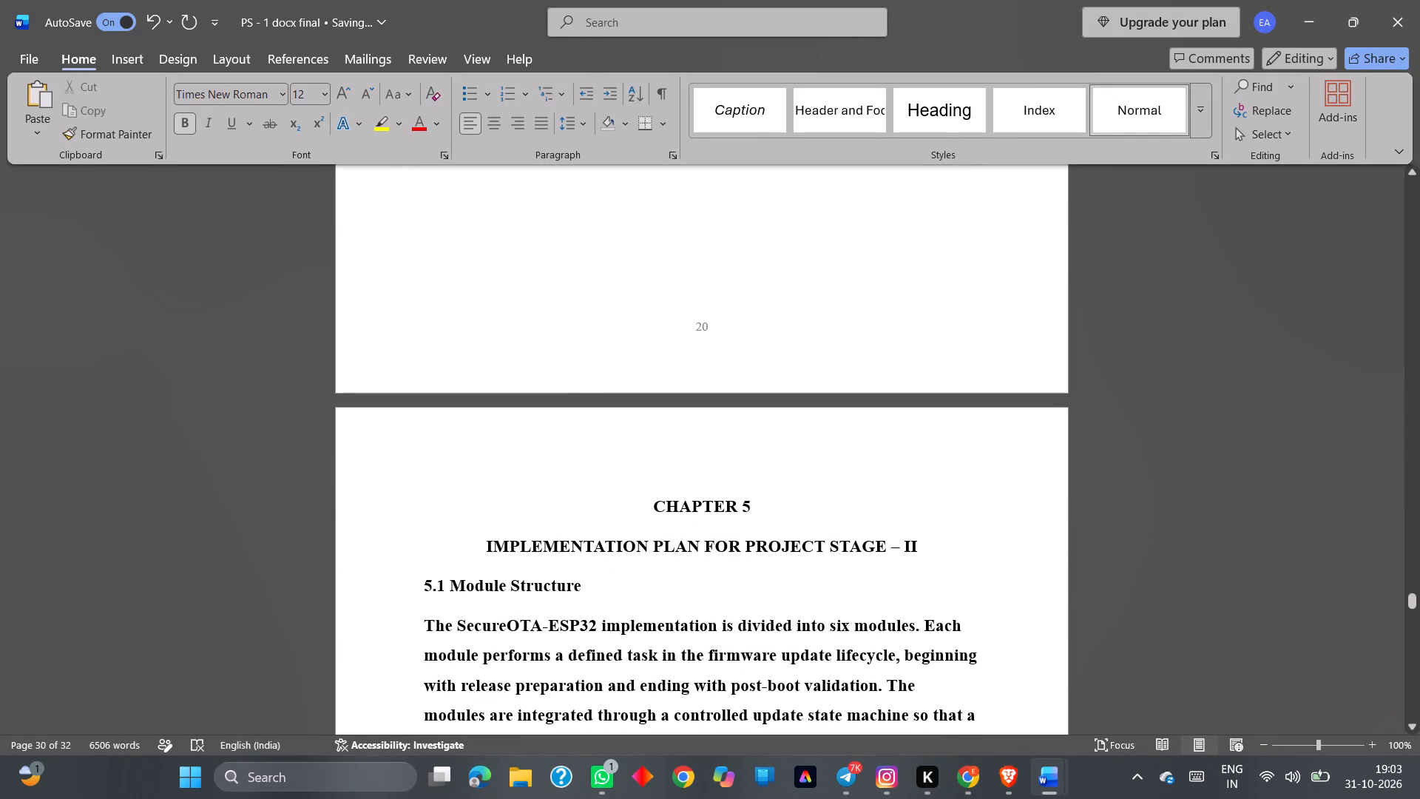
Format the introductory paragraph under 5.1 Module Structure as non-bold, 12 pt, justified text.
click(534, 581)
scroll(486, 672, down, 1)
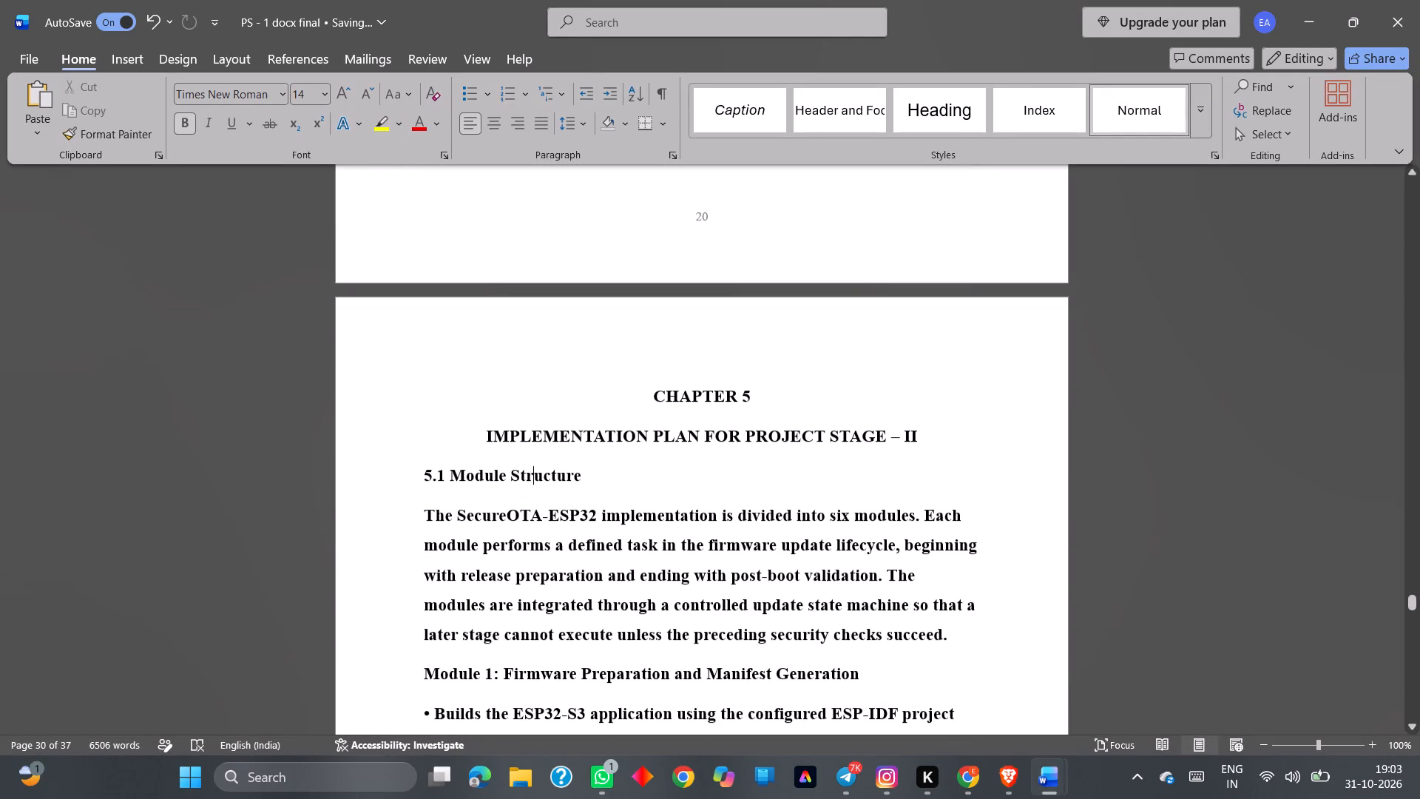
drag(422, 509, 499, 624)
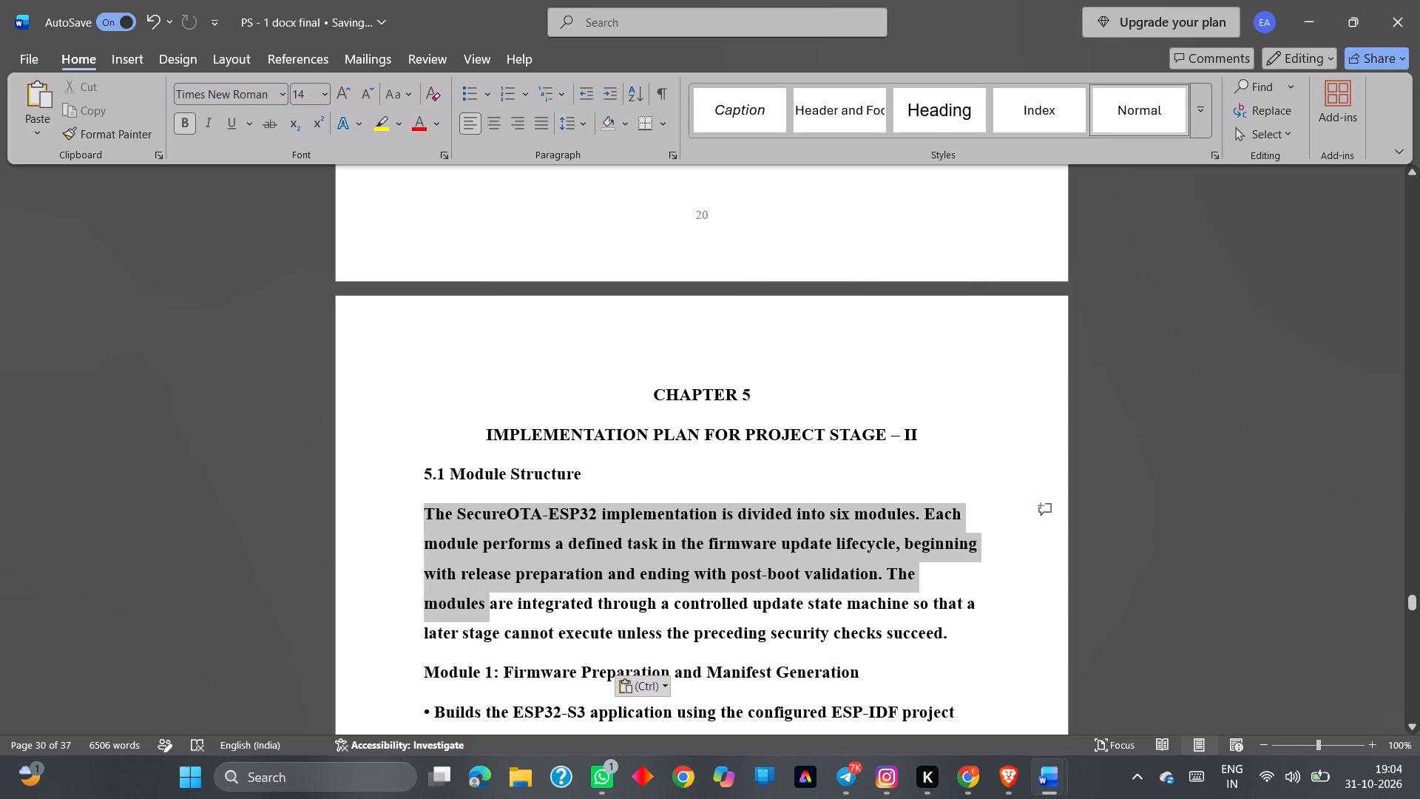
drag(499, 624, 1007, 641)
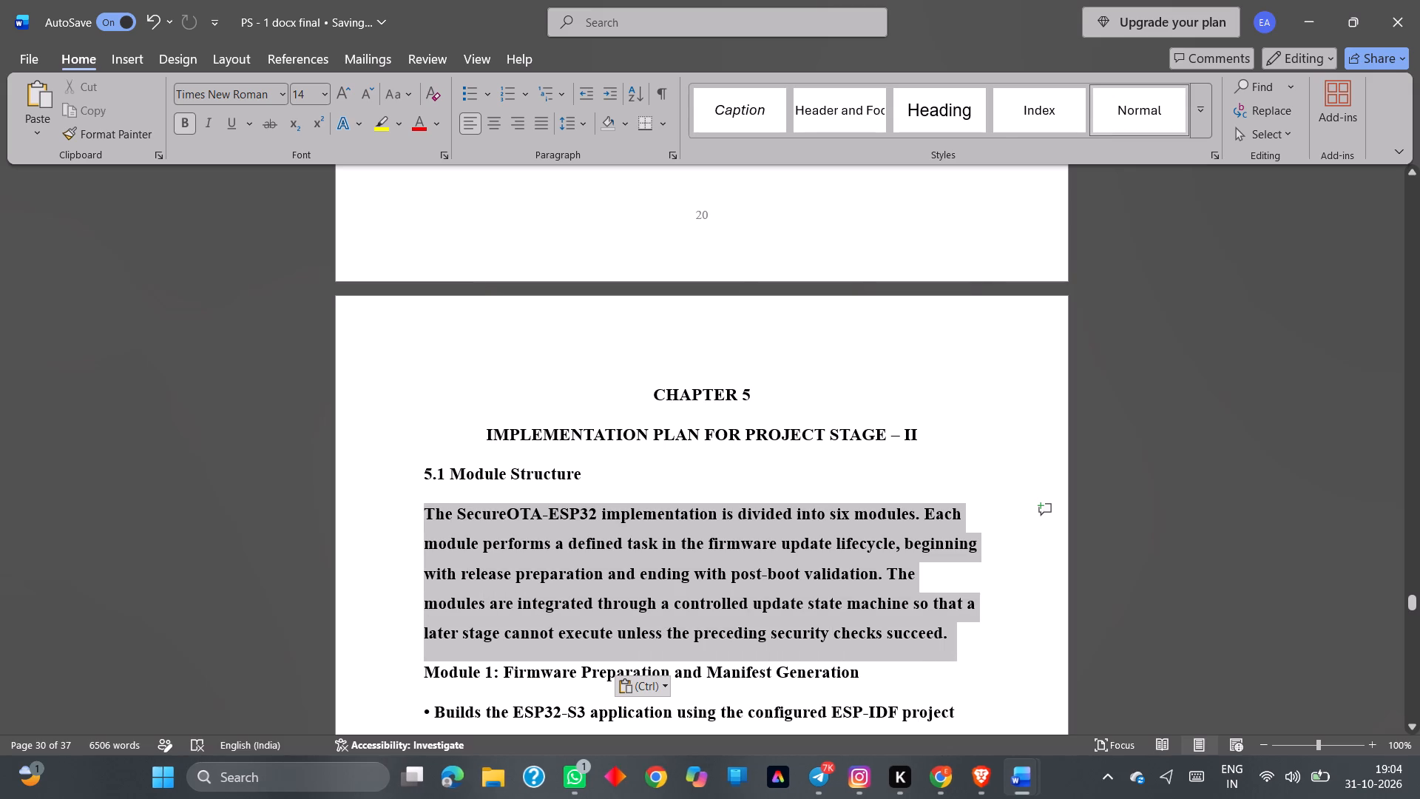
drag(1007, 641, 1082, 641)
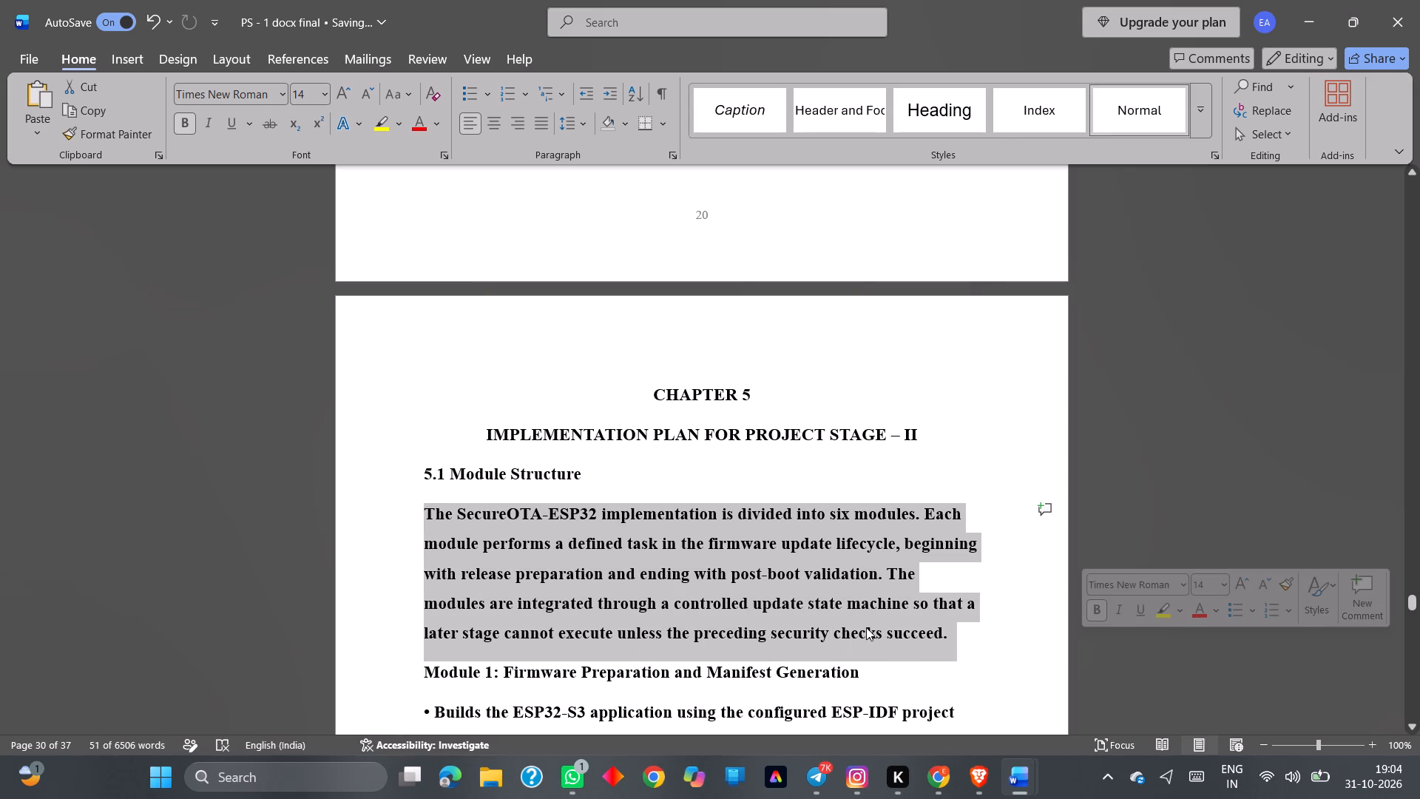
scroll(866, 627, down, 1)
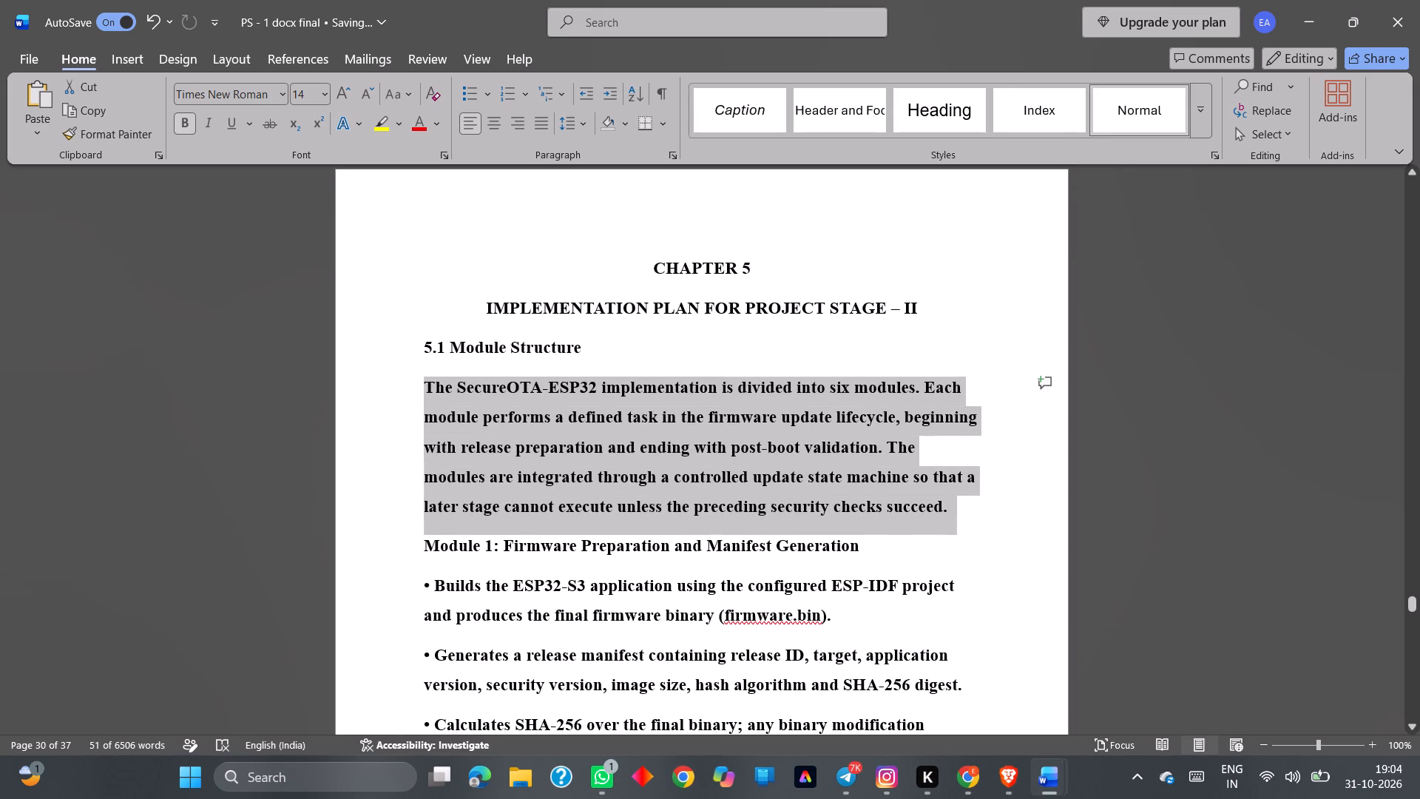
scroll(866, 627, down, 1)
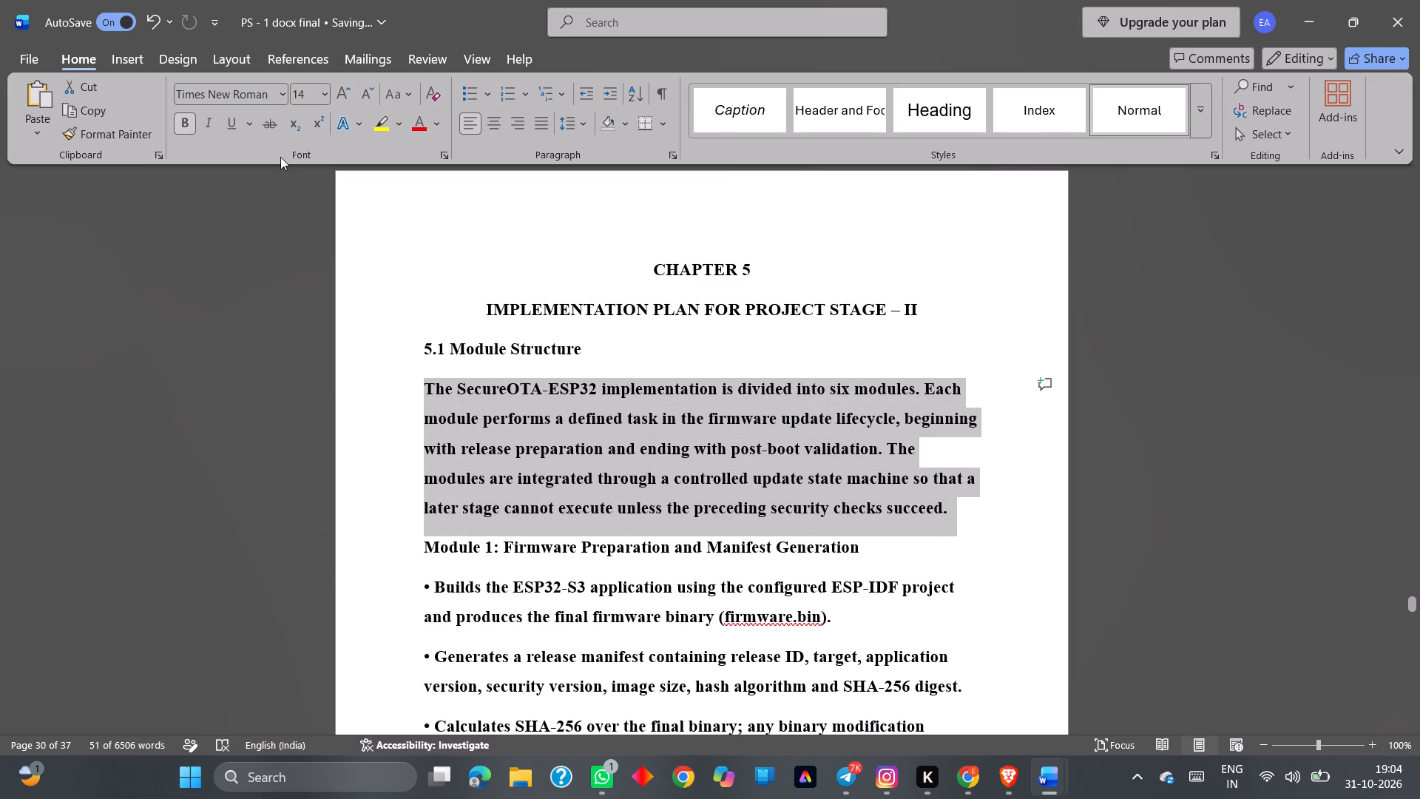
click(178, 126)
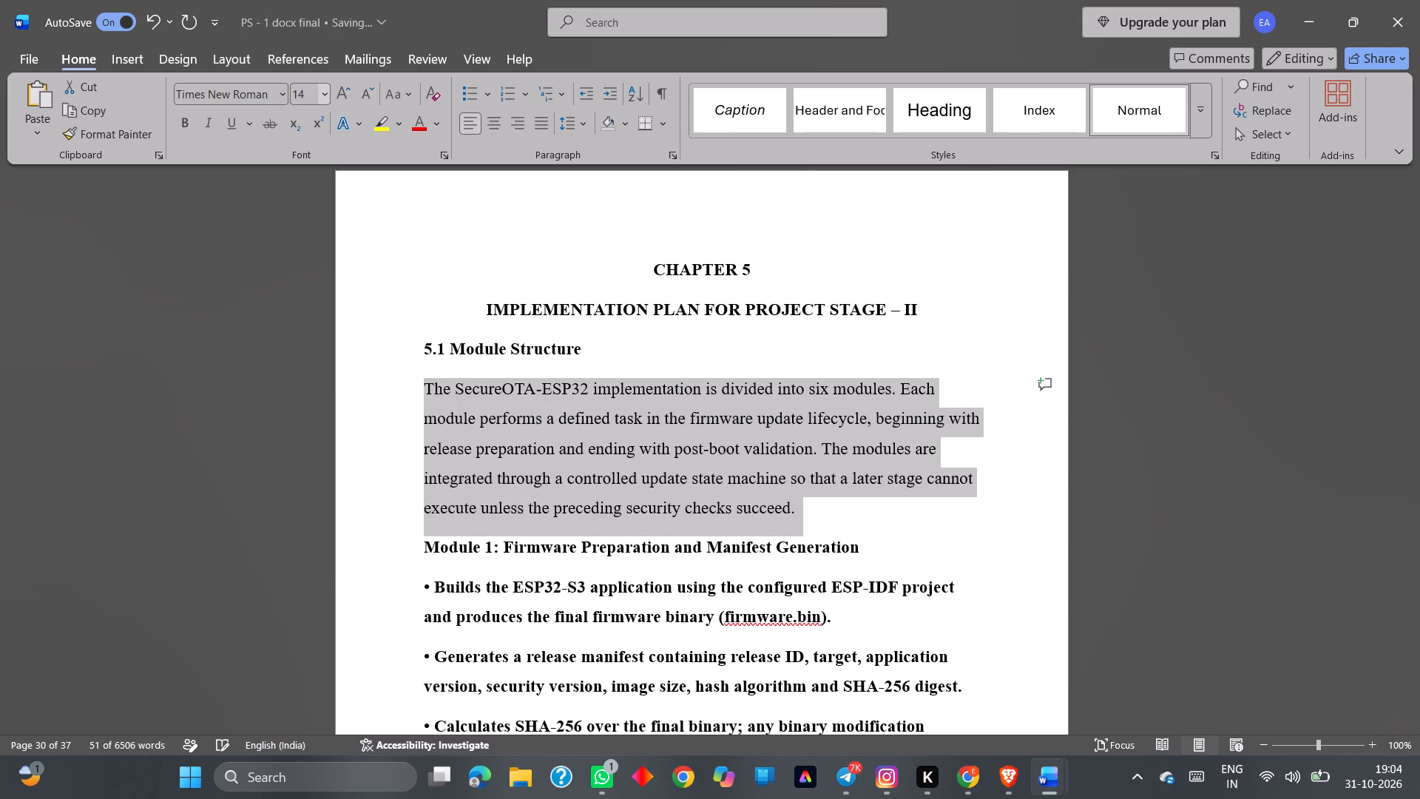
click(322, 93)
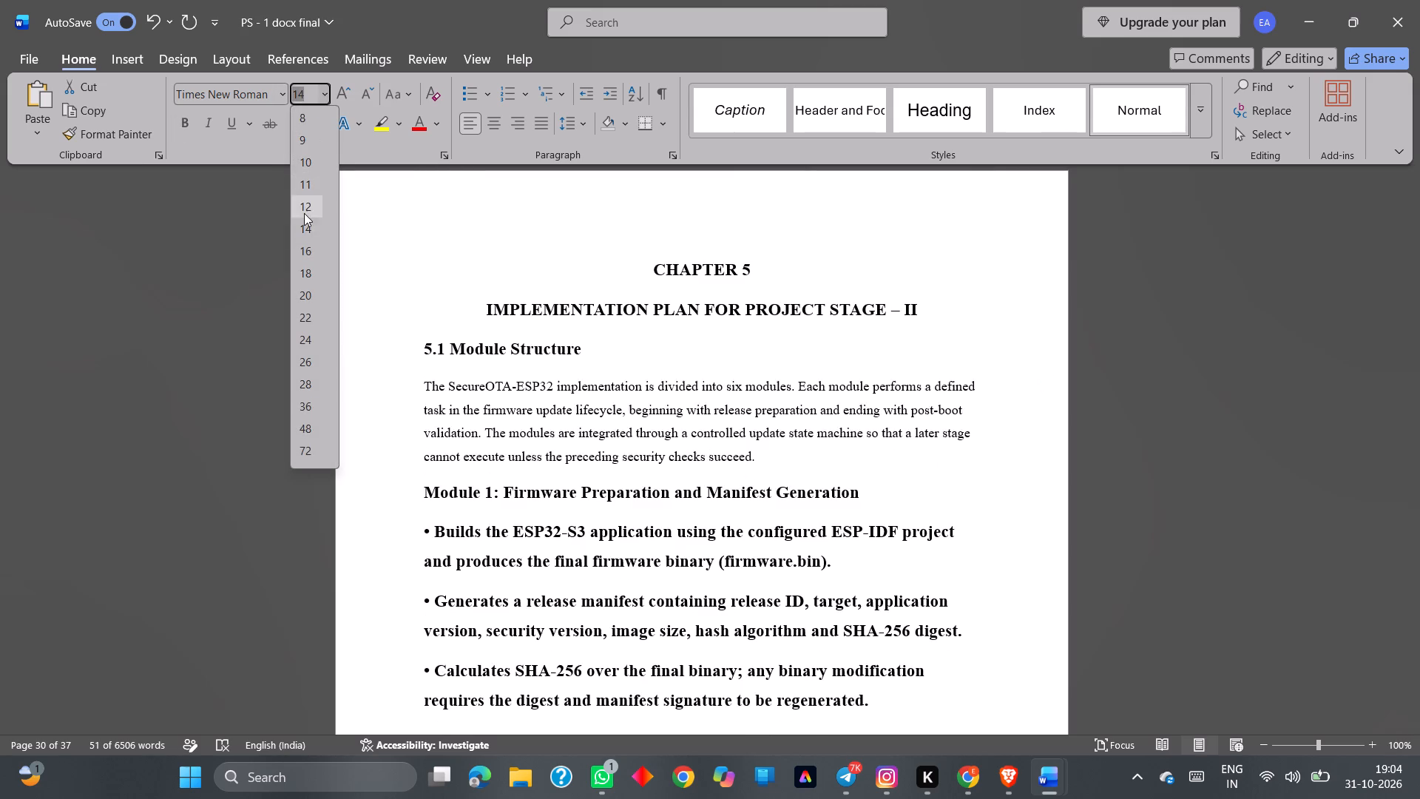
click(304, 213)
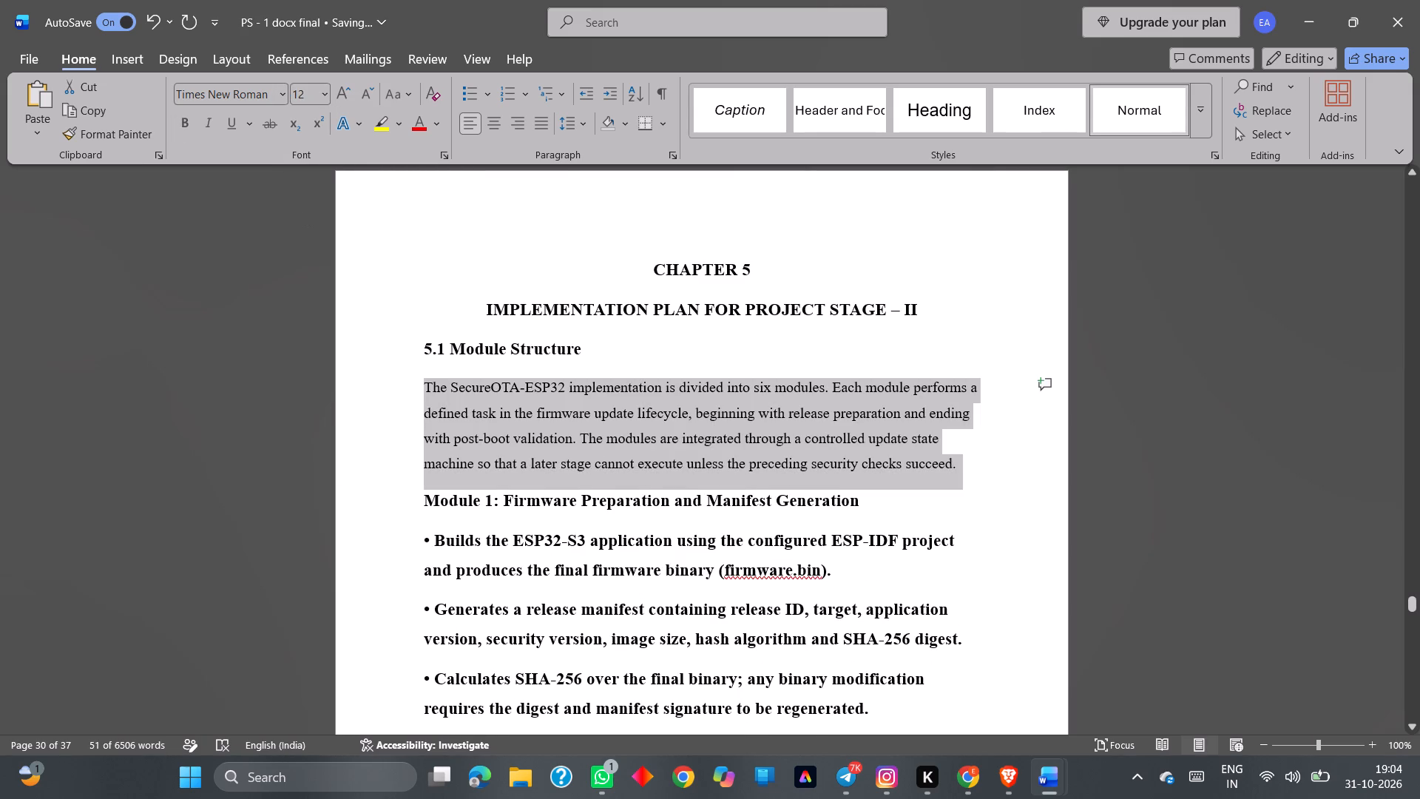
click(541, 121)
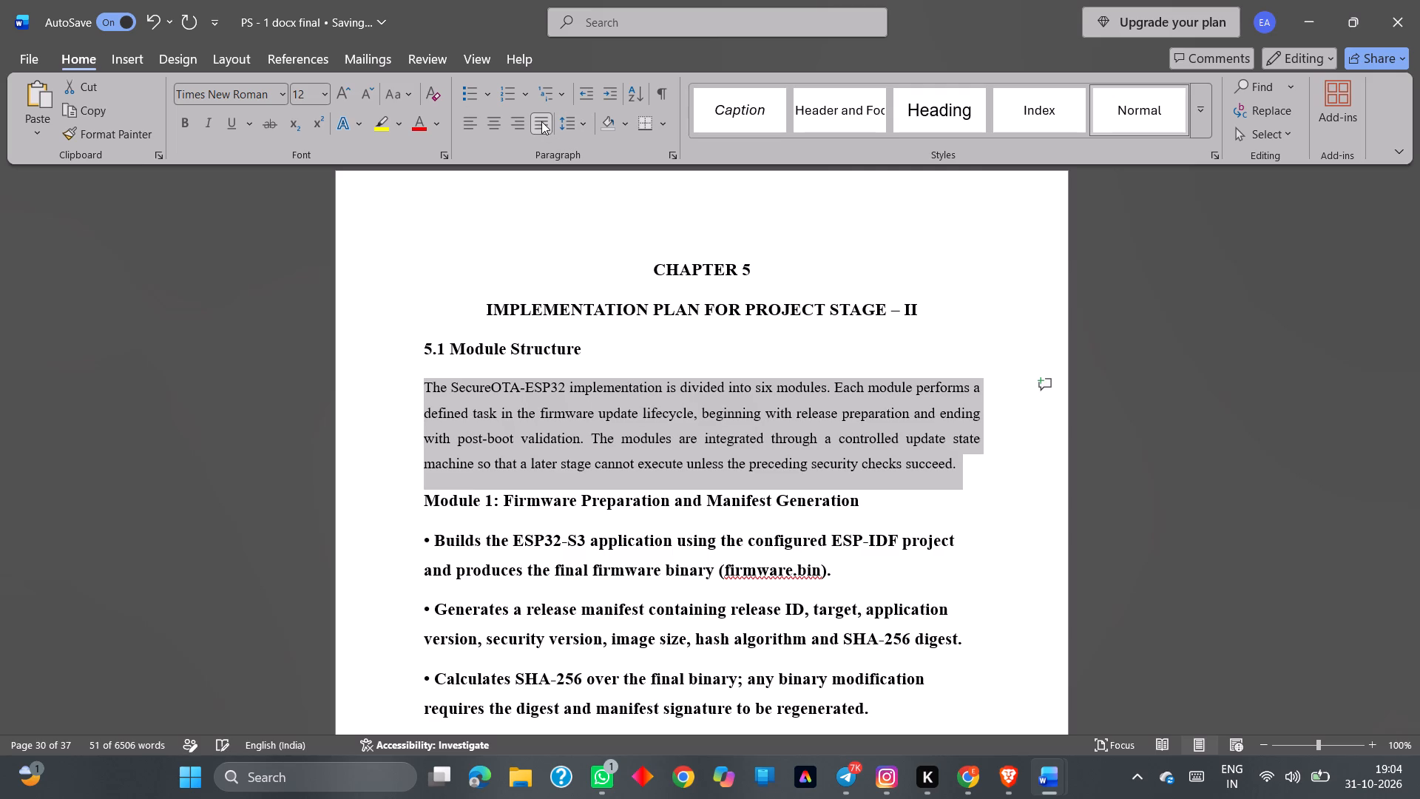
click(586, 119)
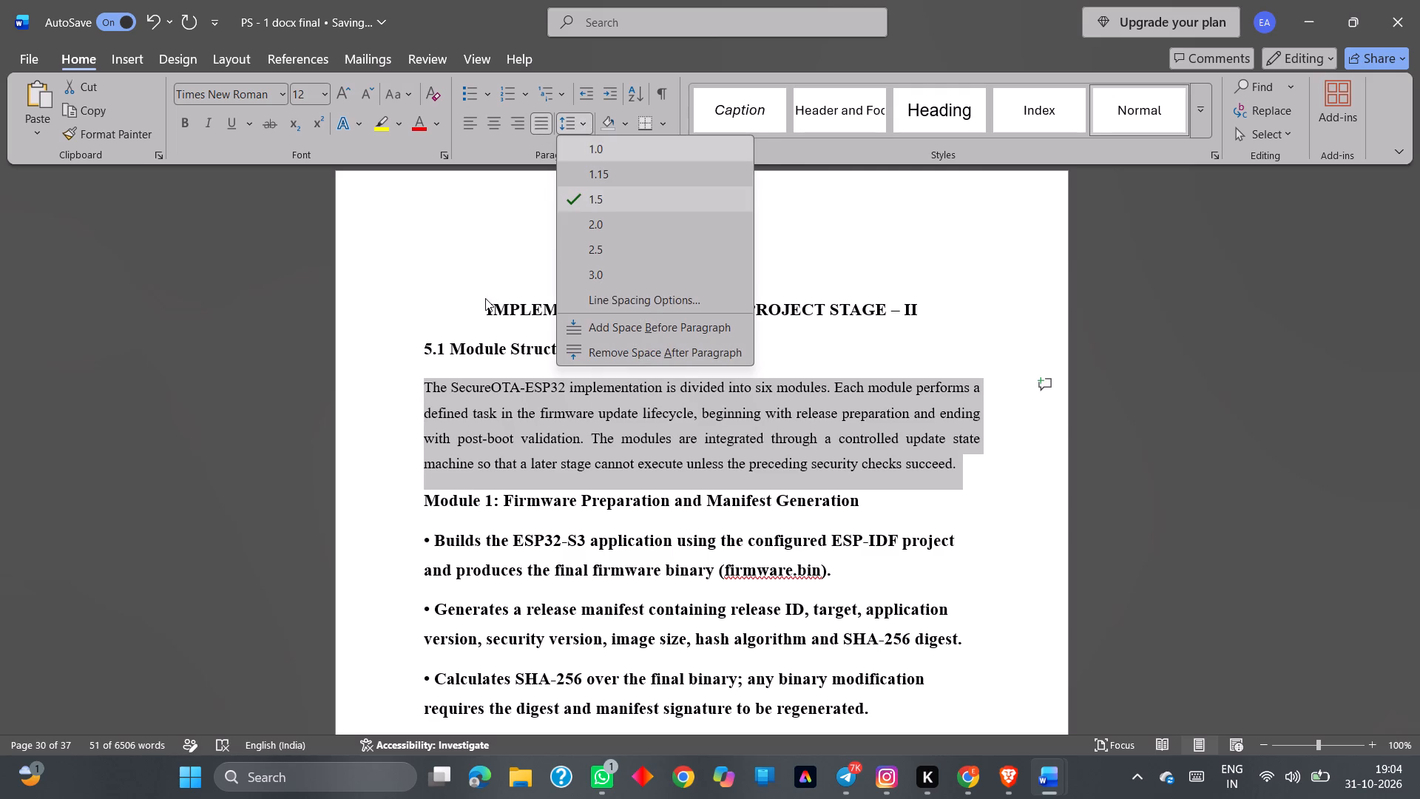
click(485, 298)
Format the four bullets under Module 1: Firmware Preparation and Manifest Generation as non-bold, 12 pt, justified text.
scroll(485, 298, down, 1)
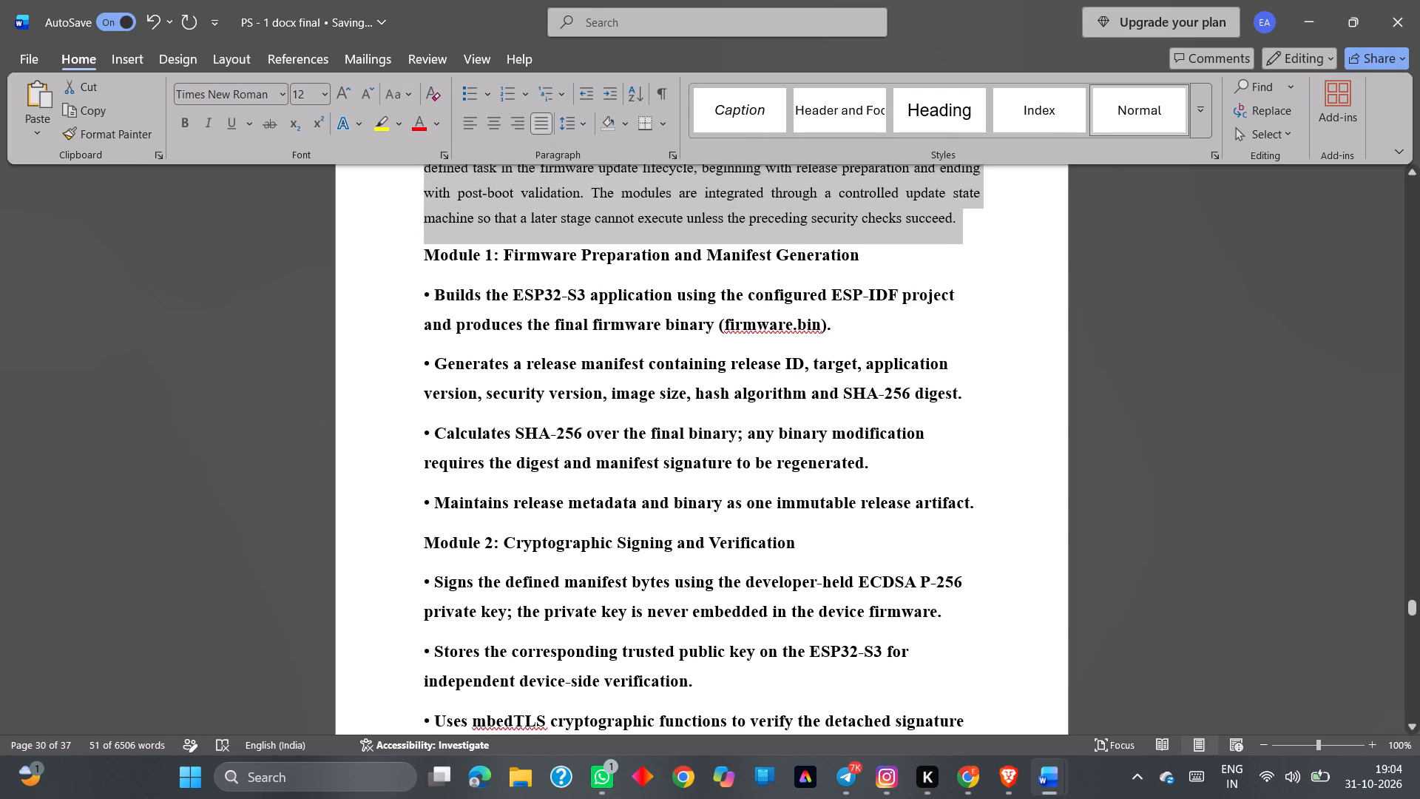
drag(424, 297, 553, 434)
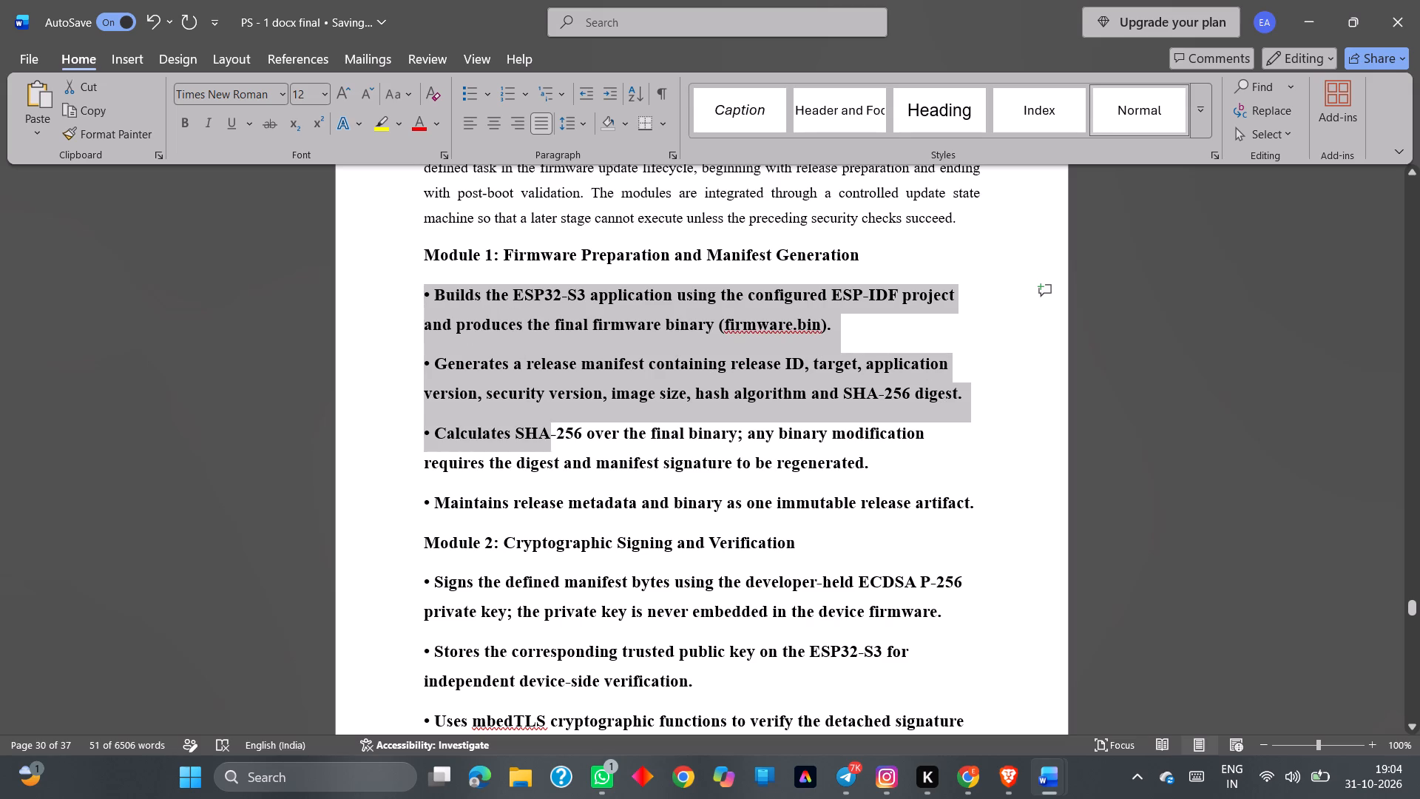
drag(553, 434, 953, 516)
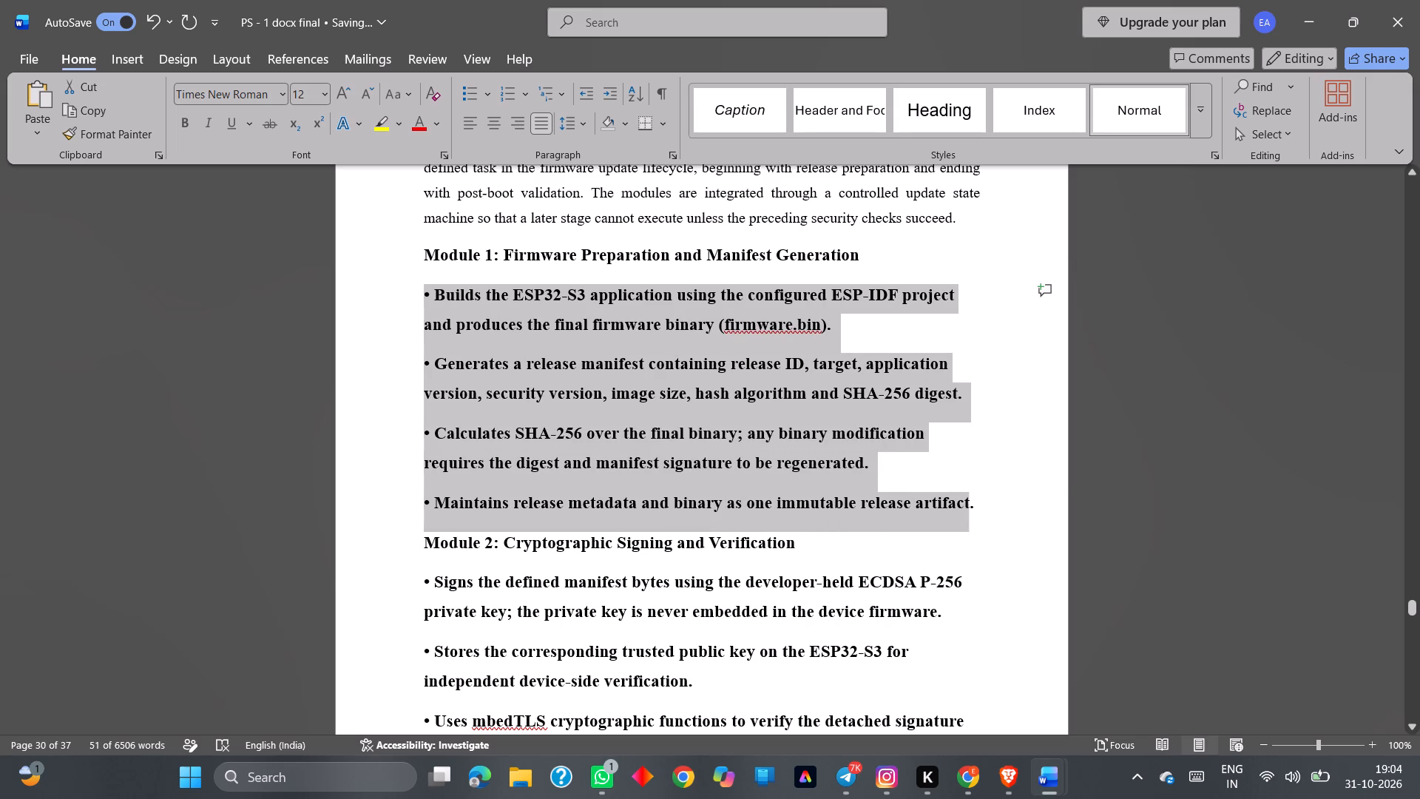
drag(953, 516, 1027, 499)
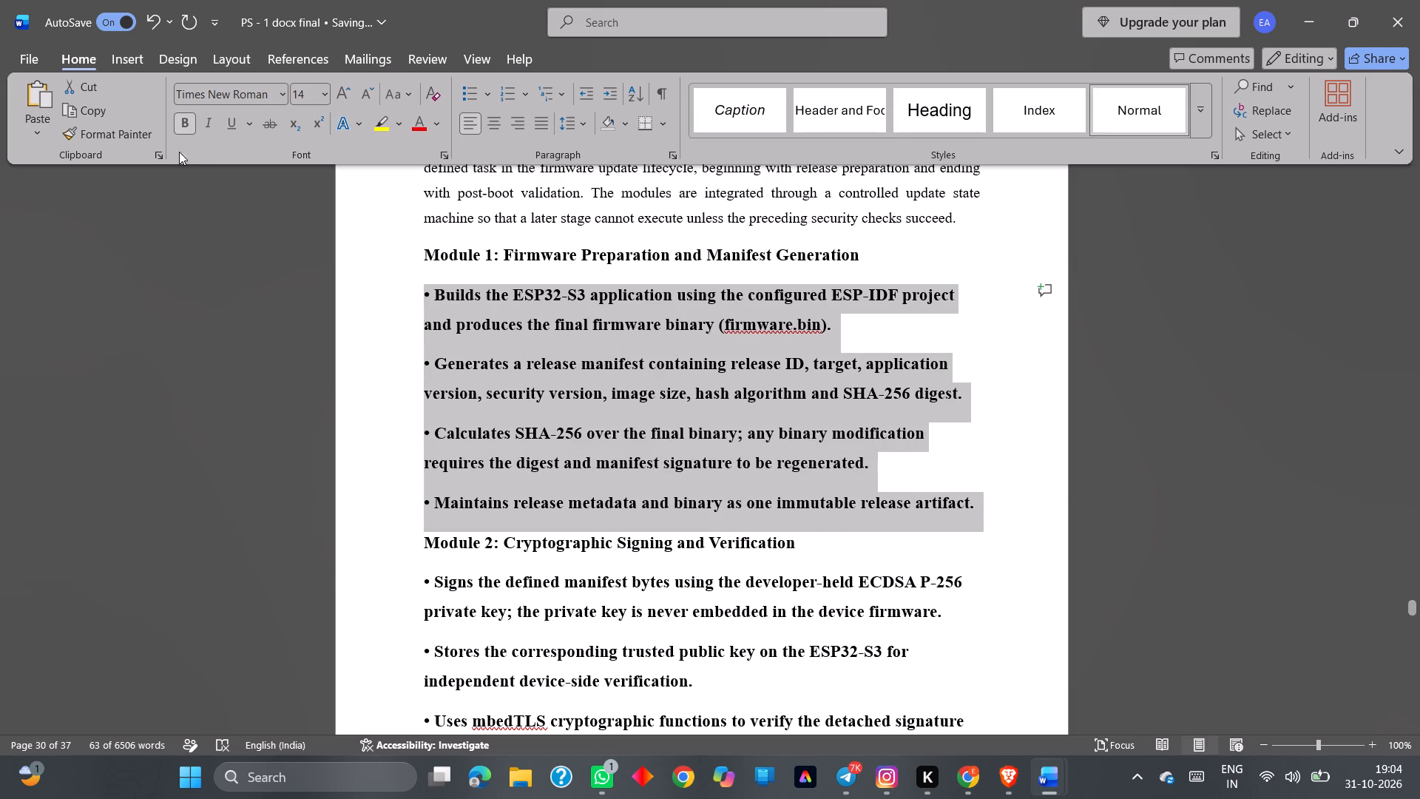
click(183, 124)
click(325, 88)
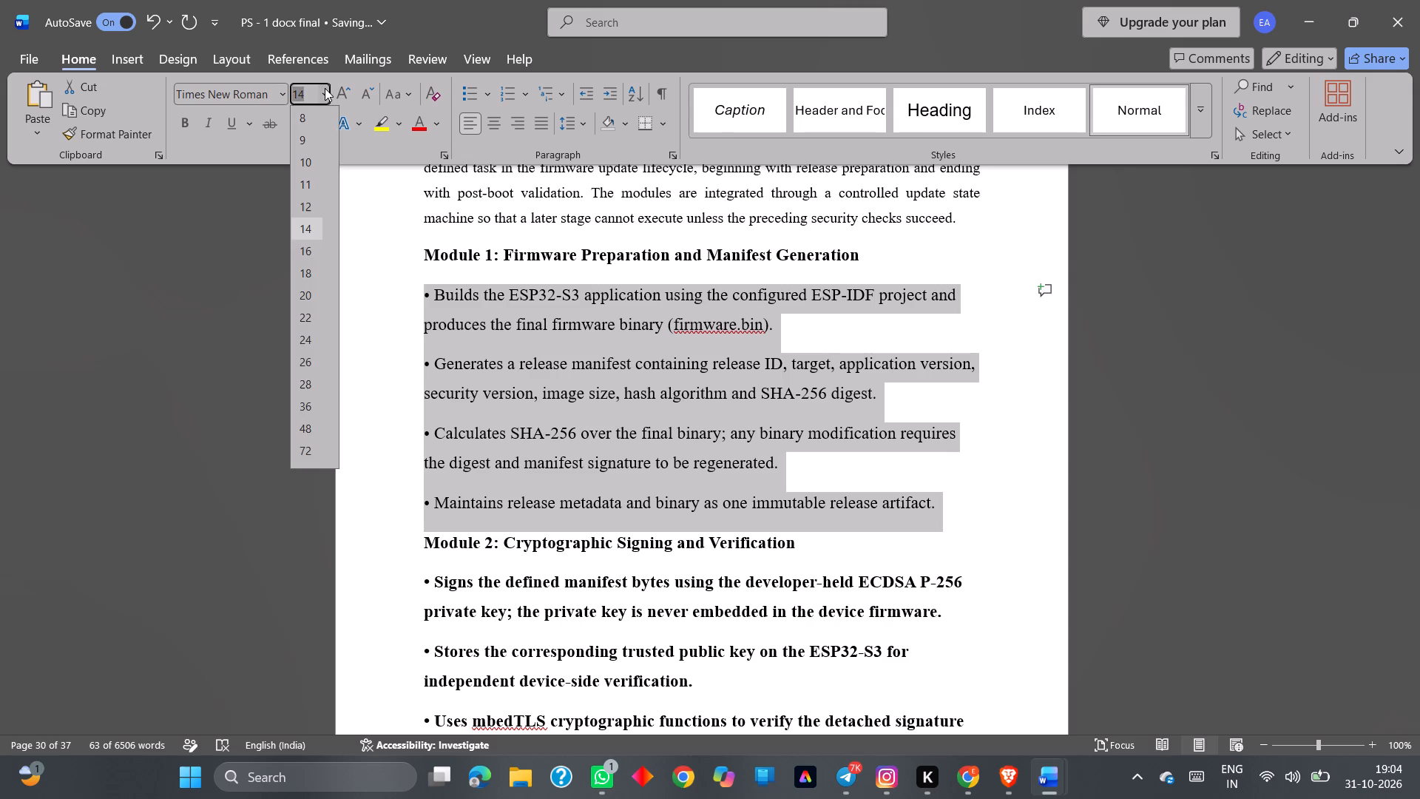
click(299, 202)
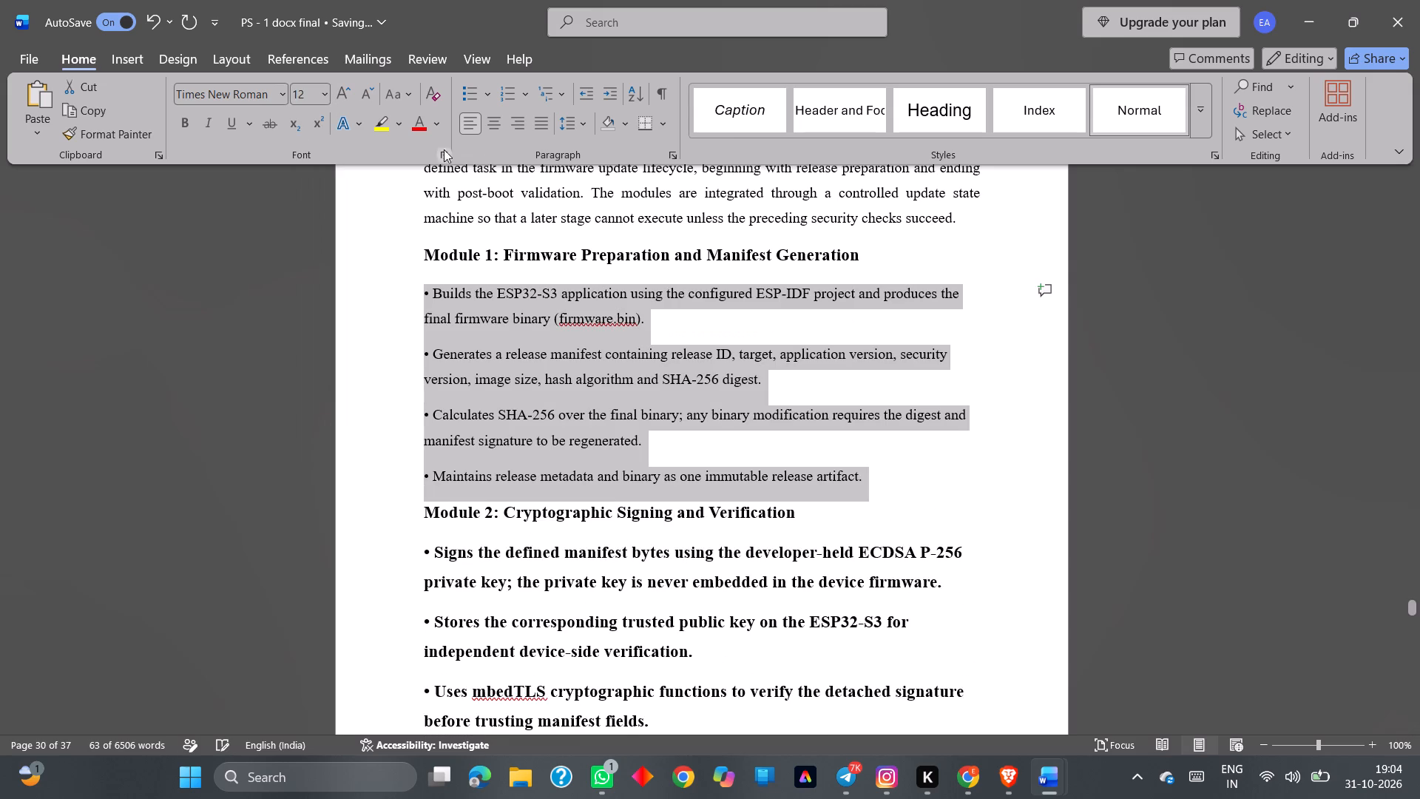
click(577, 120)
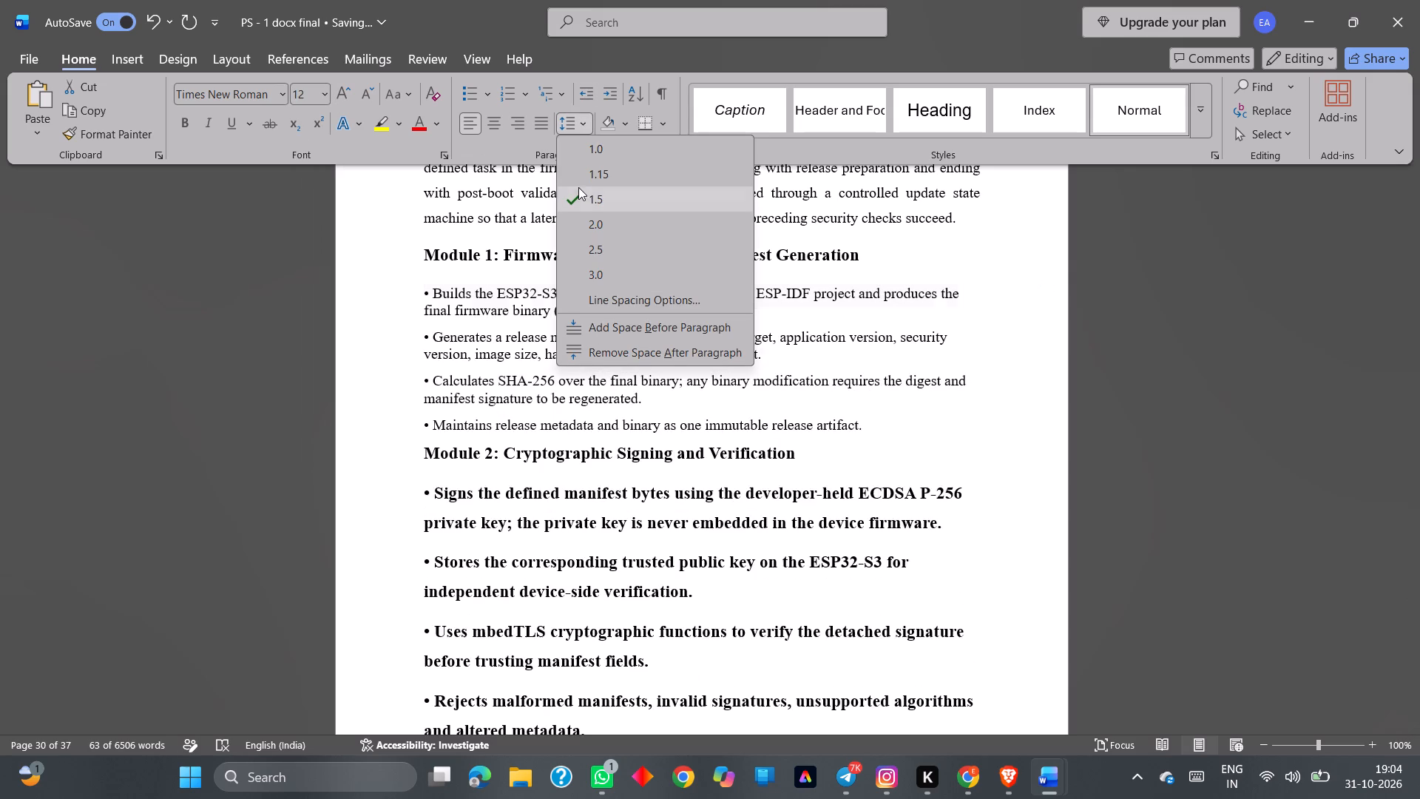
click(544, 110)
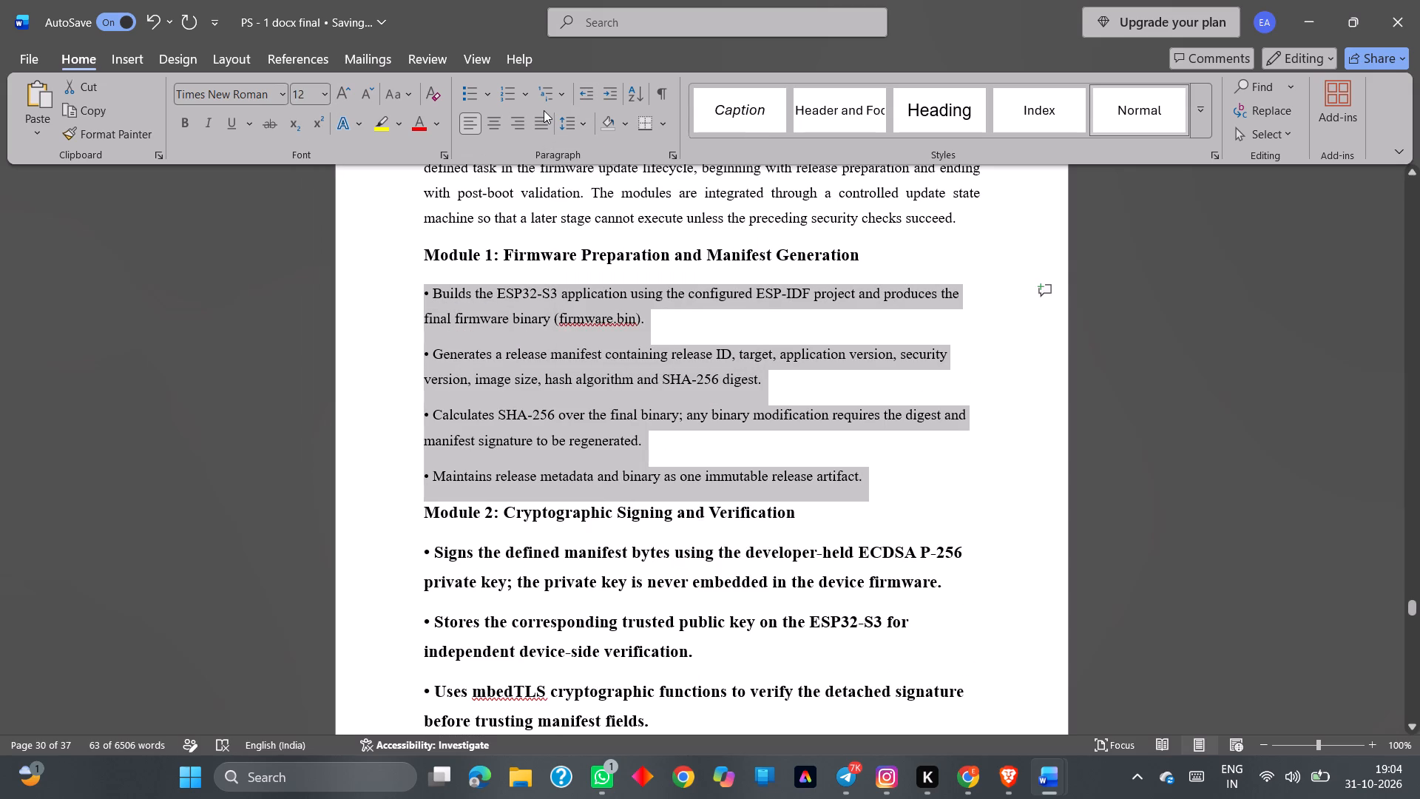
click(539, 121)
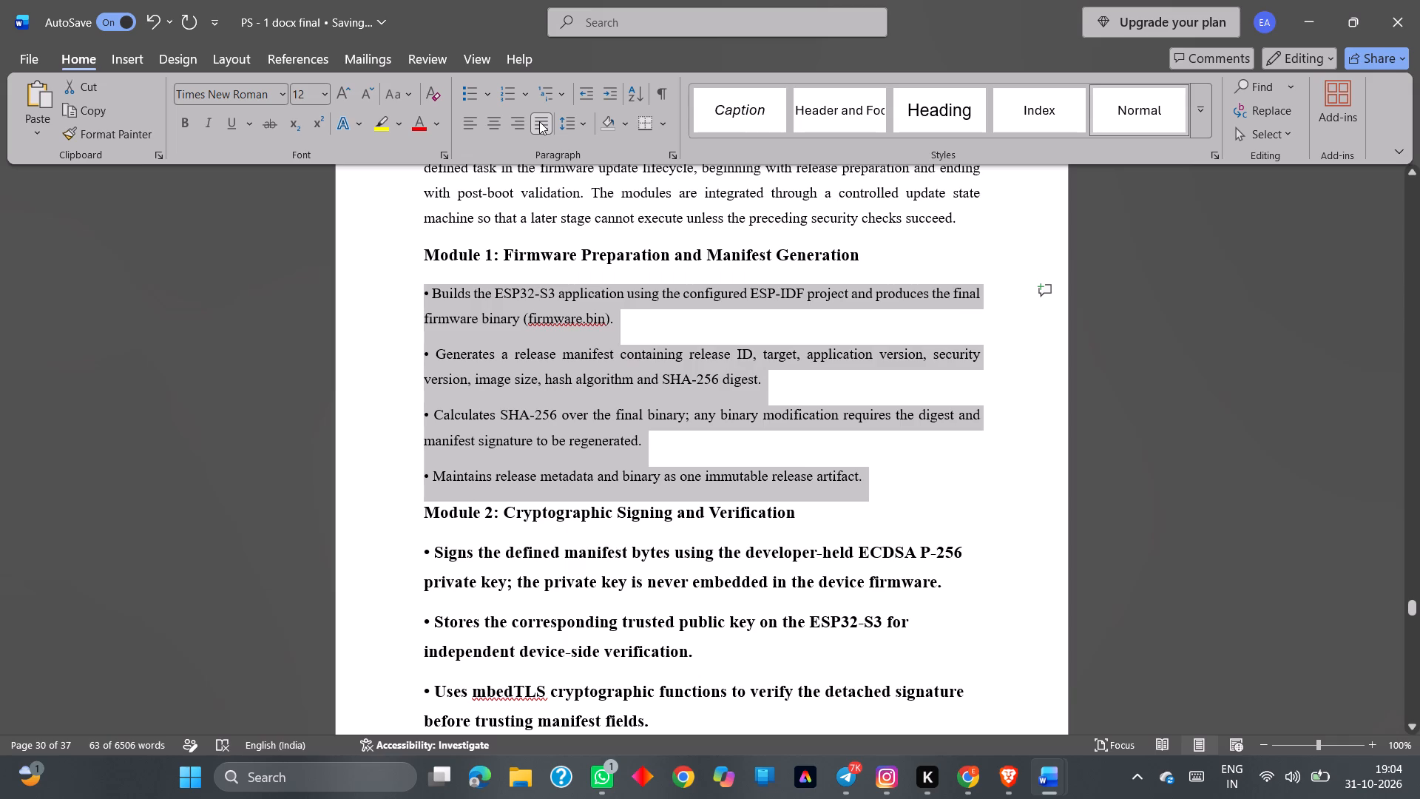
click(560, 329)
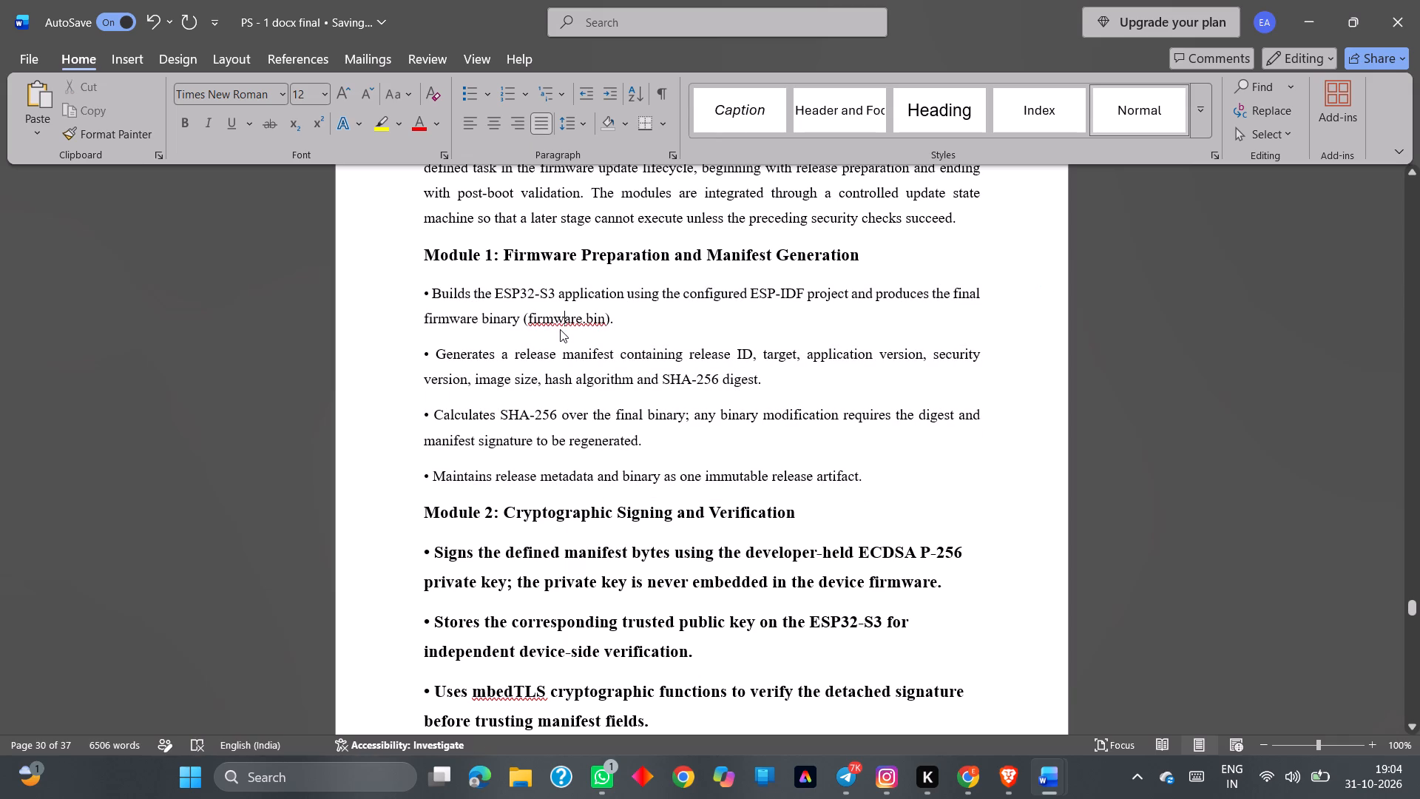
Make the four bullets under Module 2: Cryptographic Signing and Verification justified and non-bold, with 1.5 line spacing.
scroll(552, 420, down, 1)
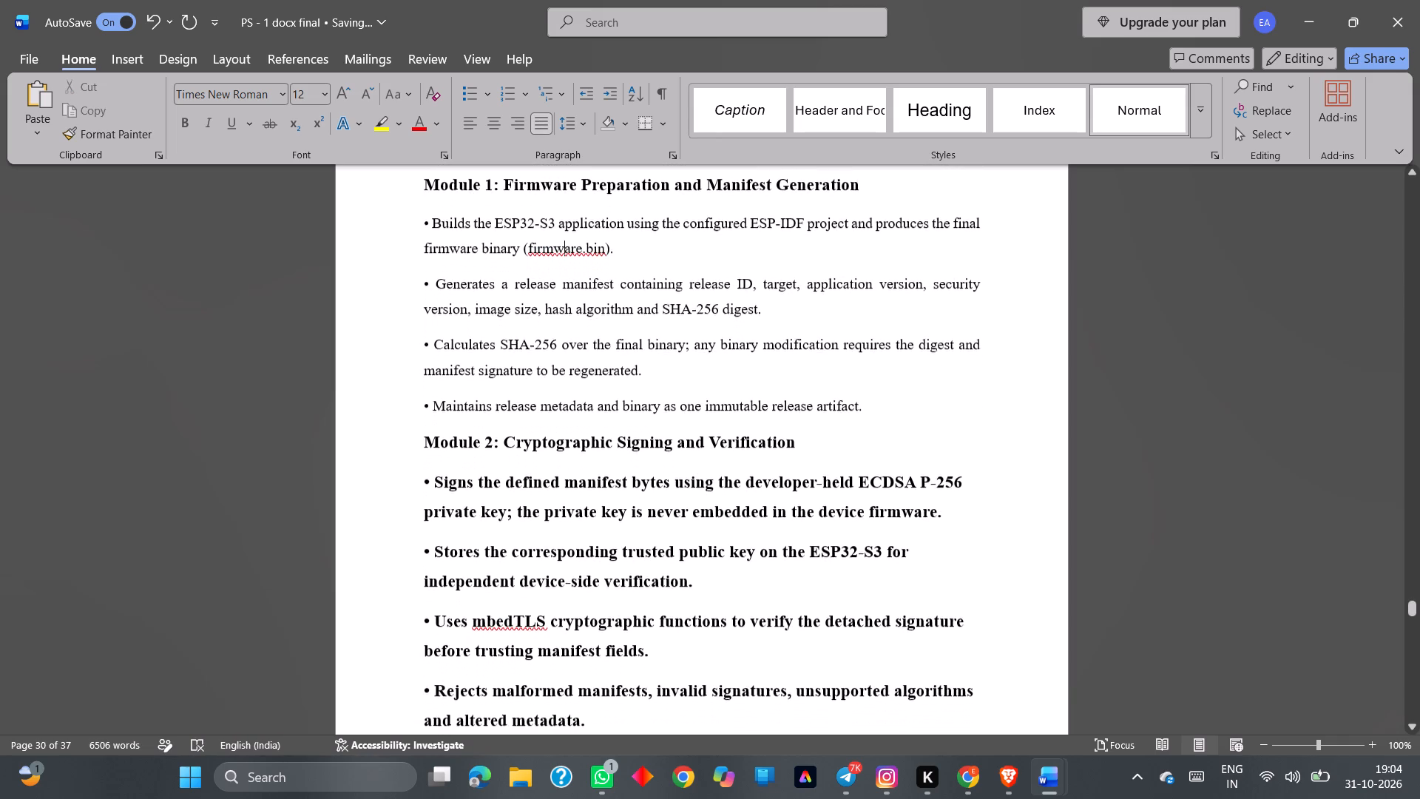
scroll(552, 420, down, 2)
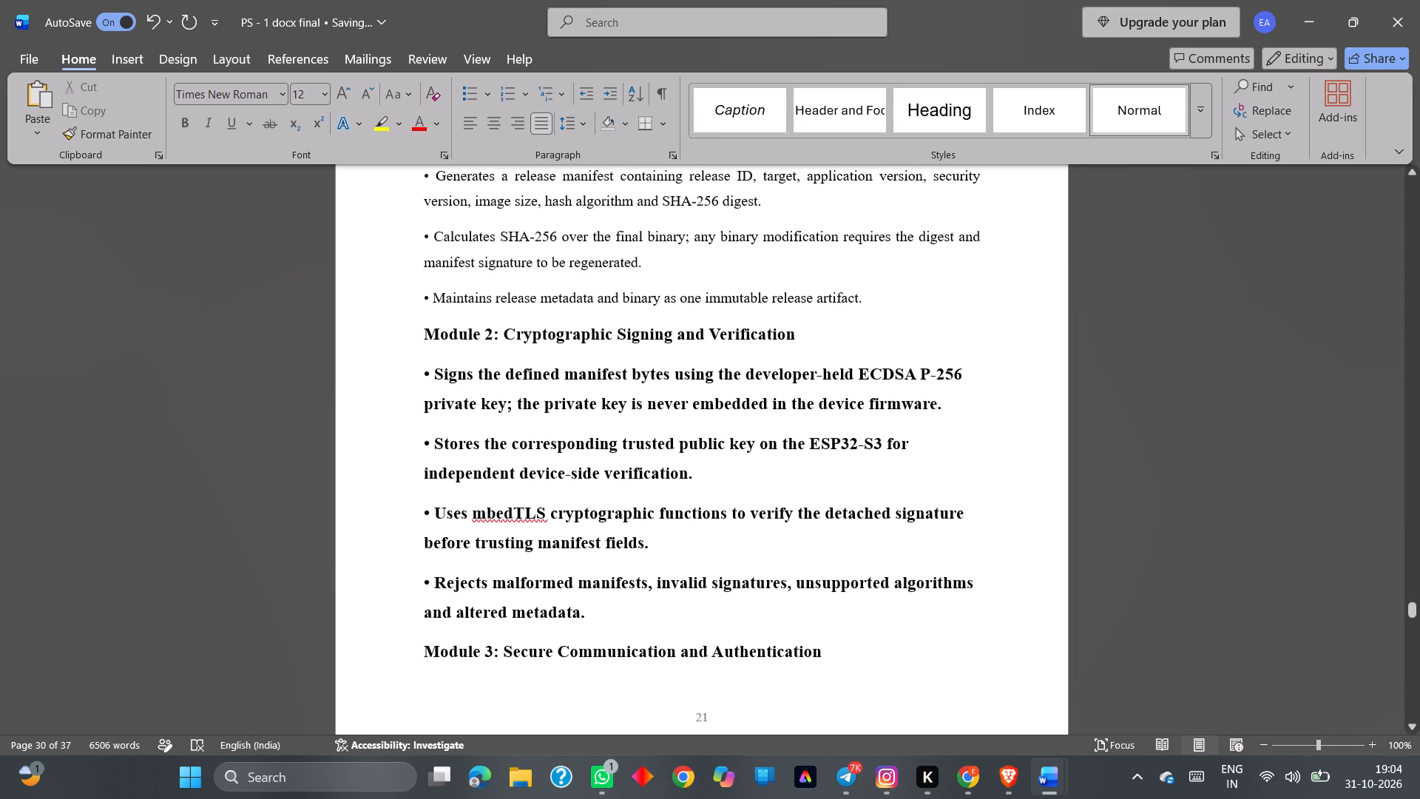
scroll(557, 377, up, 1)
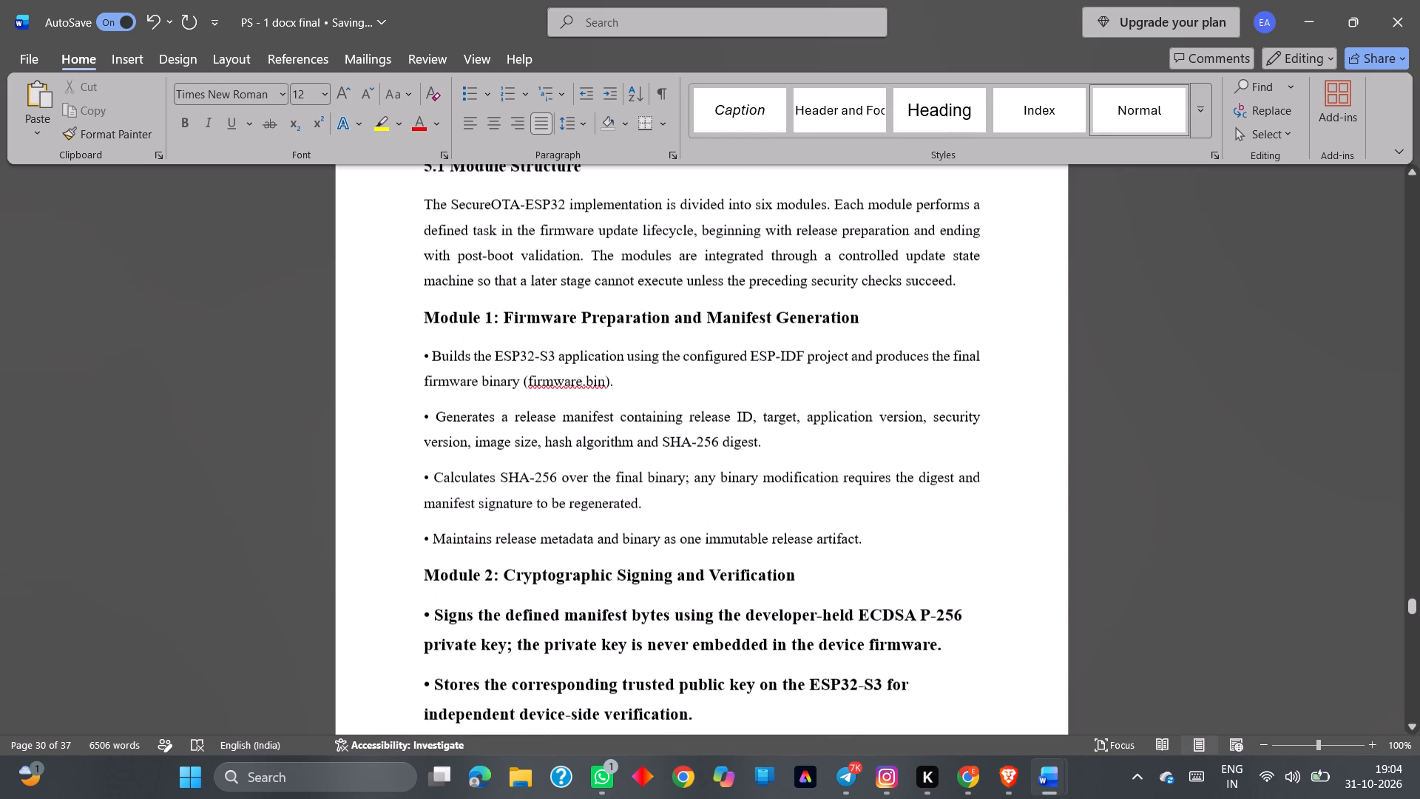
scroll(557, 377, up, 1)
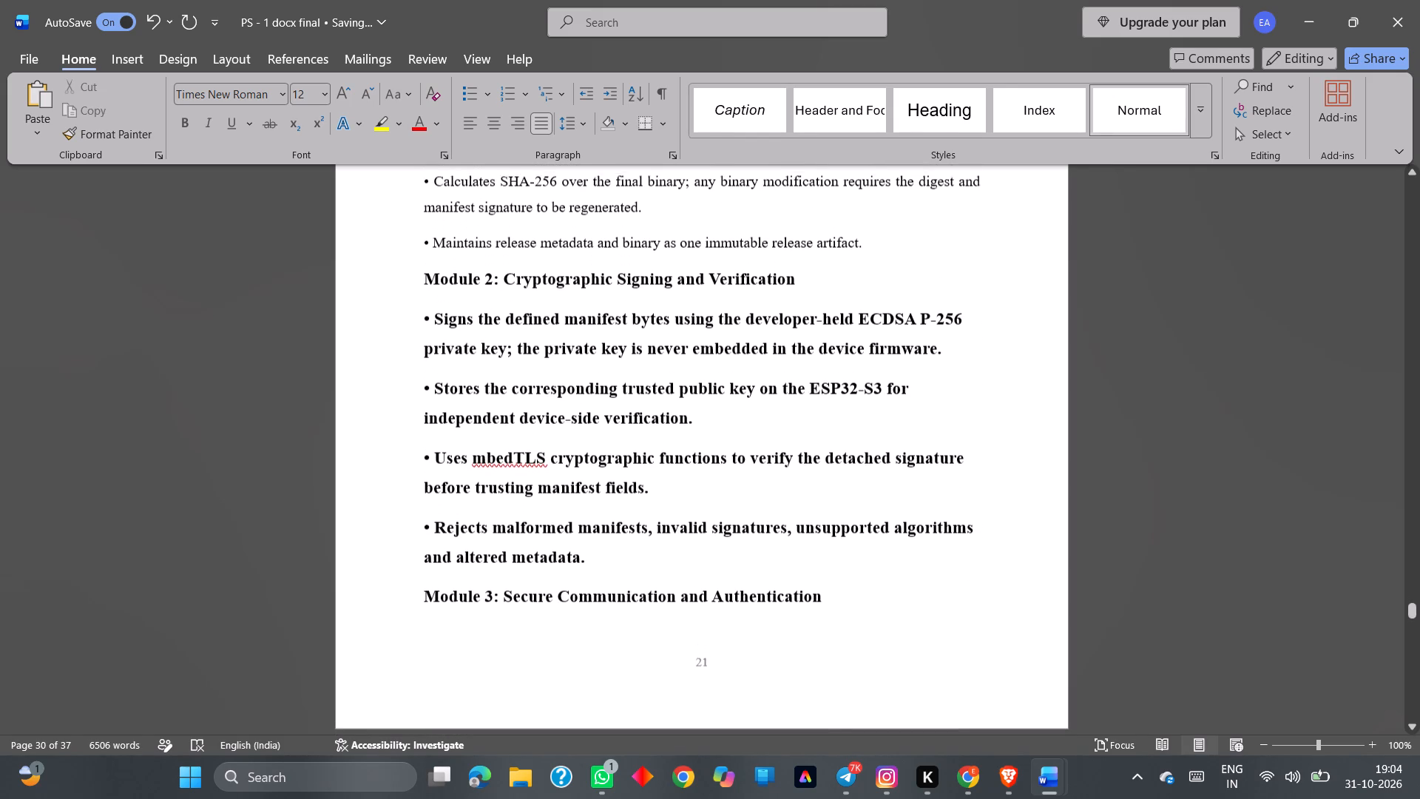
scroll(557, 377, up, 1)
drag(425, 321, 479, 392)
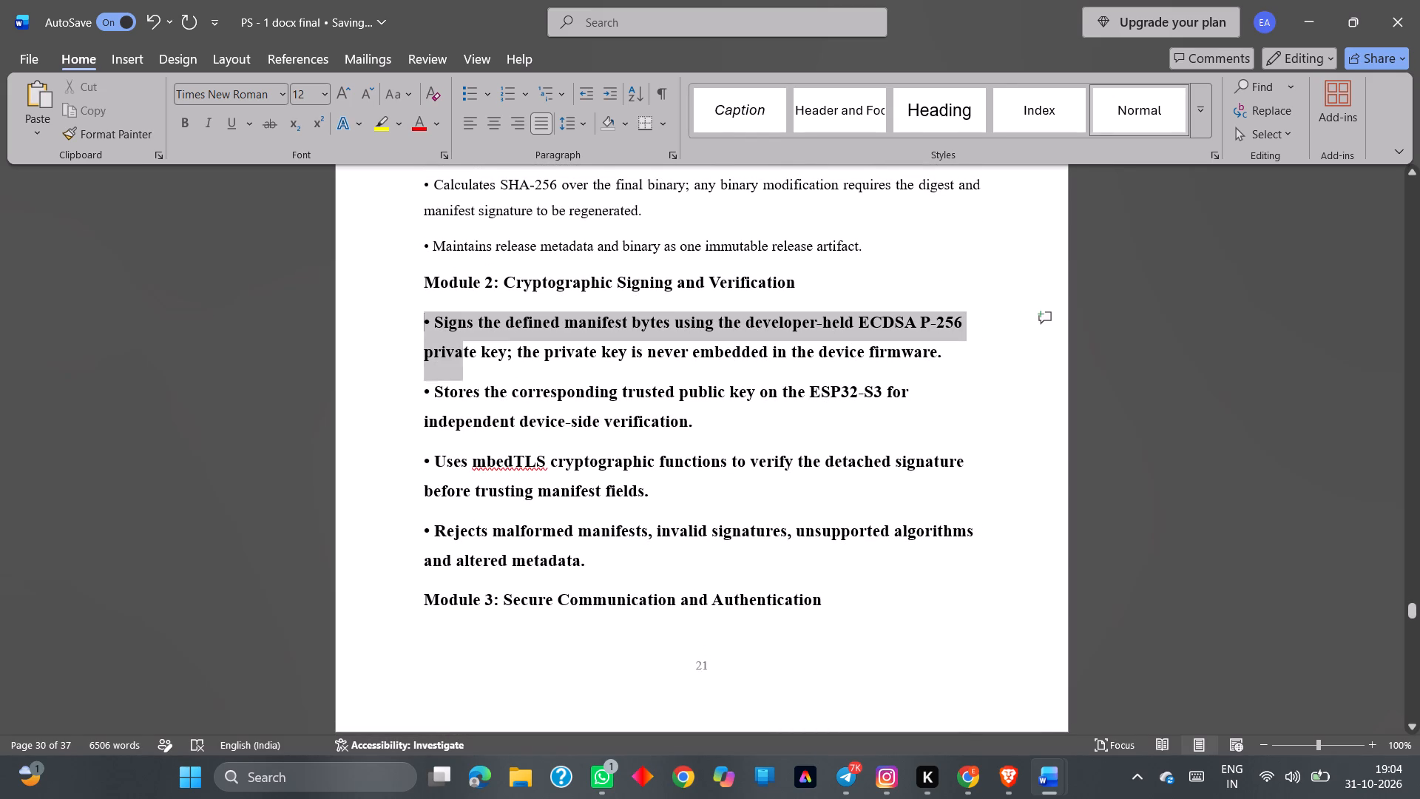
drag(479, 392, 584, 556)
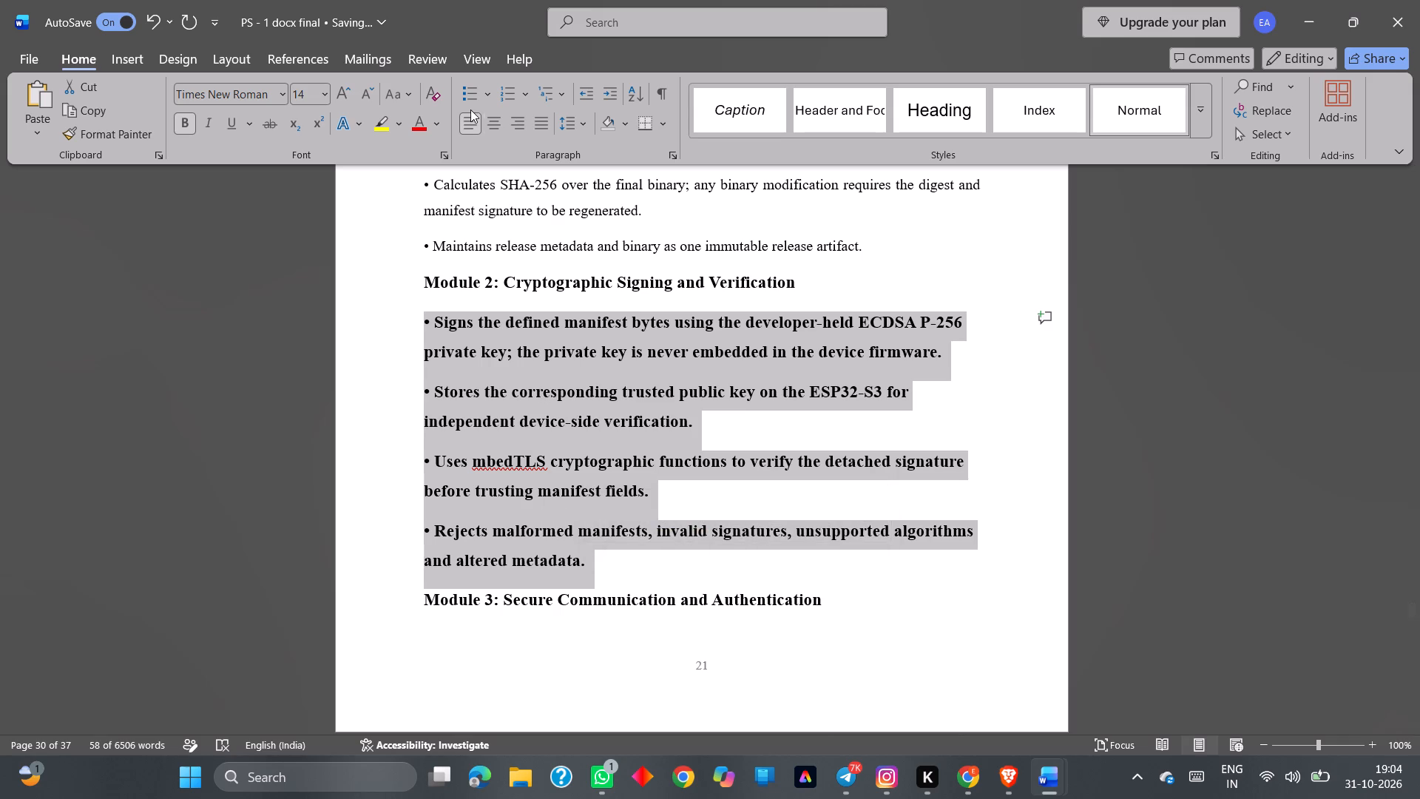
click(541, 131)
click(571, 123)
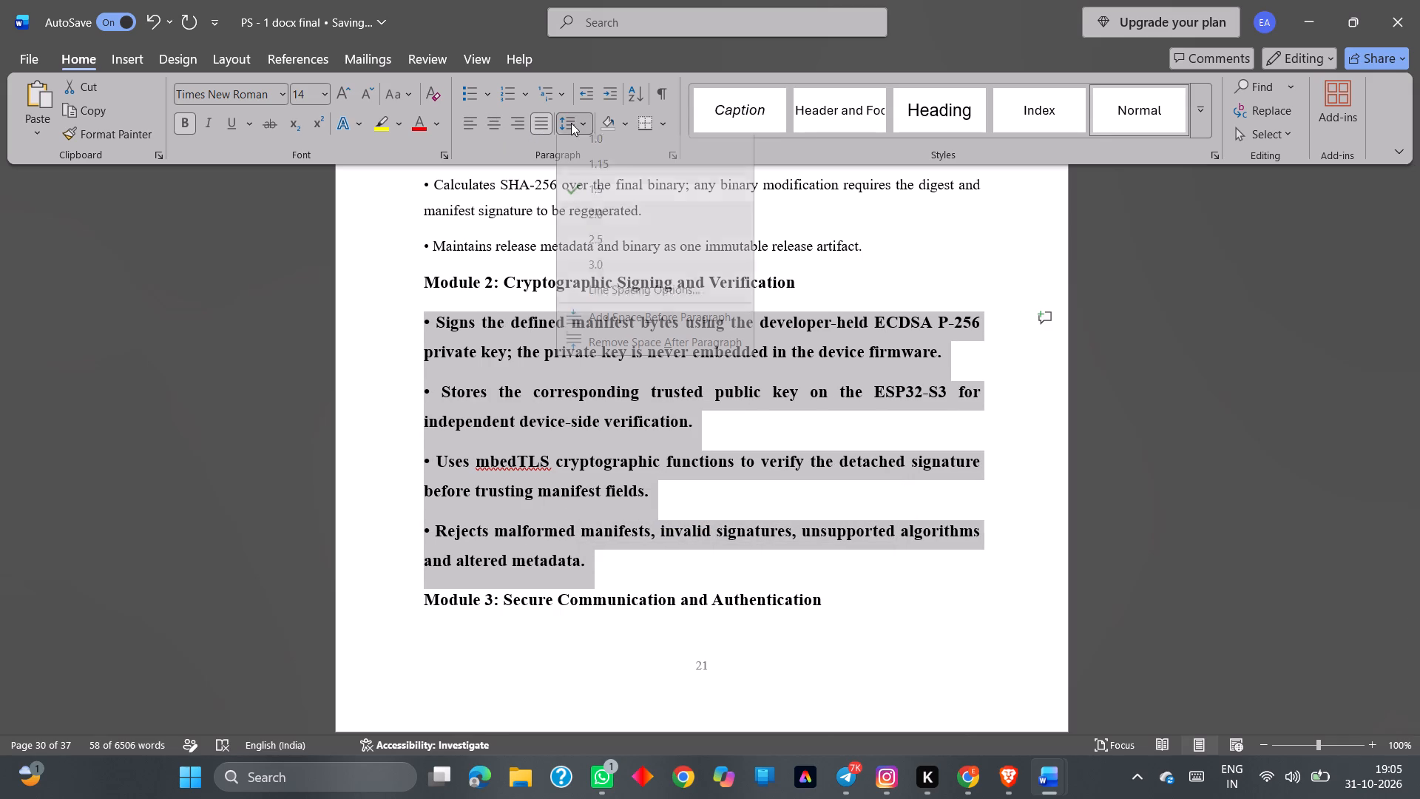
click(573, 198)
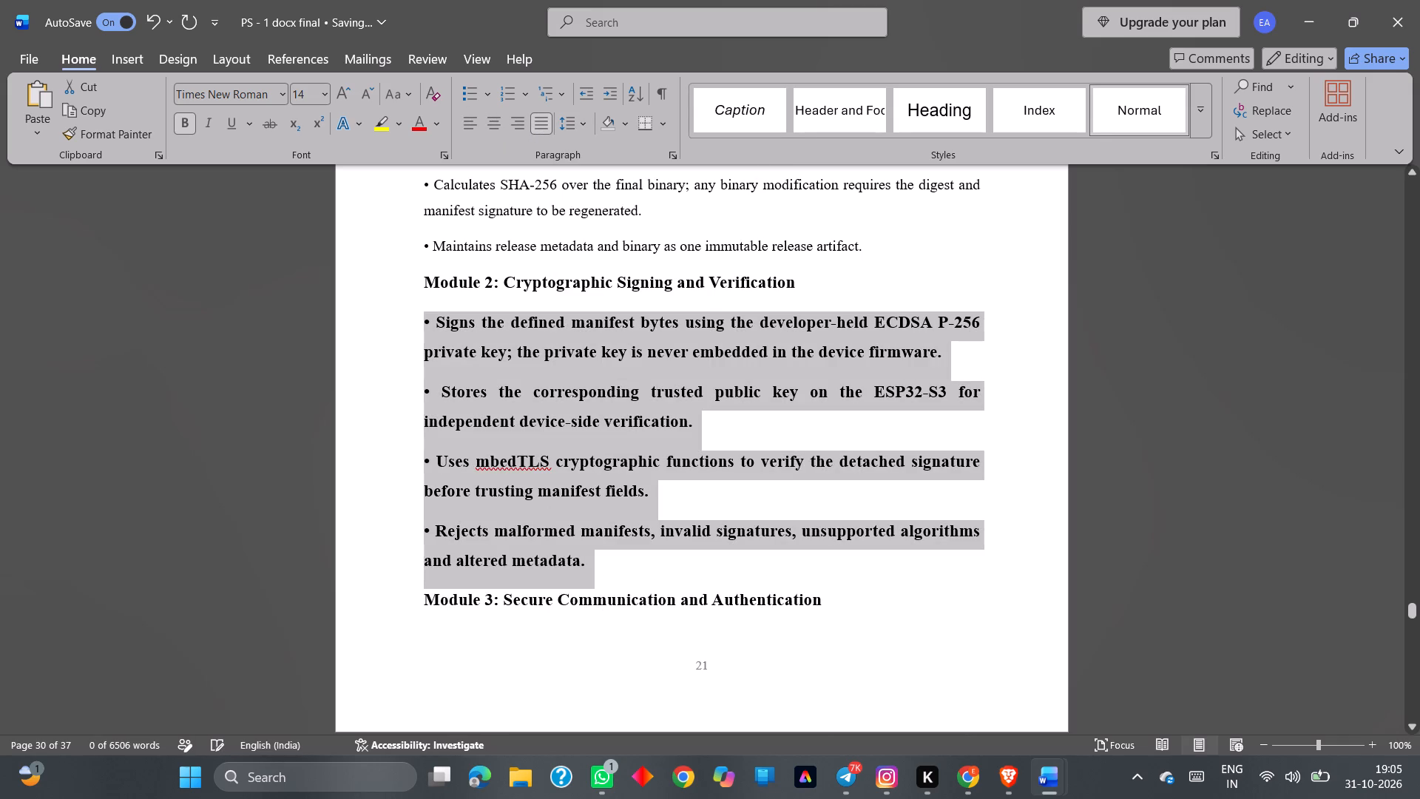
key(ctrl+b)
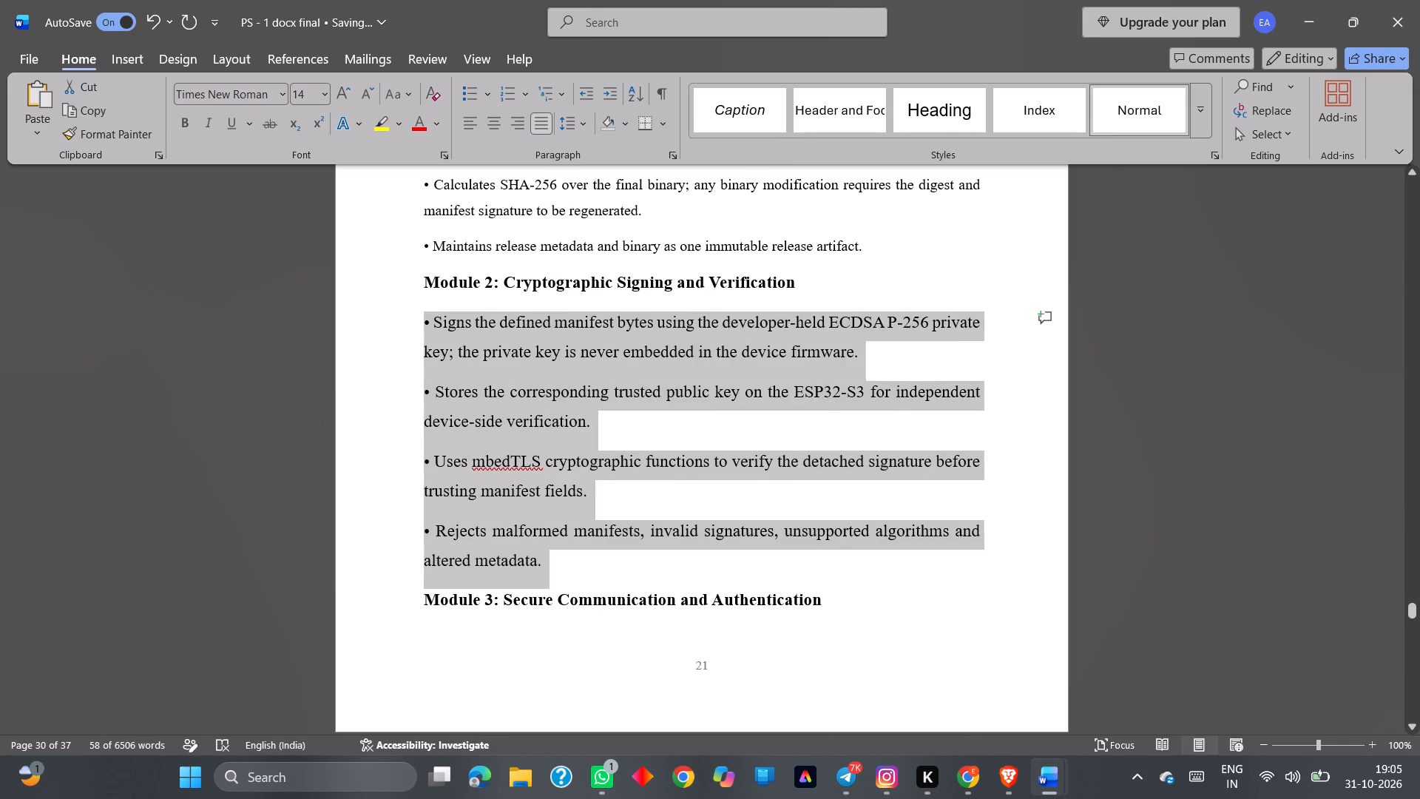
click(529, 391)
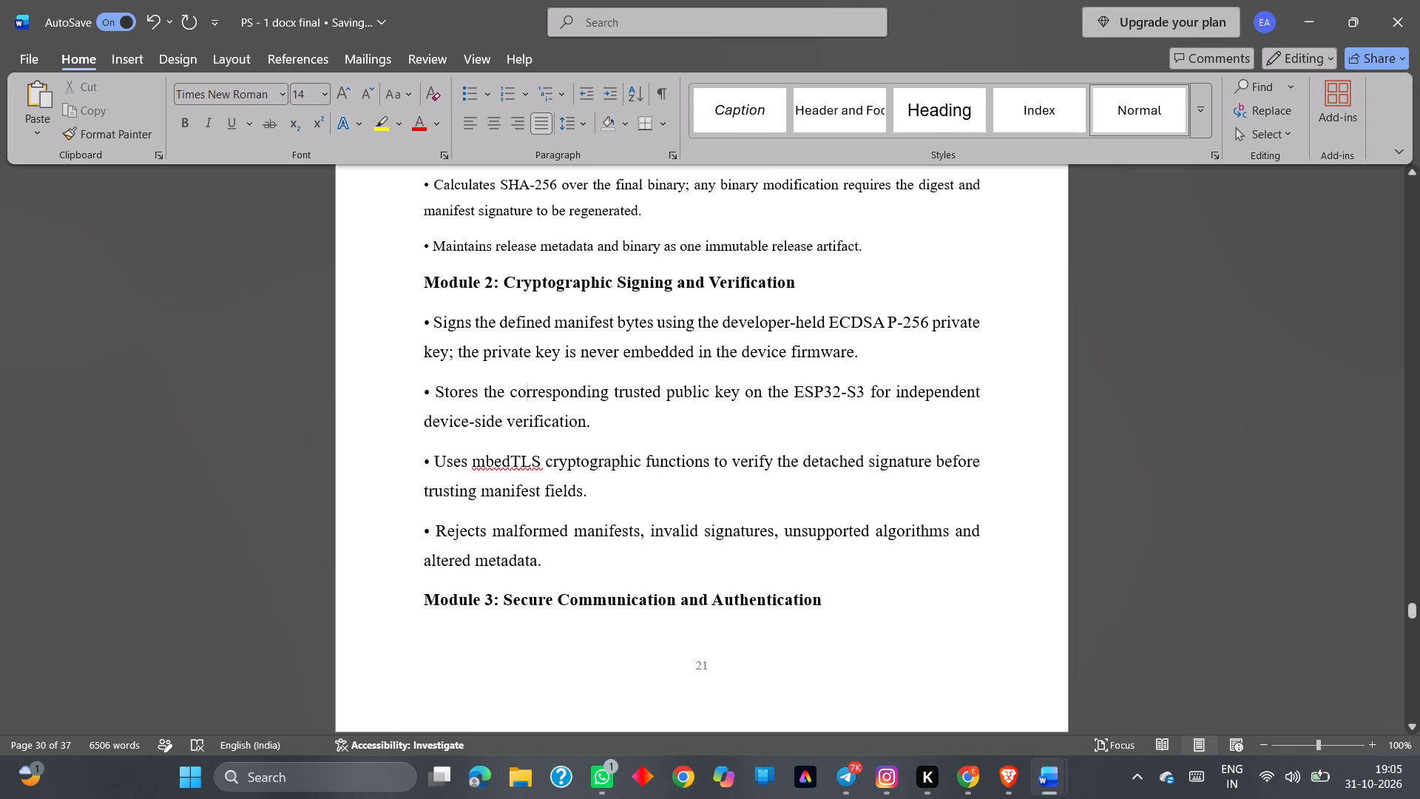
Set the font size of the four Module 2 bullets to 12 pt.
scroll(648, 364, up, 1)
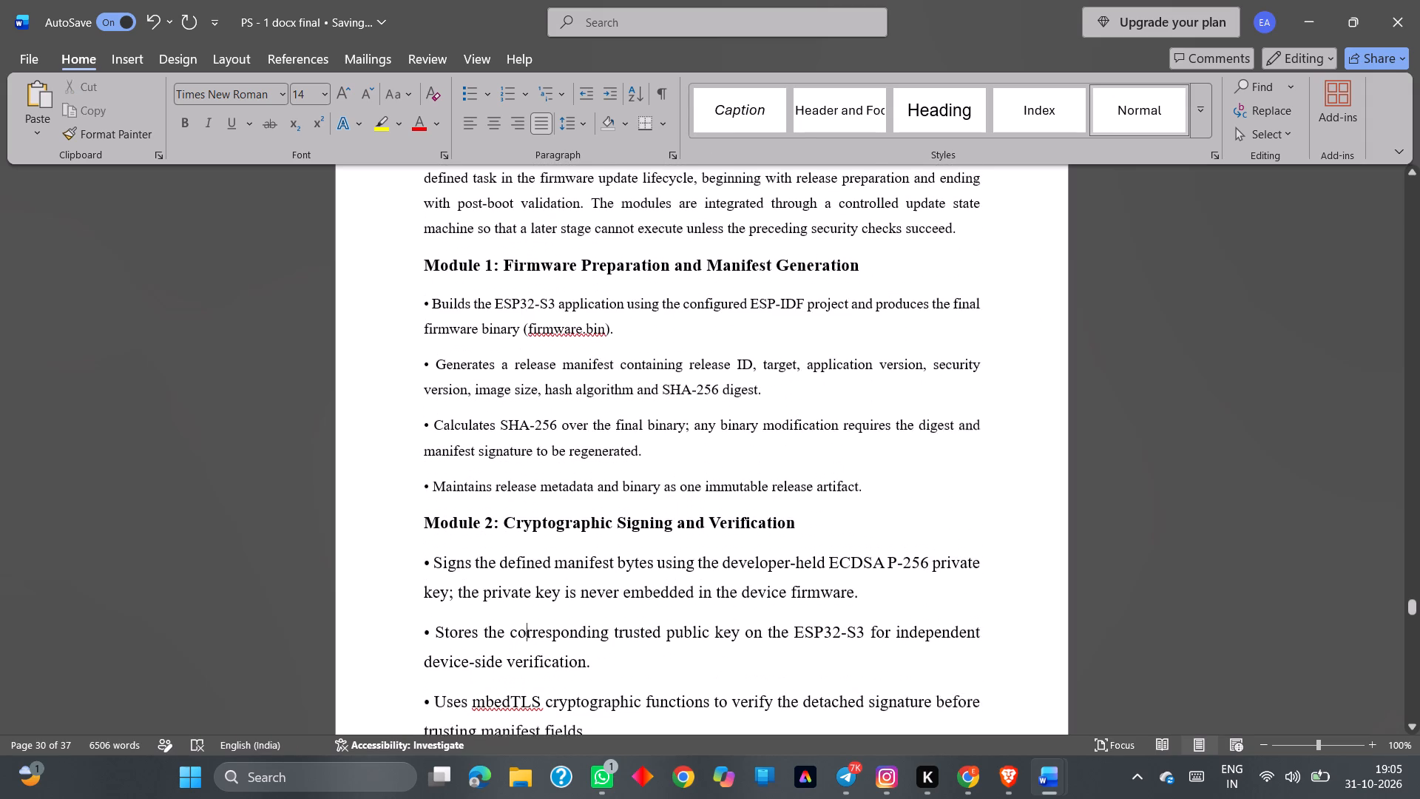
scroll(648, 364, up, 1)
scroll(564, 578, down, 1)
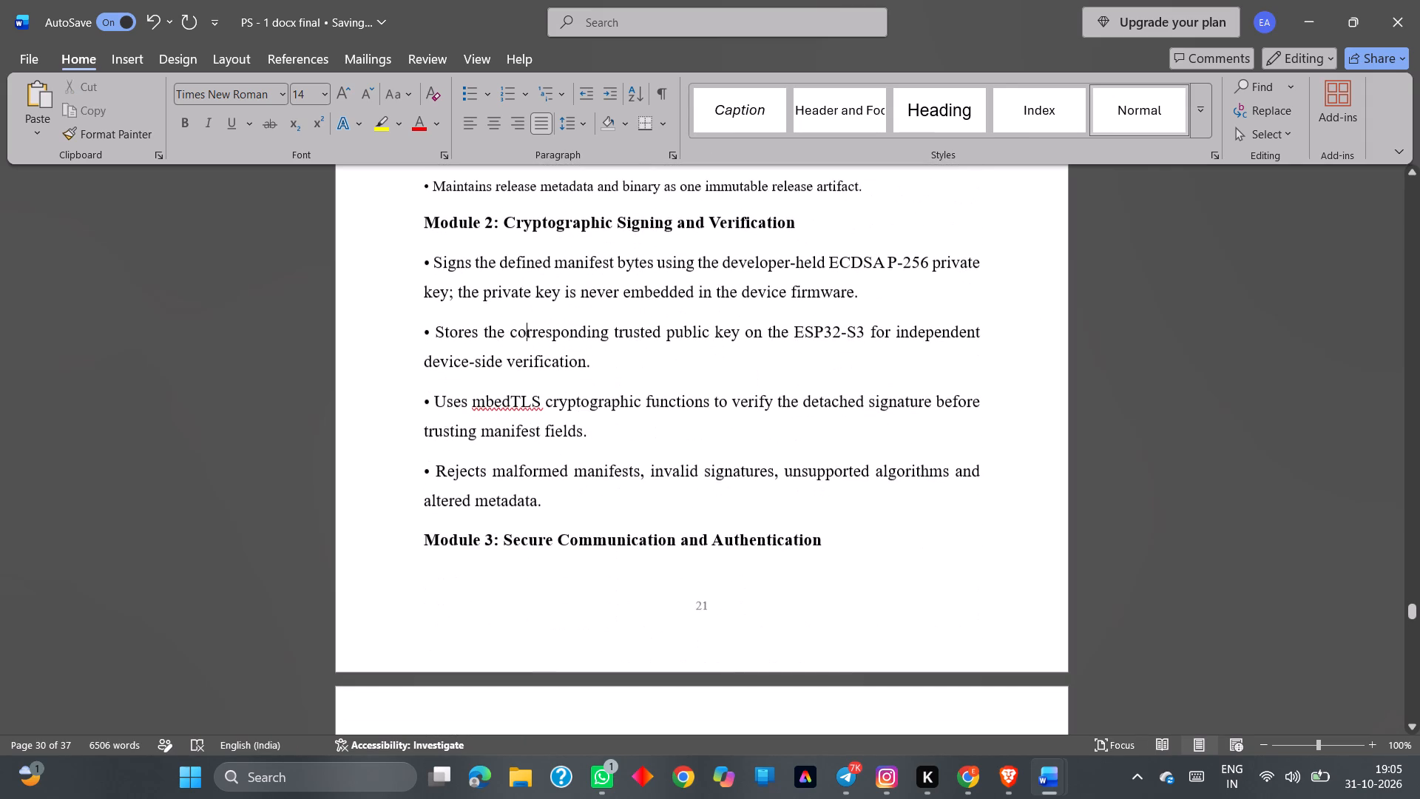
drag(541, 508, 430, 285)
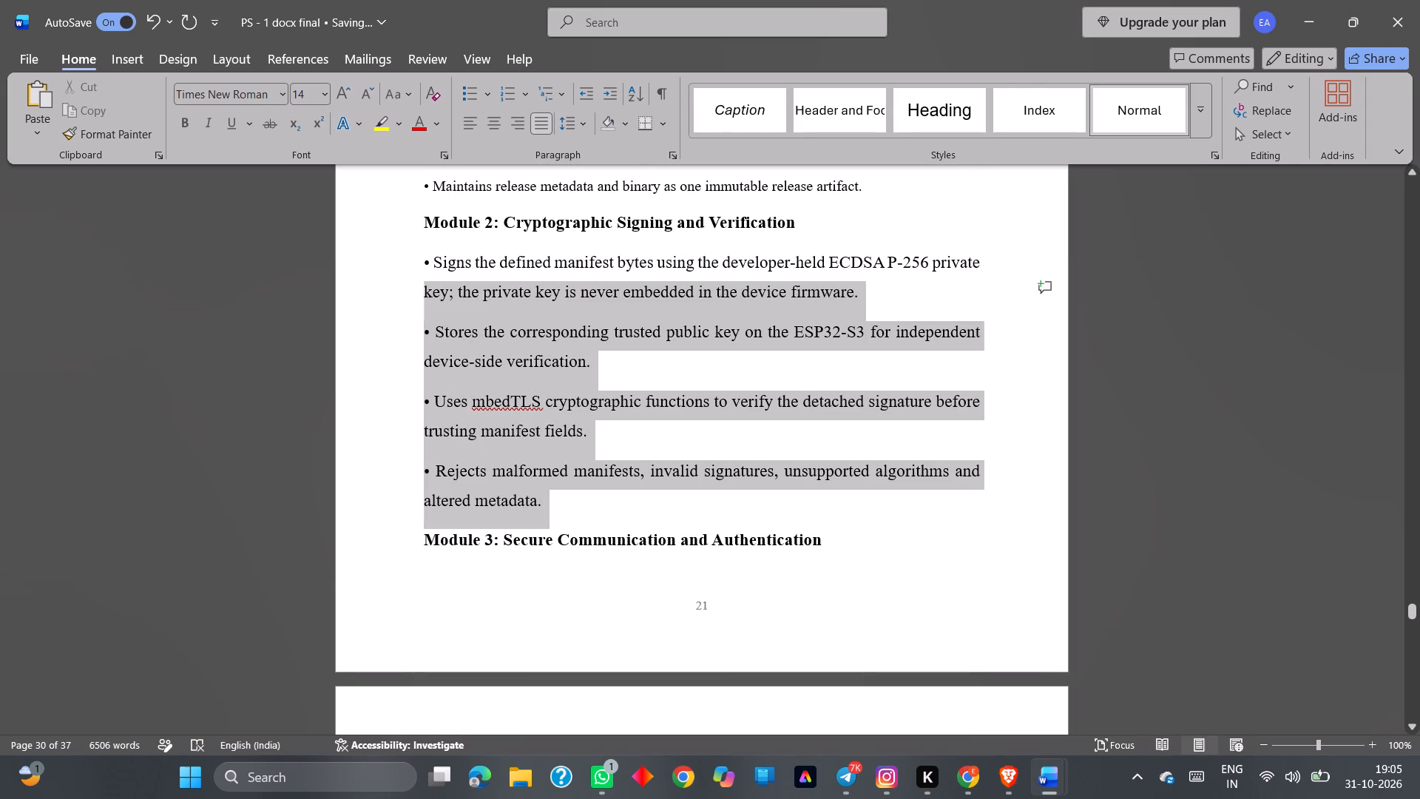
drag(430, 285, 429, 267)
click(319, 86)
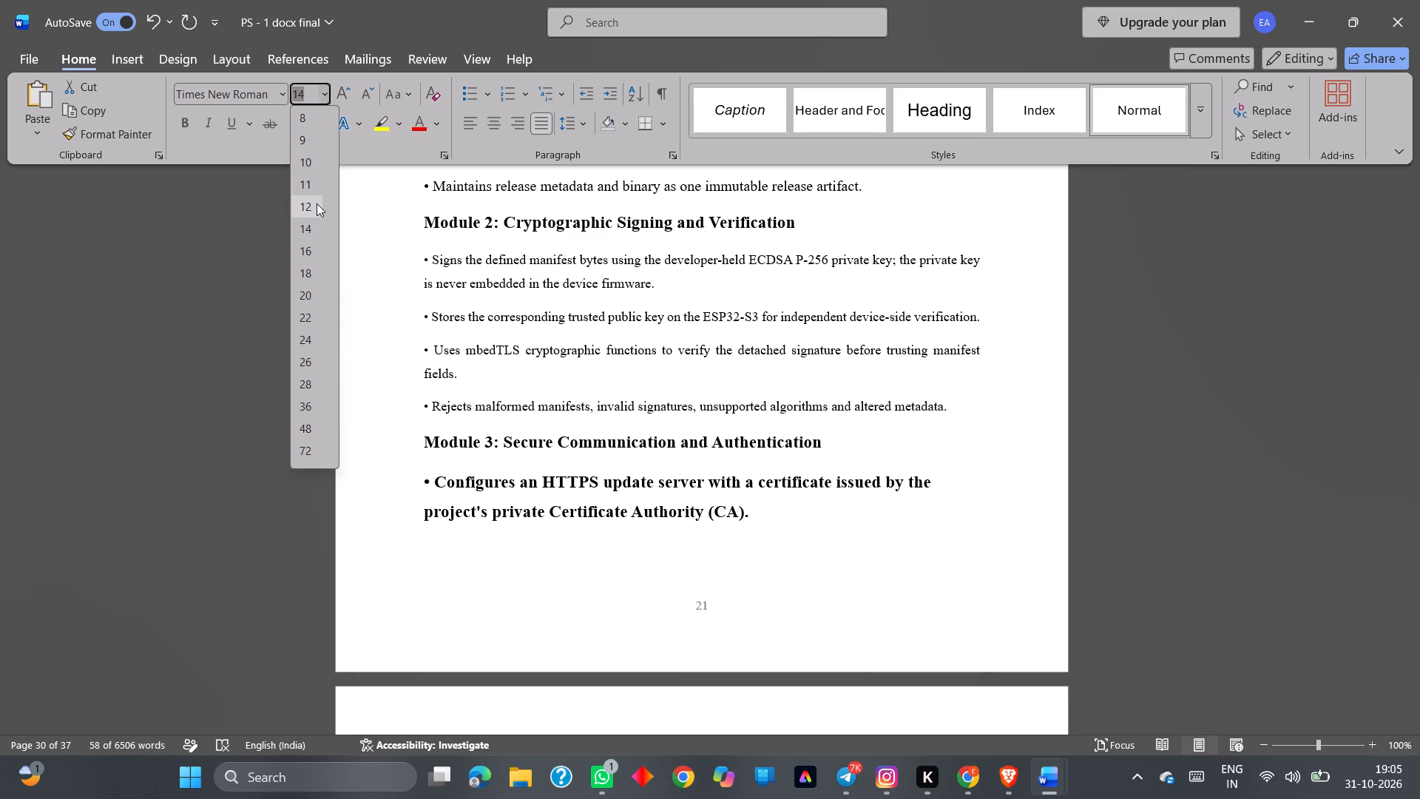
click(317, 204)
Insert two blank lines after the last Module 2 bullet to move the Module 3 heading onto the following page.
click(746, 516)
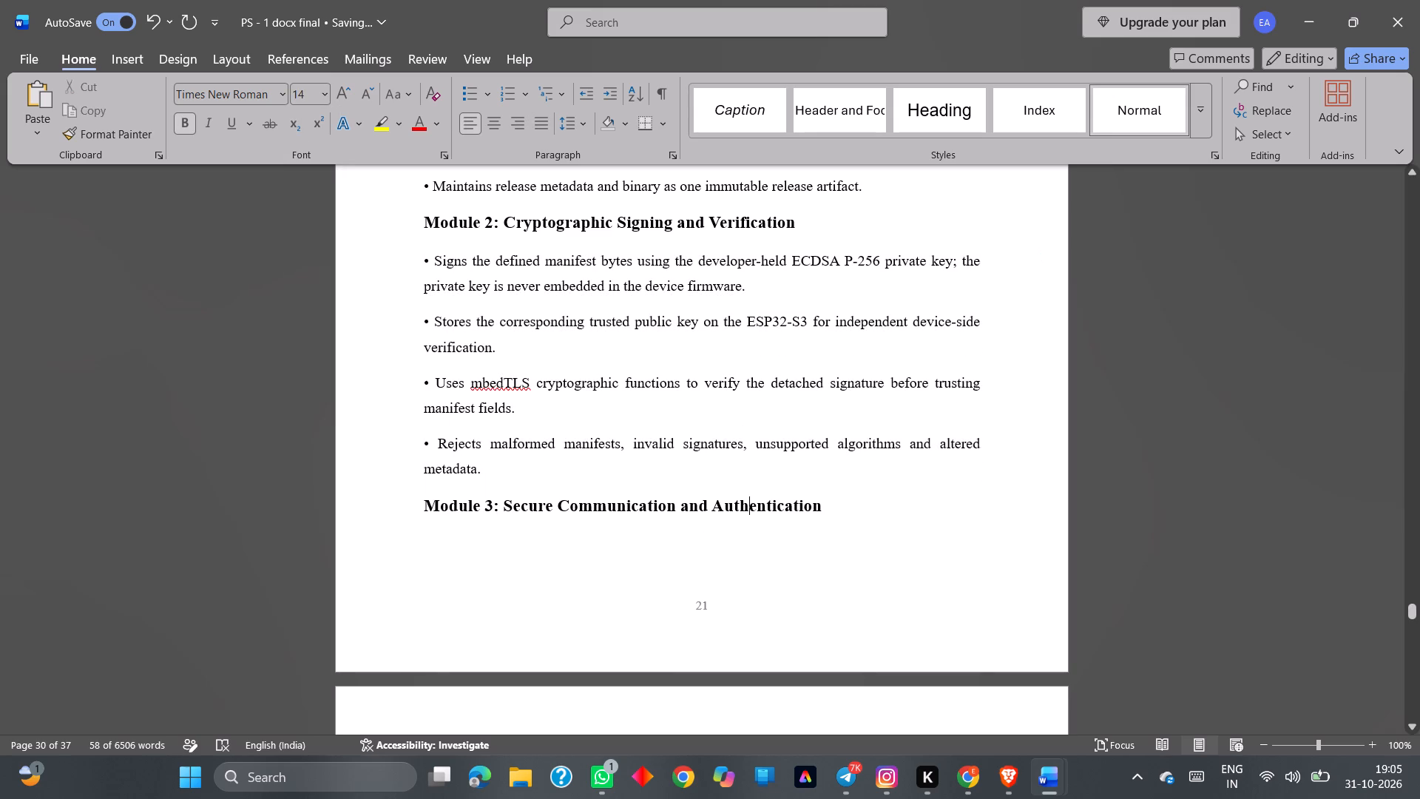
click(557, 478)
key(Return)
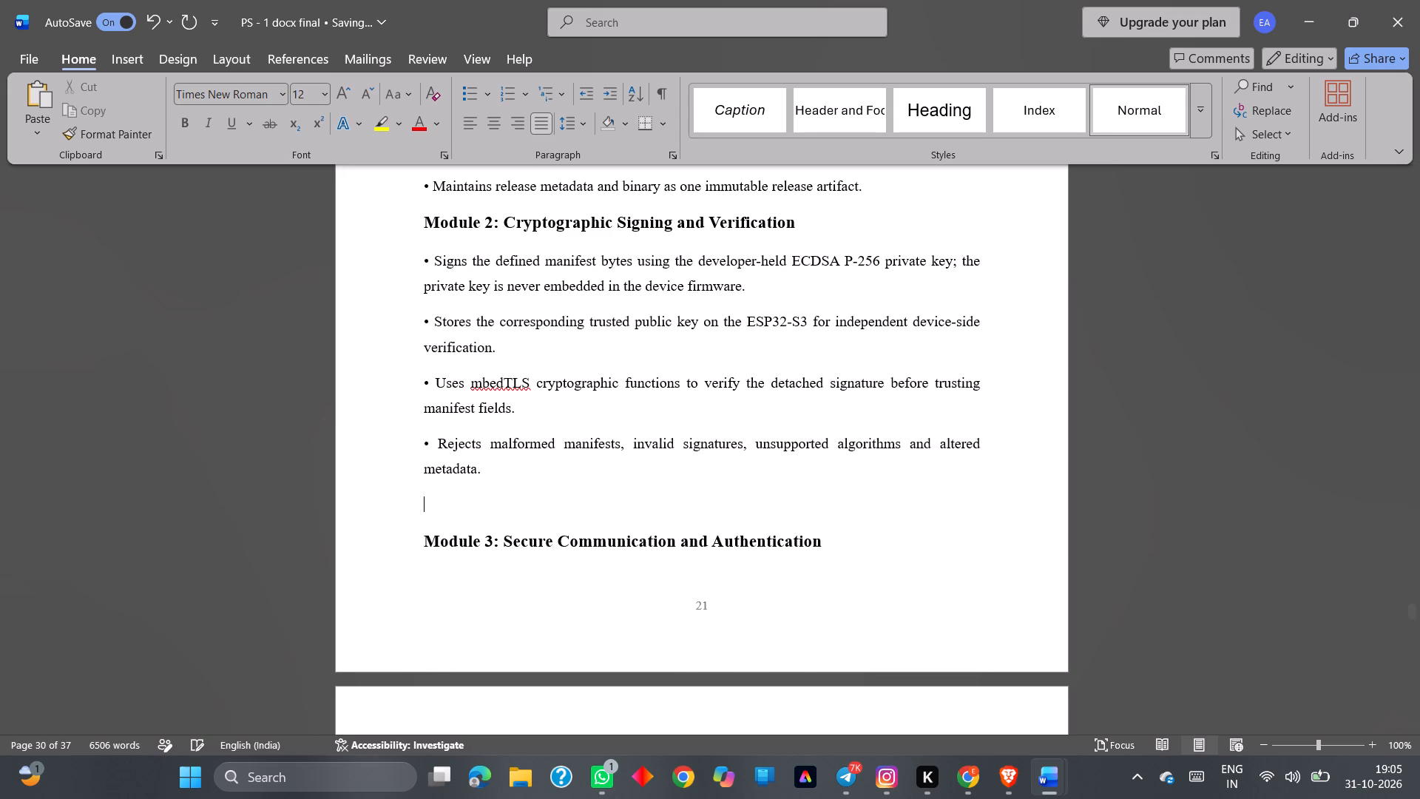
key(Return)
Format the four bullets under Module 3: Secure Communication and Authentication as non-bold, 12 pt, justified text.
scroll(557, 478, down, 1)
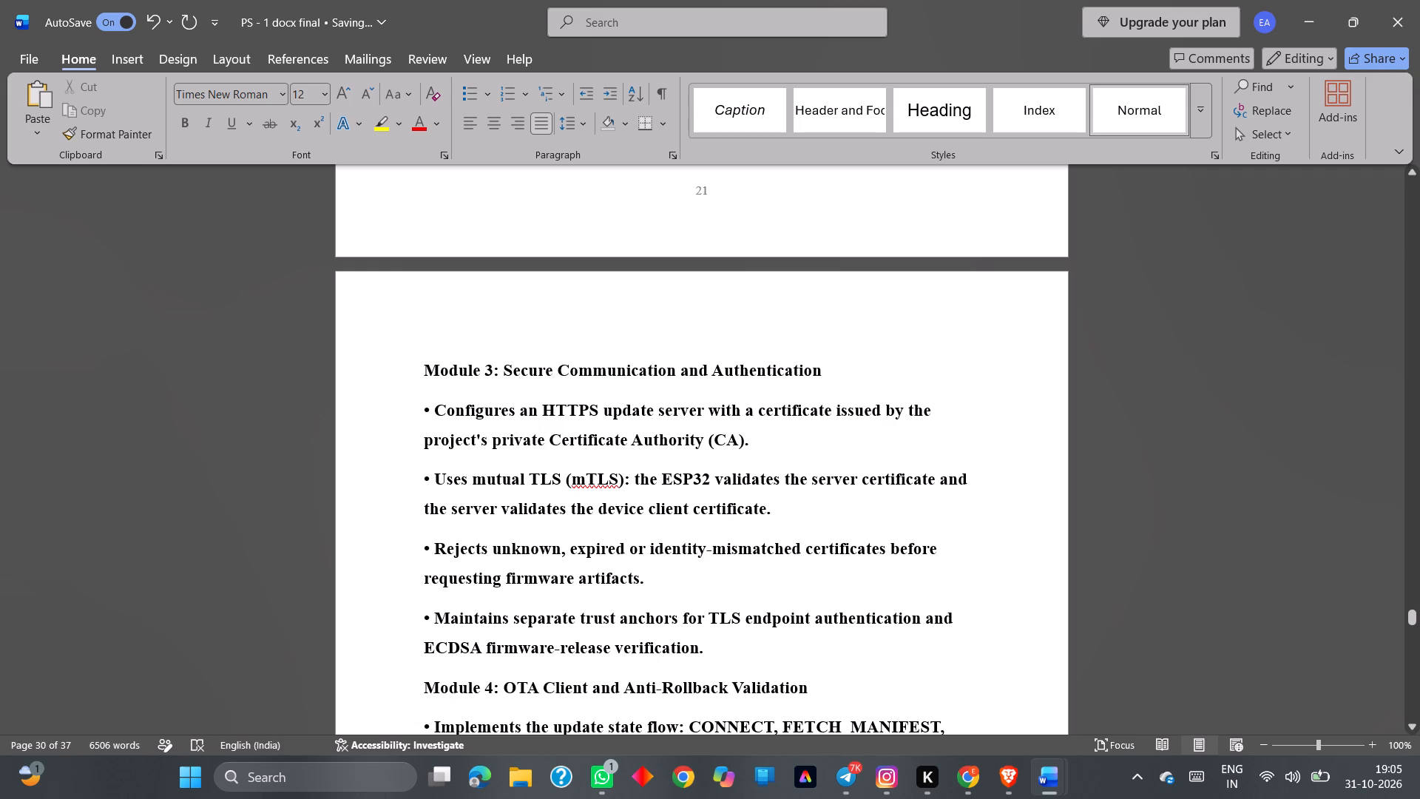
drag(424, 408, 686, 658)
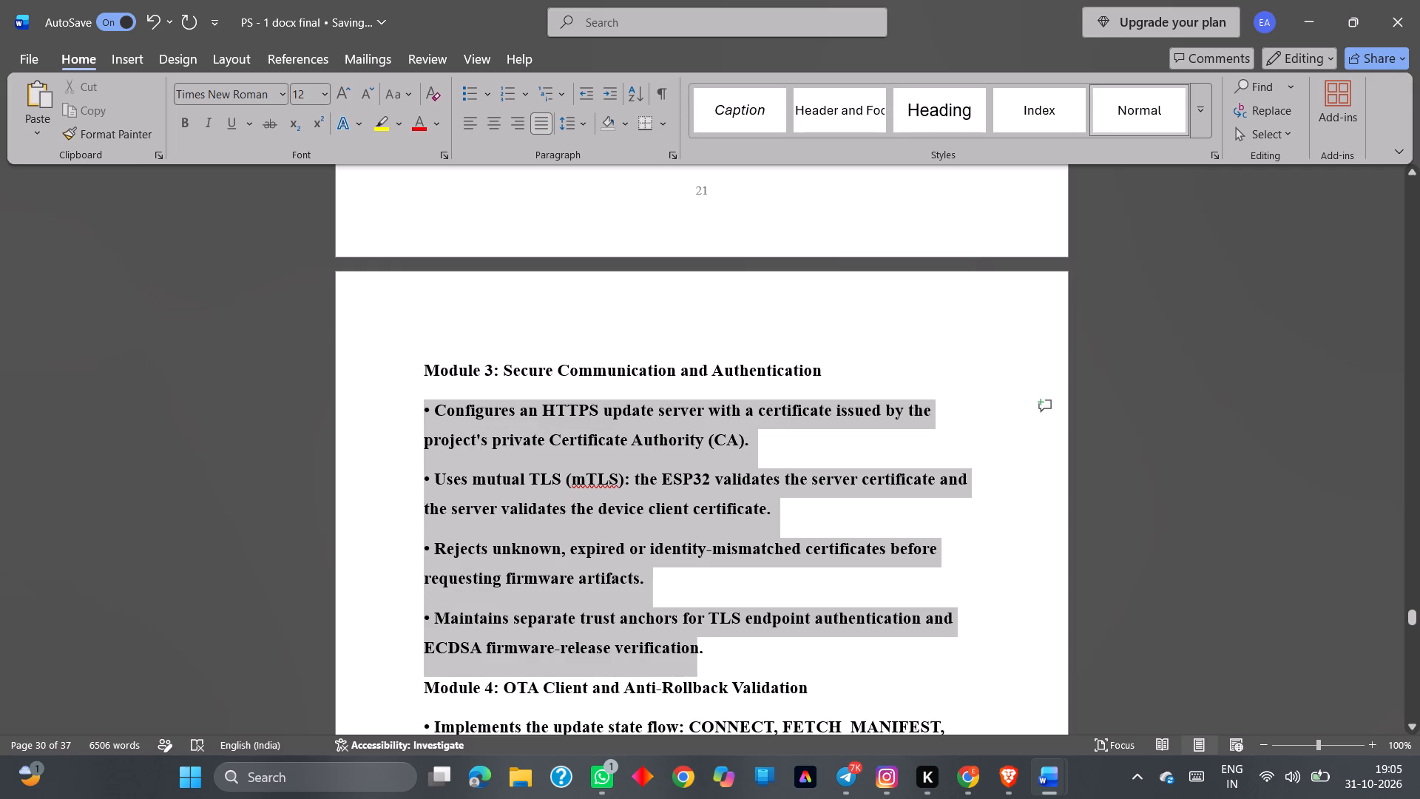
drag(686, 658, 710, 653)
key(ctrl+b)
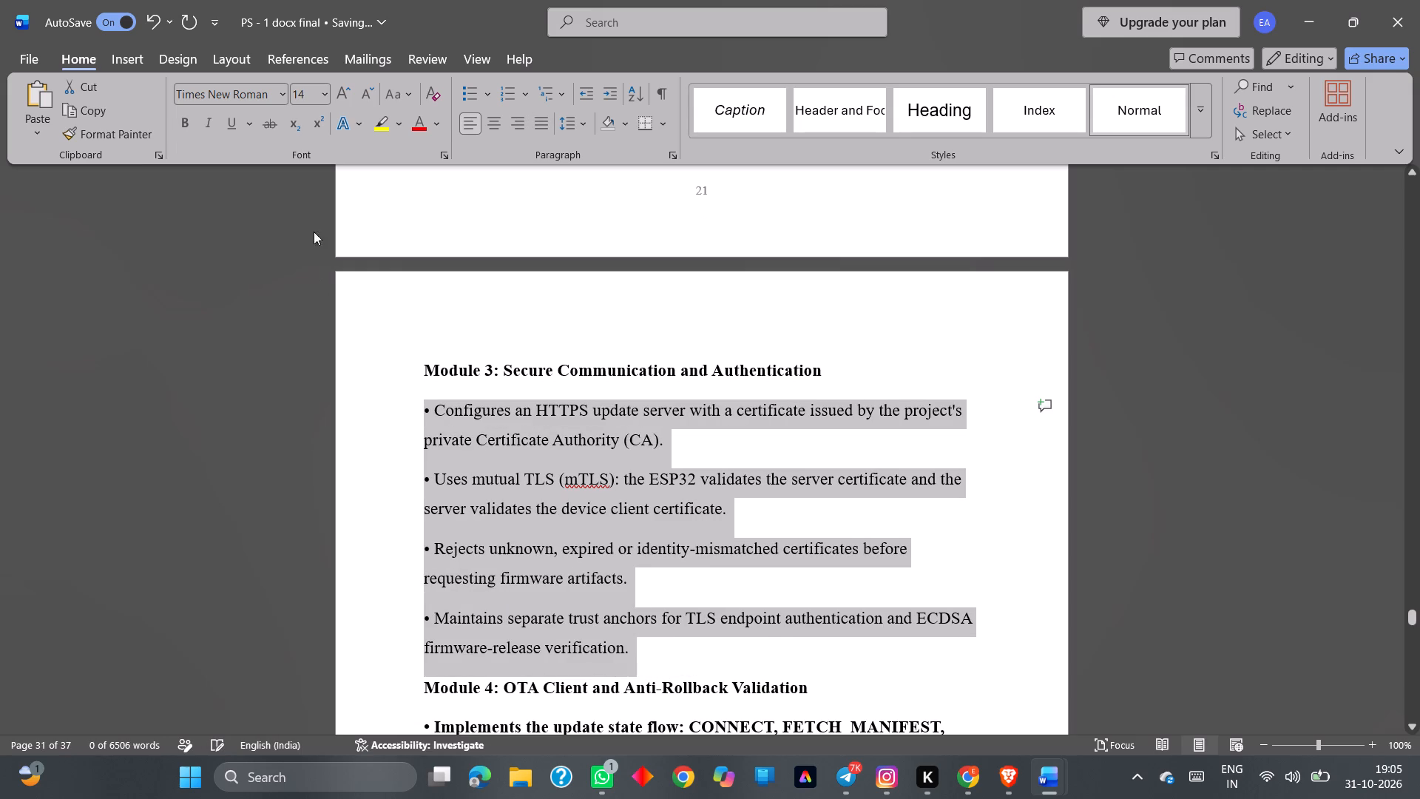
click(327, 96)
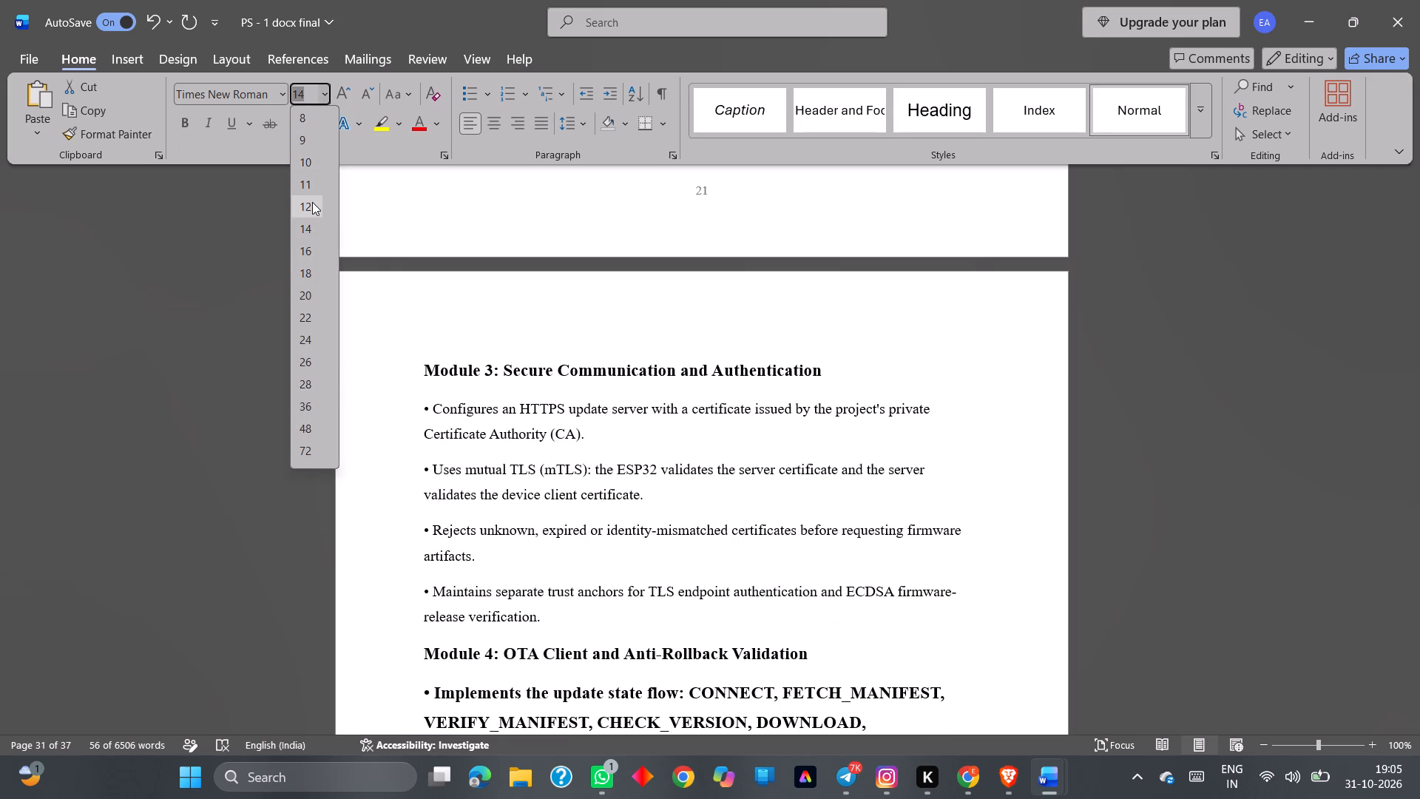
click(312, 202)
click(544, 121)
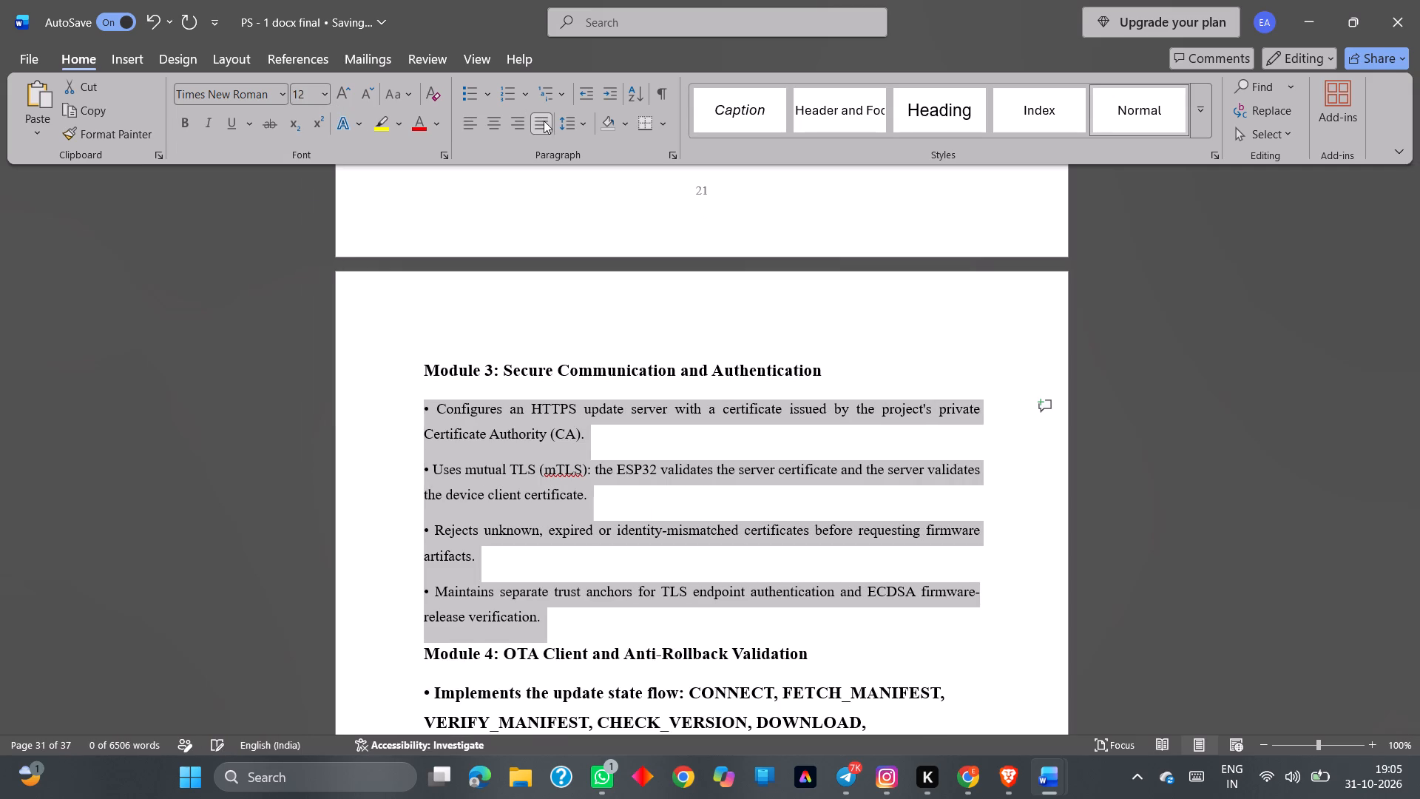
scroll(515, 397, down, 3)
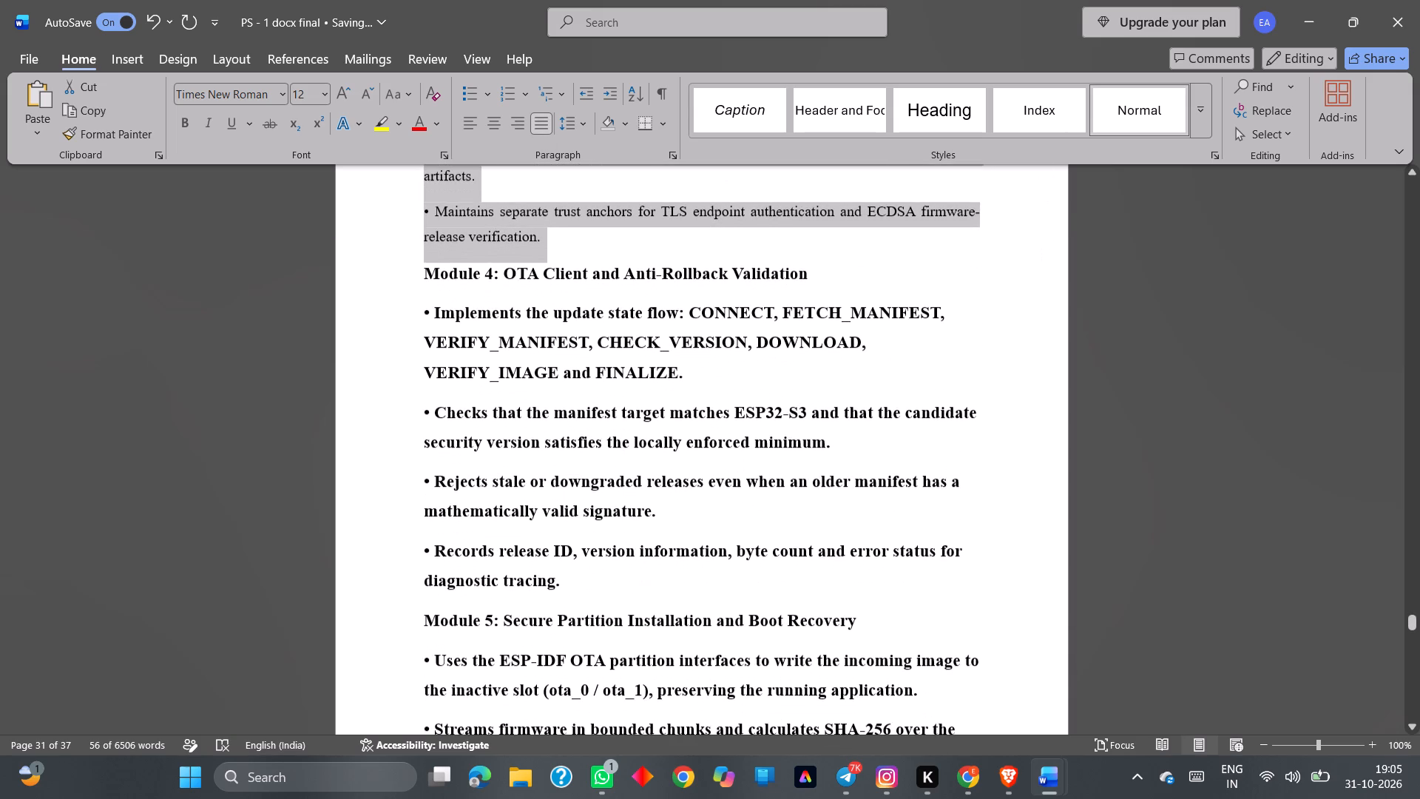
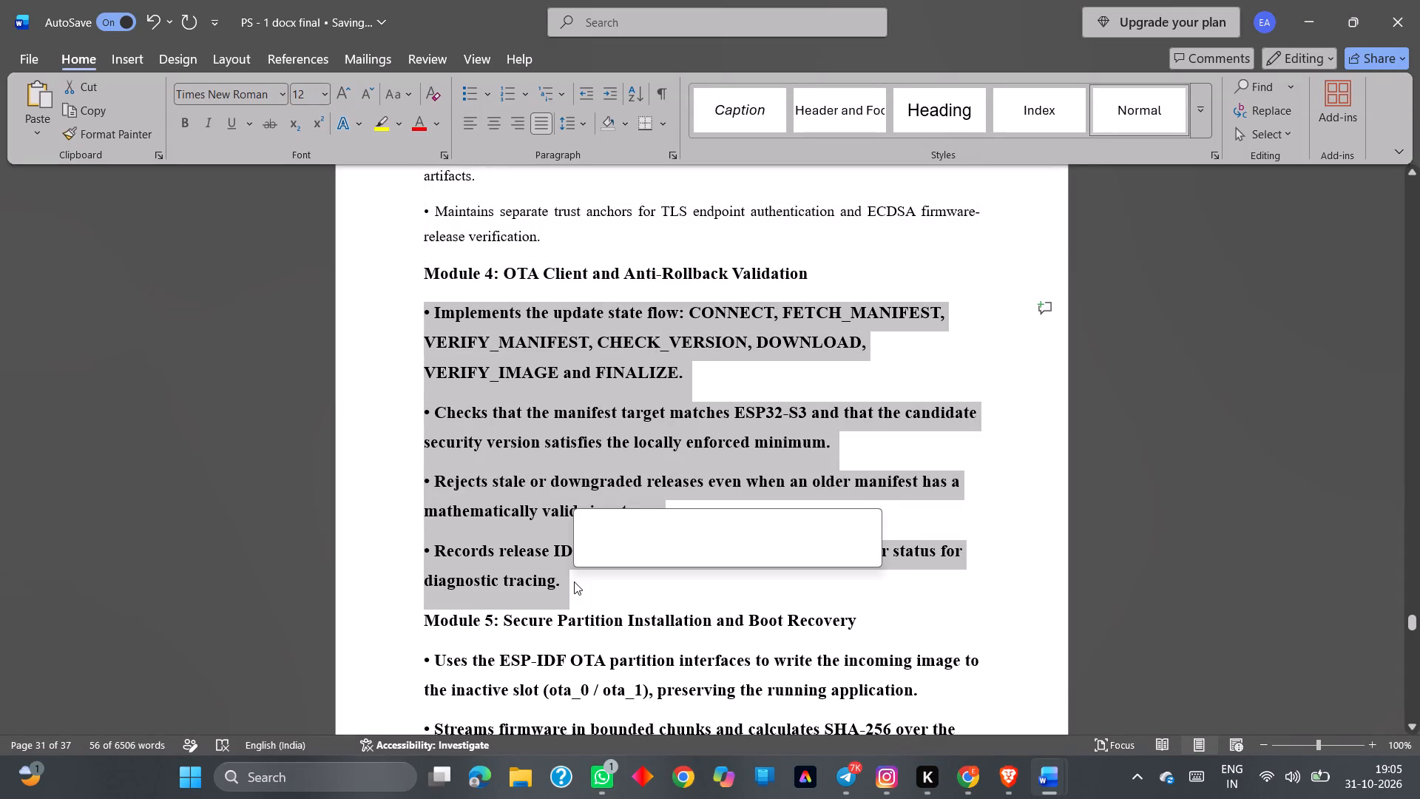
Format the four bullets under Module 4: OTA Client and Anti-Rollback Validation as non-bold, justified, 12 pt text.
key(ctrl+b)
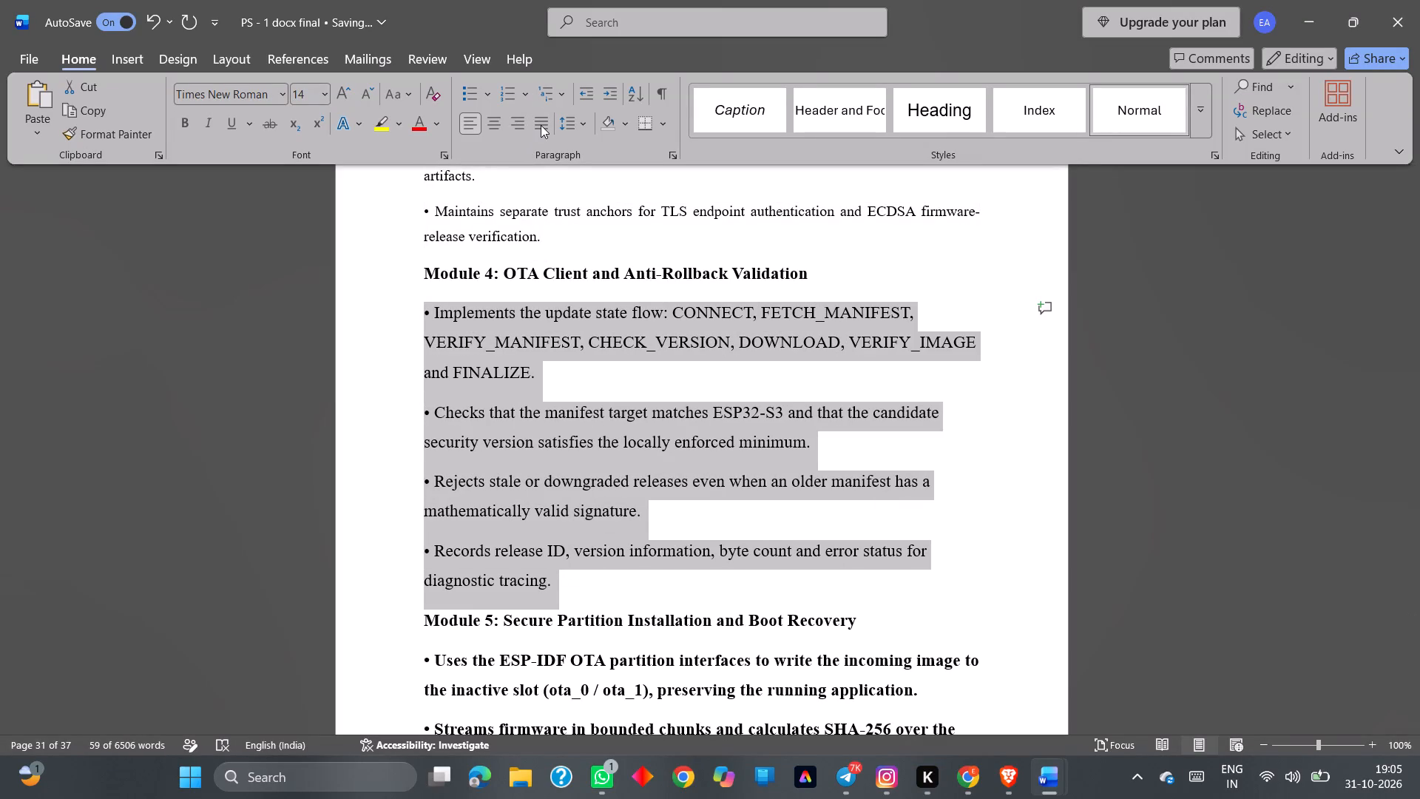
click(541, 125)
click(322, 88)
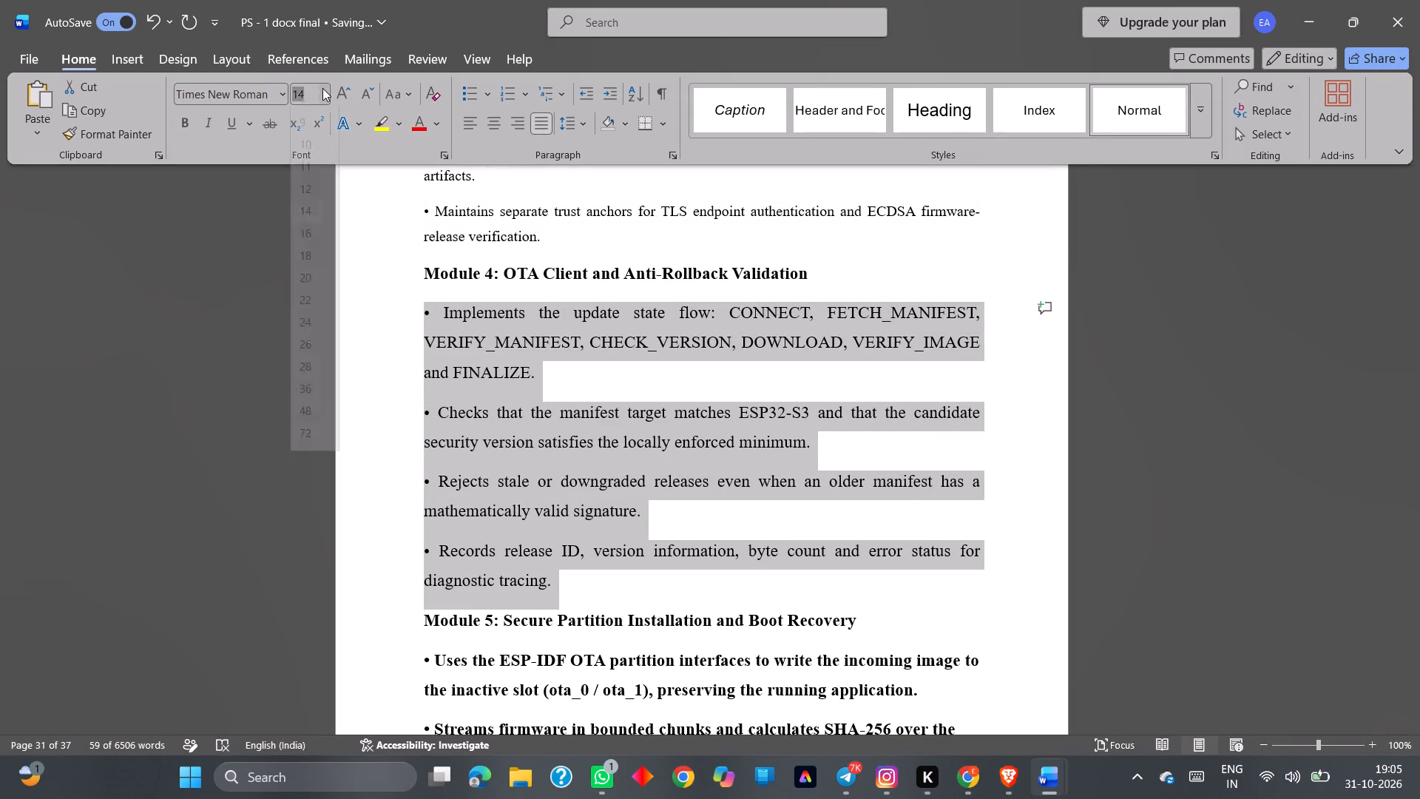
click(308, 214)
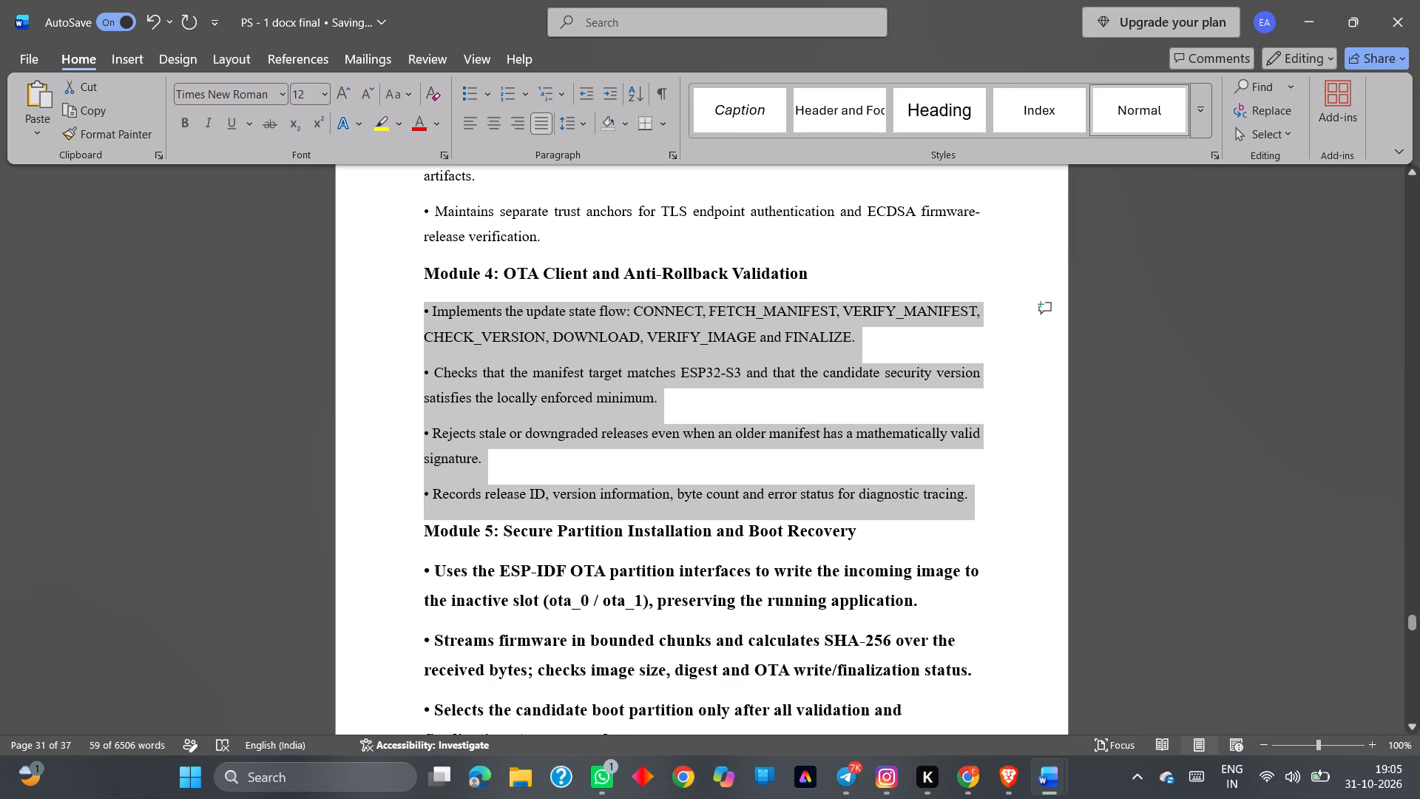
Format all five bullets under Module 5: Secure Partition Installation and Boot Recovery as non-bold, 12 pt, justified text.
scroll(552, 277, down, 1)
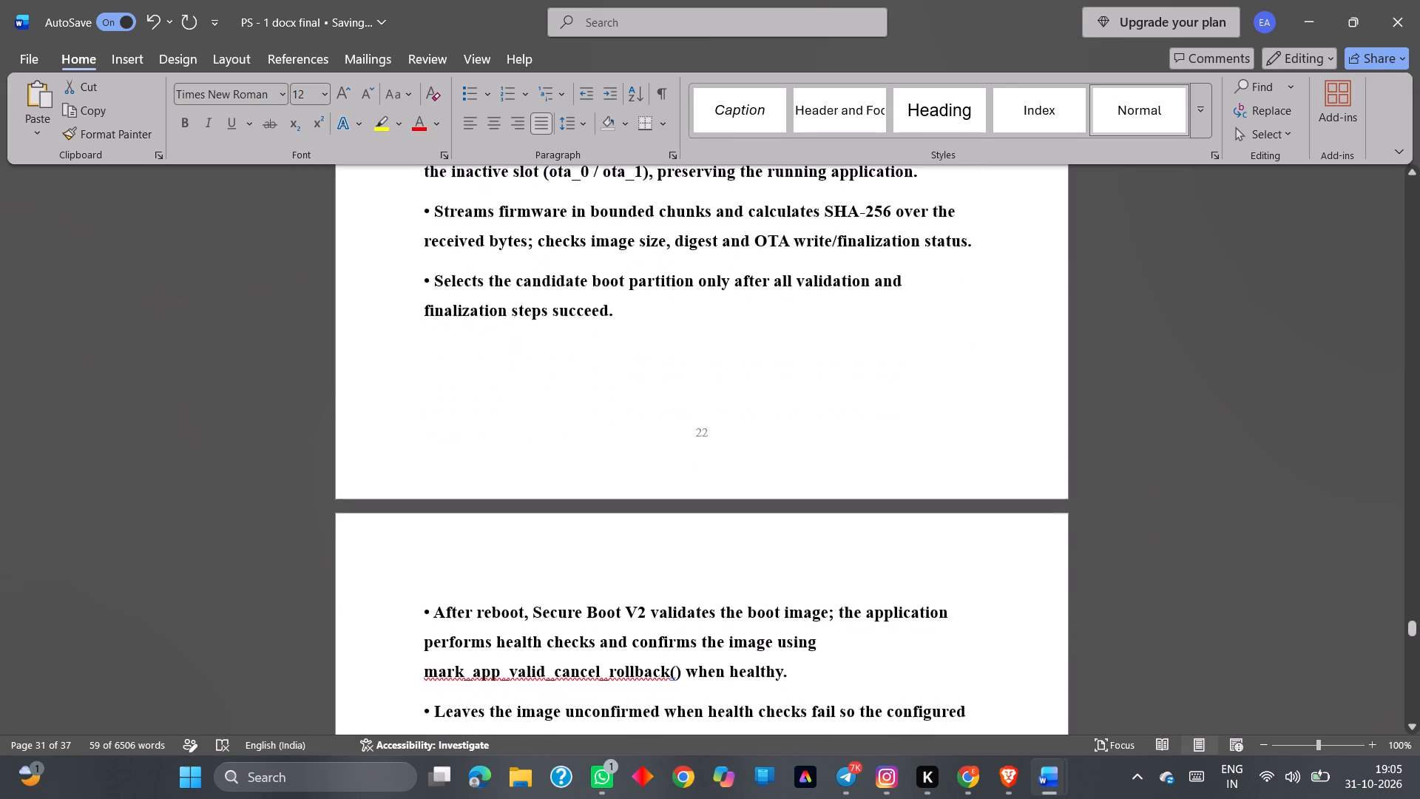
scroll(552, 277, down, 1)
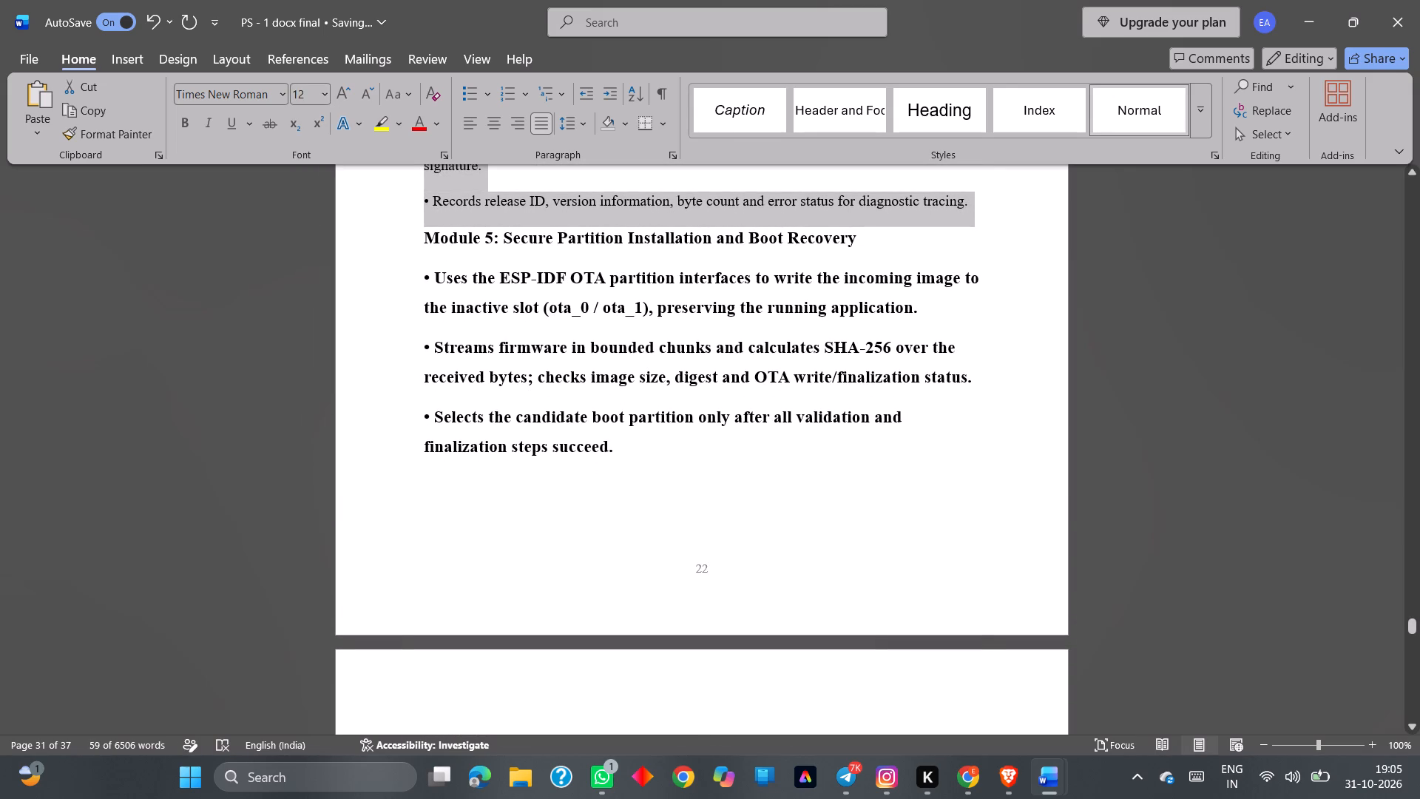
drag(423, 274, 662, 743)
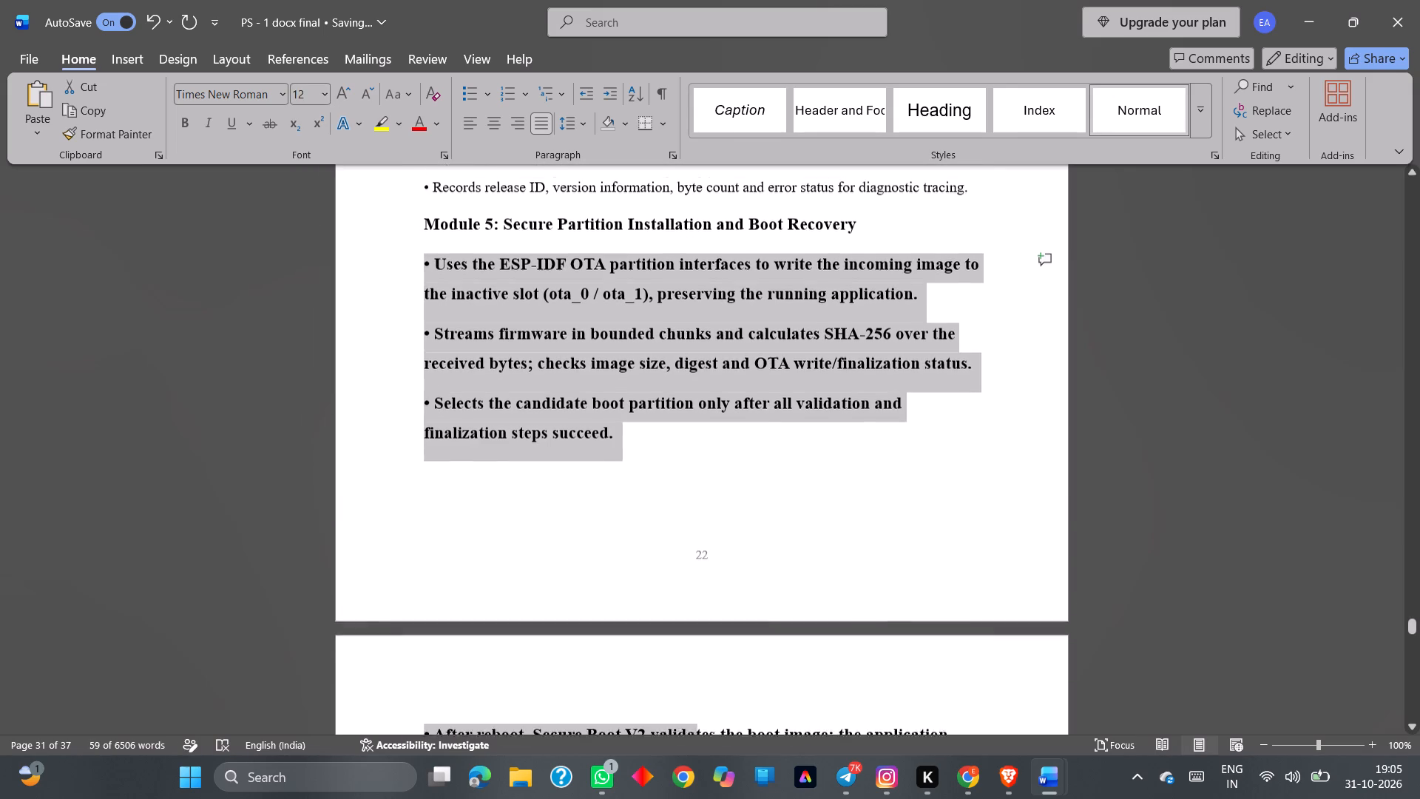
drag(662, 743, 677, 354)
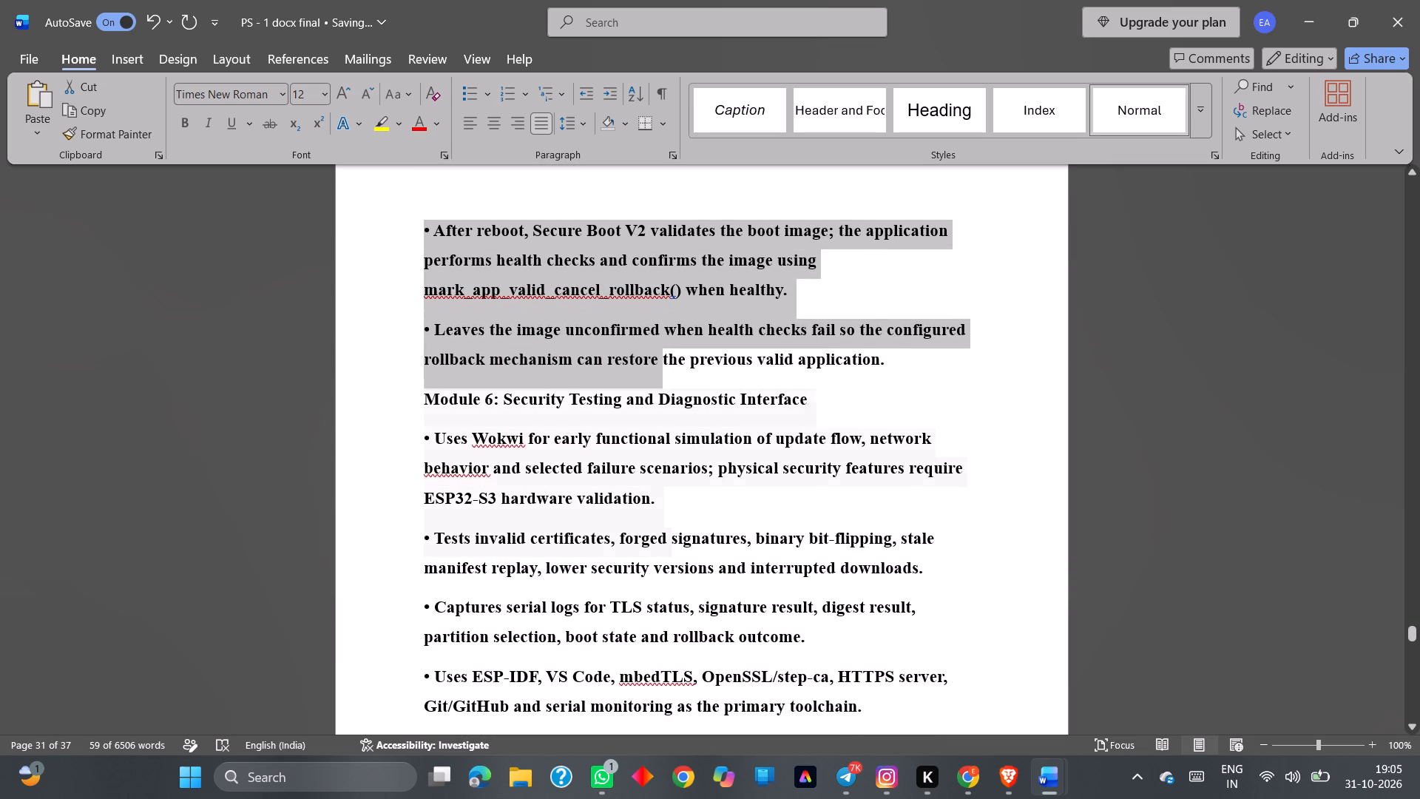
drag(677, 354, 890, 369)
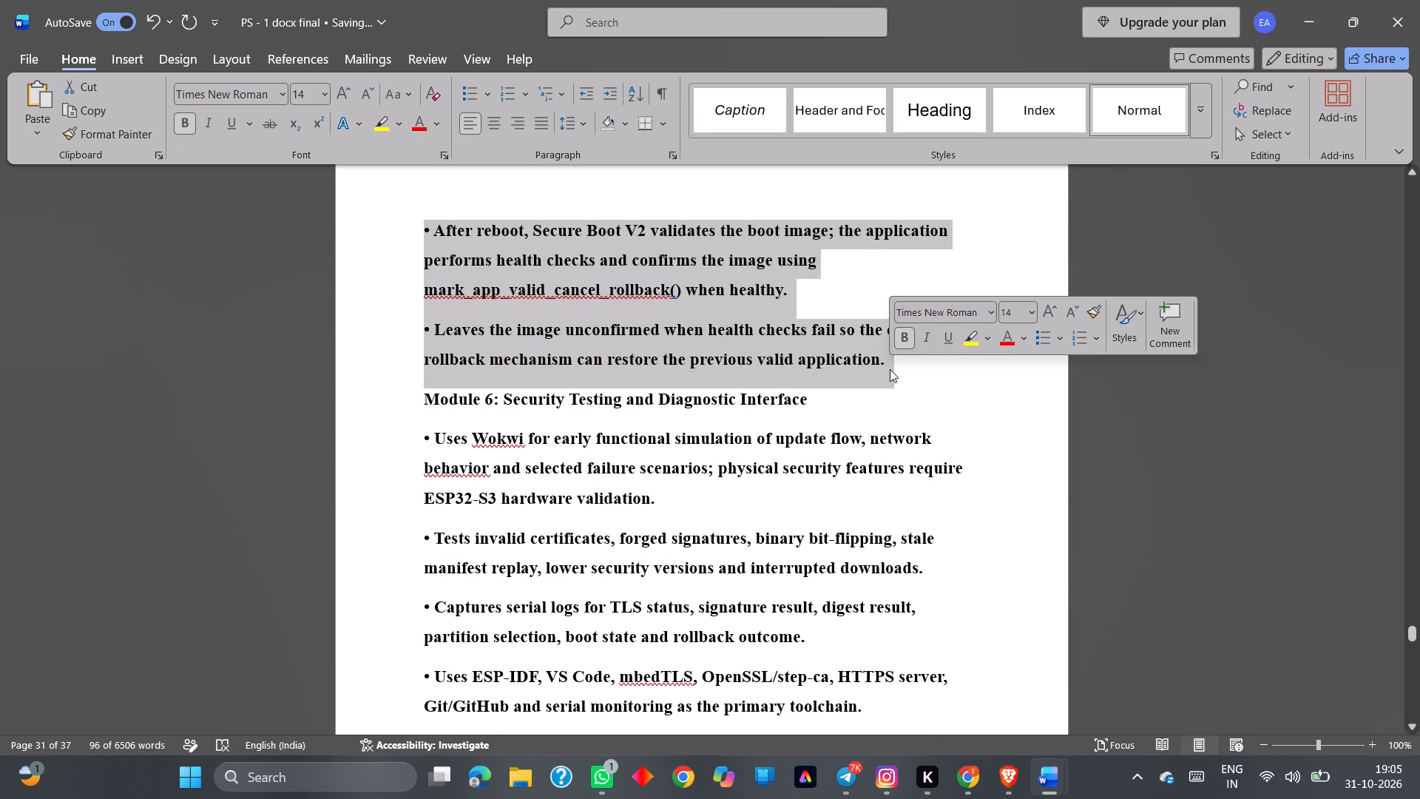
key(ctrl+b)
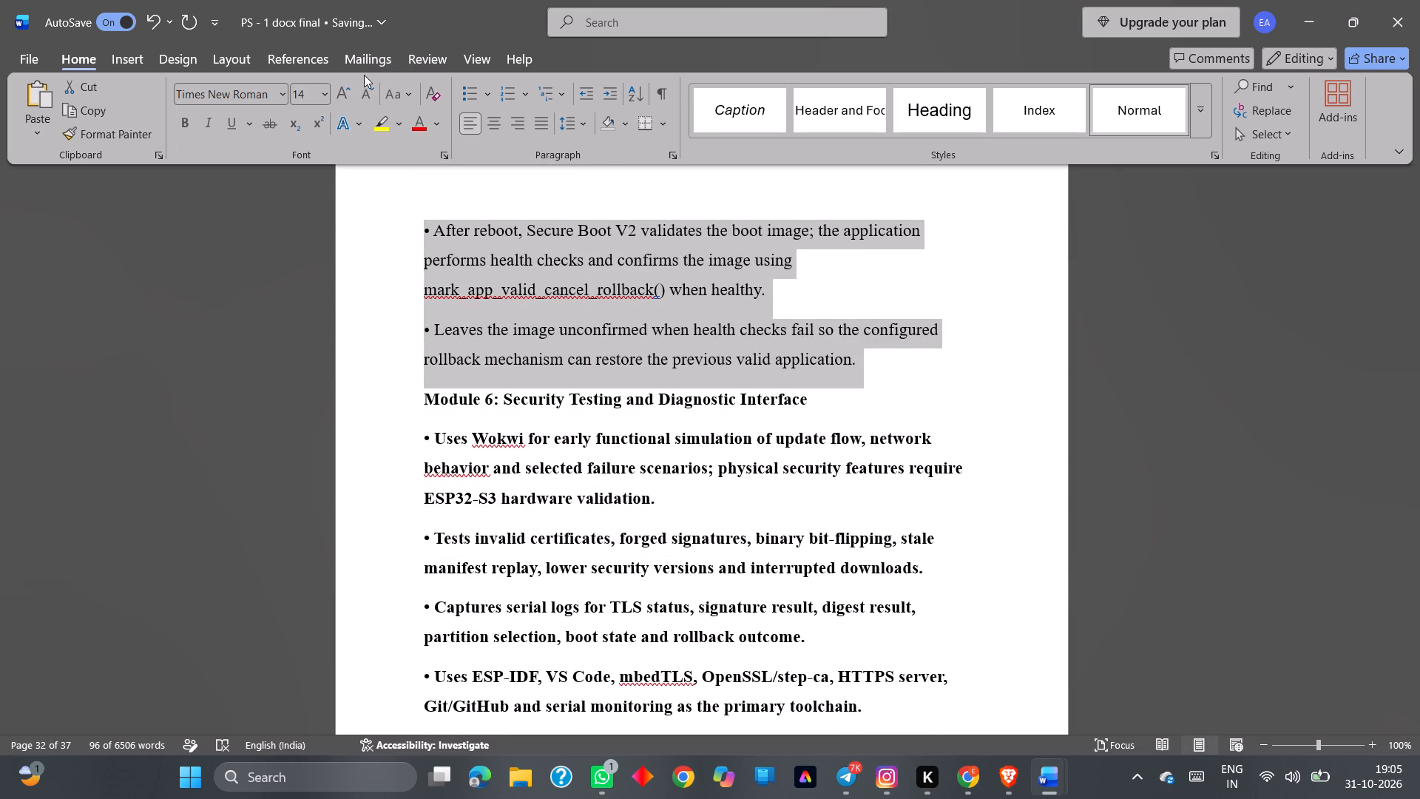
click(328, 90)
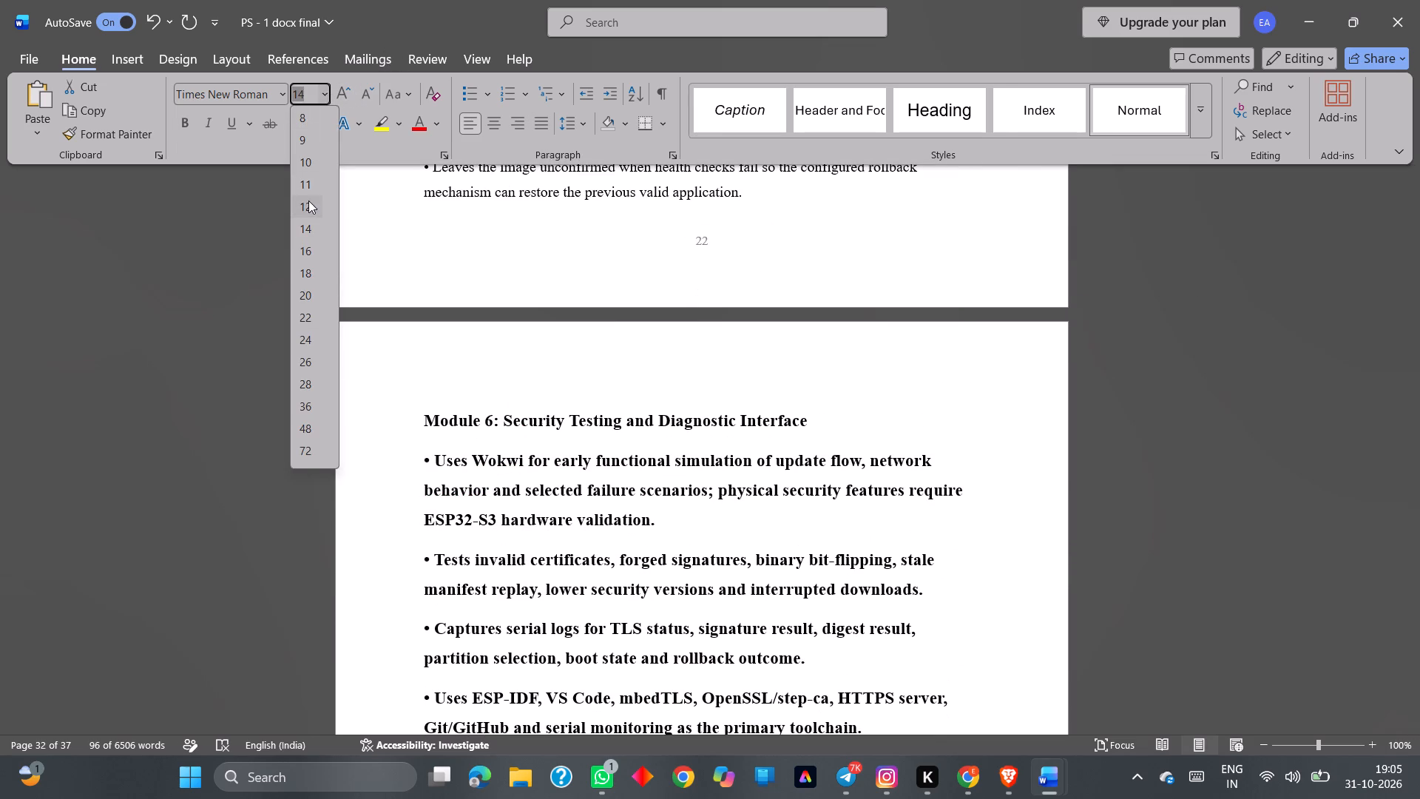
click(308, 200)
click(542, 118)
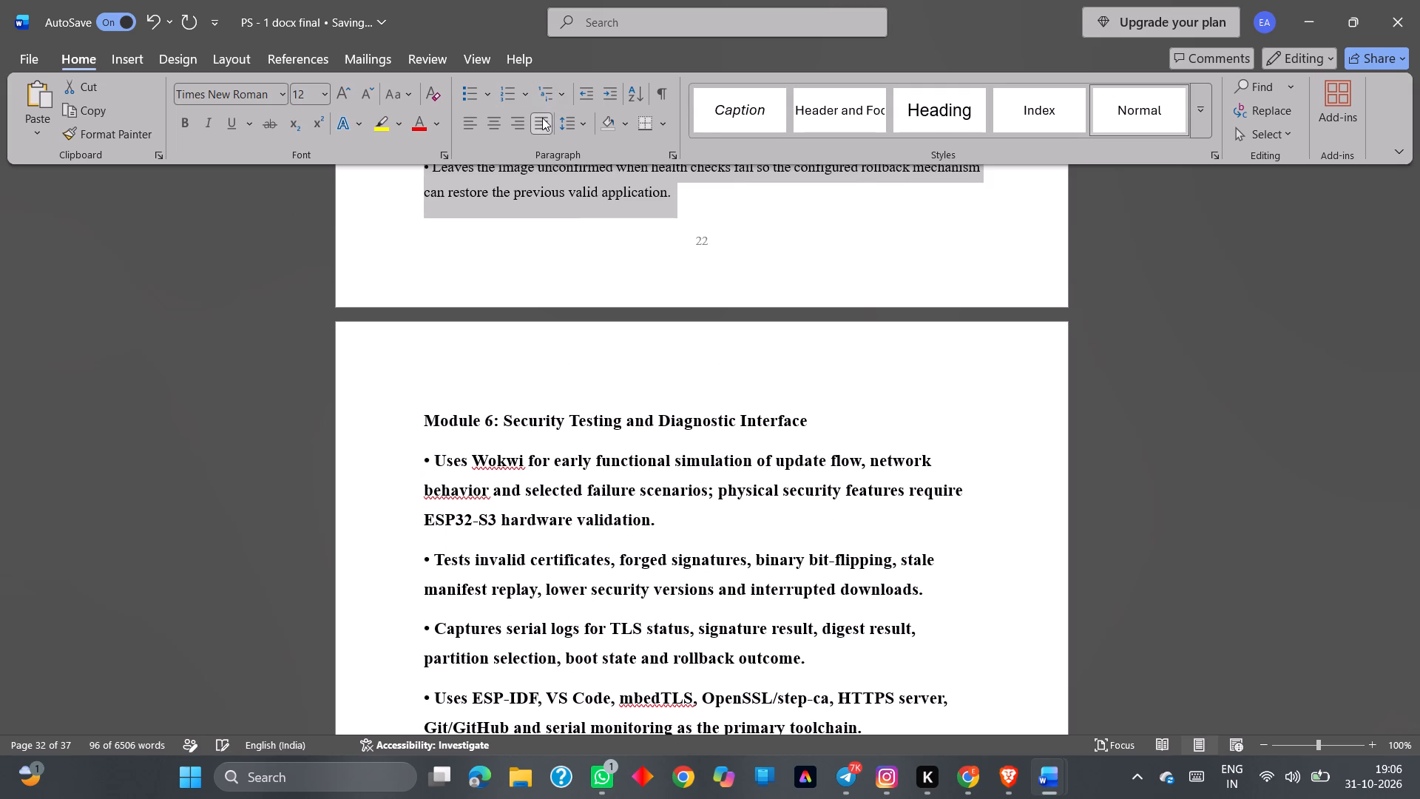
Look through the report from Module 4 to the end of Chapter 7 to check which text still needs formatting.
scroll(540, 275, up, 1)
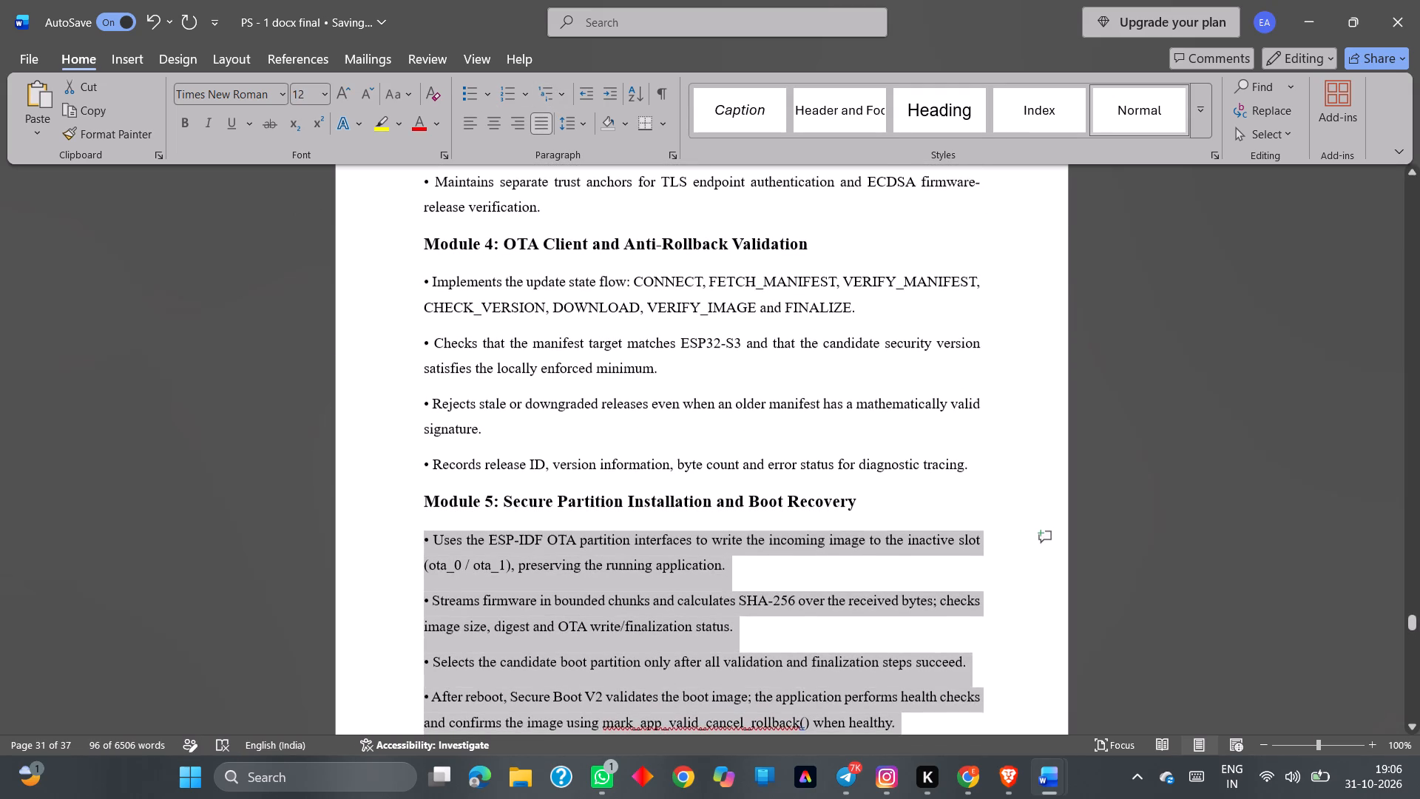
scroll(540, 275, up, 1)
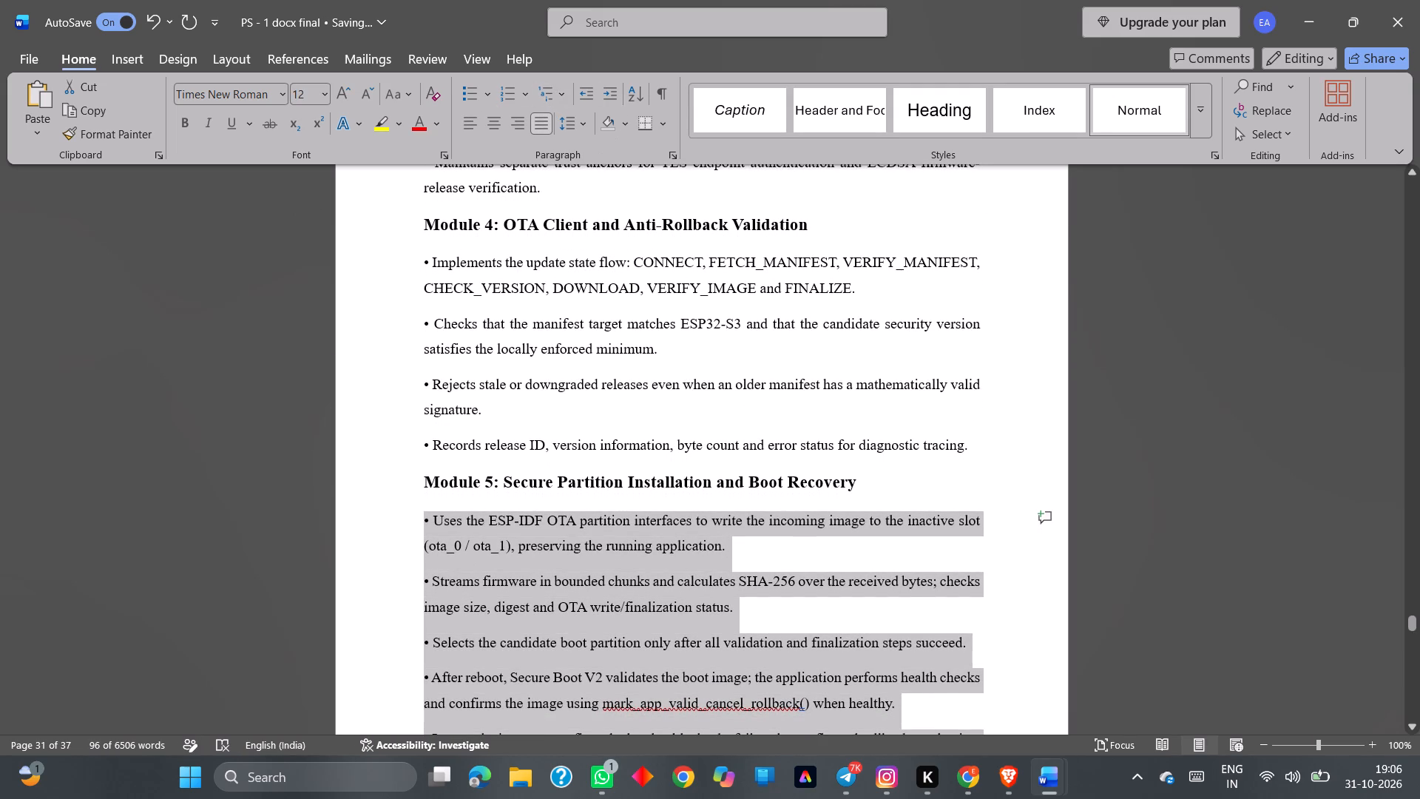
scroll(586, 354, down, 6)
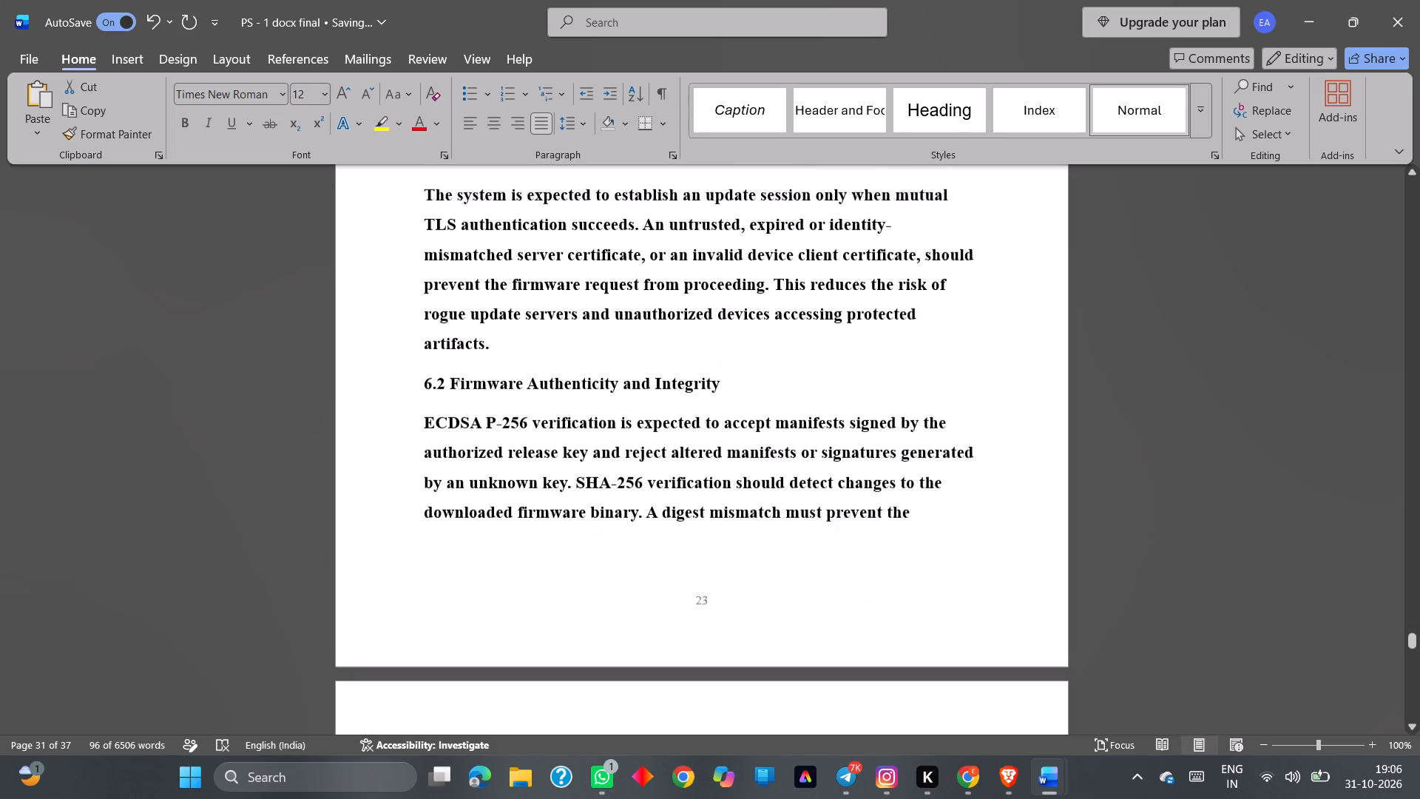
scroll(586, 354, down, 5)
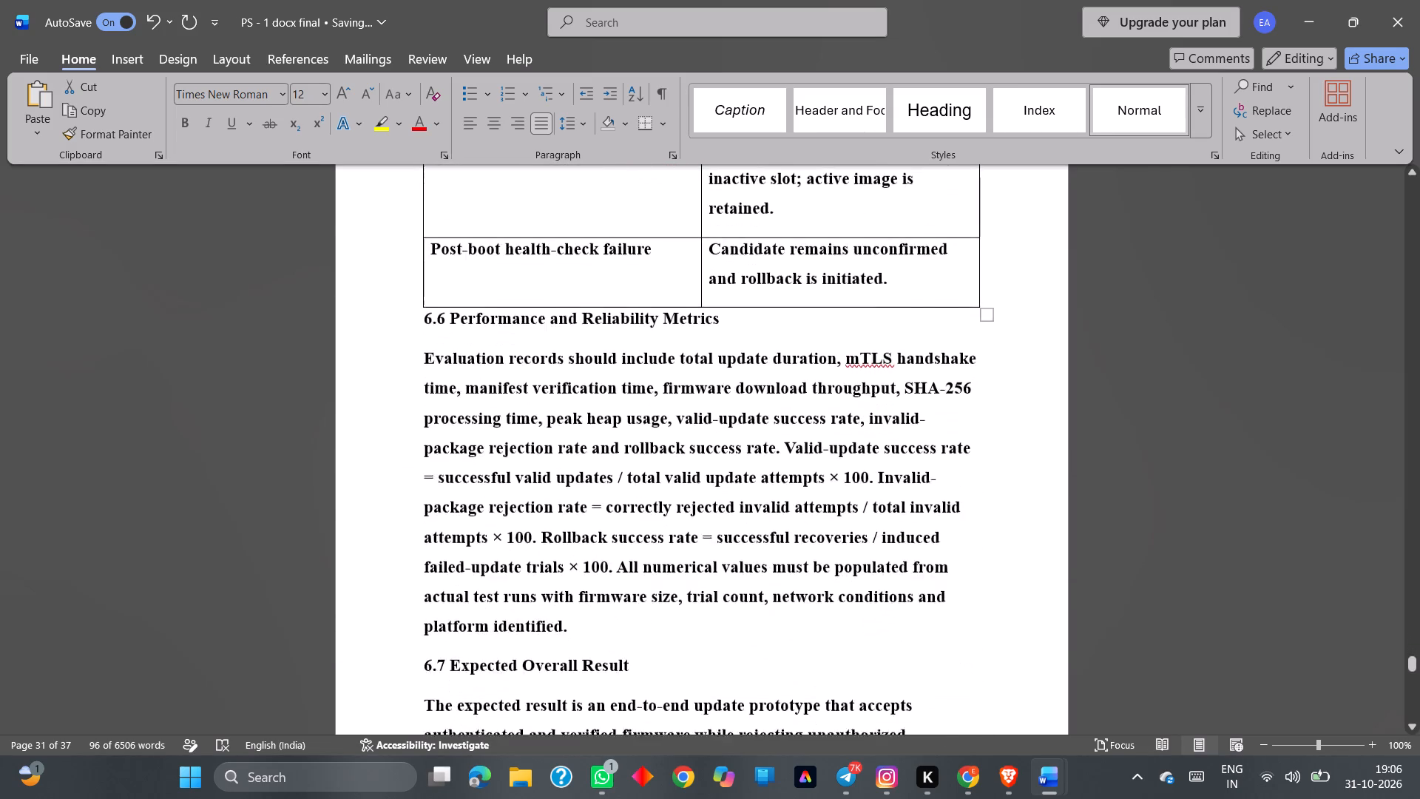
scroll(586, 354, down, 7)
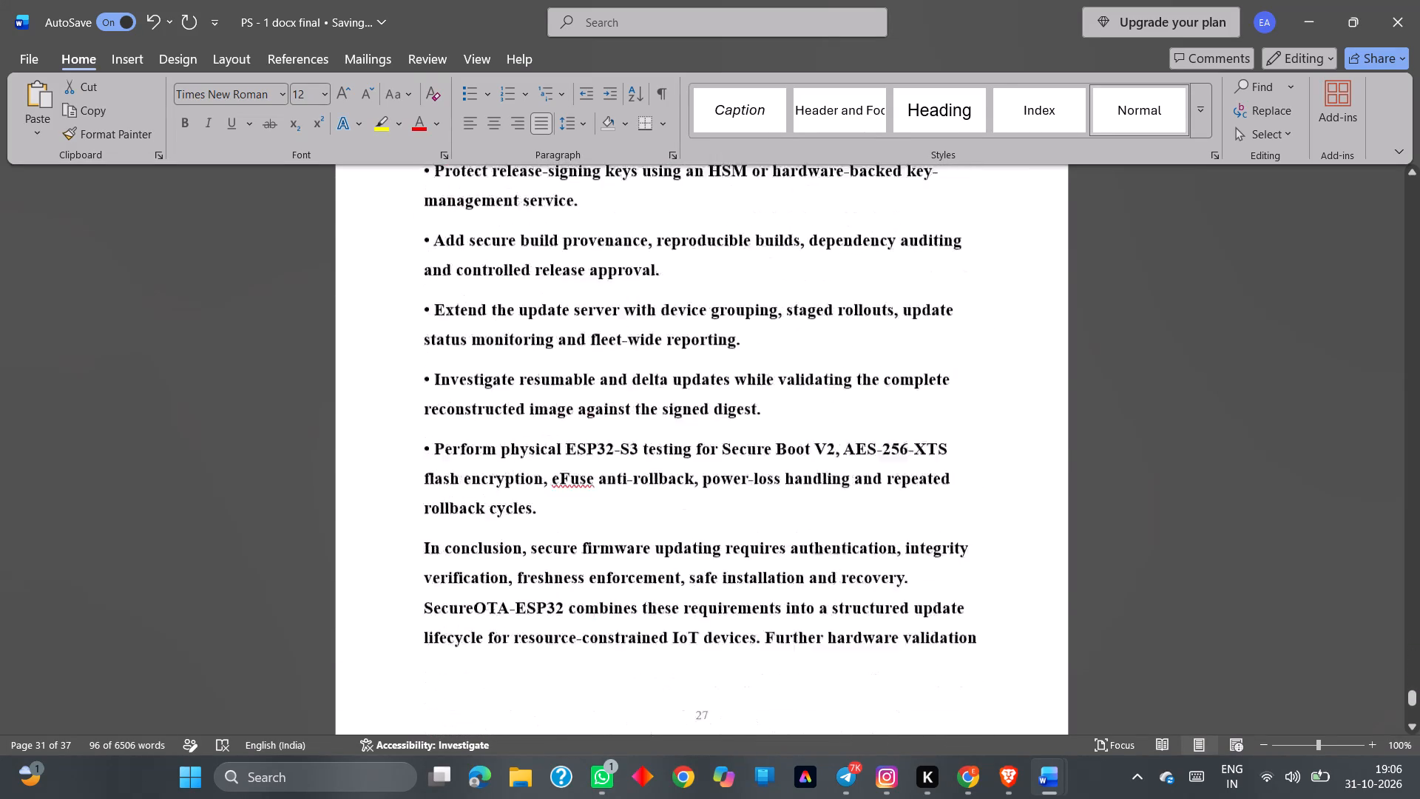
scroll(586, 354, down, 3)
scroll(586, 354, up, 5)
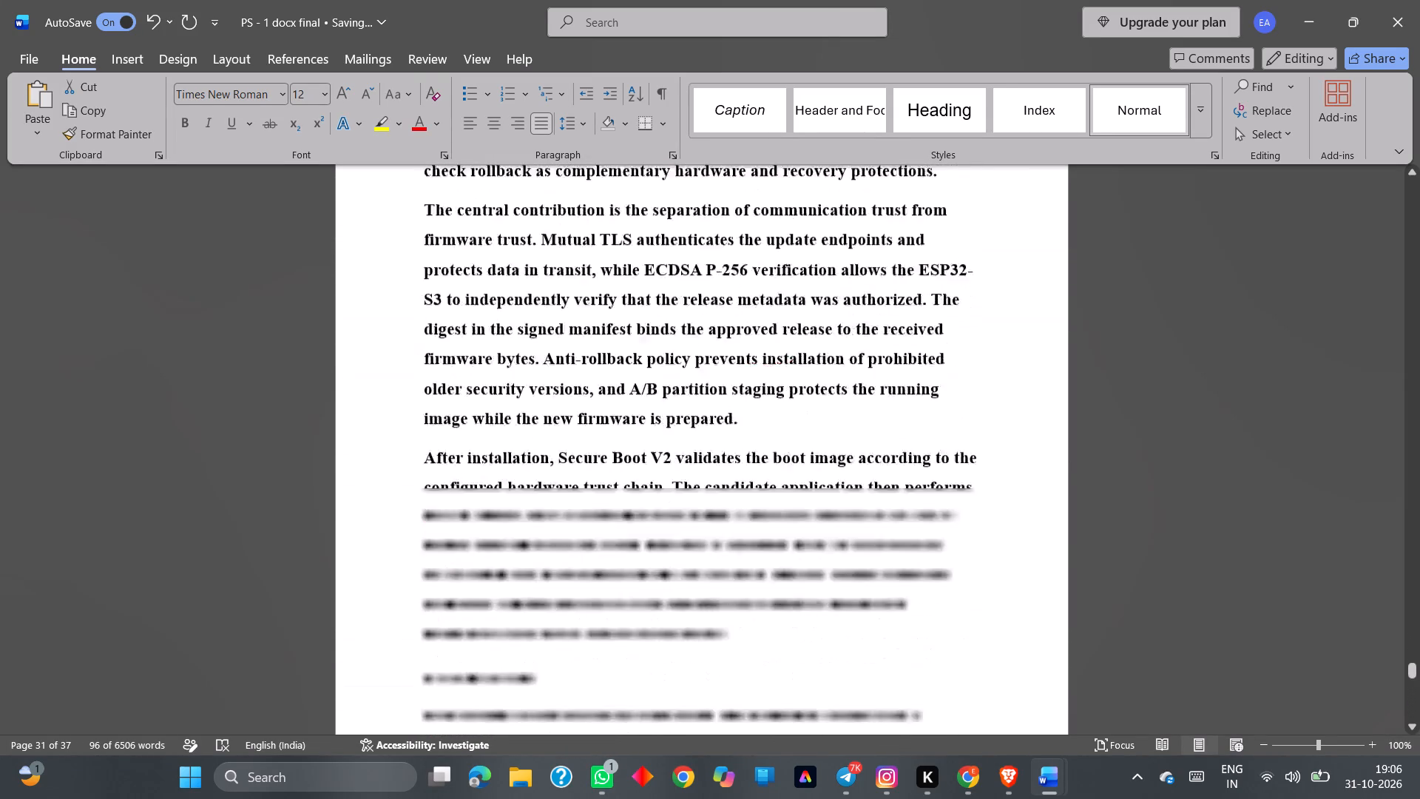
scroll(586, 354, up, 12)
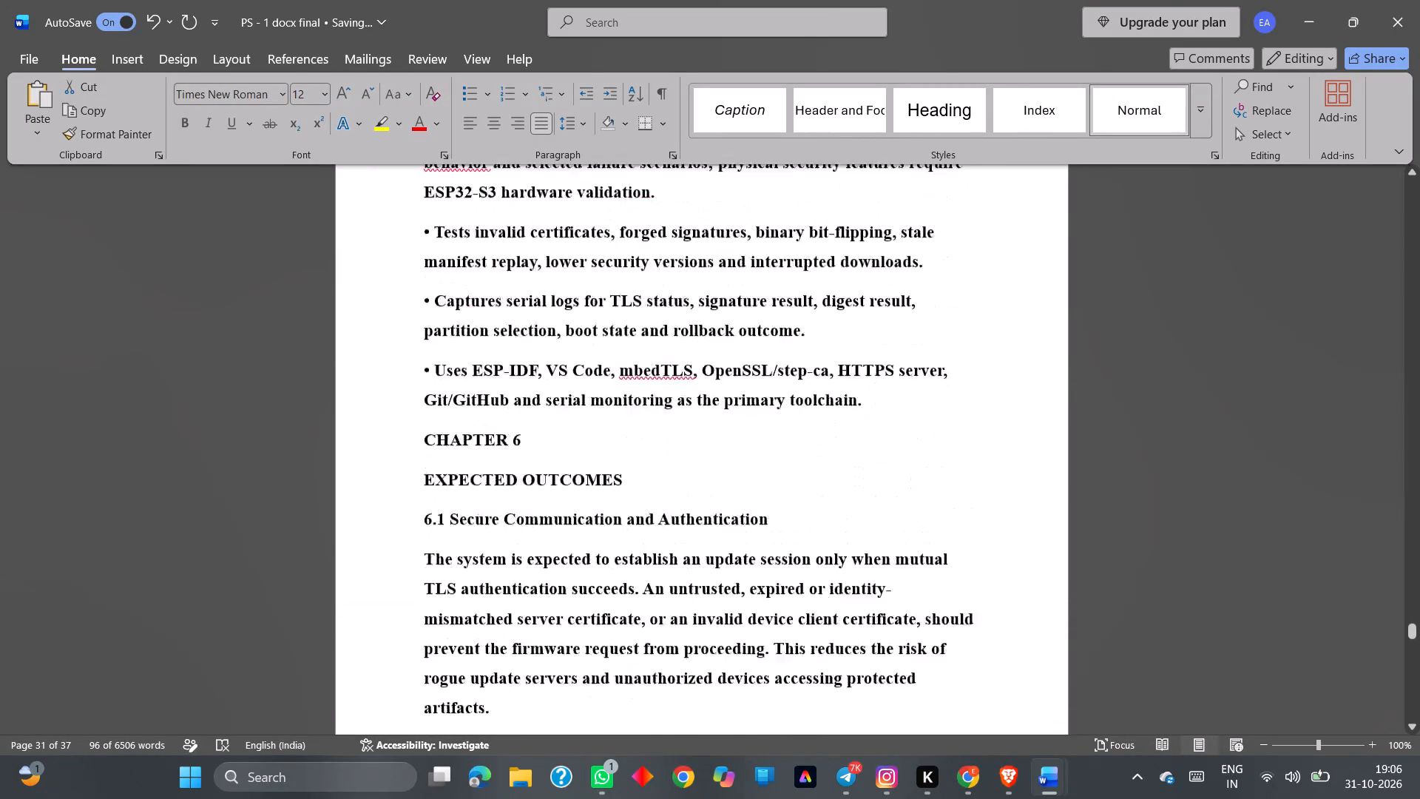
scroll(586, 354, up, 4)
Format the four bullets under Module 6: Security Testing and Diagnostic Interface as justified, 12 pt, non-bold text.
scroll(586, 354, down, 1)
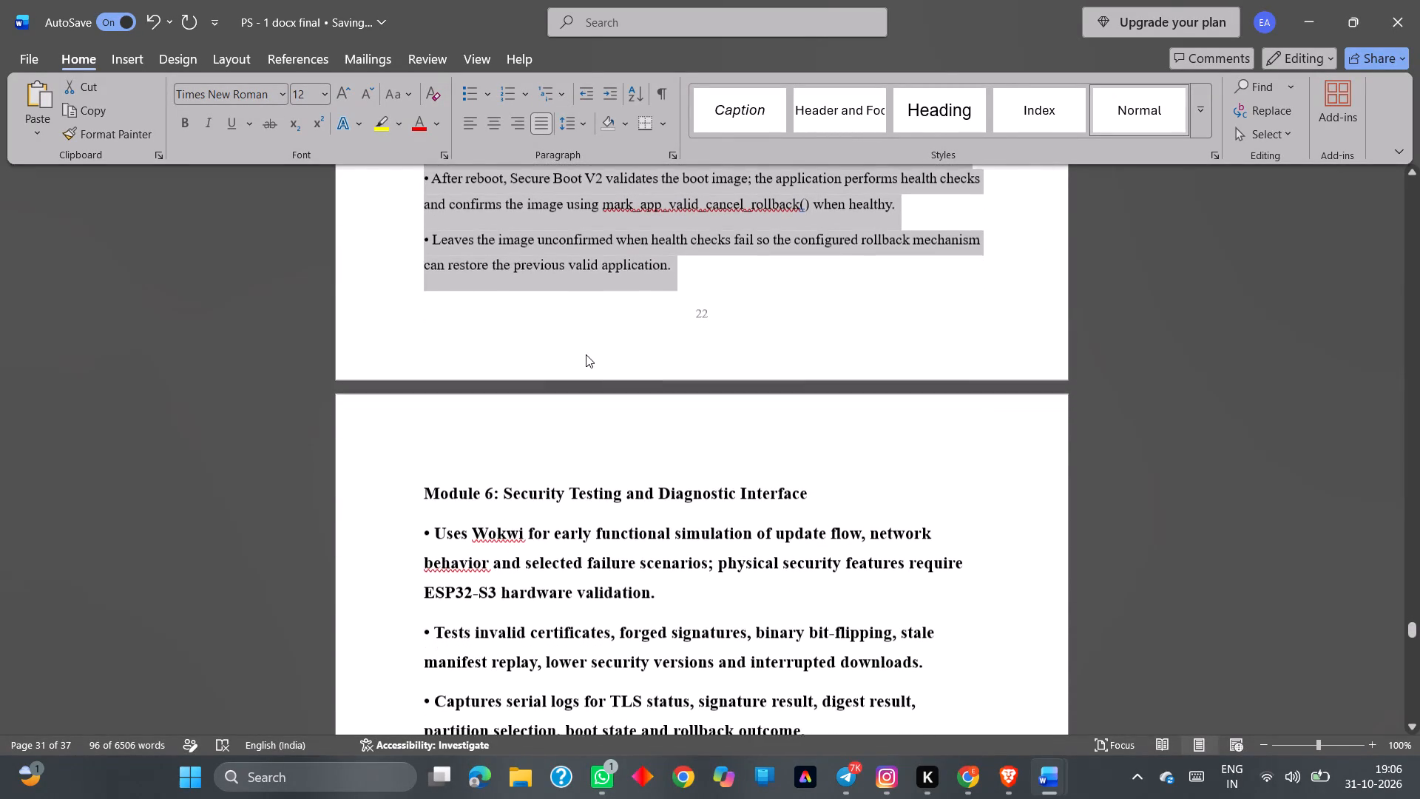
scroll(586, 354, down, 2)
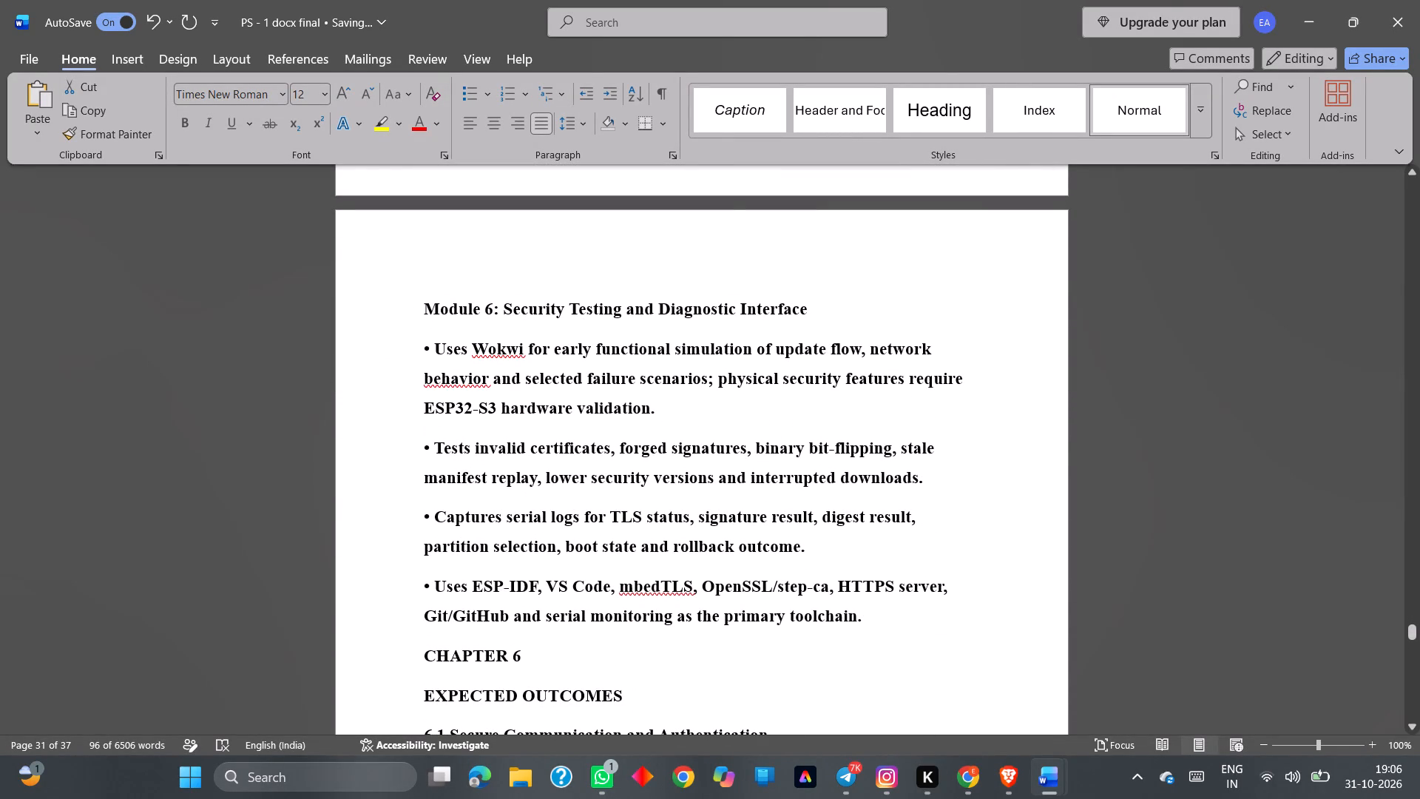
drag(425, 348, 825, 607)
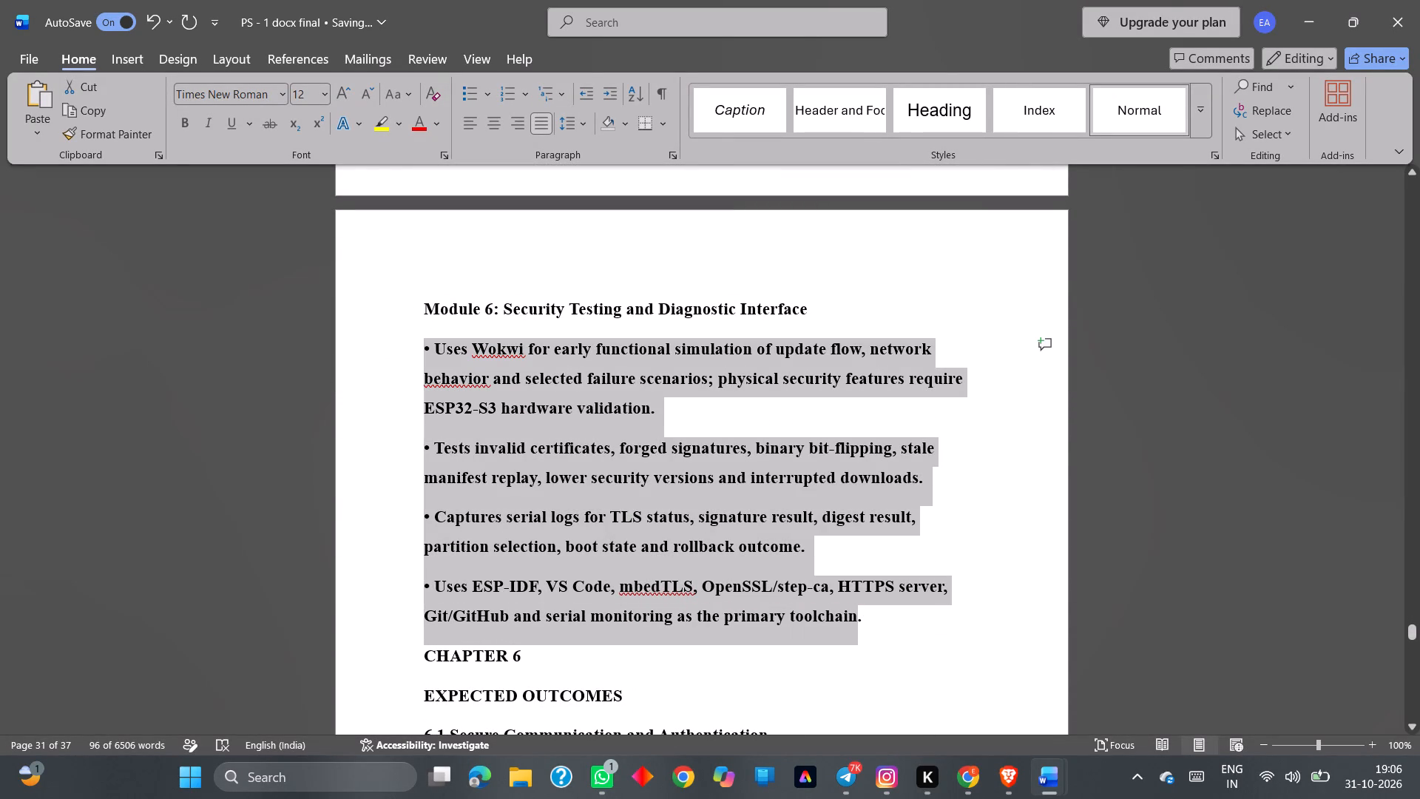
drag(825, 607, 868, 615)
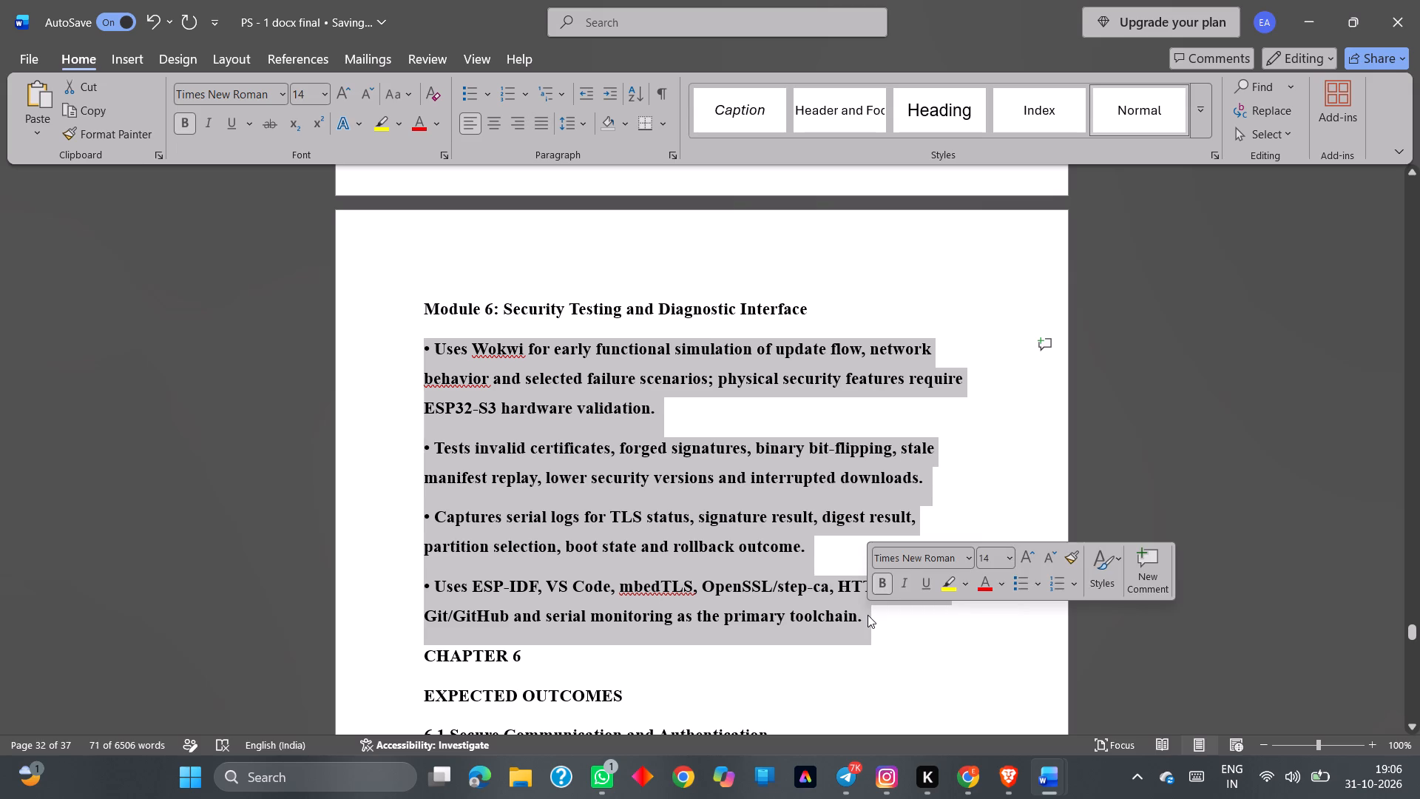
click(538, 128)
click(325, 96)
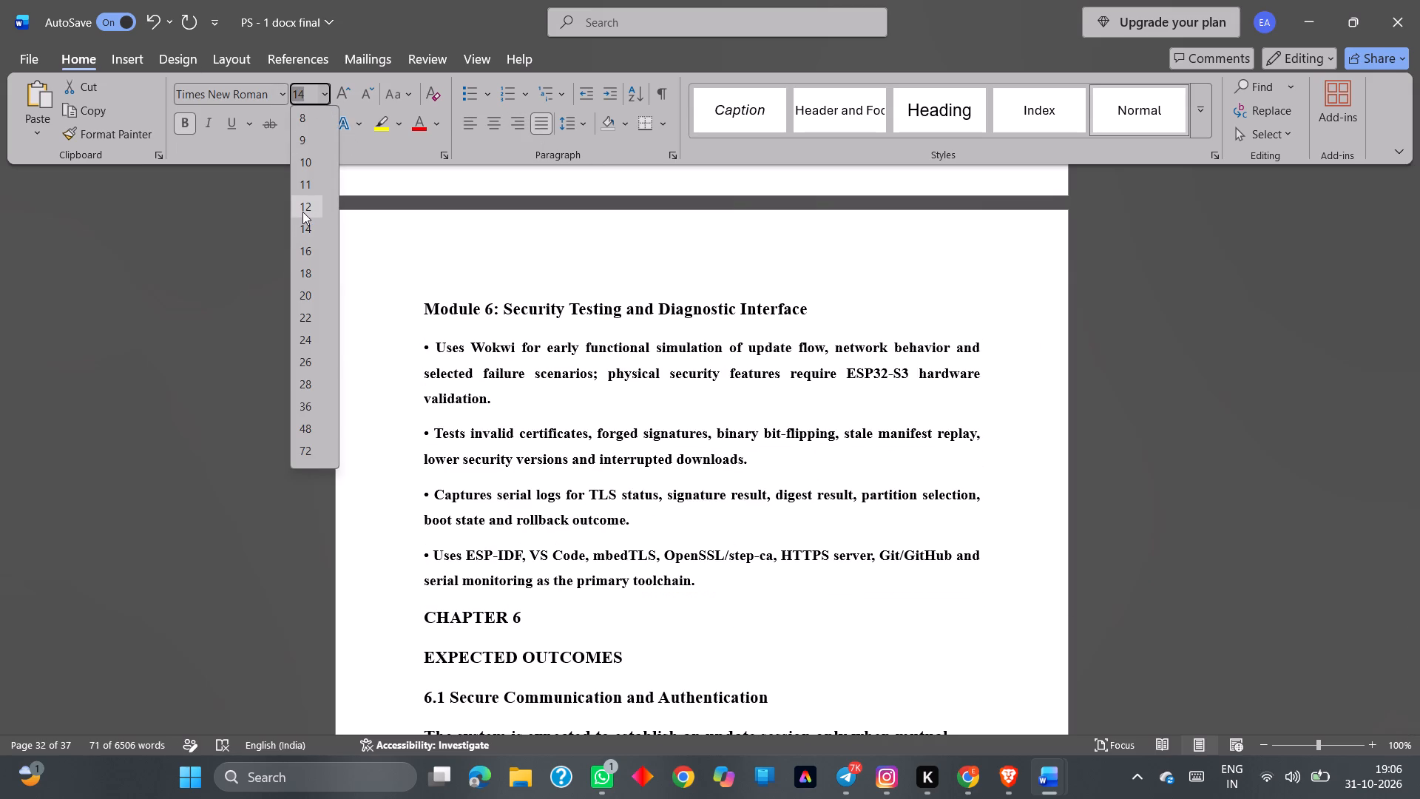
click(302, 212)
key(ctrl+b)
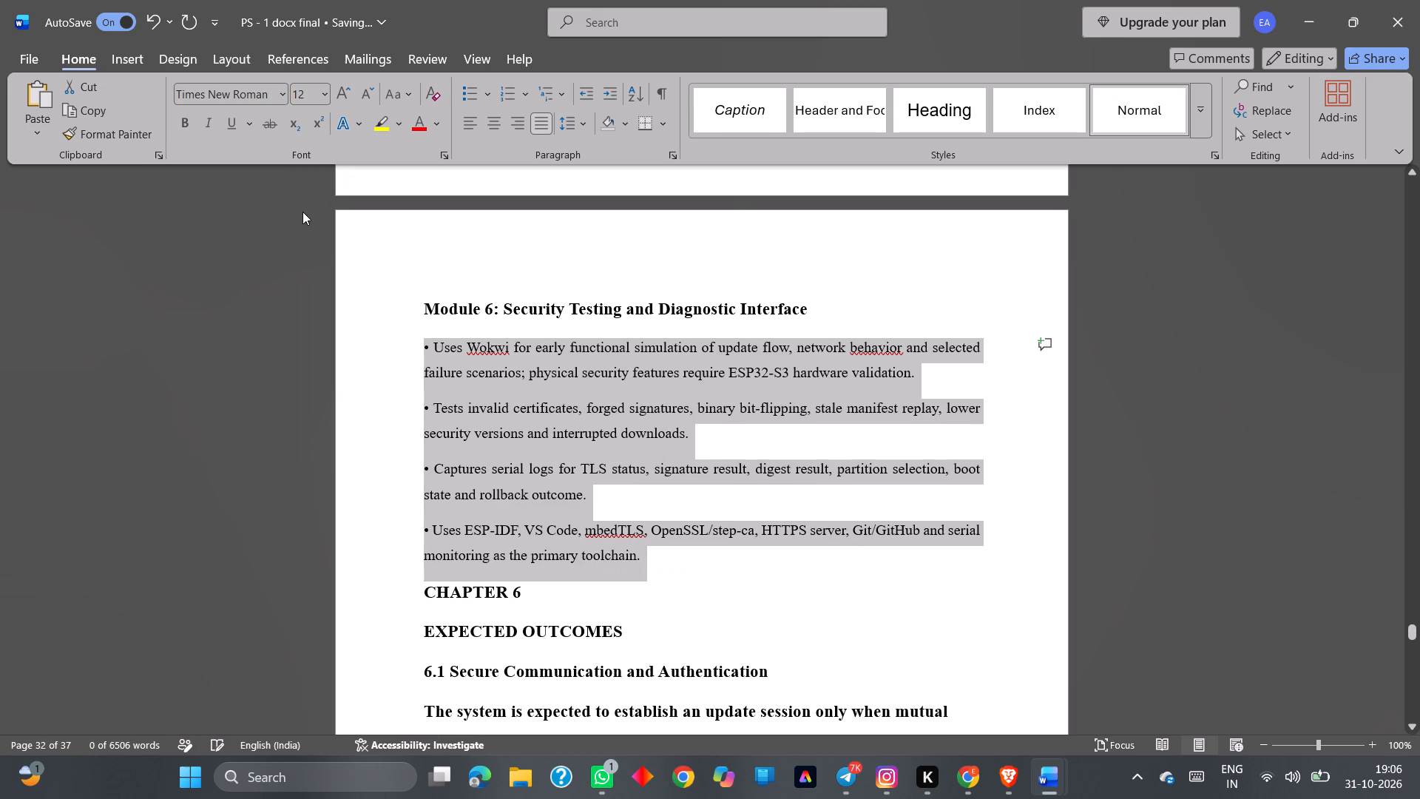
right_click(437, 404)
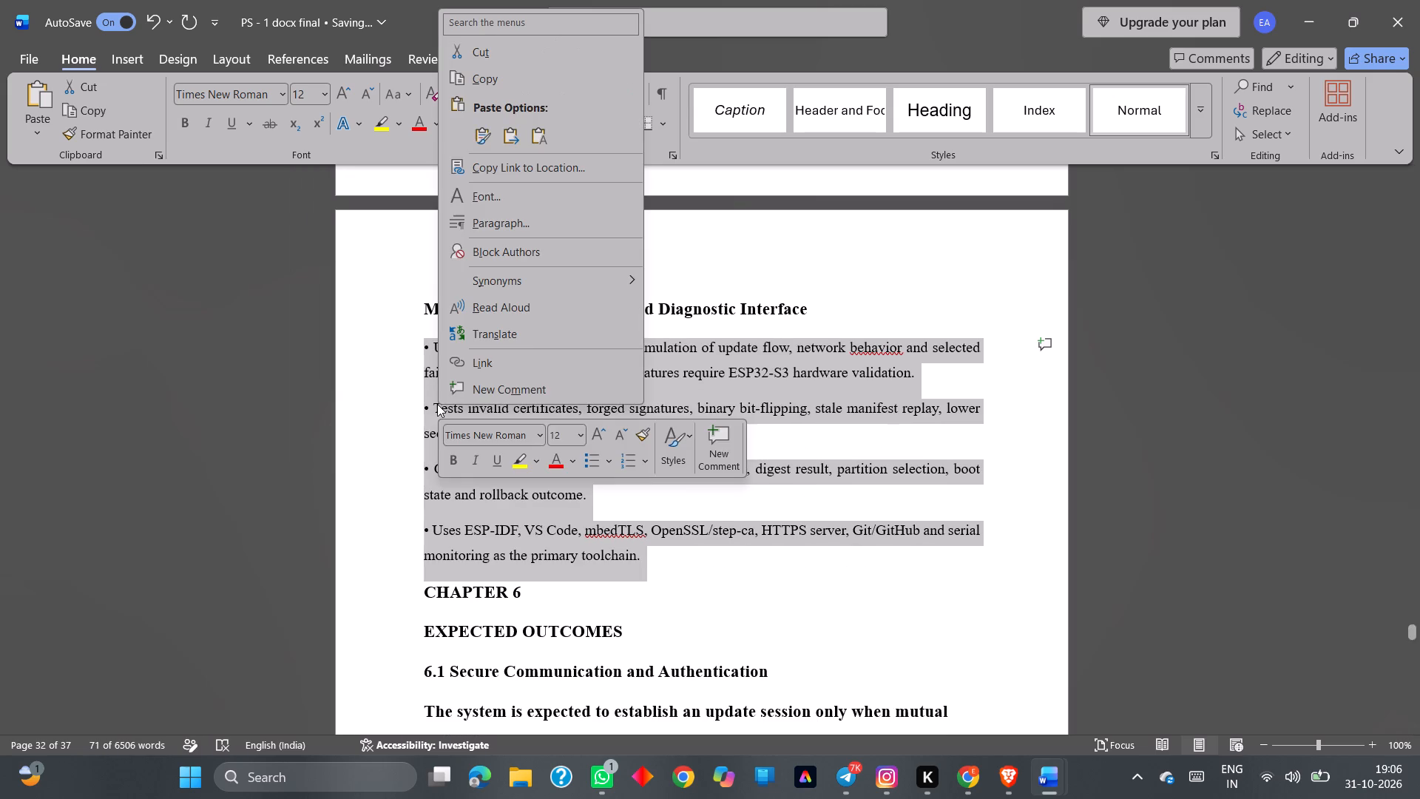
click(402, 536)
Insert 15 blank lines before the CHAPTER 6 heading to move it onto the following page.
click(430, 595)
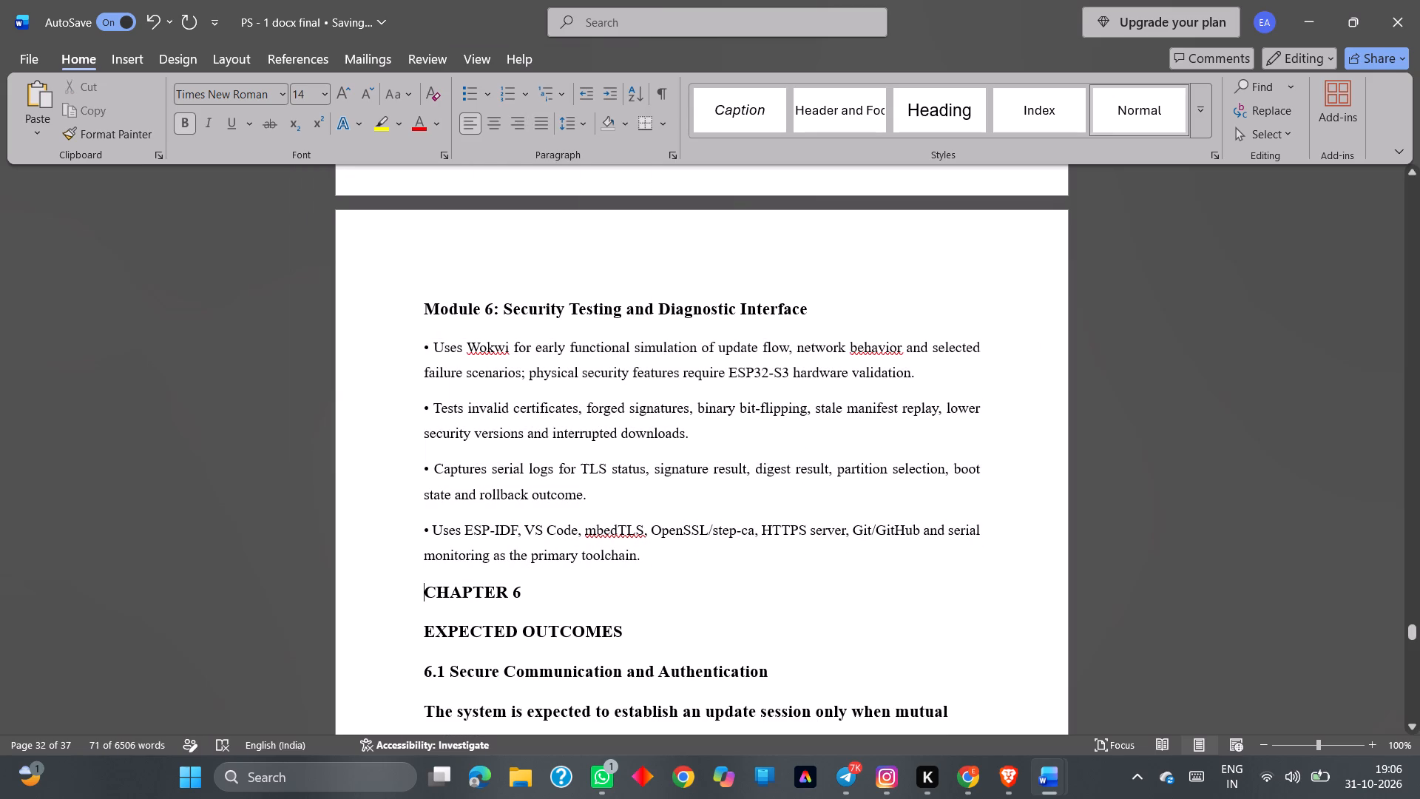
key(Return)
key(Return)
key(Return)
key(Return)
key(Return)
key(Return)
key(Return)
key(Return)
key(Return)
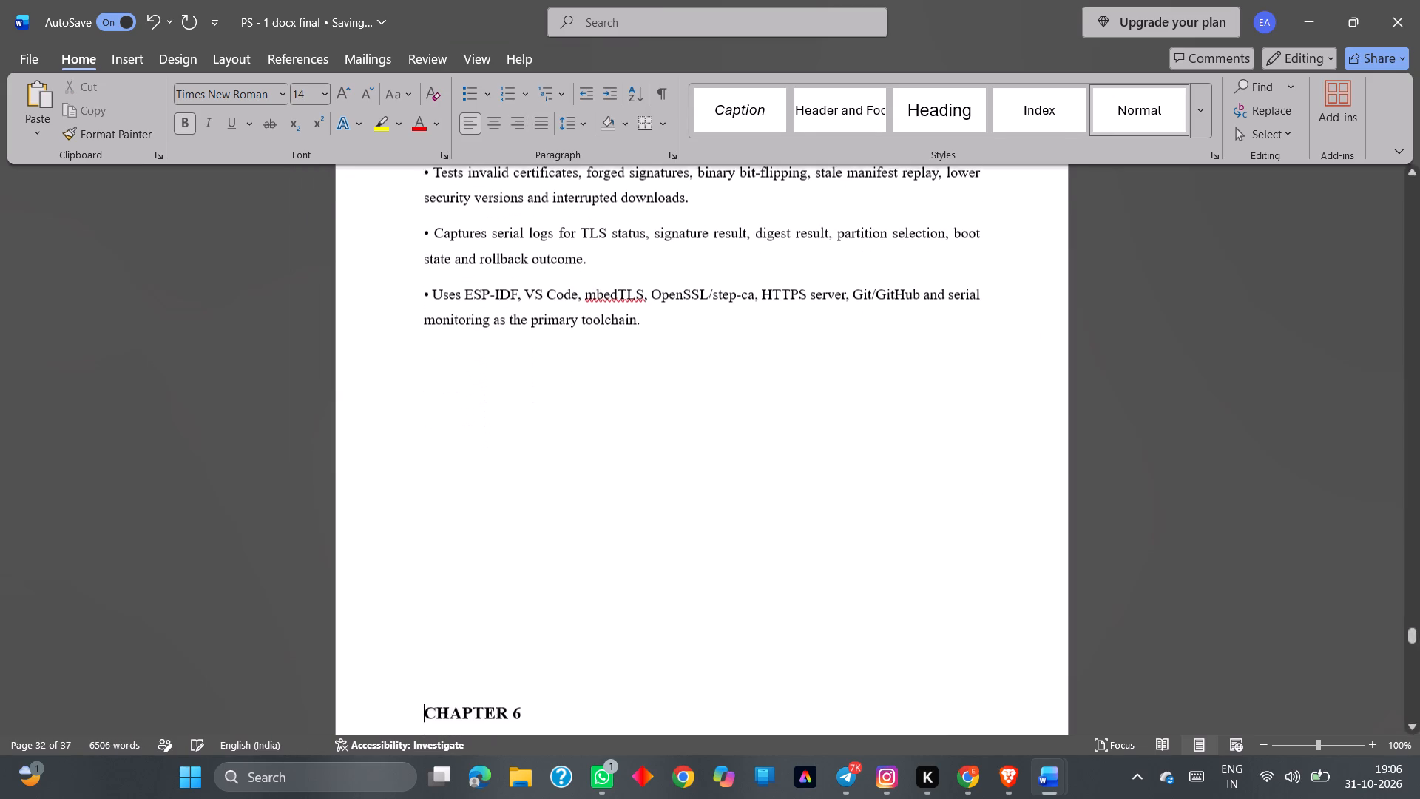
key(Return)
key(Return)
key(Return)
key(Return)
key(Return)
key(Return)
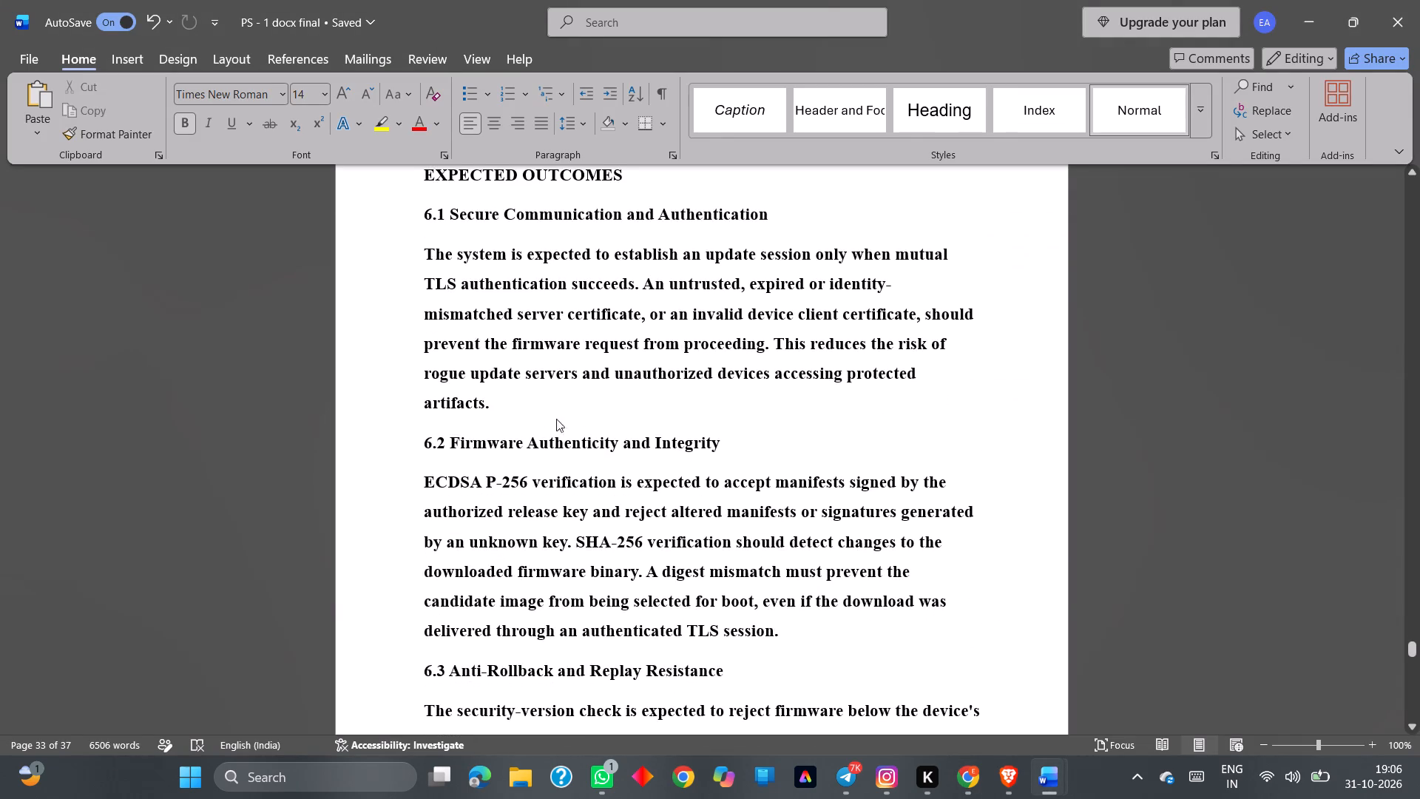
scroll(556, 419, up, 1)
drag(425, 542, 605, 706)
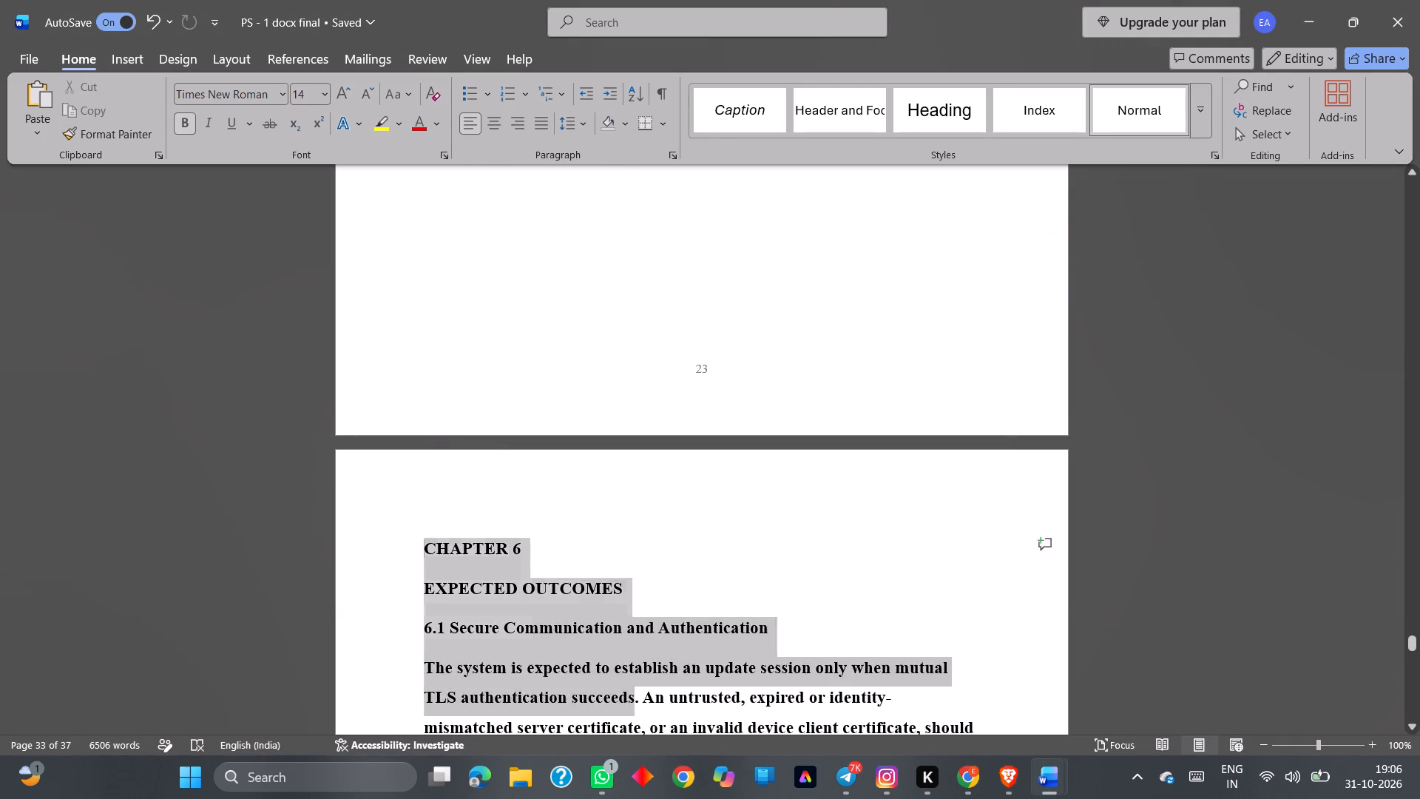
drag(605, 706, 692, 798)
key(BackSpace)
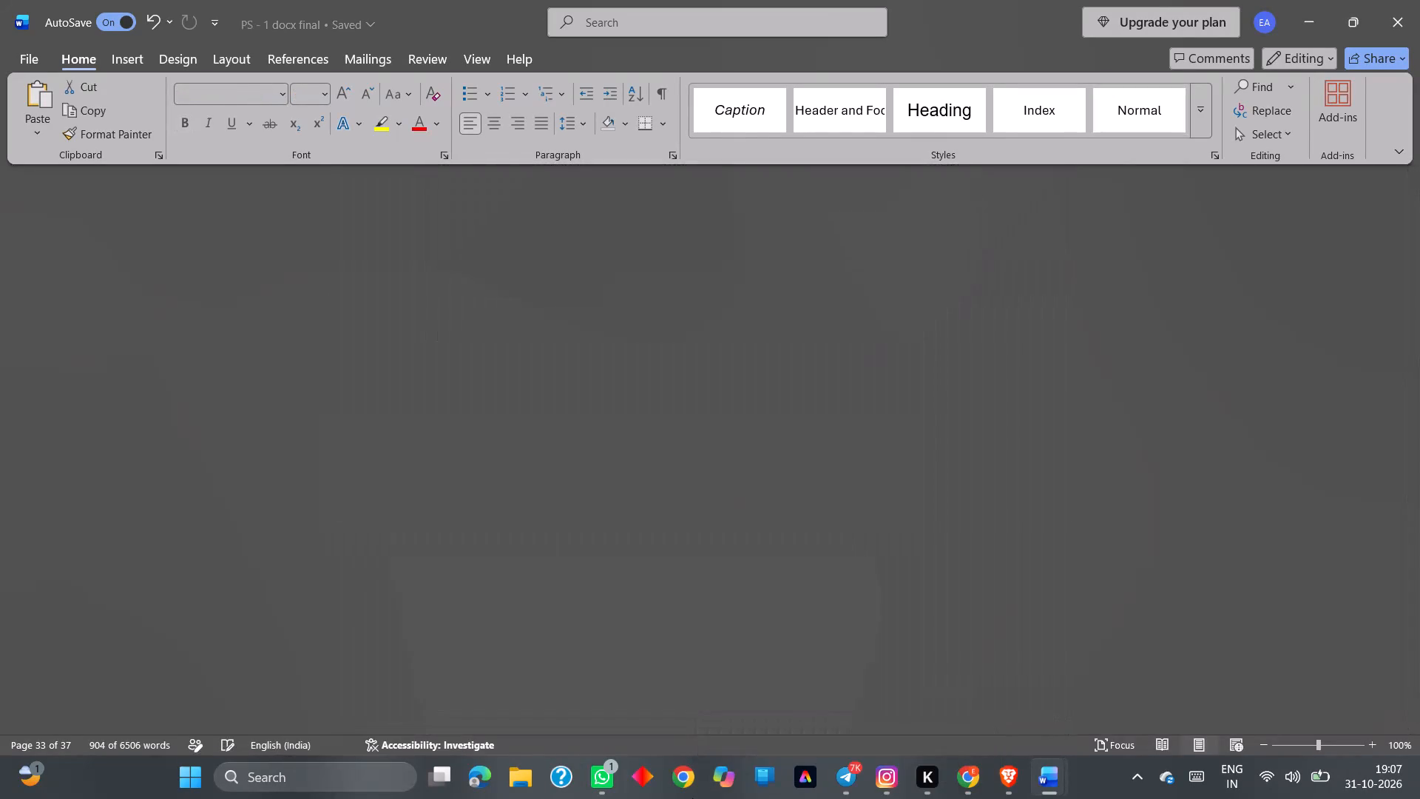
Add a centred line at the top of a new page after page 23 and paste the copied Chapter 6 there.
scroll(692, 798, up, 5)
scroll(783, 642, up, 2)
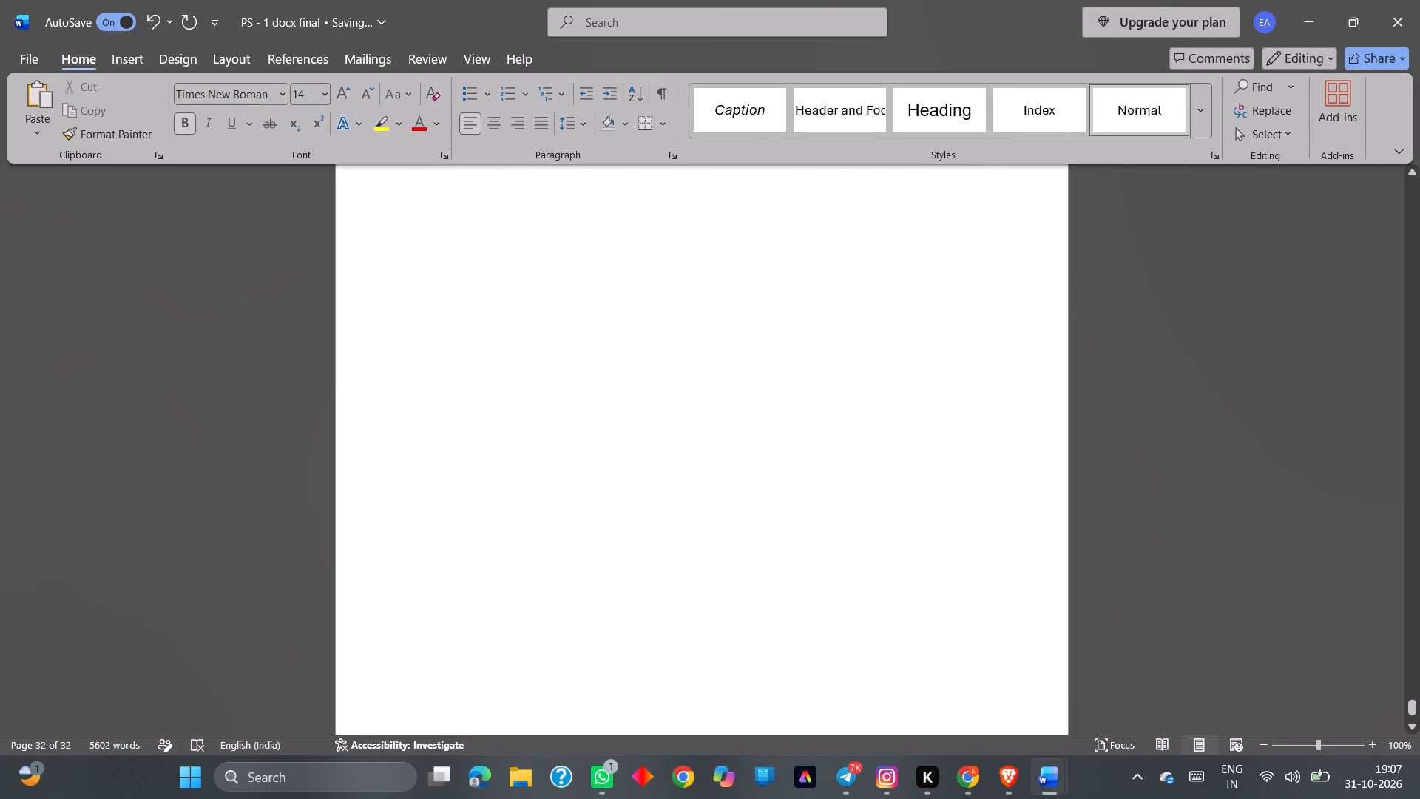
scroll(783, 642, up, 2)
scroll(783, 642, down, 5)
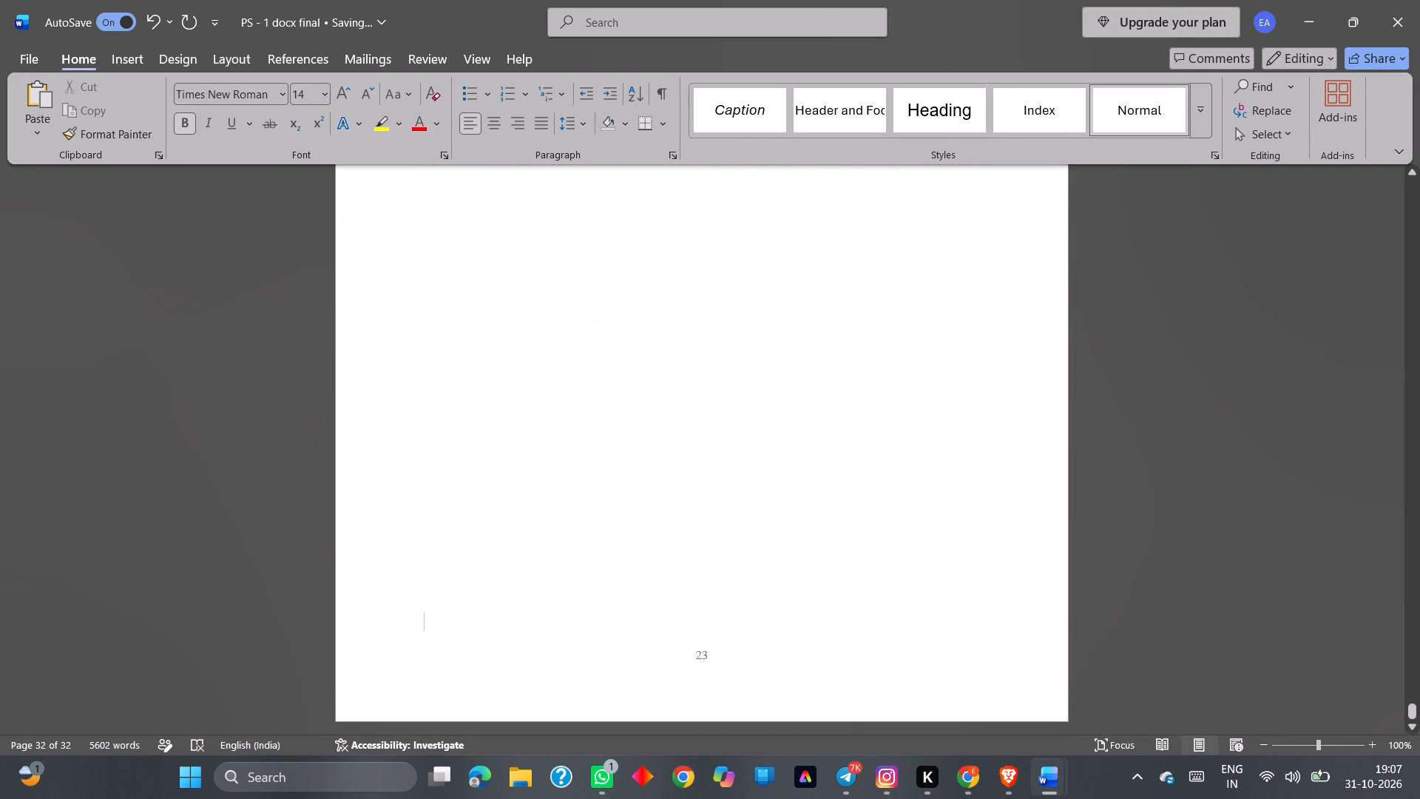
key(Return)
key(Tab)
key(Tab)
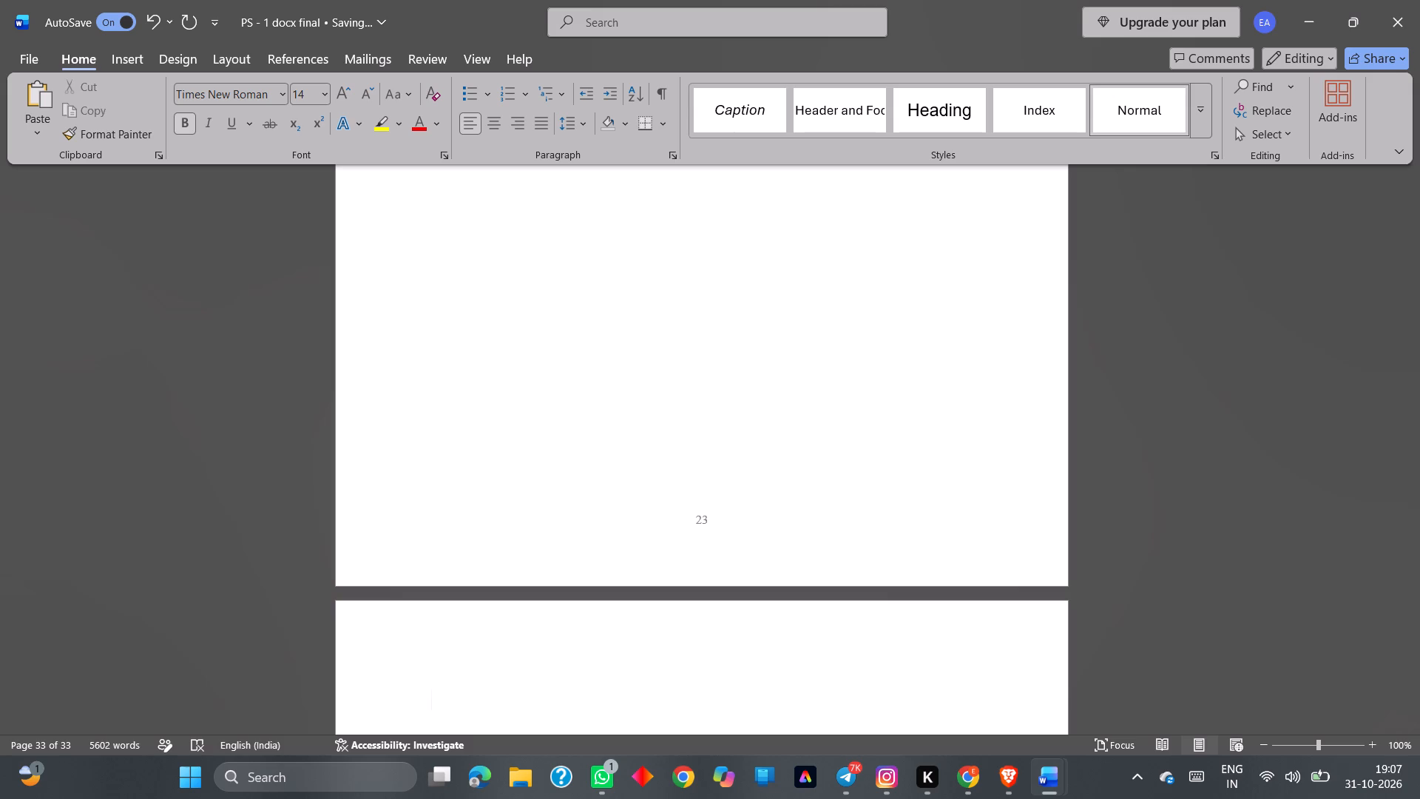
key(BackSpace)
key(BackSpace)
click(488, 124)
key(ctrl+v)
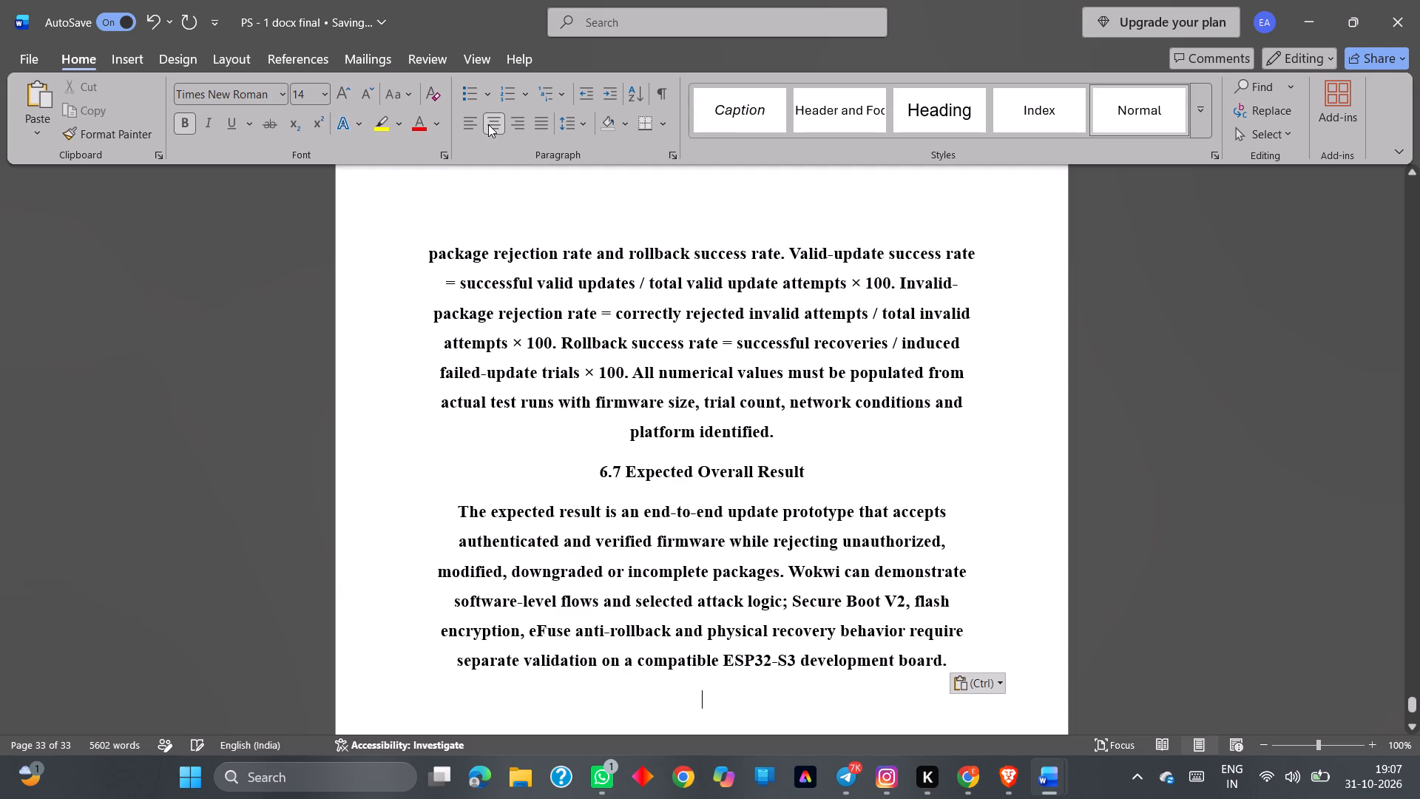
Left-align the heading 6.1 Secure Communication and Authentication in the pasted Chapter 6.
scroll(488, 124, down, 2)
scroll(395, 390, down, 1)
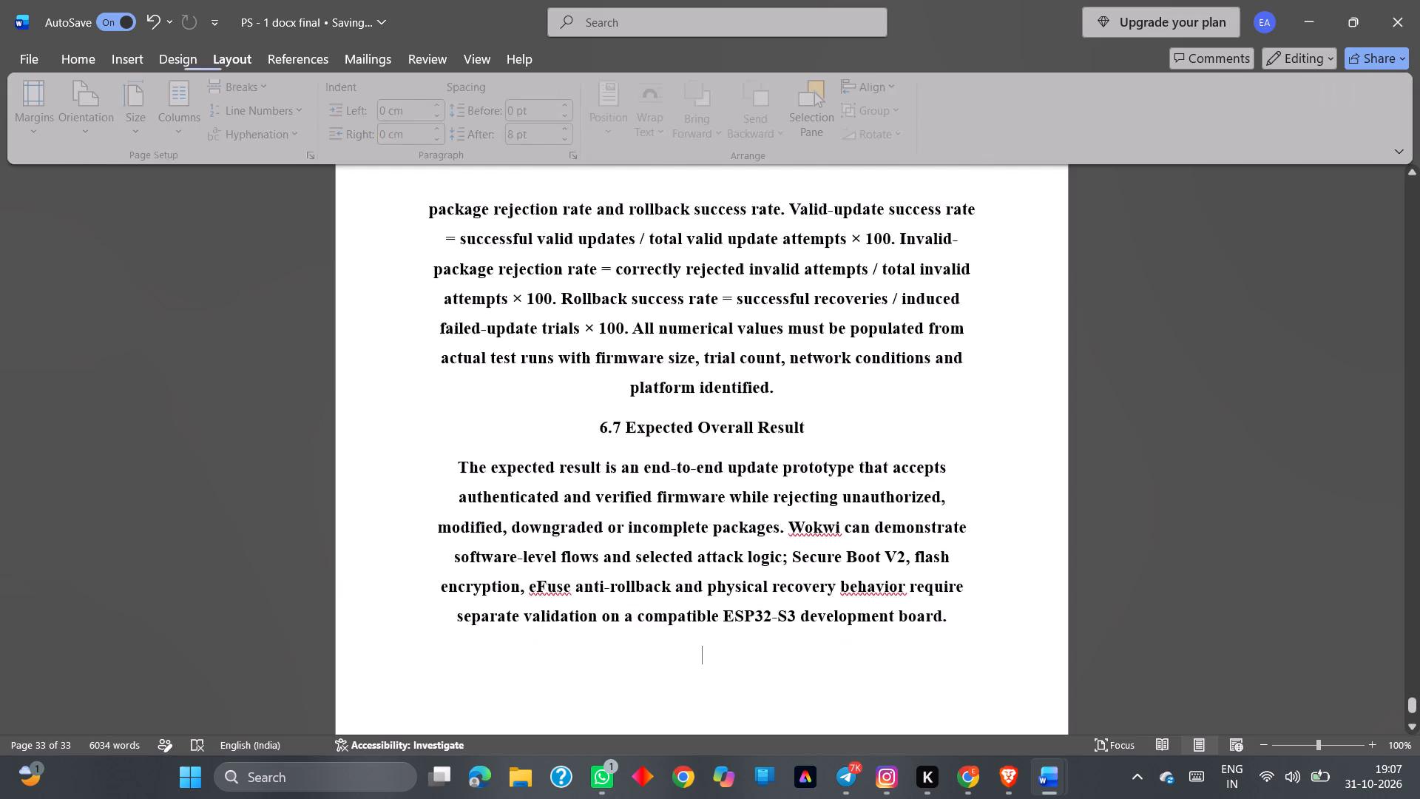
scroll(395, 390, down, 1)
scroll(532, 321, down, 1)
scroll(532, 321, up, 4)
scroll(532, 321, down, 5)
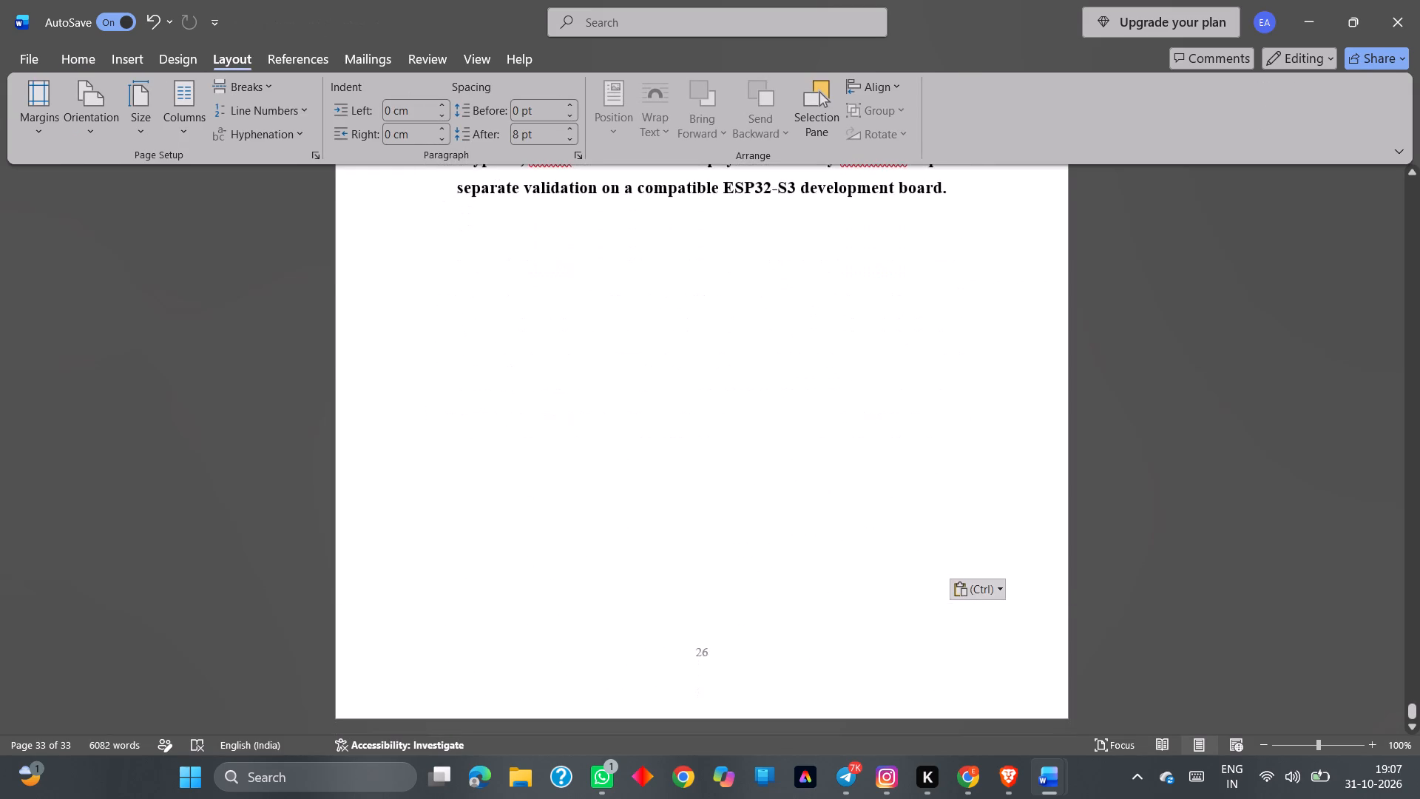
scroll(532, 321, down, 2)
scroll(532, 321, up, 9)
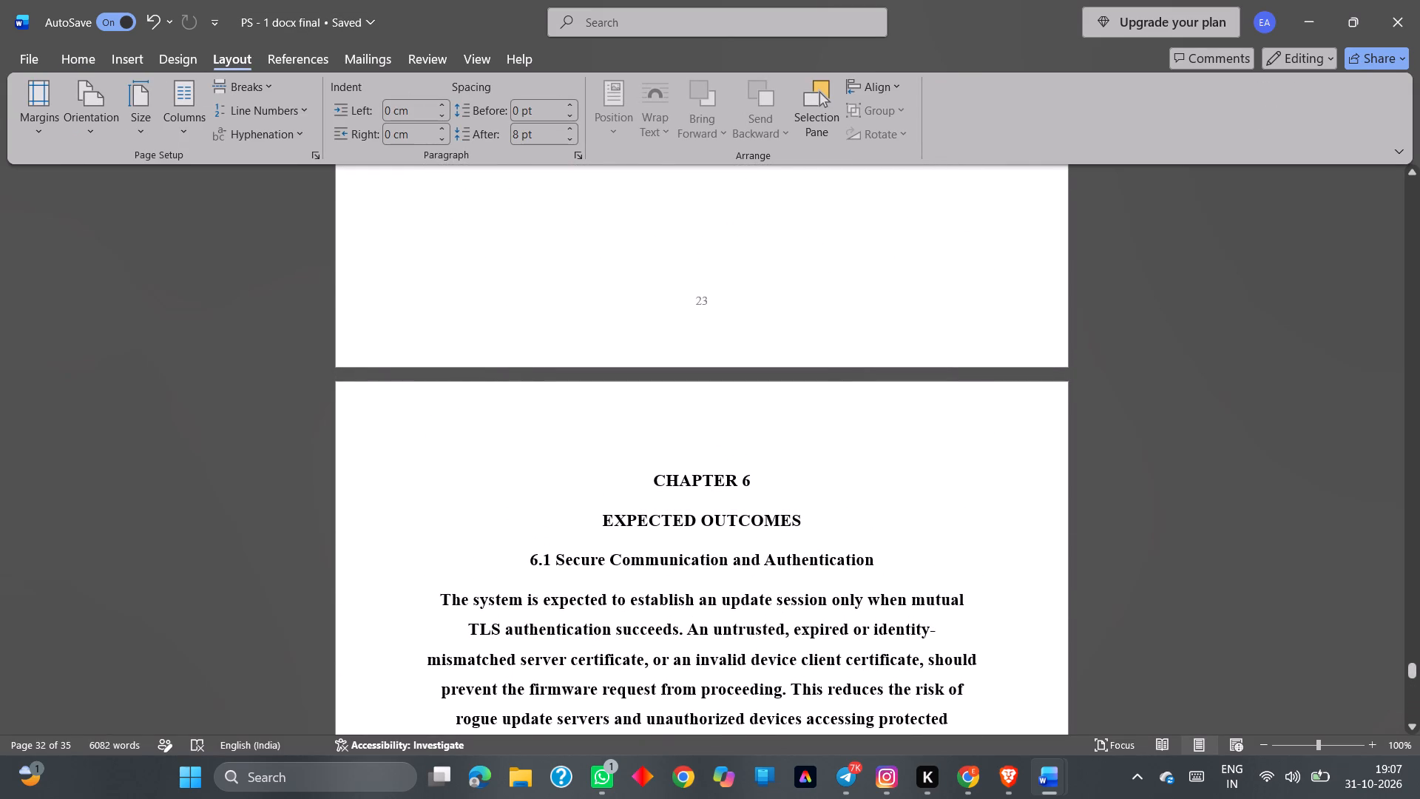
drag(875, 561, 530, 560)
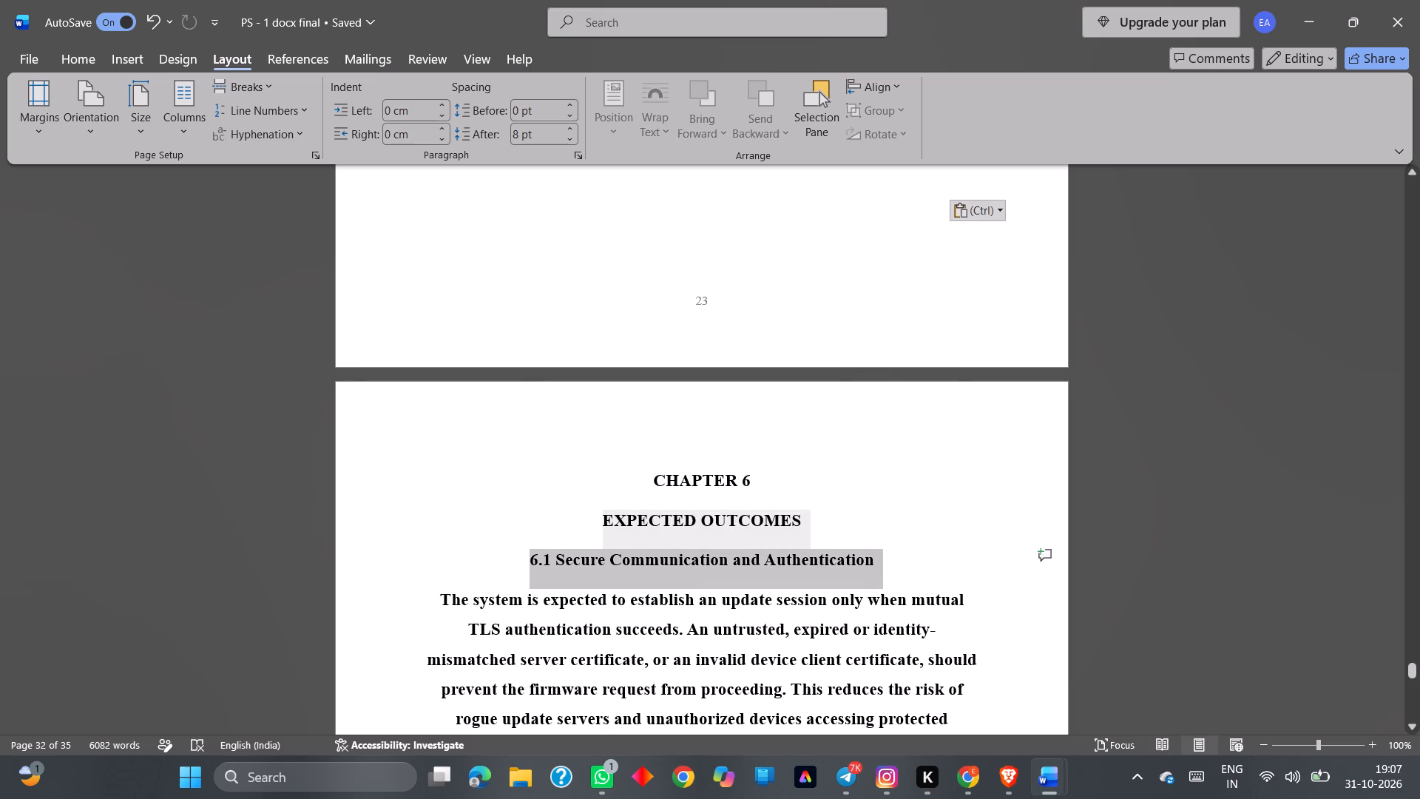
drag(530, 560, 530, 562)
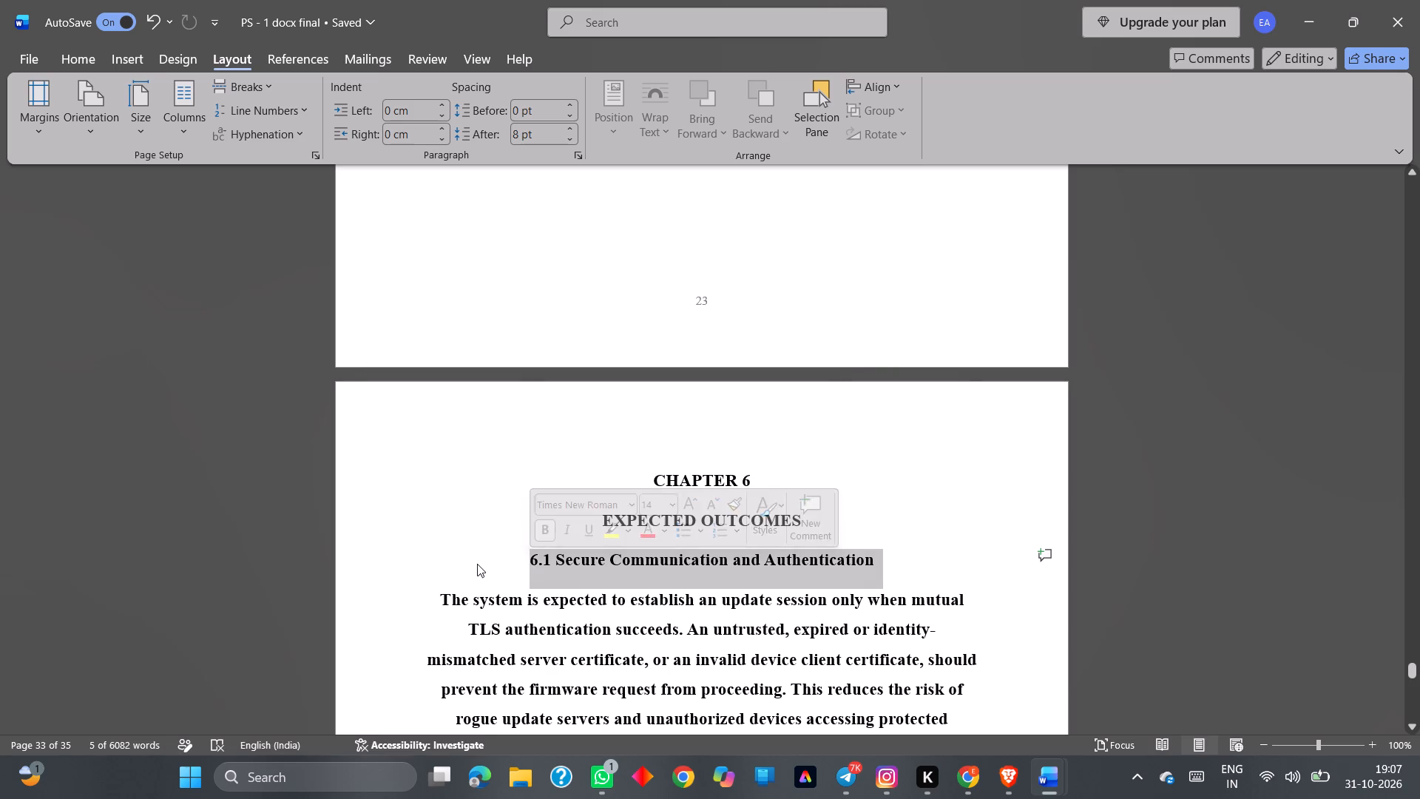
click(477, 564)
key(BackSpace)
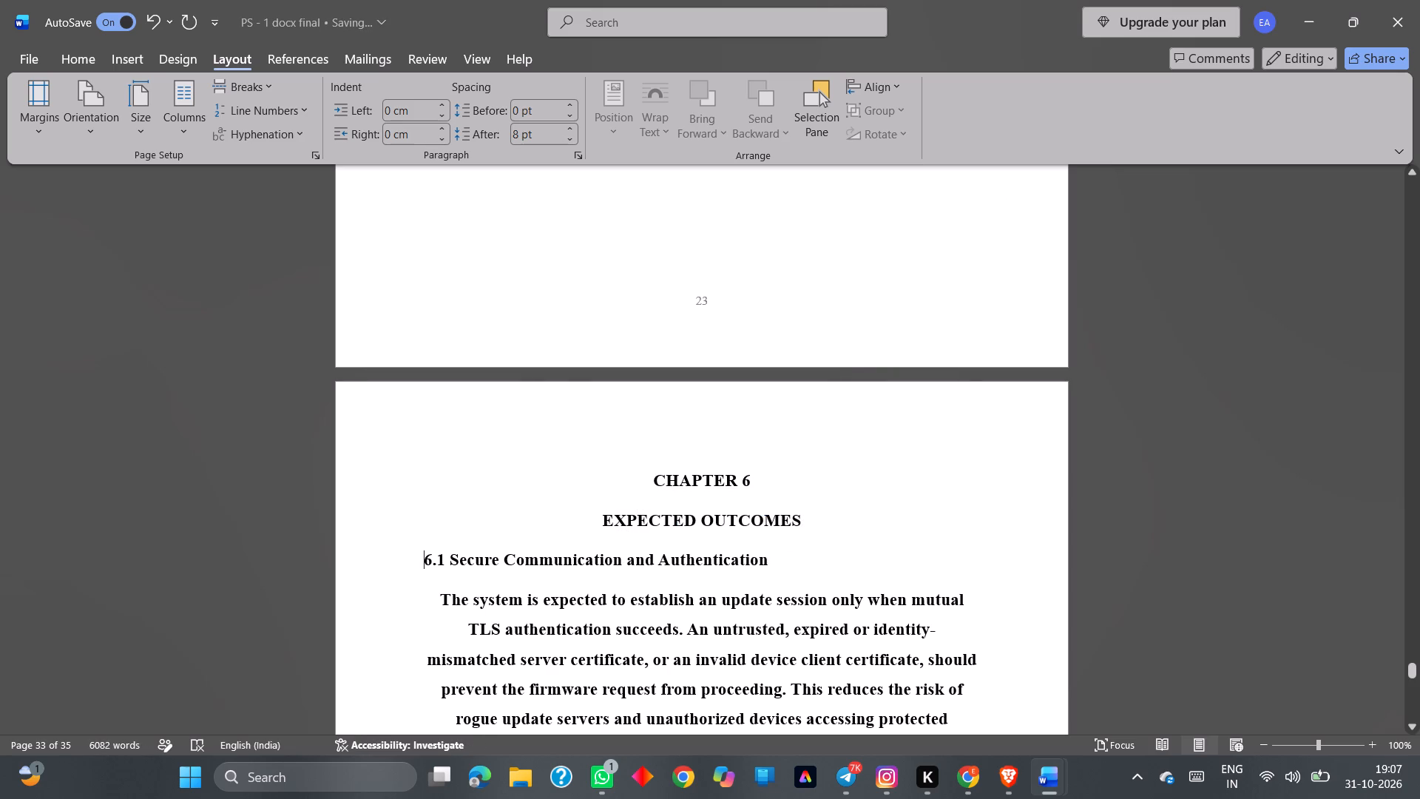
Format the paragraph under heading 6.1 as justified, non-bold, 12 pt text.
scroll(435, 615, down, 1)
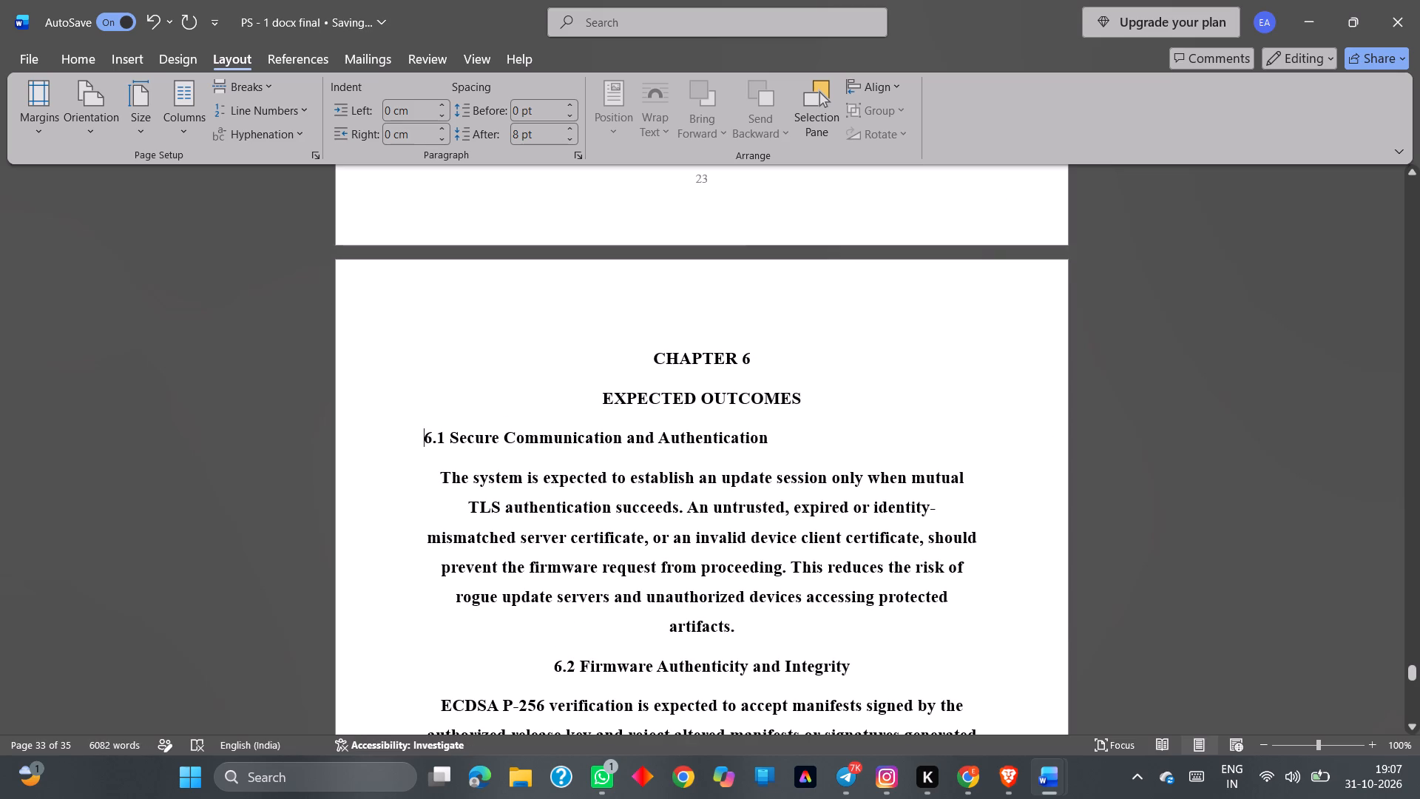
click(78, 48)
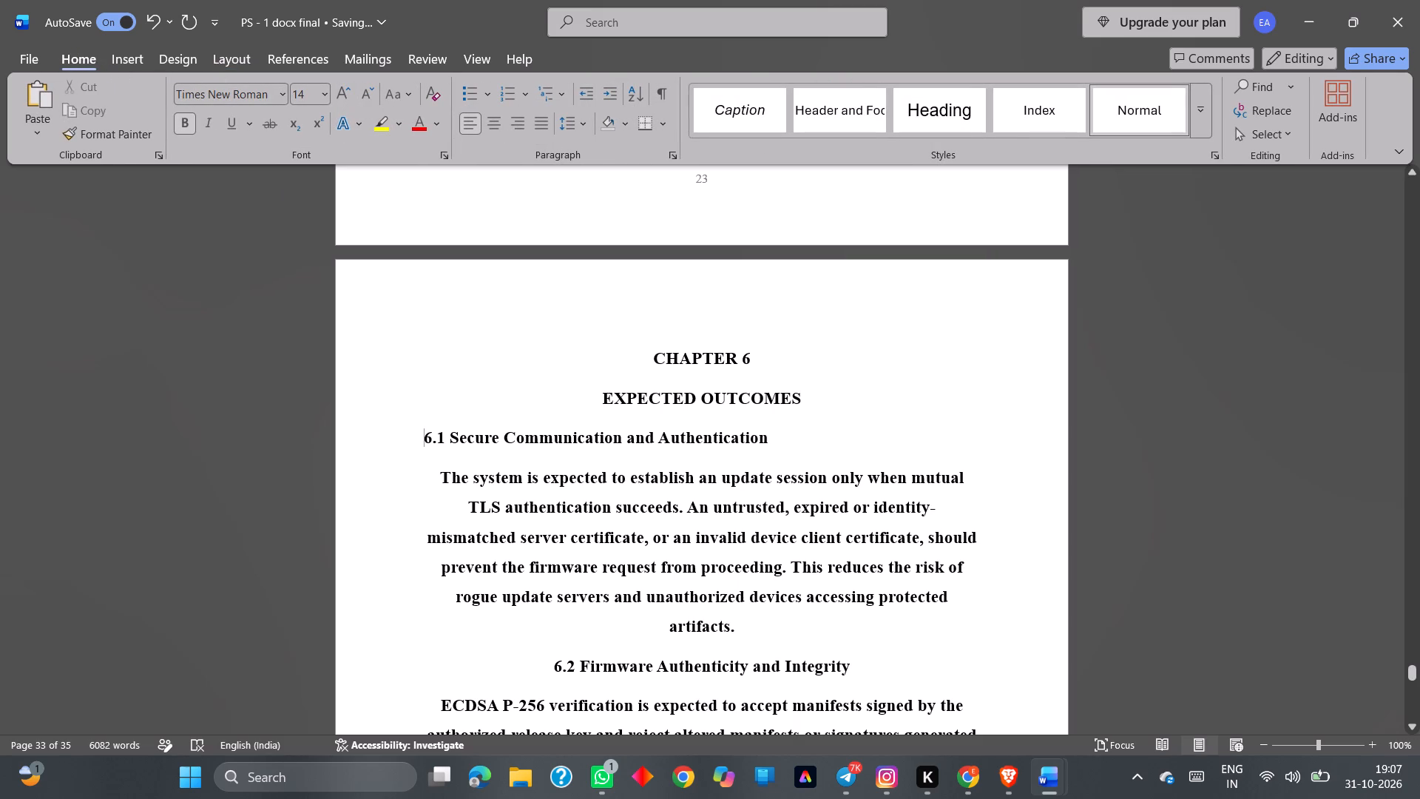
drag(434, 474, 737, 653)
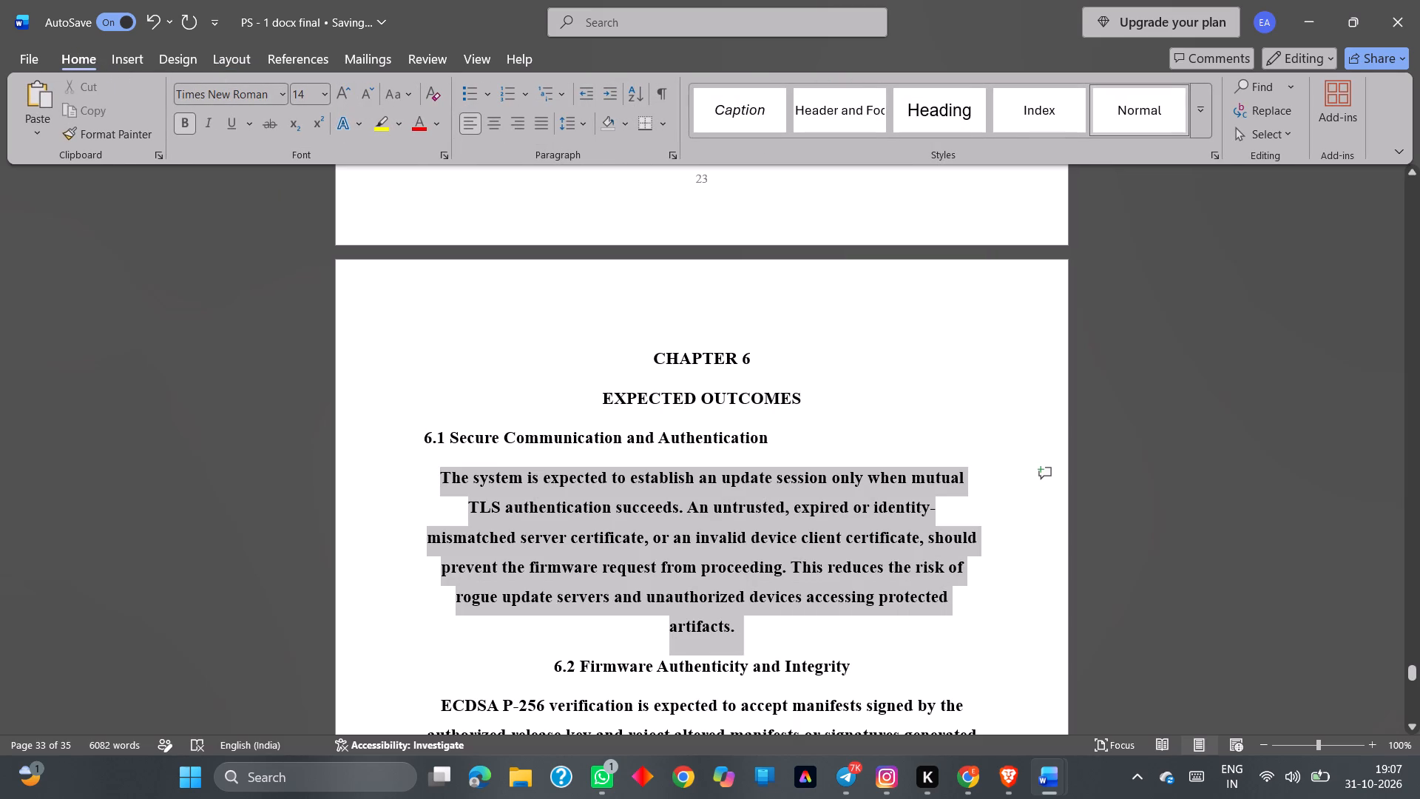
drag(737, 653, 737, 649)
click(547, 129)
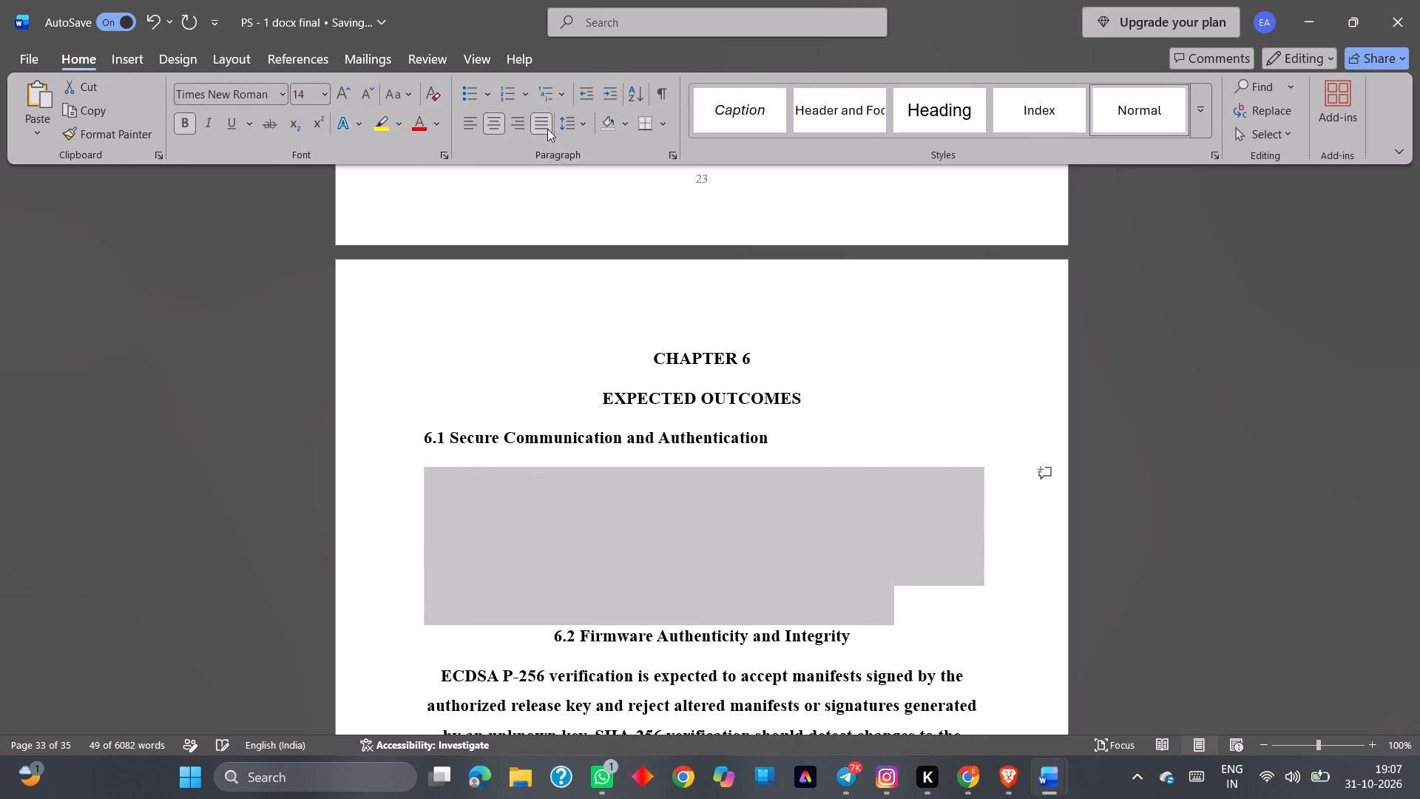
key(ctrl+b)
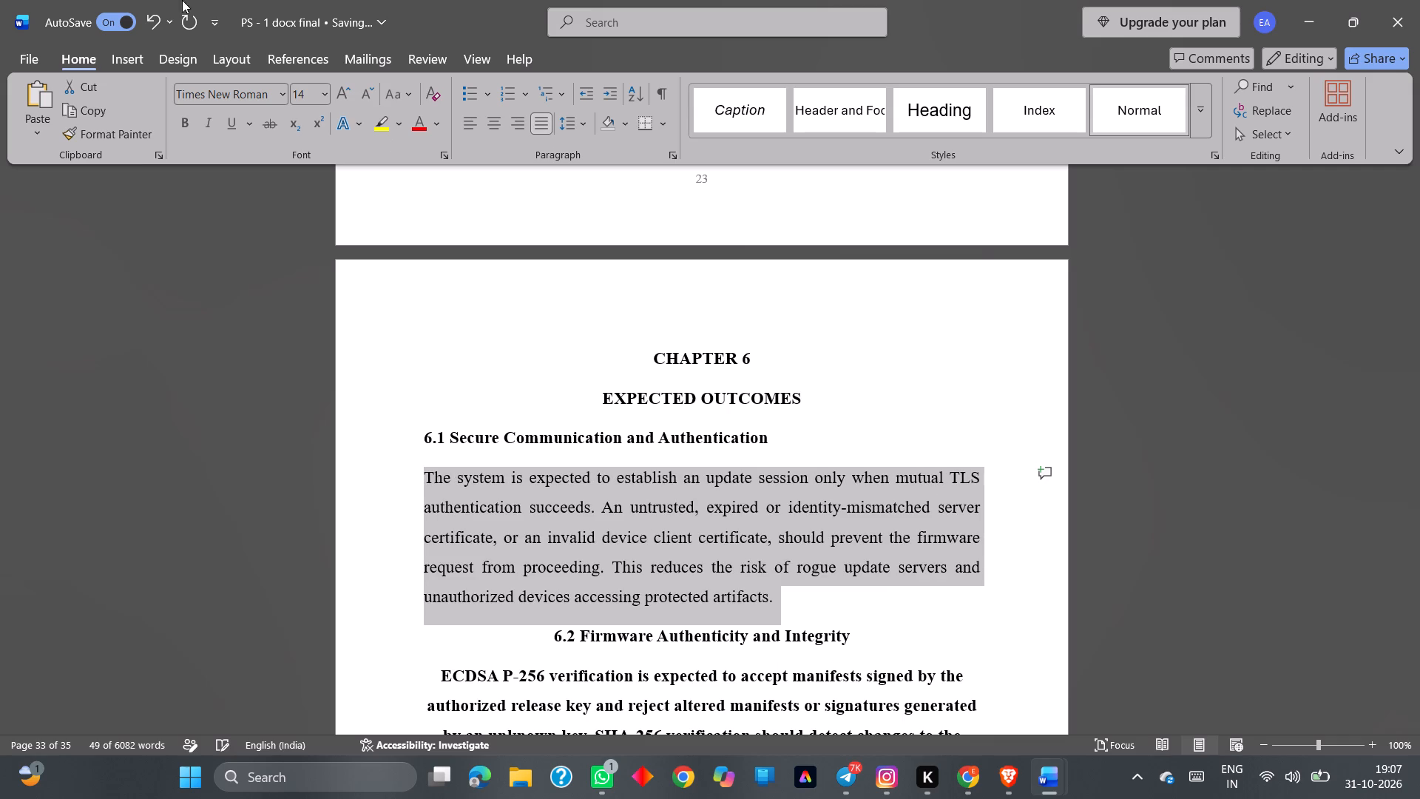
click(323, 95)
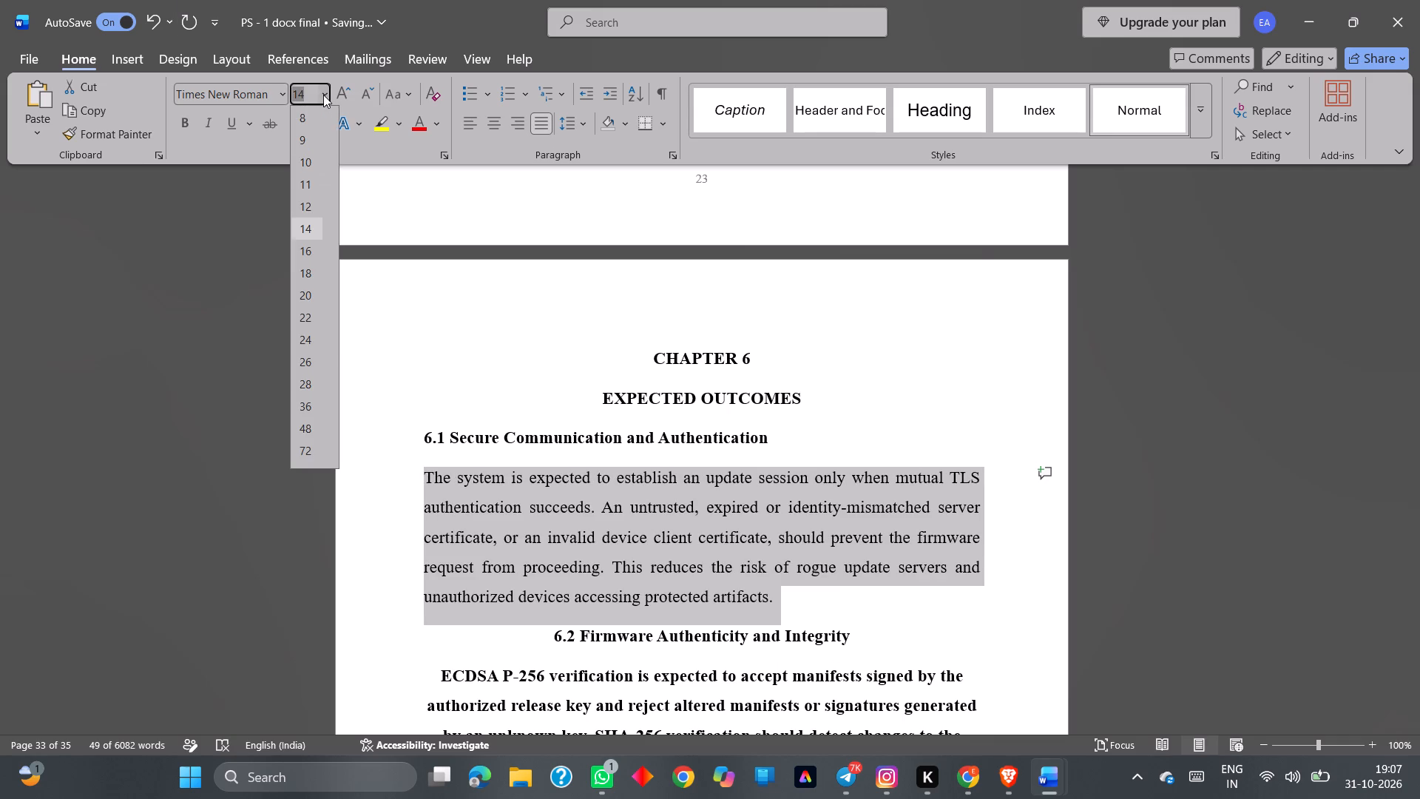
click(309, 214)
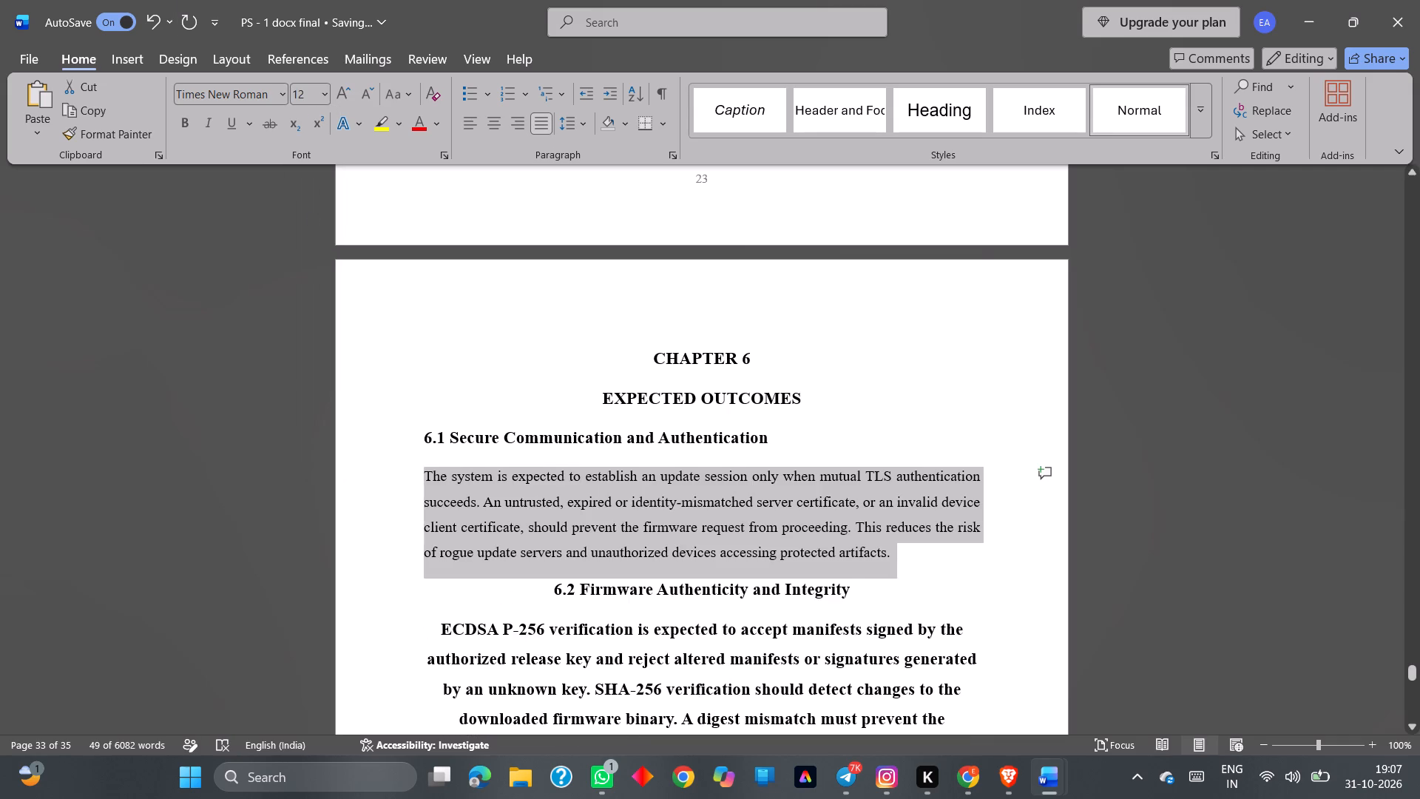
Left-align the heading 6.2 Firmware Authenticity and Integrity.
scroll(521, 446, down, 2)
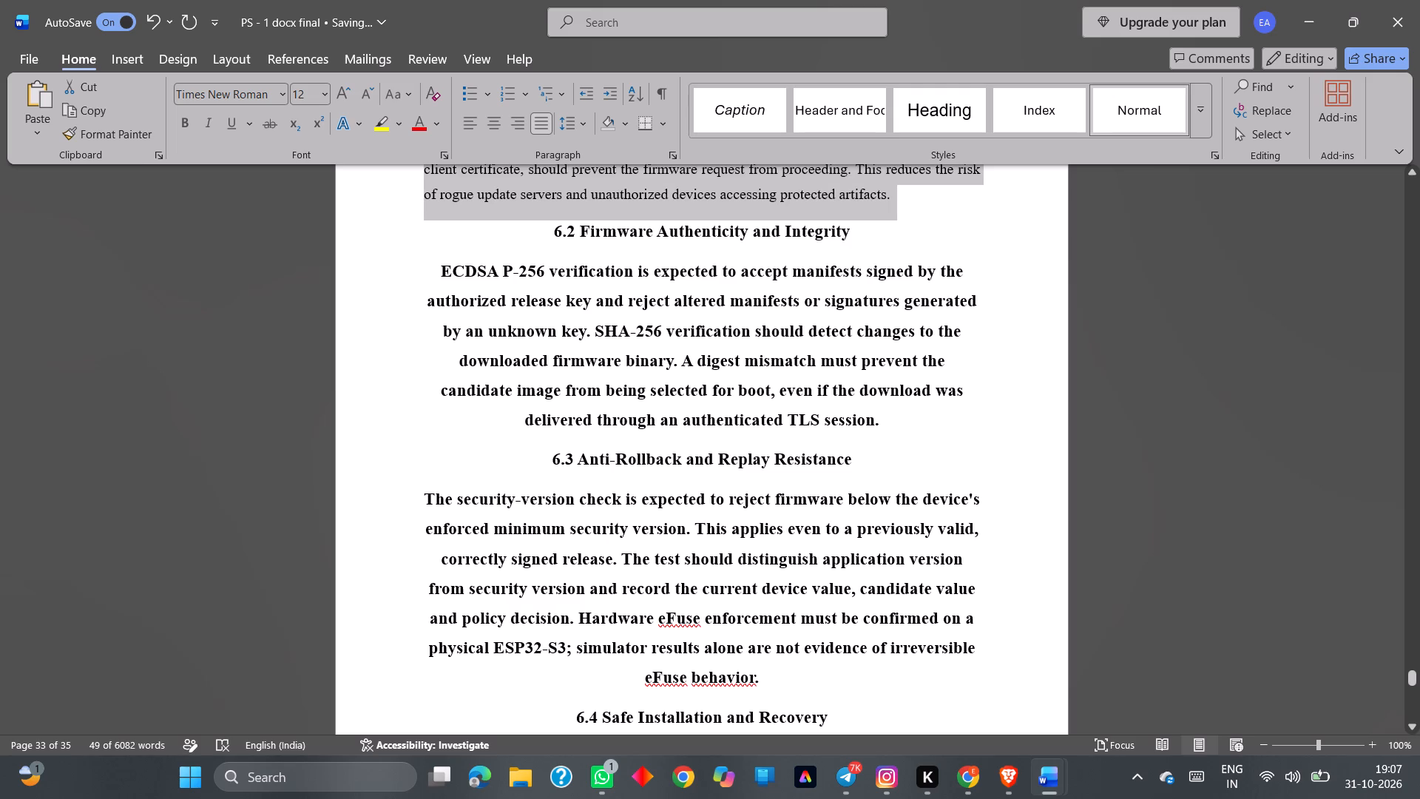
triple_click(850, 226)
click(850, 226)
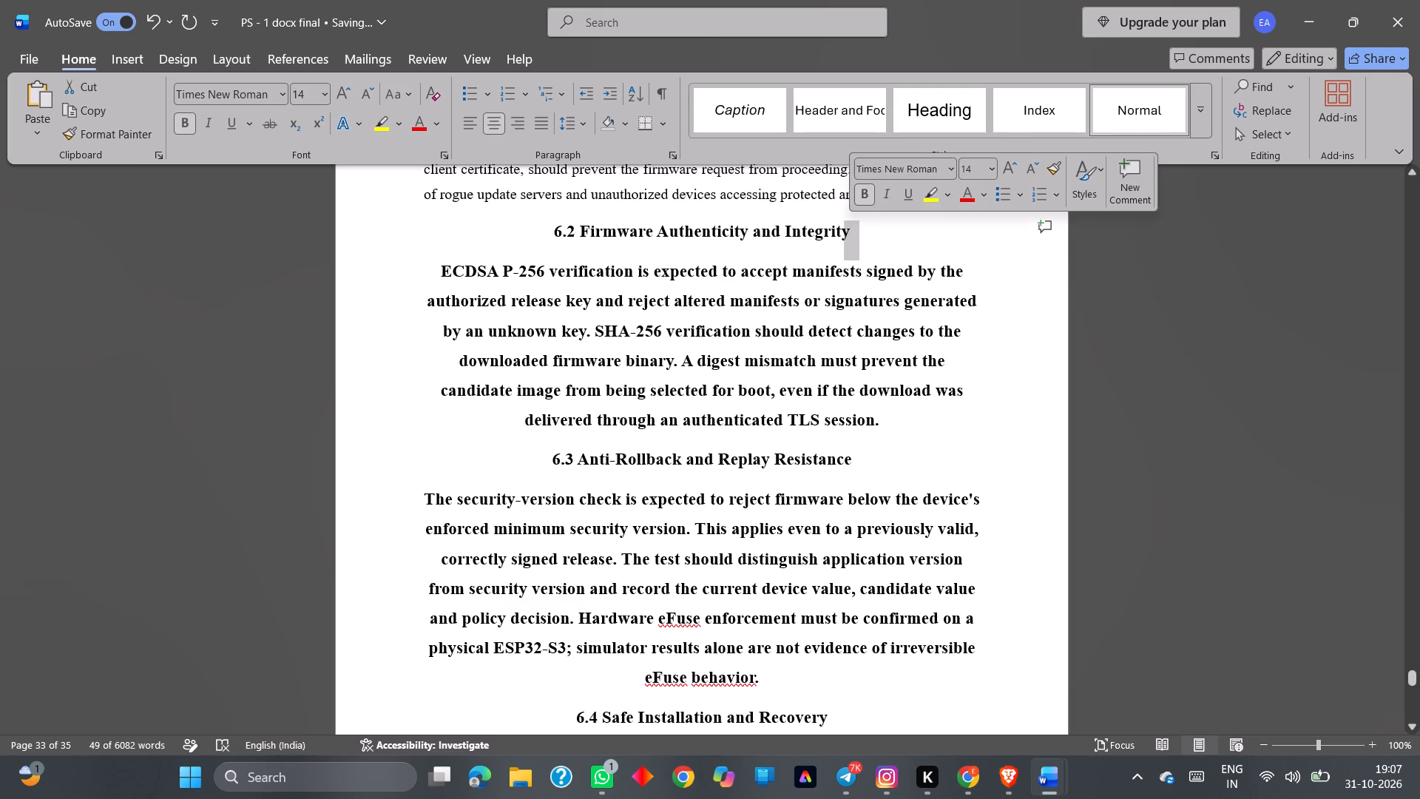
double_click(850, 226)
click(850, 226)
triple_click(850, 226)
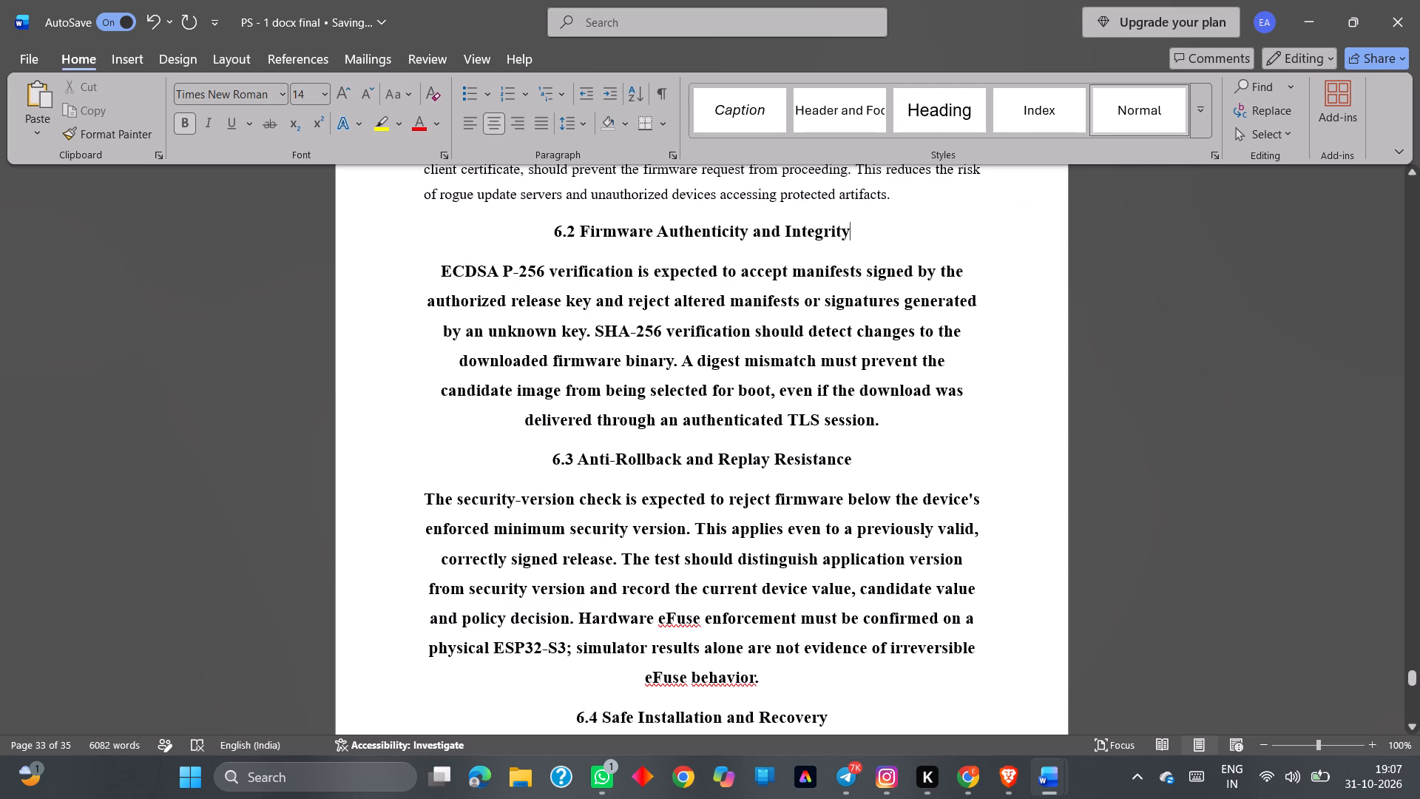
click(476, 128)
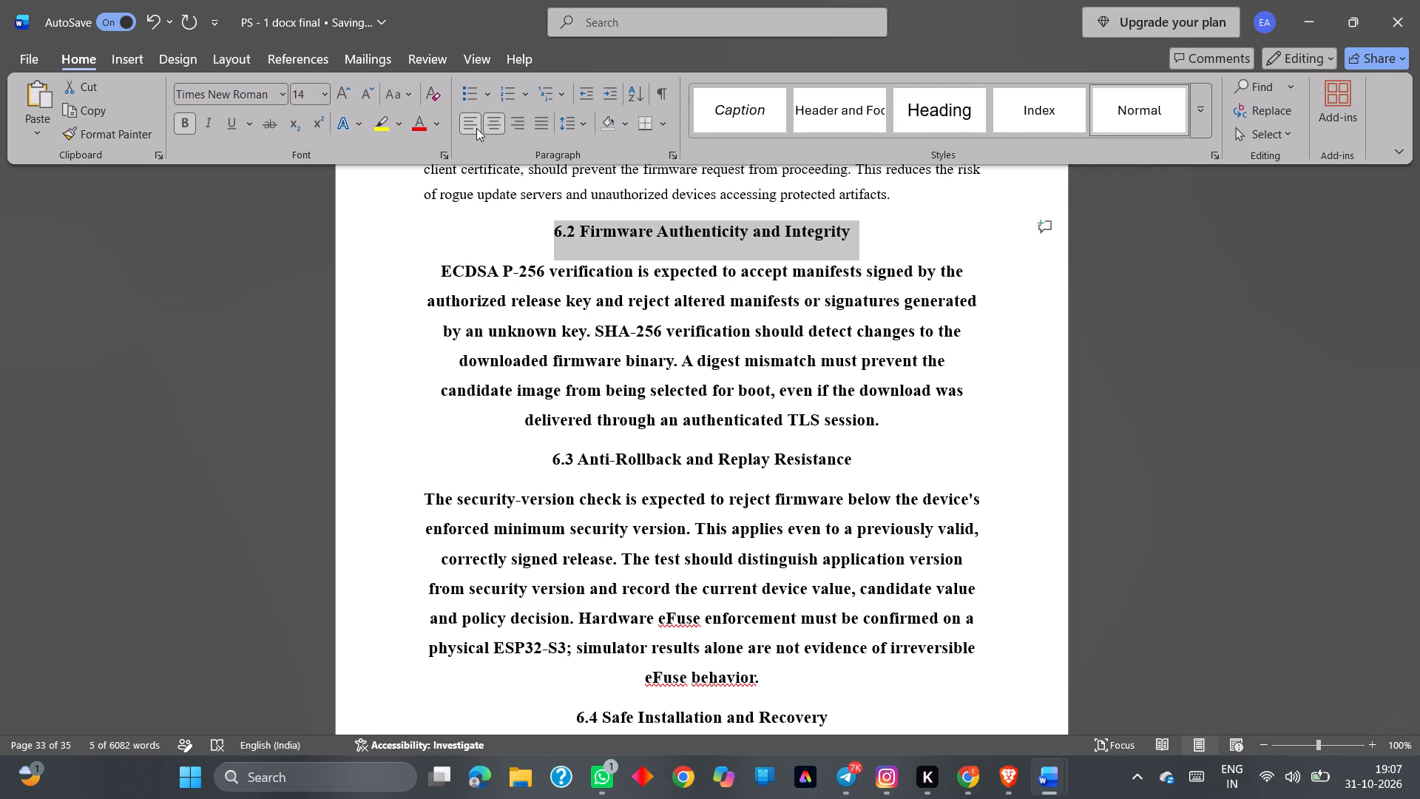
Format the paragraph under heading 6.2 as justified, non-bold, 12 pt text.
click(436, 273)
drag(436, 273, 484, 304)
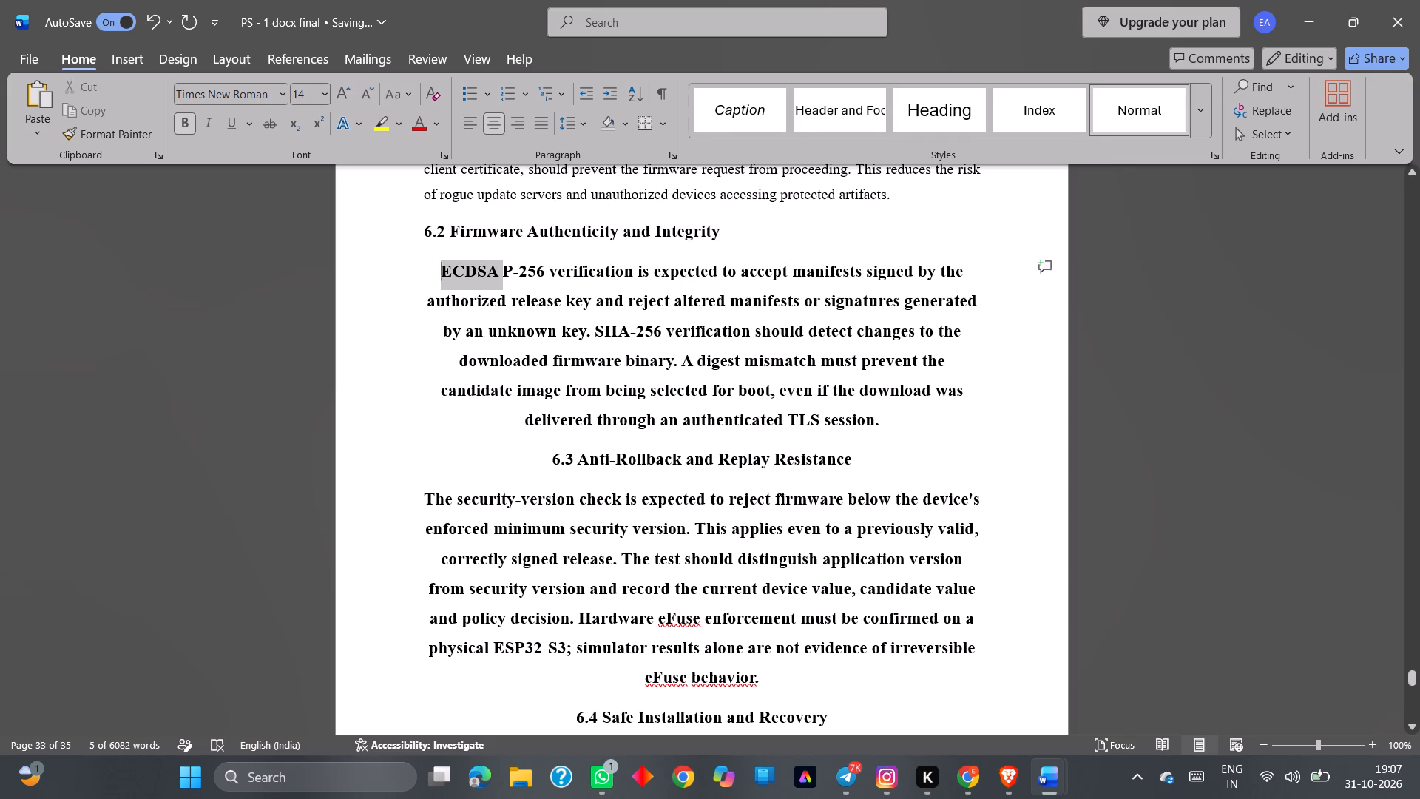
drag(484, 304, 878, 414)
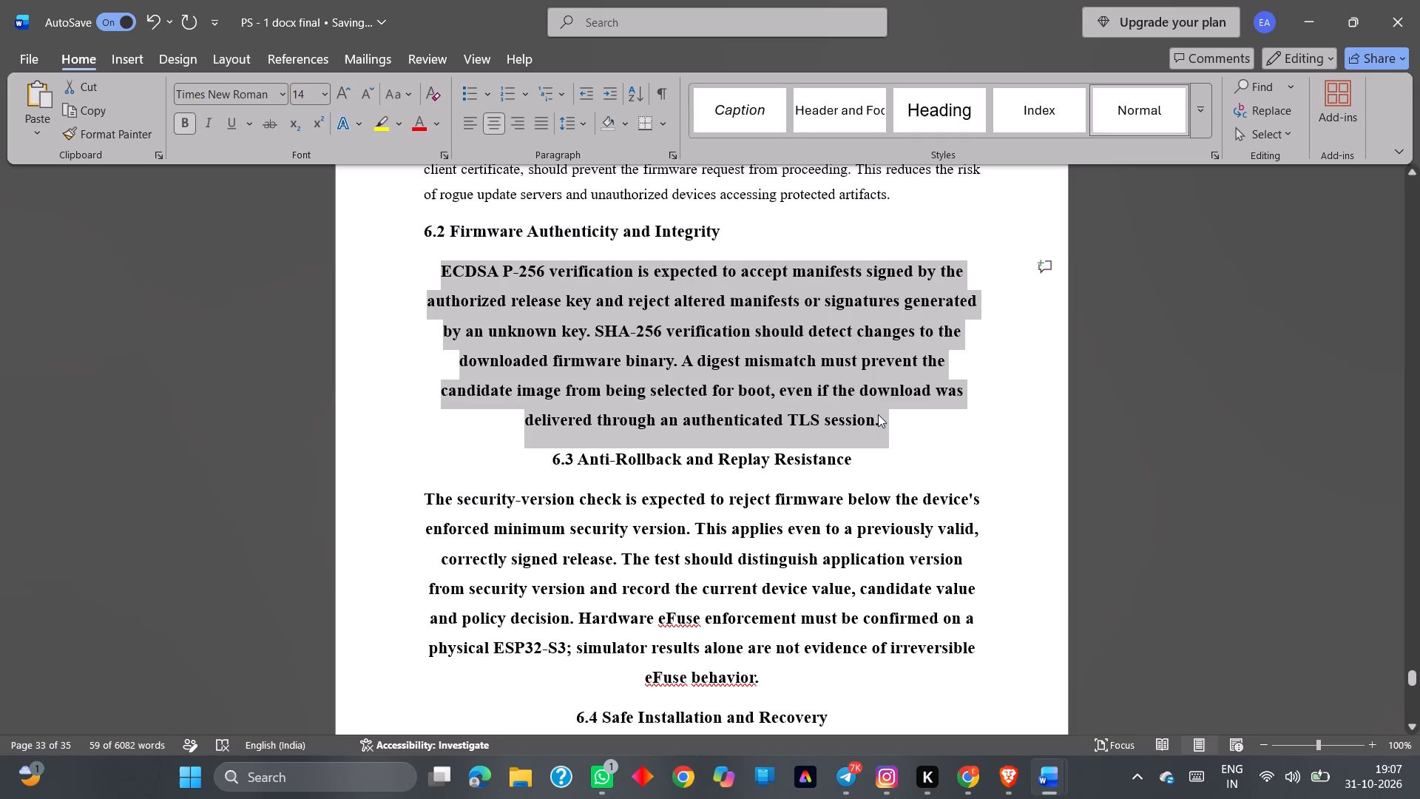
key(ctrl+j)
key(ctrl+b)
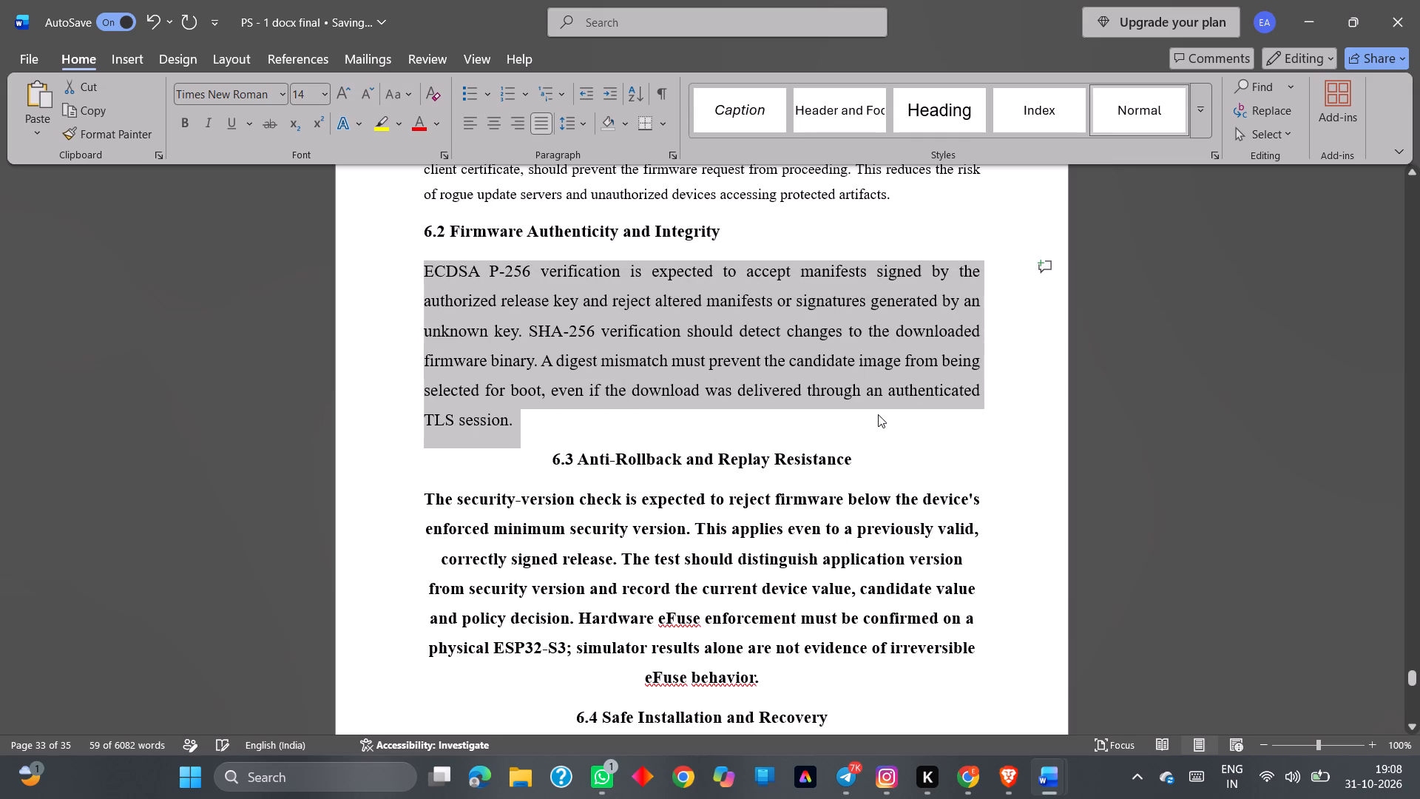
drag(310, 93, 317, 93)
click(317, 93)
click(320, 93)
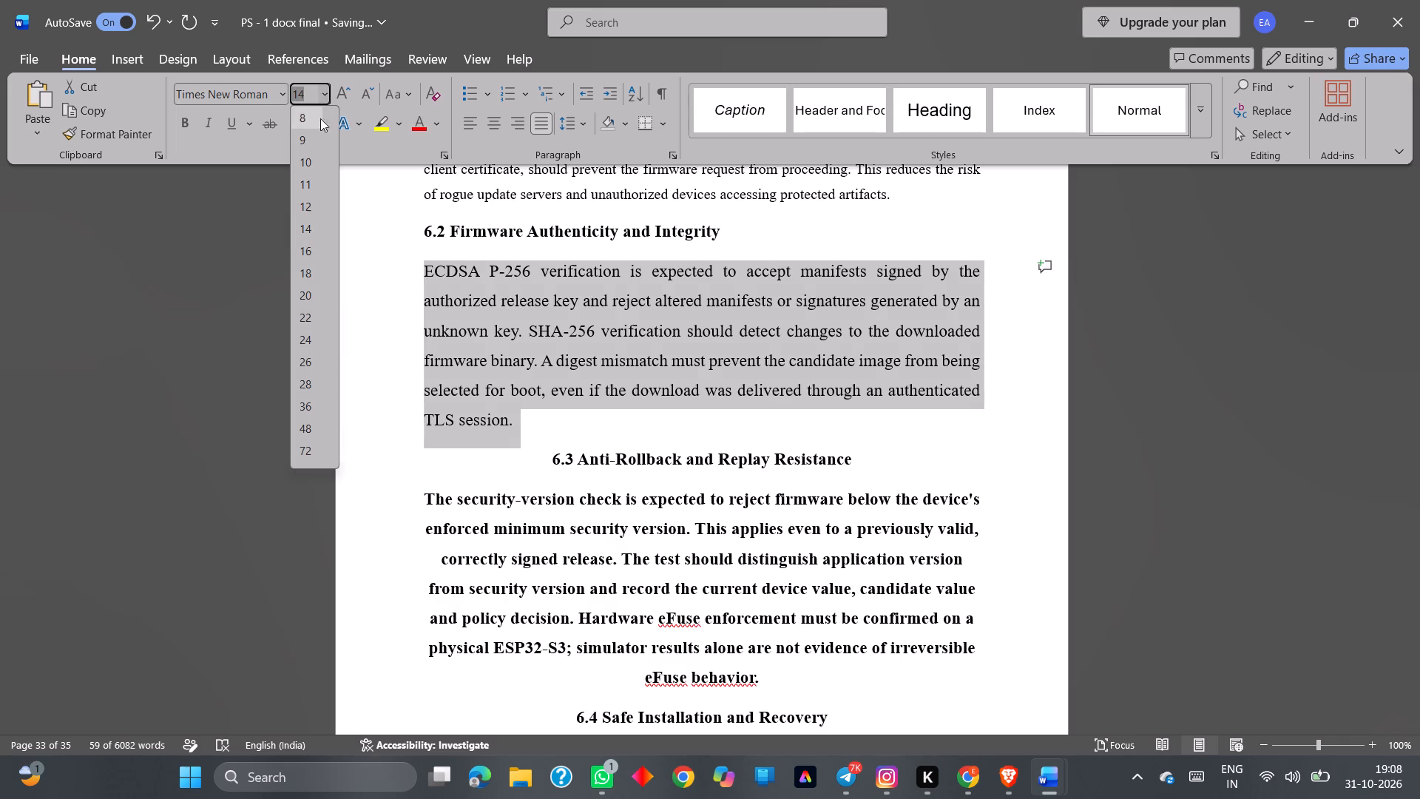
click(311, 206)
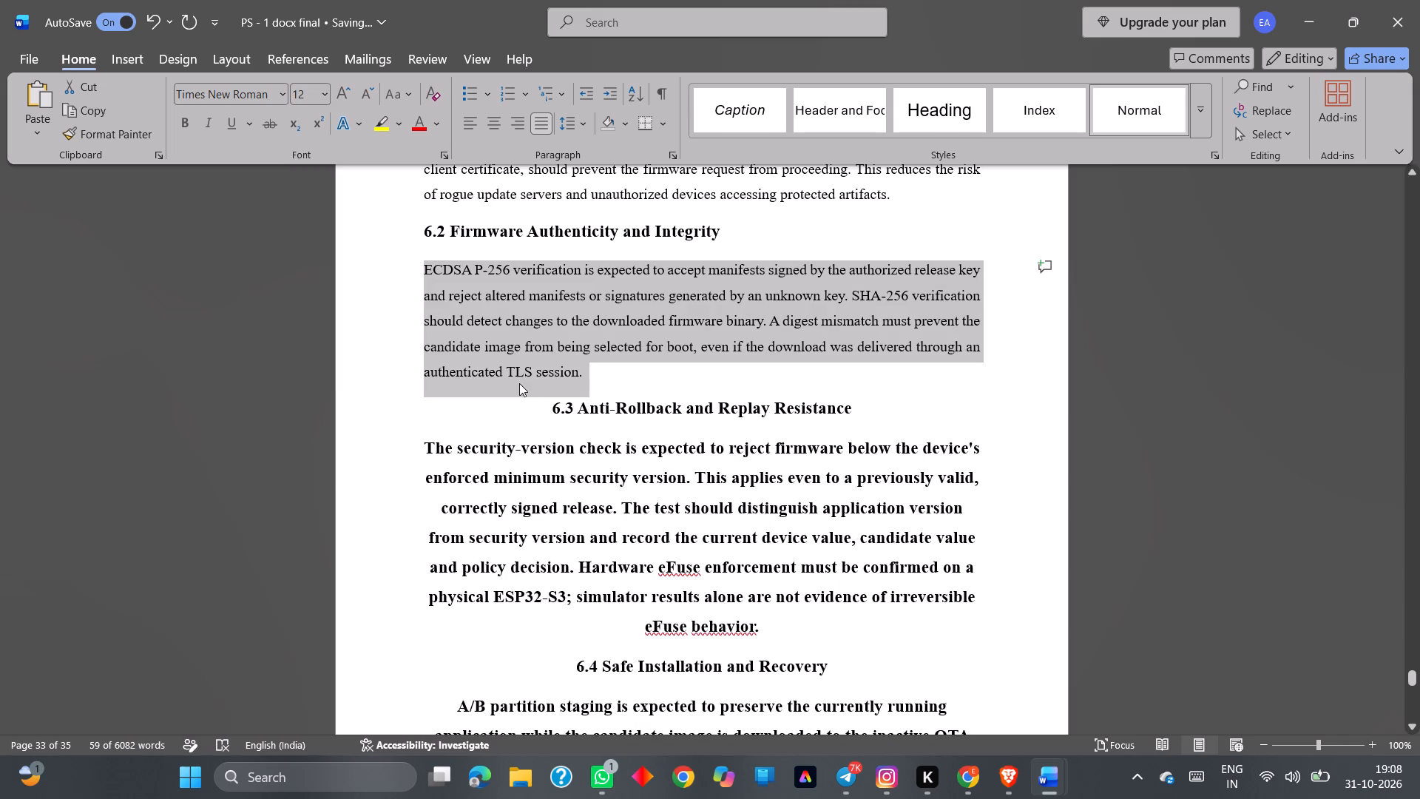
Left-align the heading 6.3 Anti-Rollback and Replay Resistance.
scroll(519, 383, down, 1)
drag(853, 312, 731, 321)
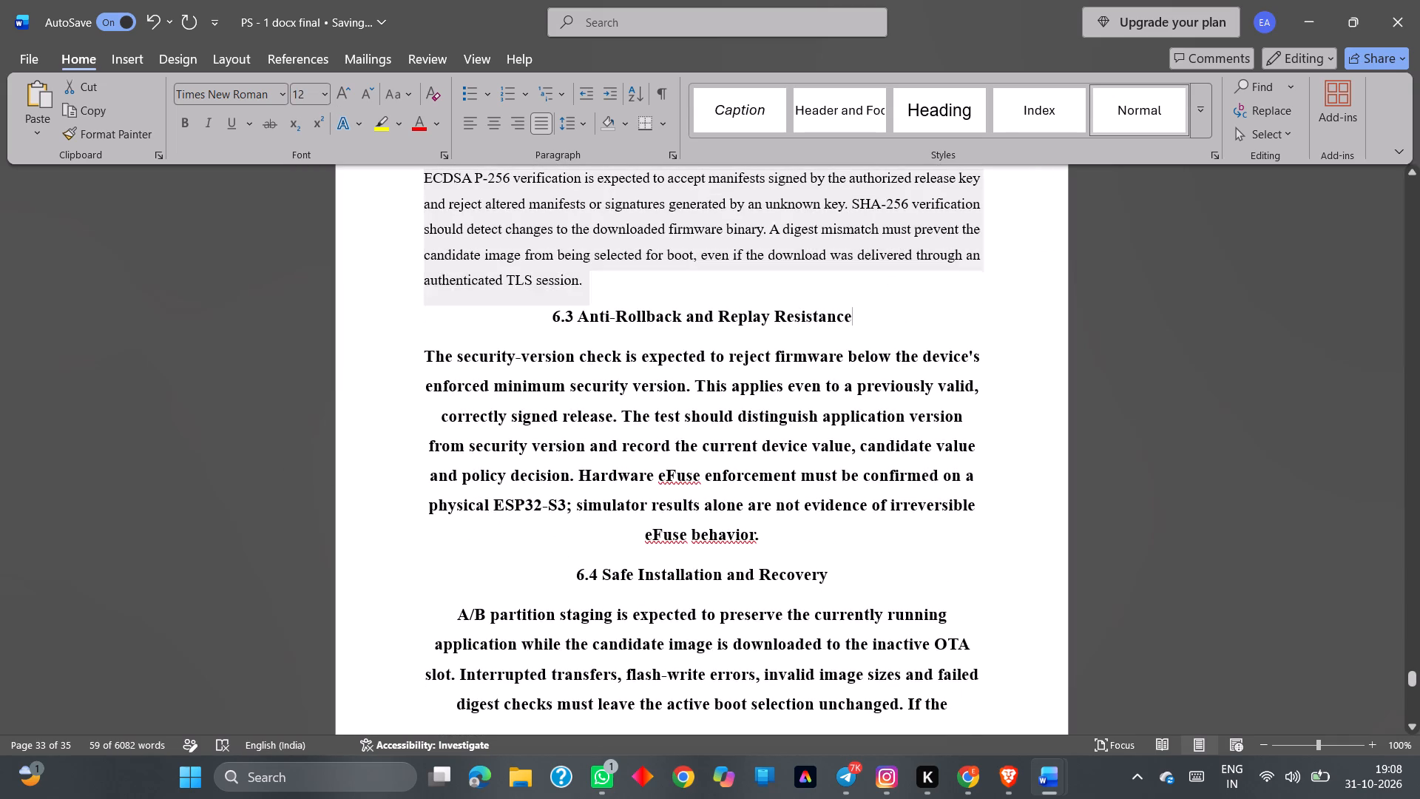
drag(731, 321, 550, 316)
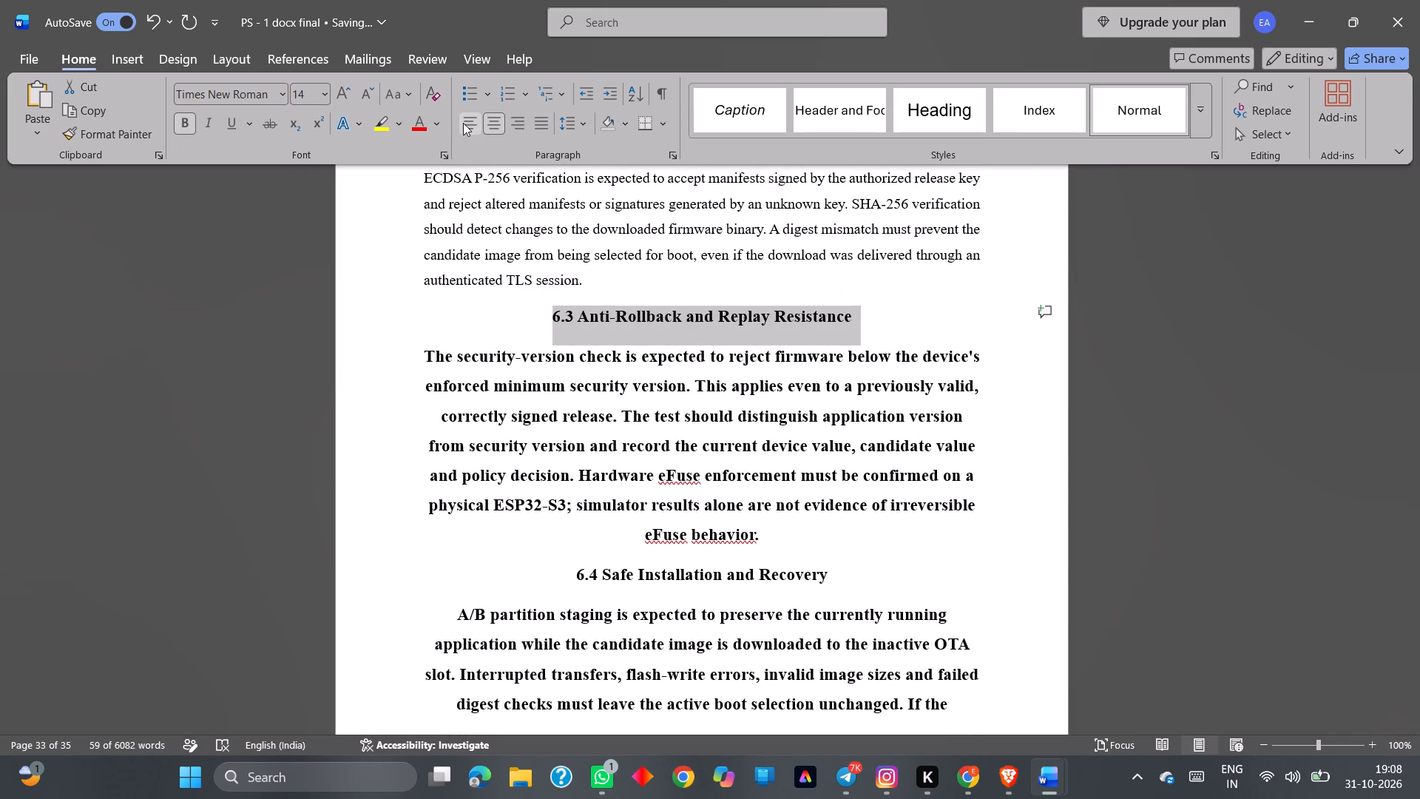
click(463, 124)
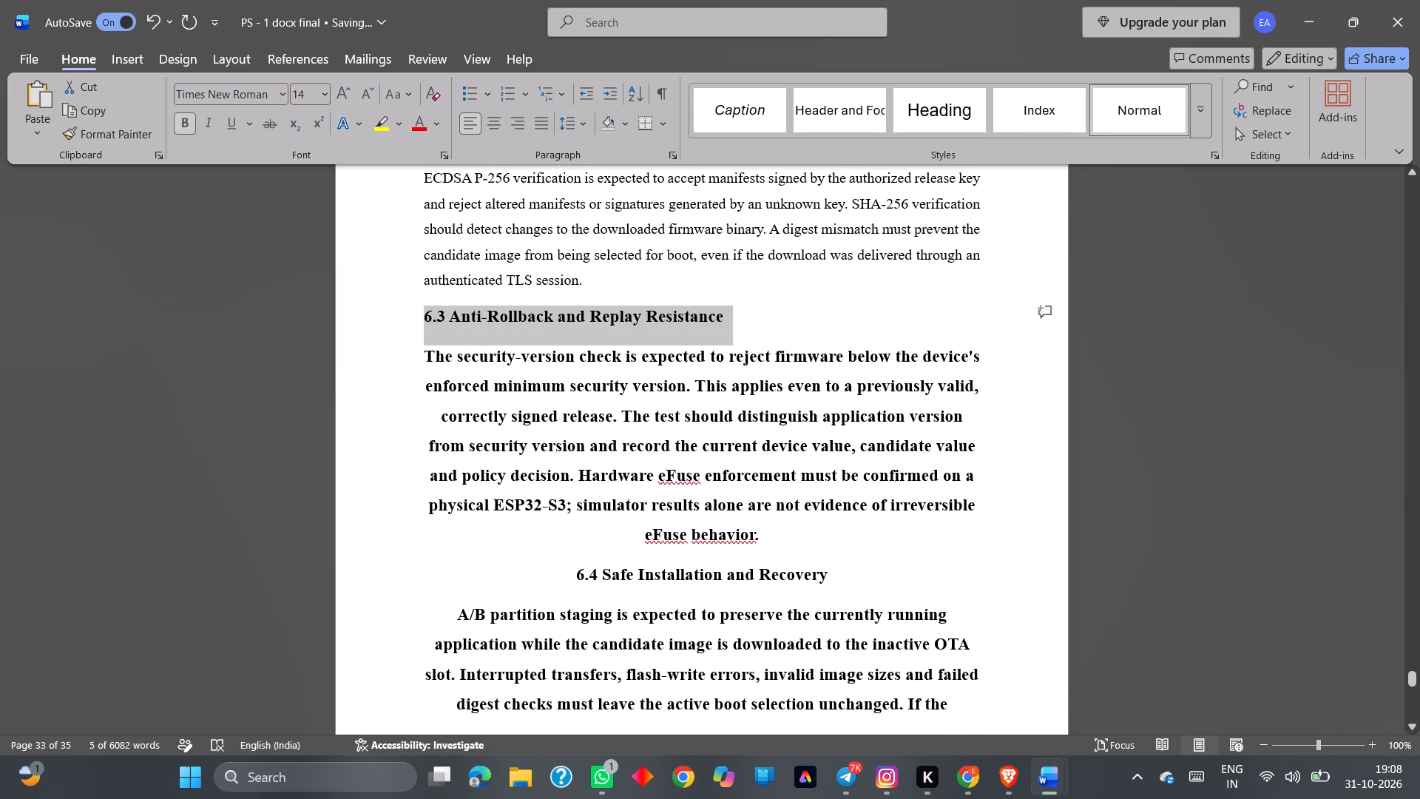
Format the paragraph under heading 6.3 as justified, non-bold, 12 pt text.
drag(423, 356, 833, 563)
key(ctrl+b)
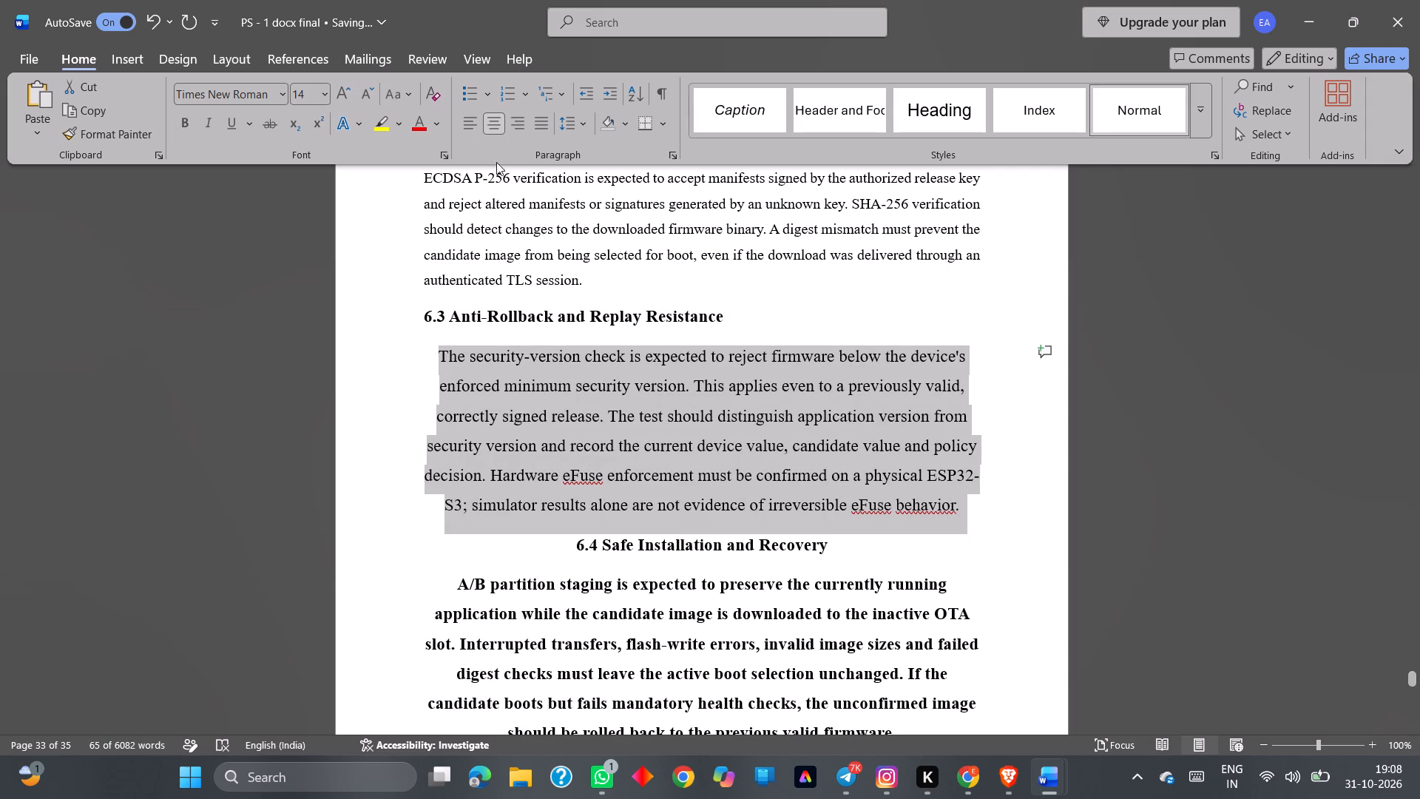
click(531, 127)
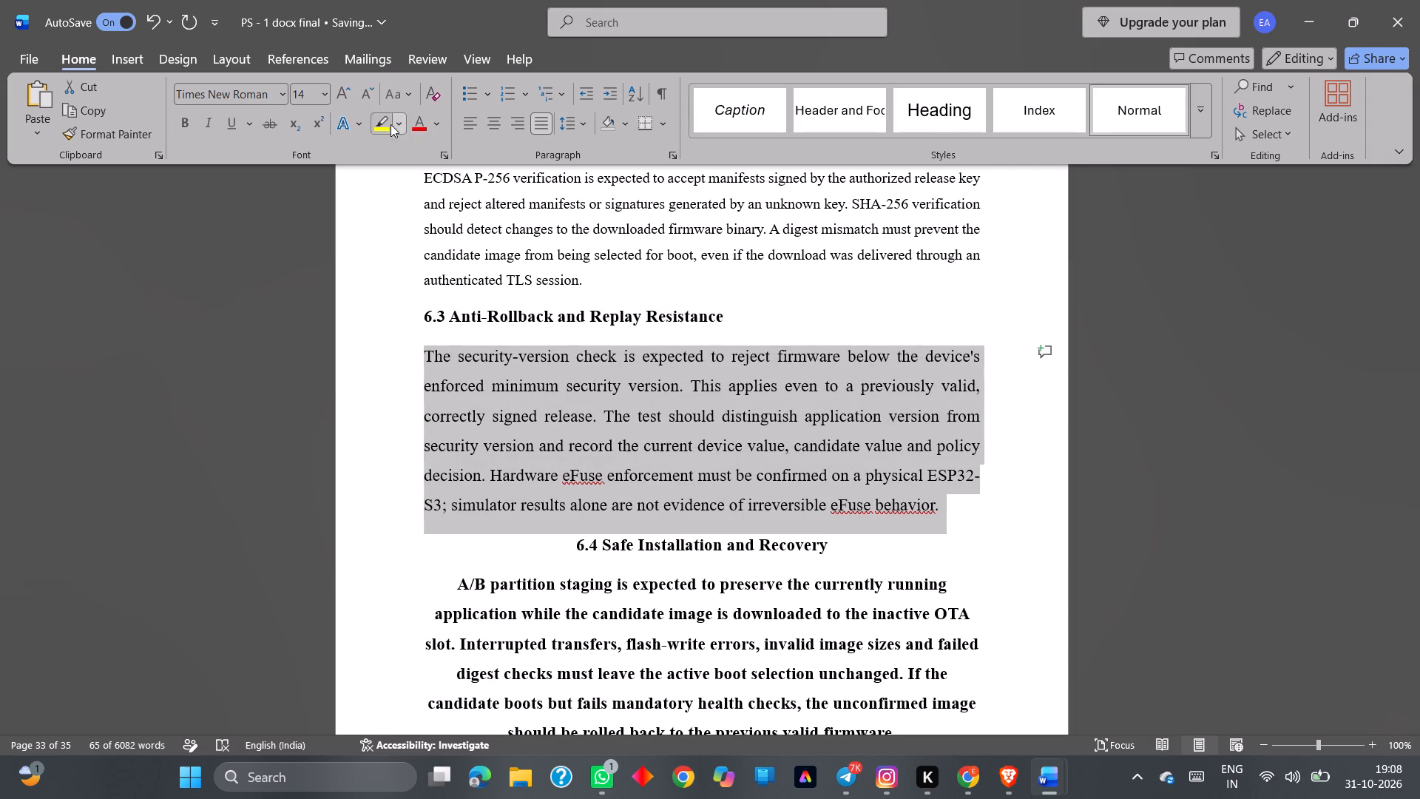
click(320, 97)
click(297, 203)
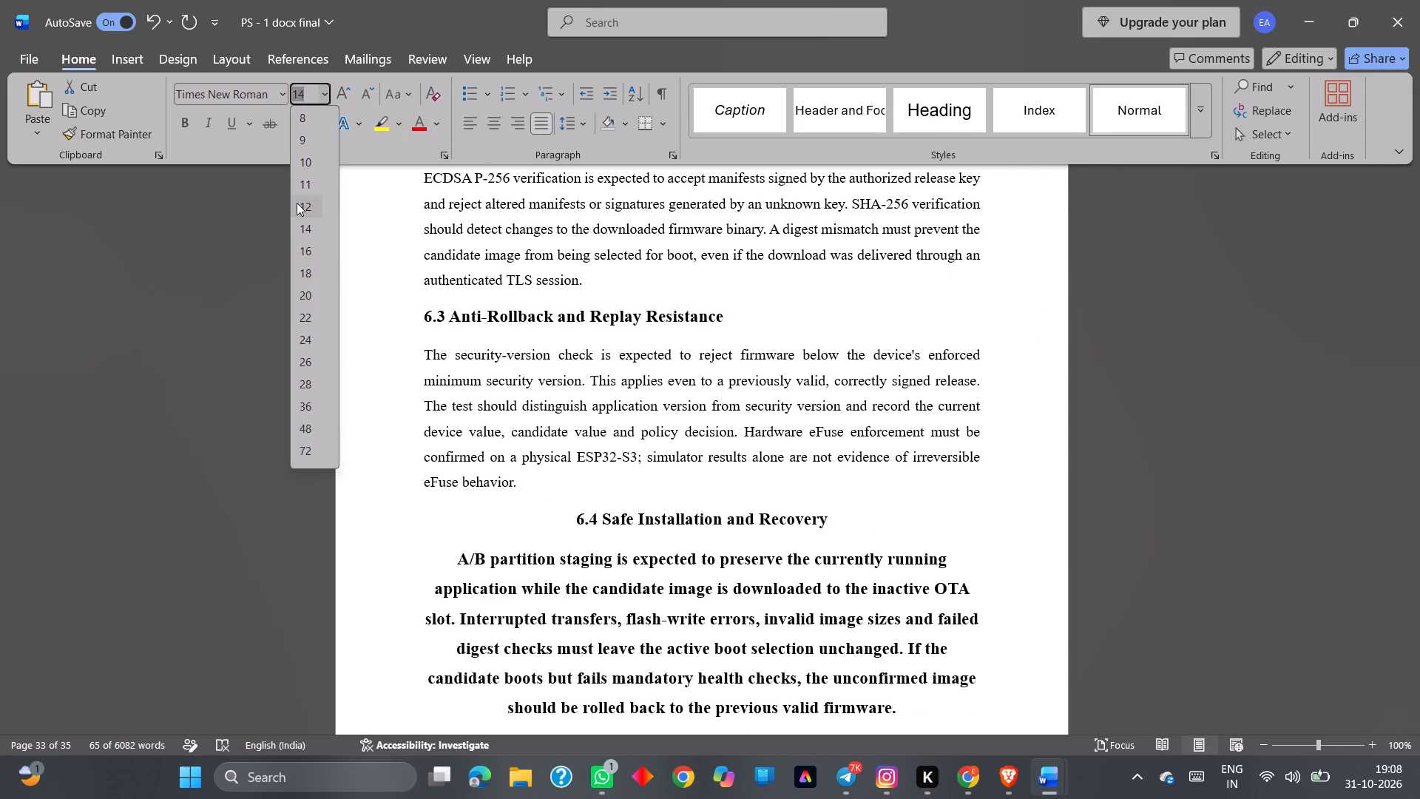
Left-align the heading 6.4 Safe Installation and Recovery.
scroll(455, 564, down, 3)
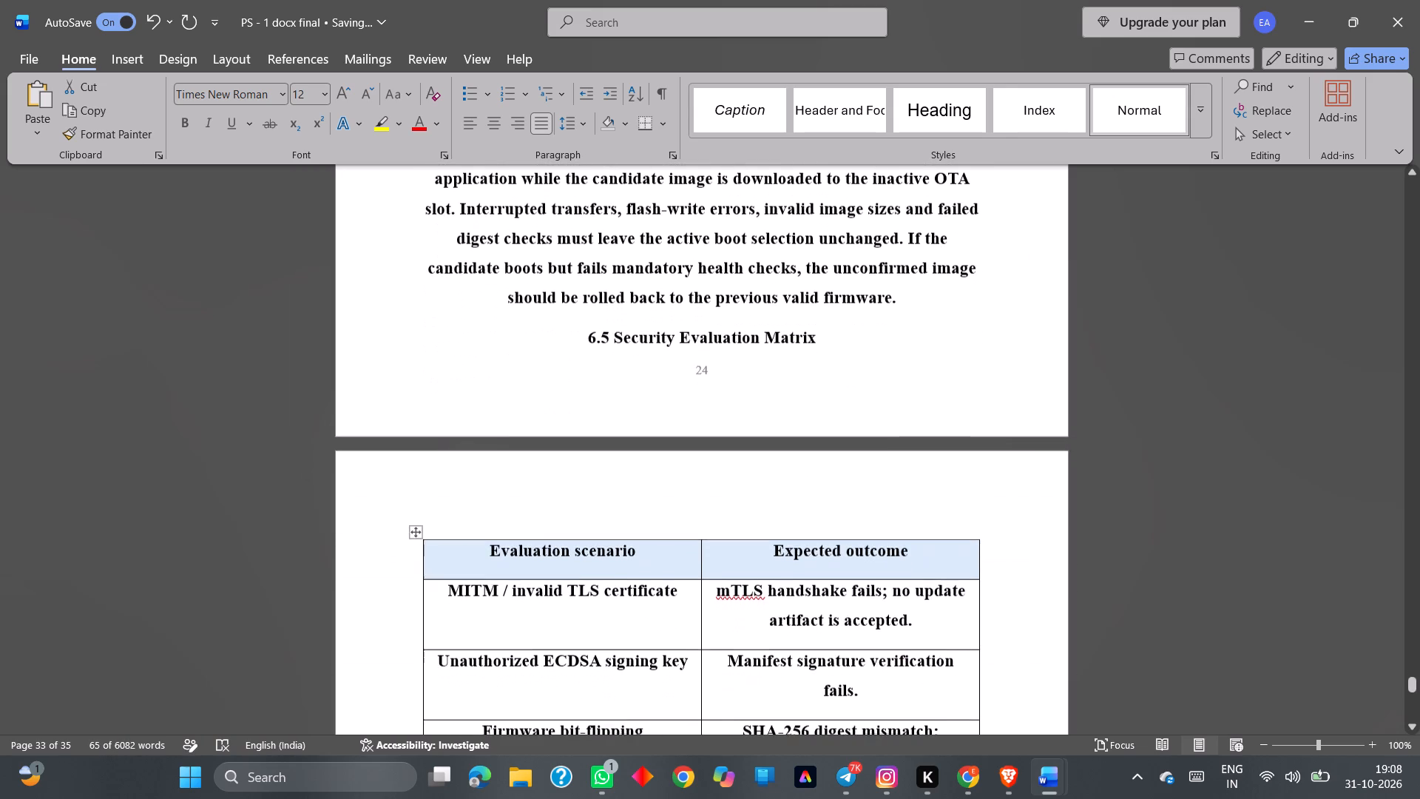
scroll(455, 564, up, 1)
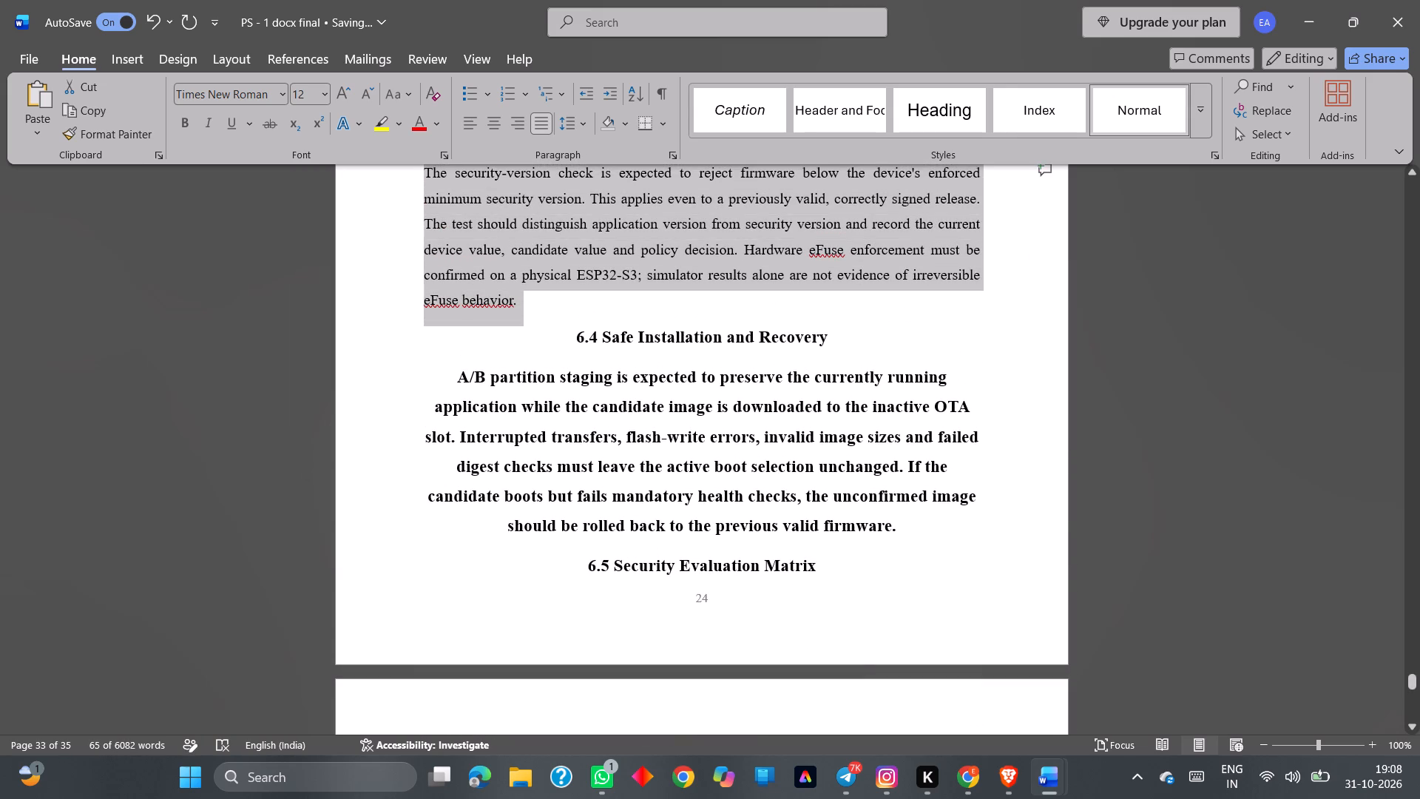
drag(851, 332, 575, 337)
click(475, 124)
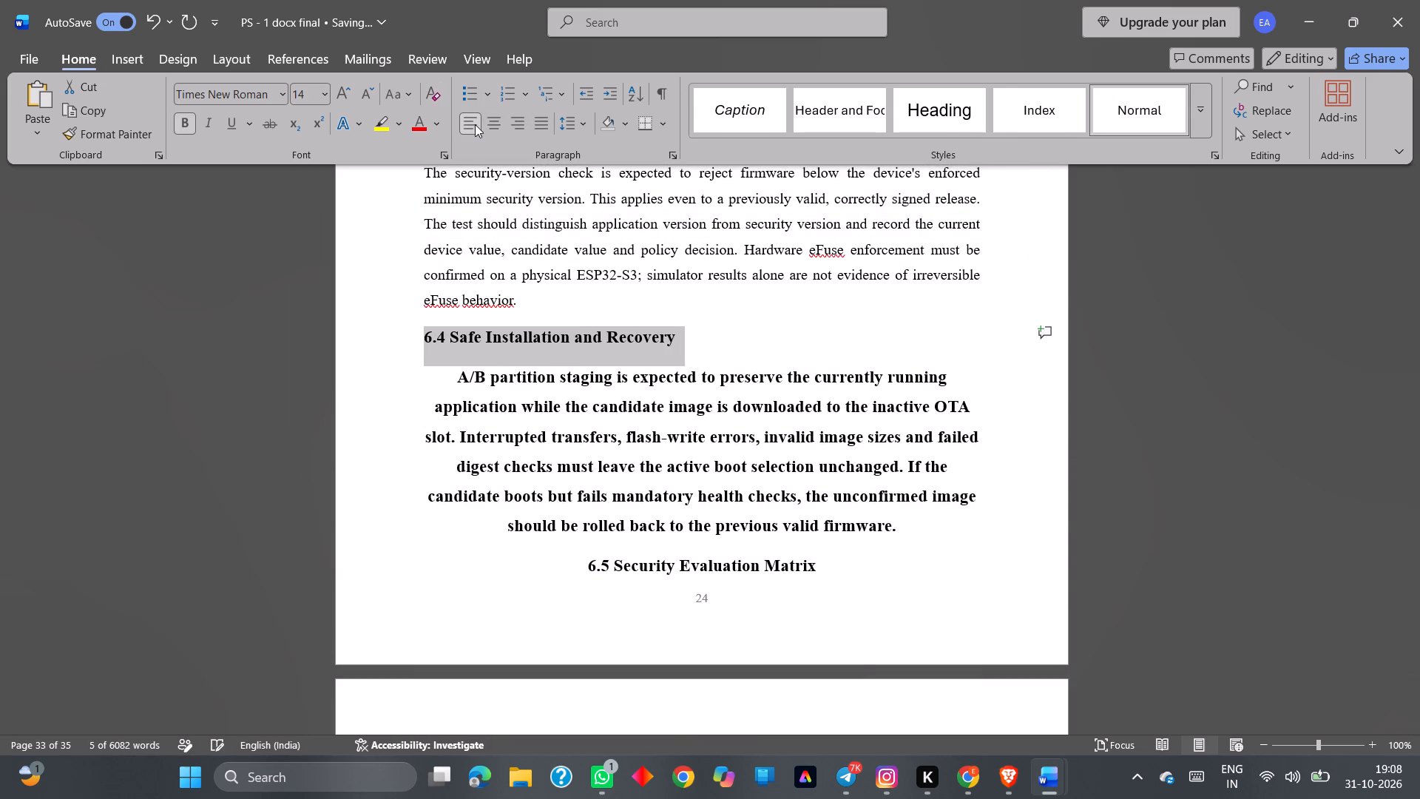
Format the paragraph under heading 6.4 as justified, non-bold, 12 pt text.
drag(453, 370, 850, 508)
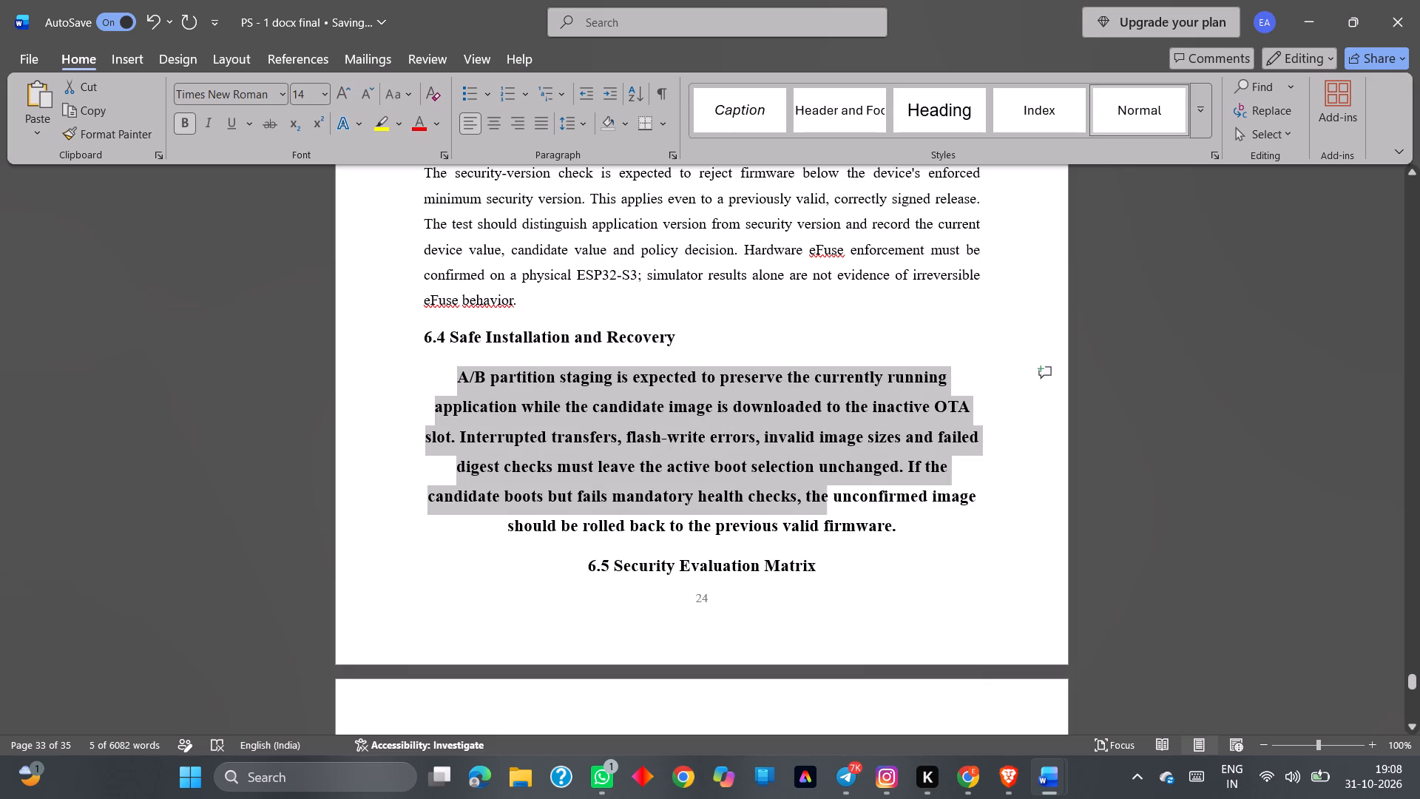
drag(850, 508, 907, 526)
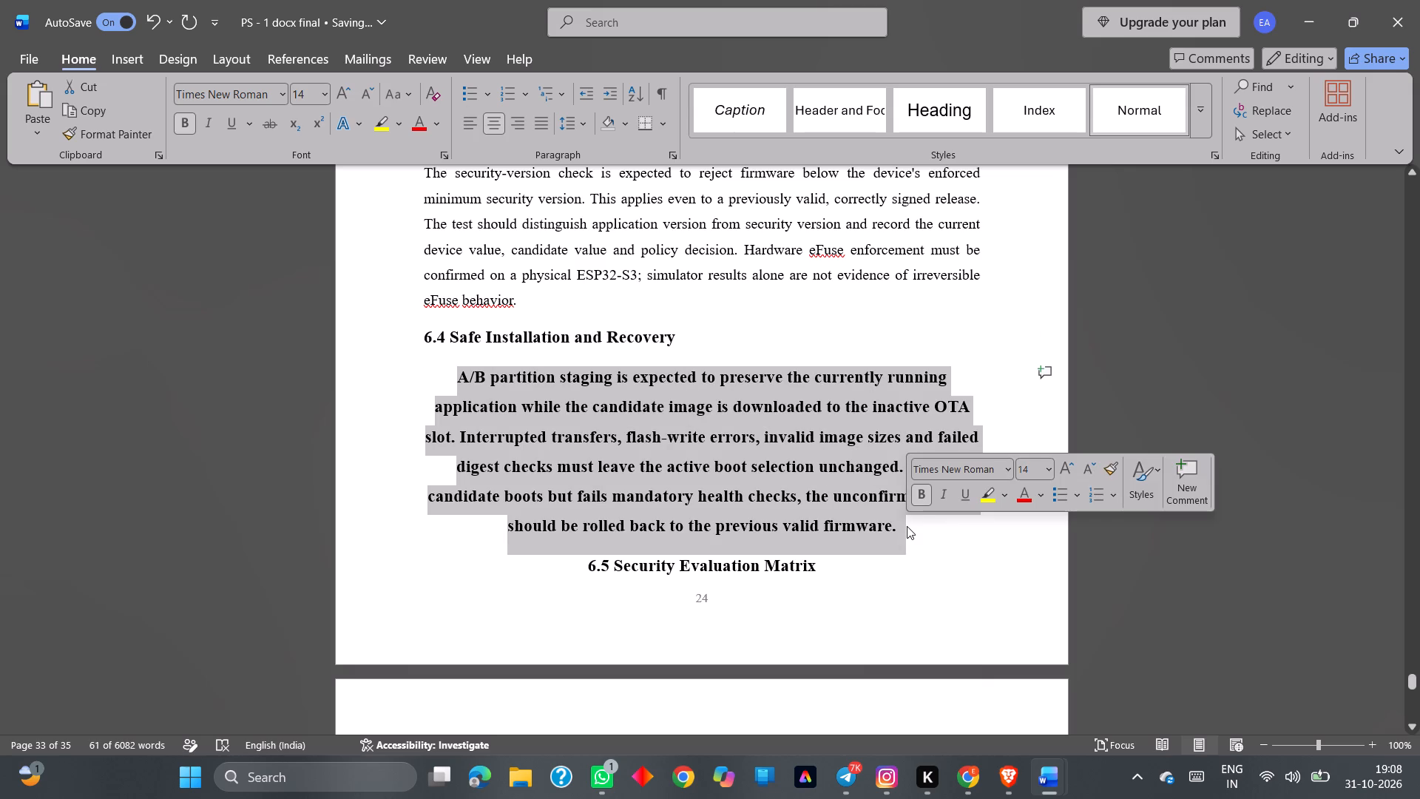
key(ctrl+b)
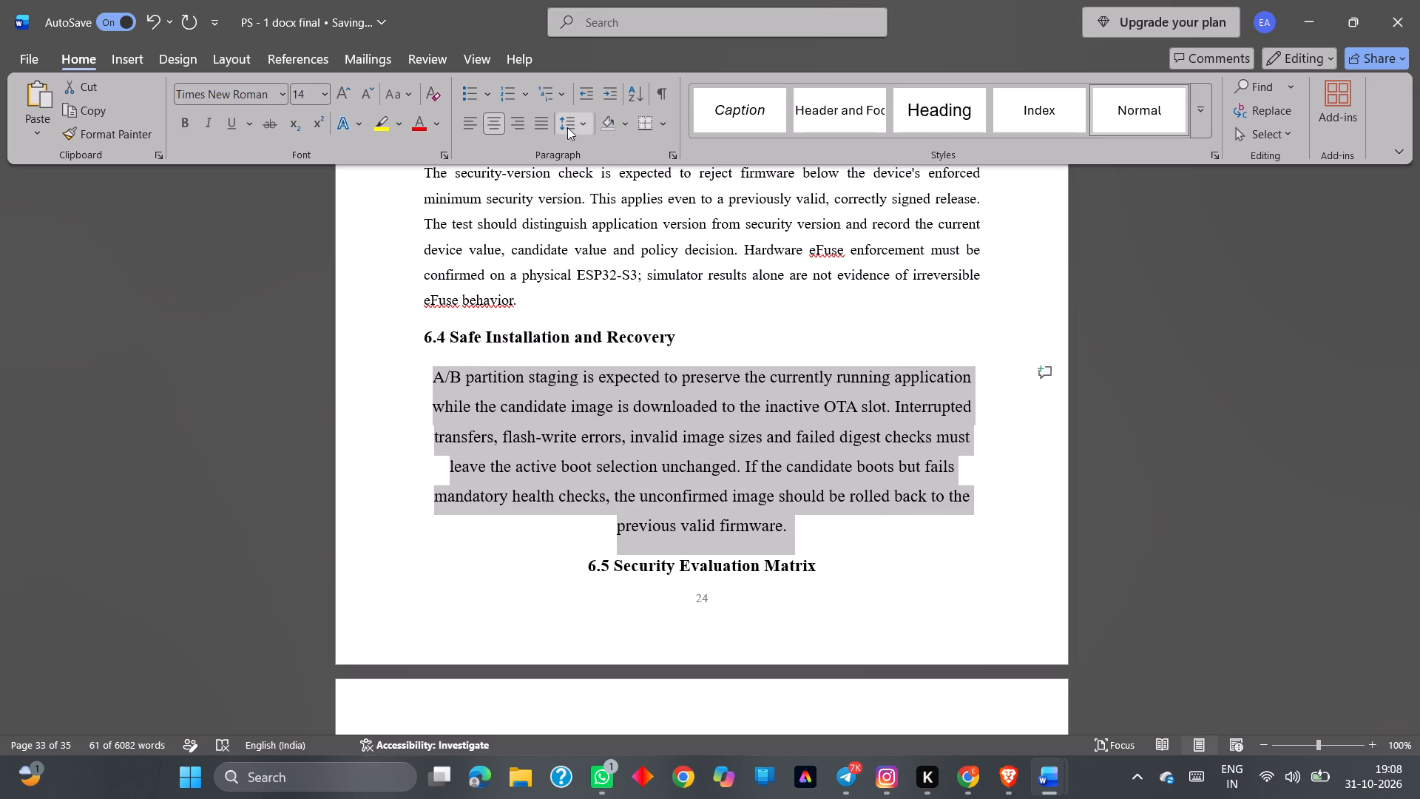
click(548, 123)
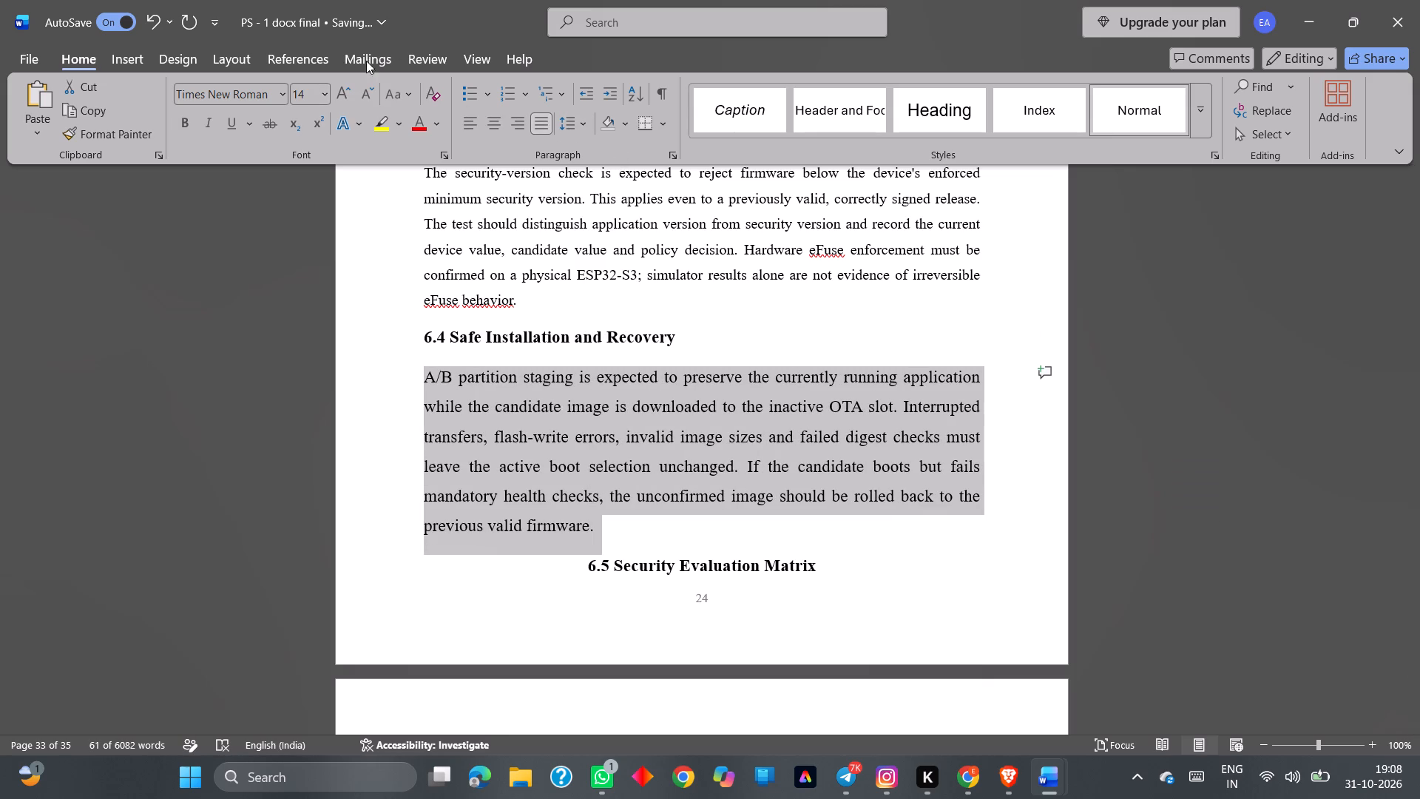
click(326, 96)
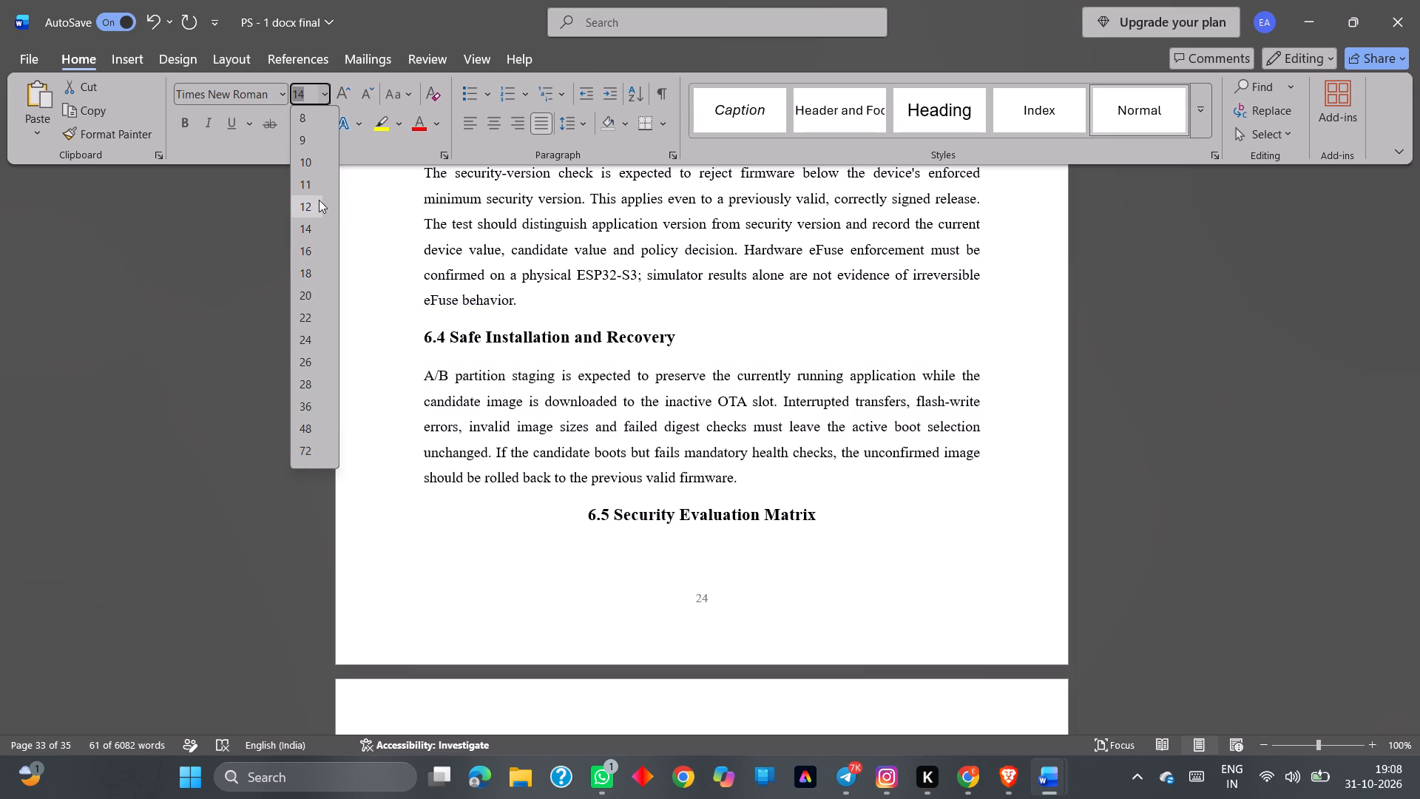
click(319, 200)
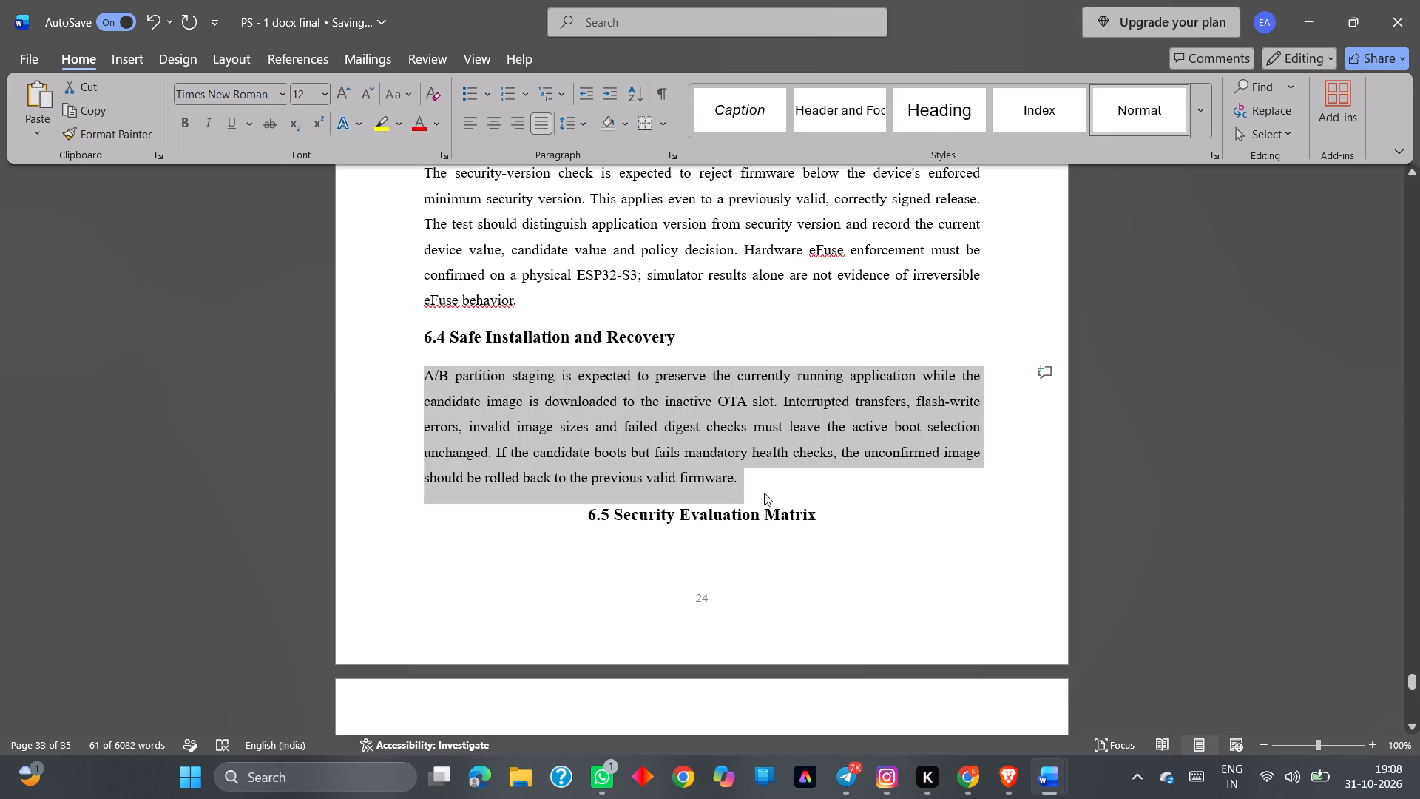
Insert two blank paragraphs after the 6.4 body text to push heading 6.5 onto the next page.
click(740, 485)
key(Return)
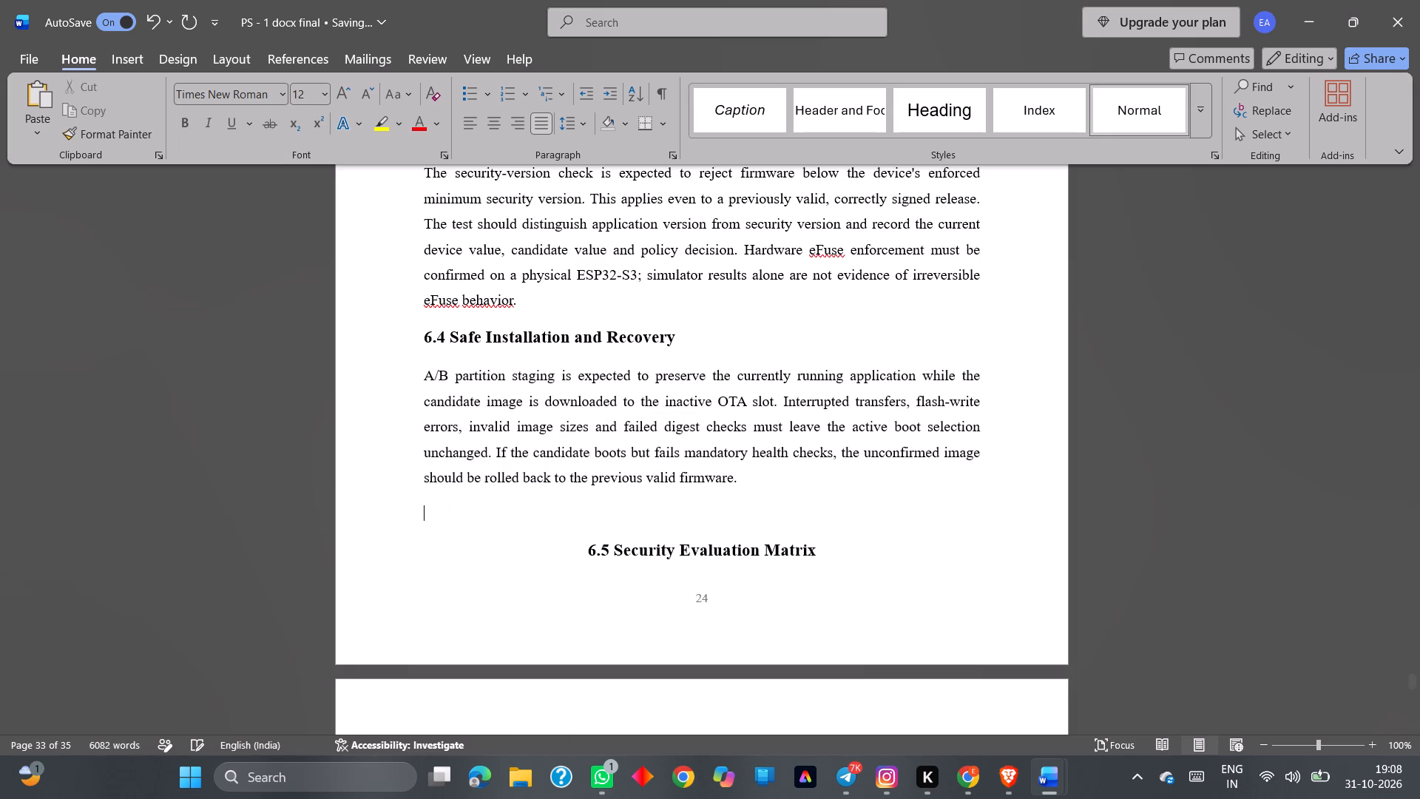
key(Return)
Left-align the heading 6.5 Security Evaluation Matrix.
scroll(740, 485, down, 4)
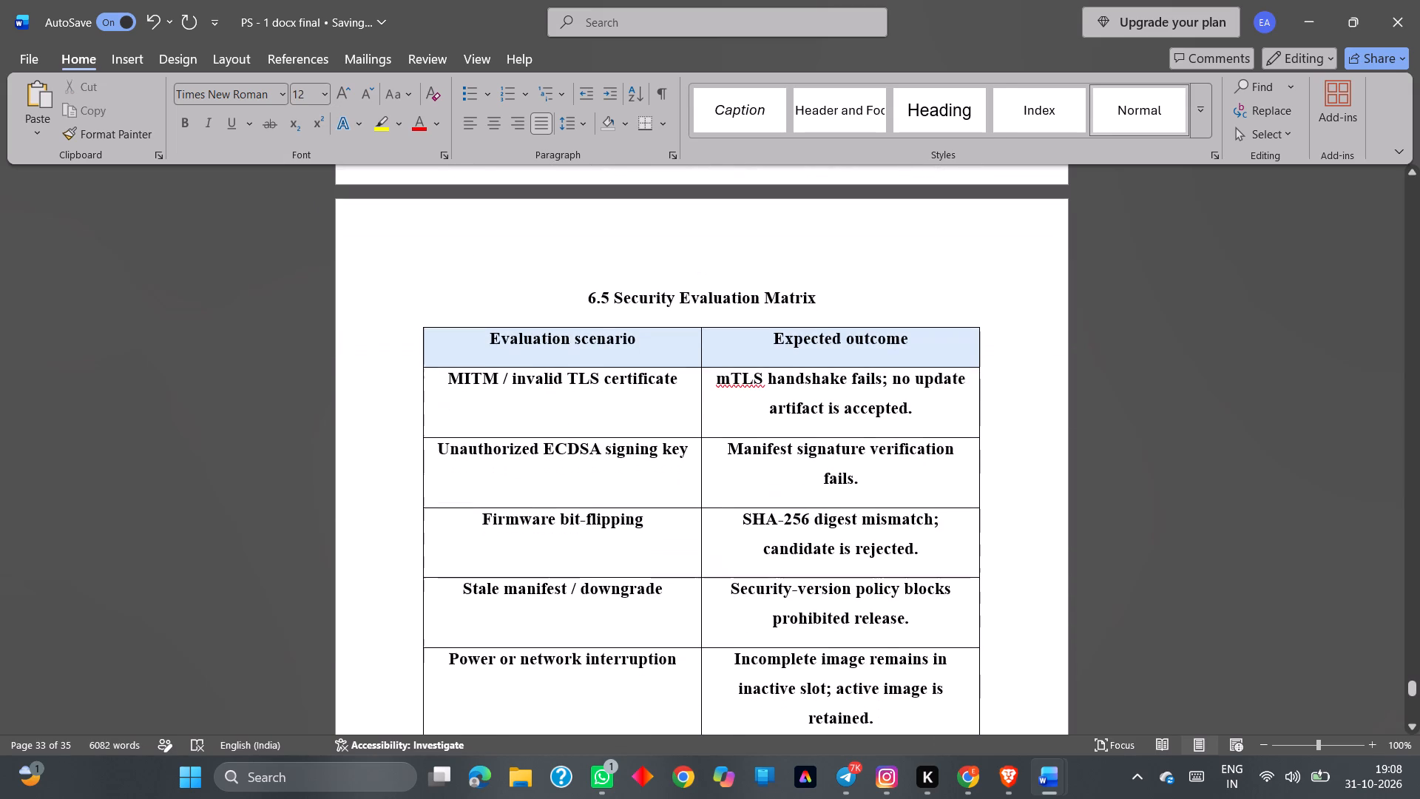
drag(842, 291, 621, 296)
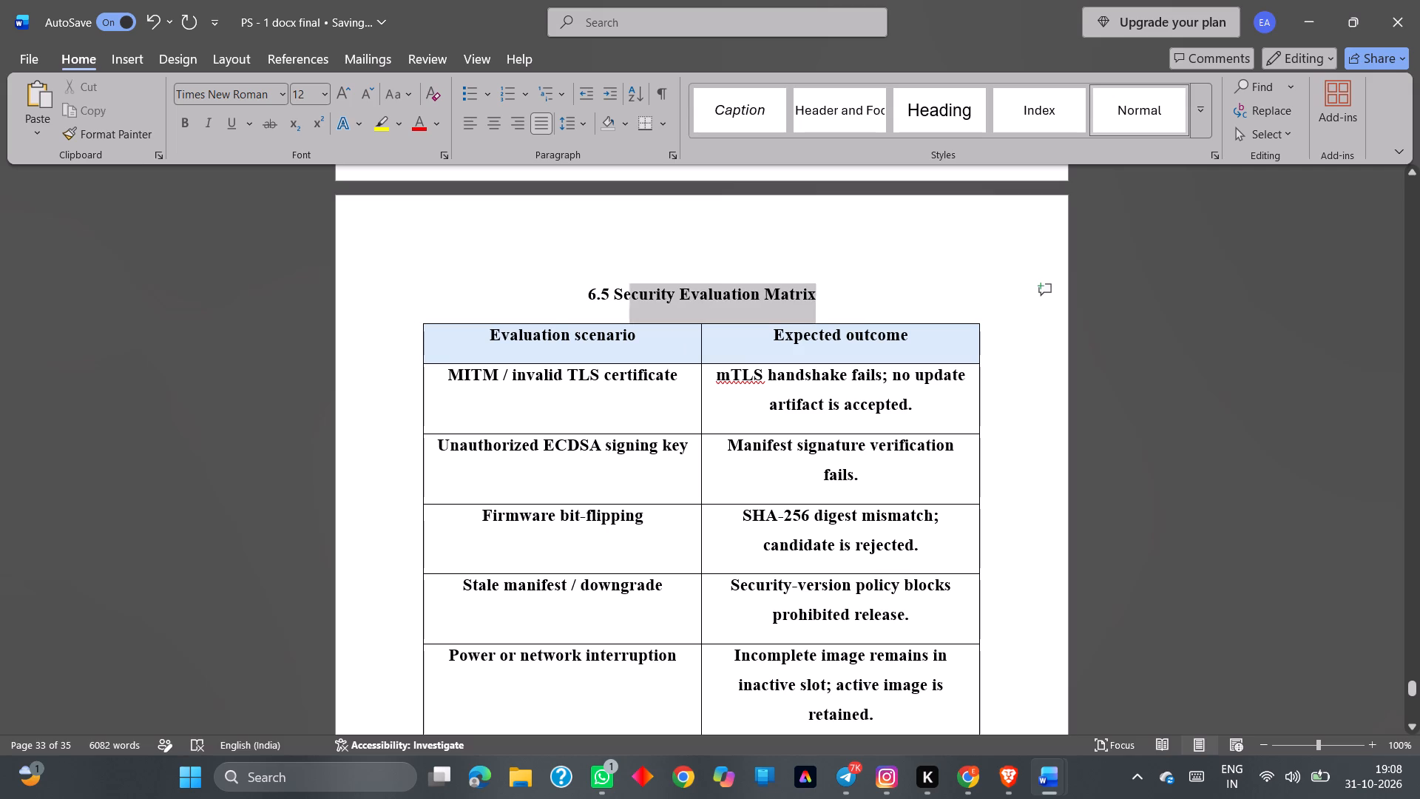
drag(621, 296, 578, 299)
click(468, 116)
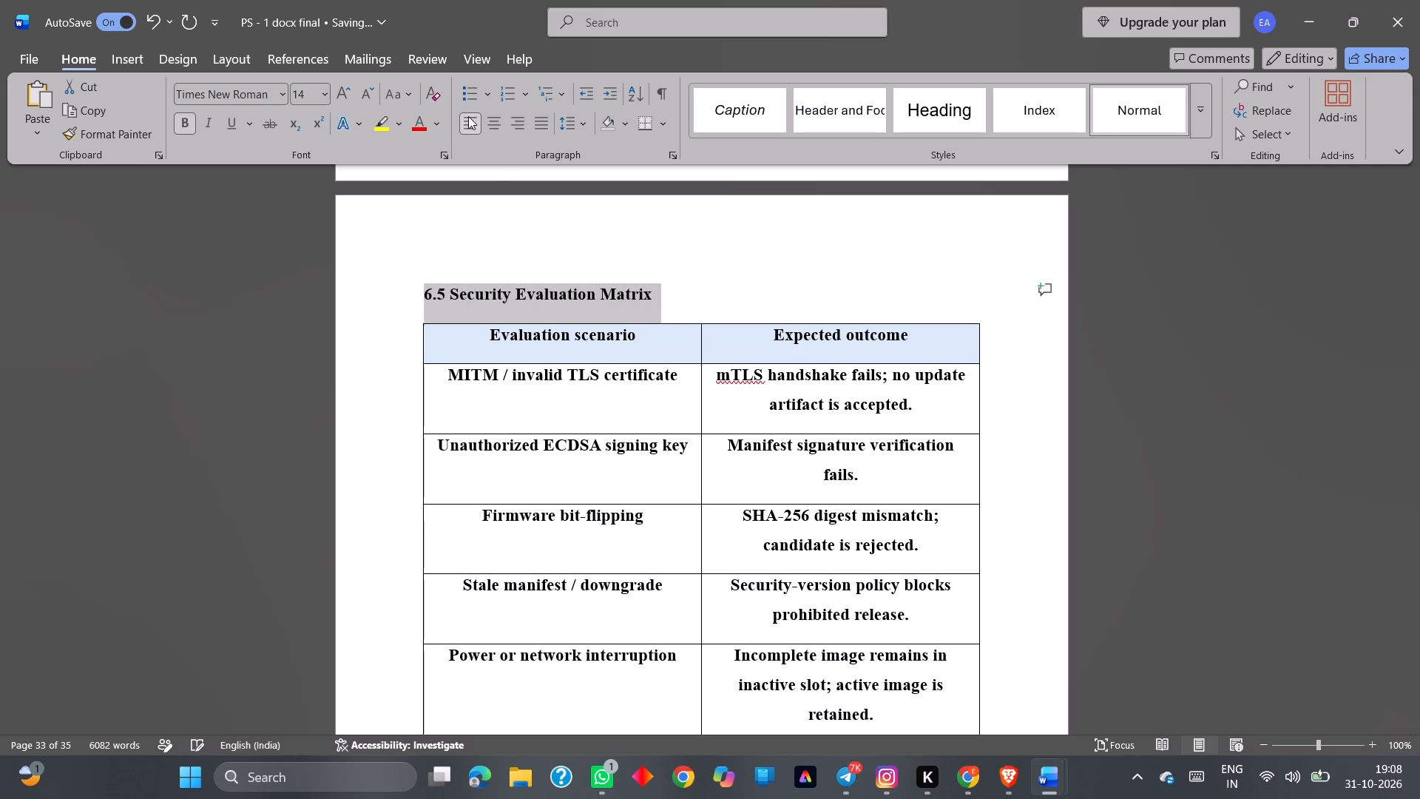
Format all text in the Security Evaluation Matrix table as non-bold, 12 pt.
drag(471, 337, 733, 528)
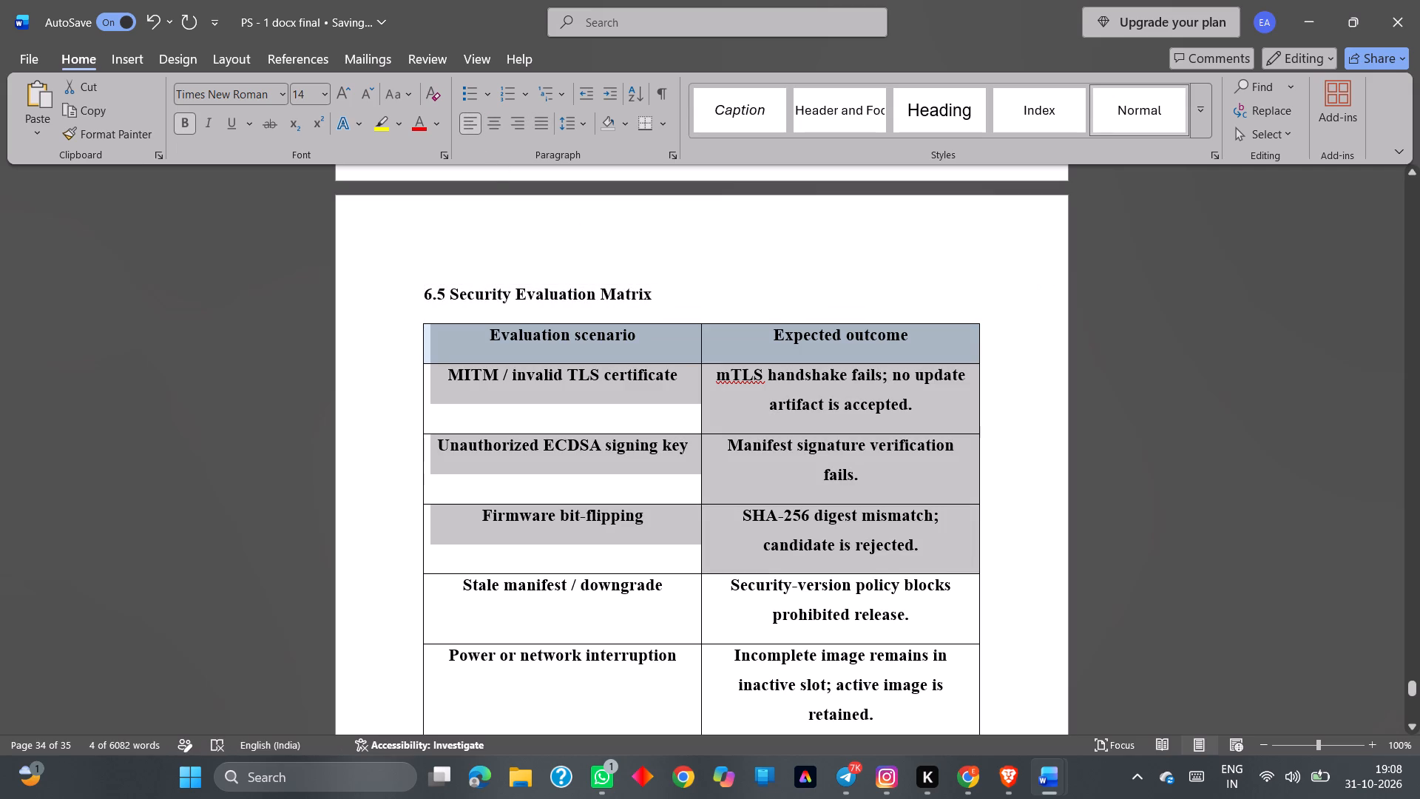
drag(733, 528, 805, 496)
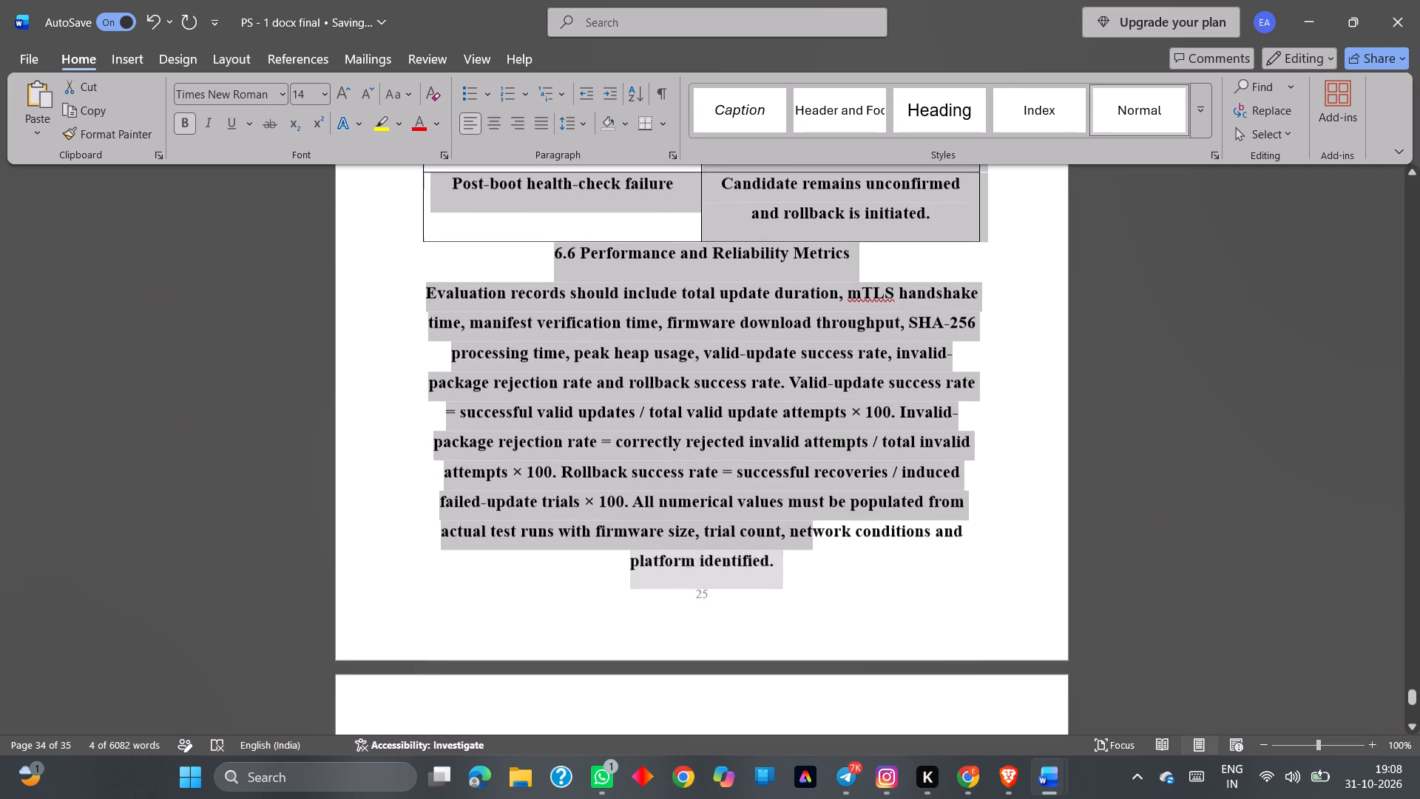
drag(805, 496, 1010, 217)
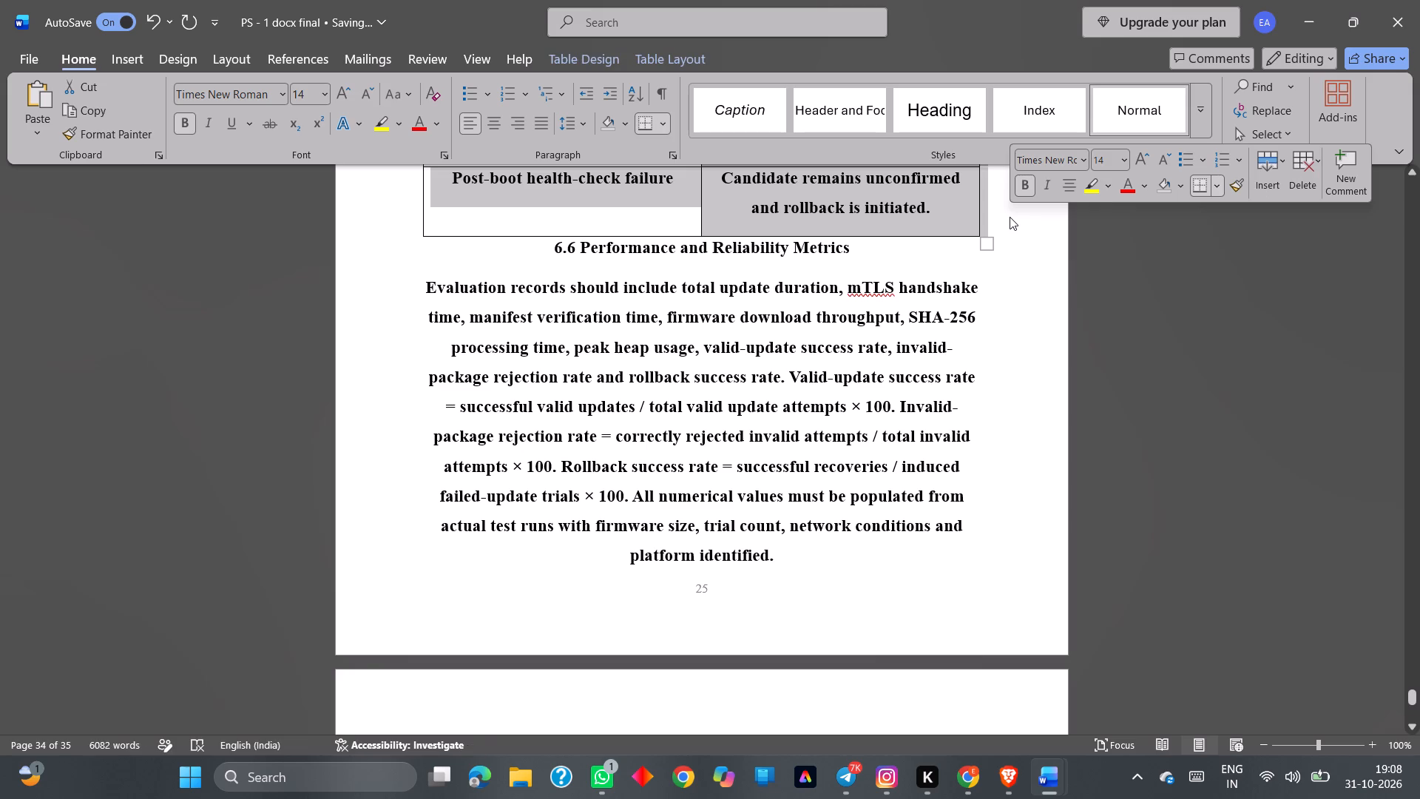
key(ctrl+b)
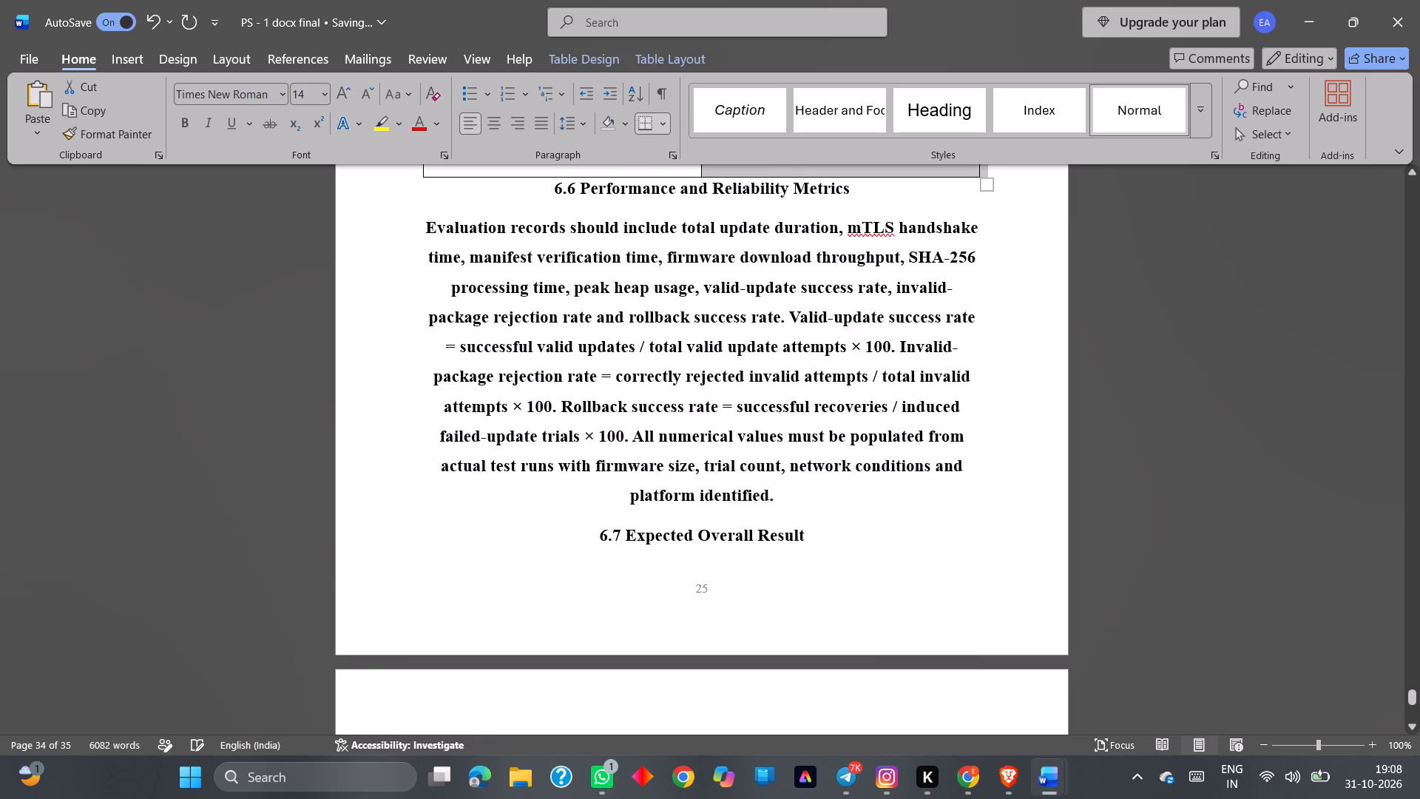
scroll(1010, 217, up, 2)
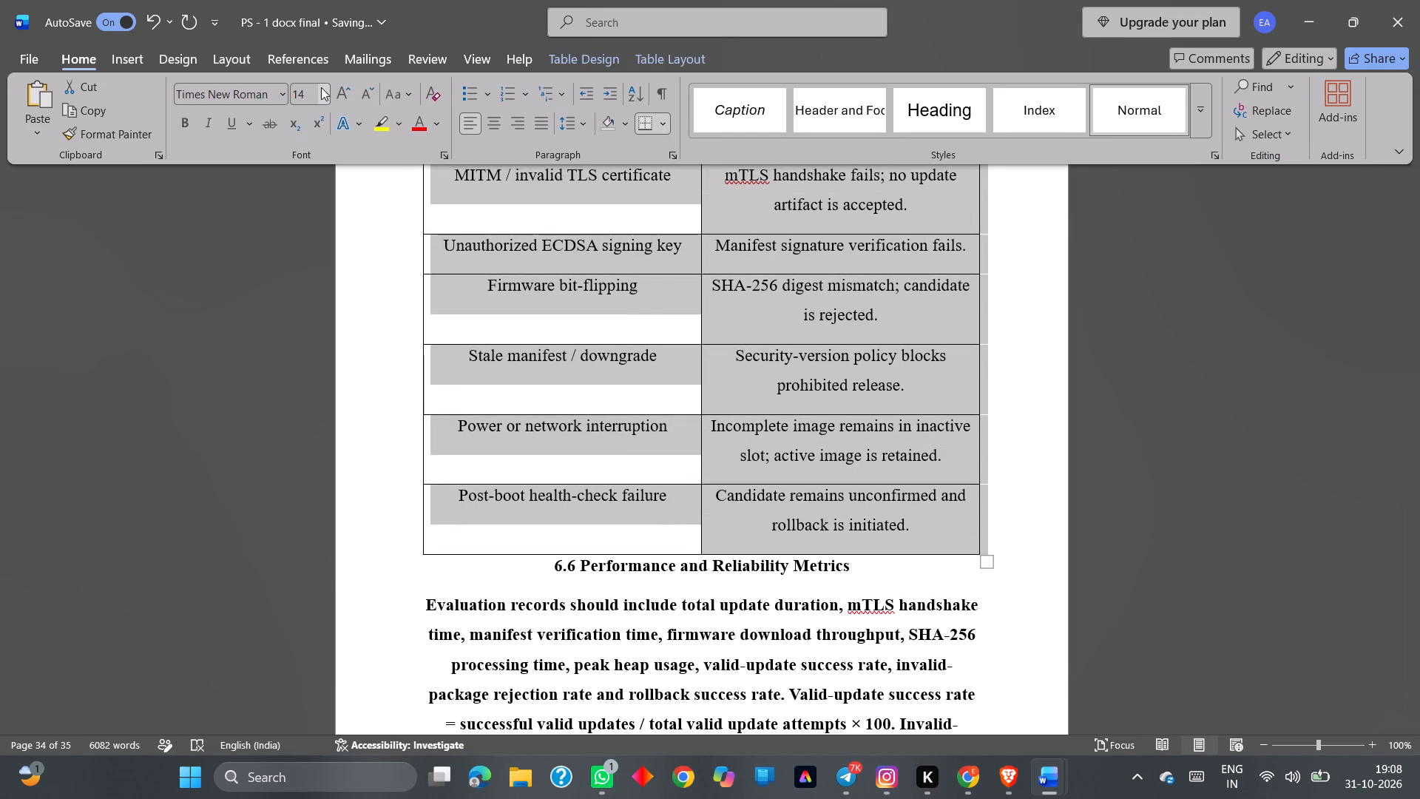
click(321, 87)
click(311, 206)
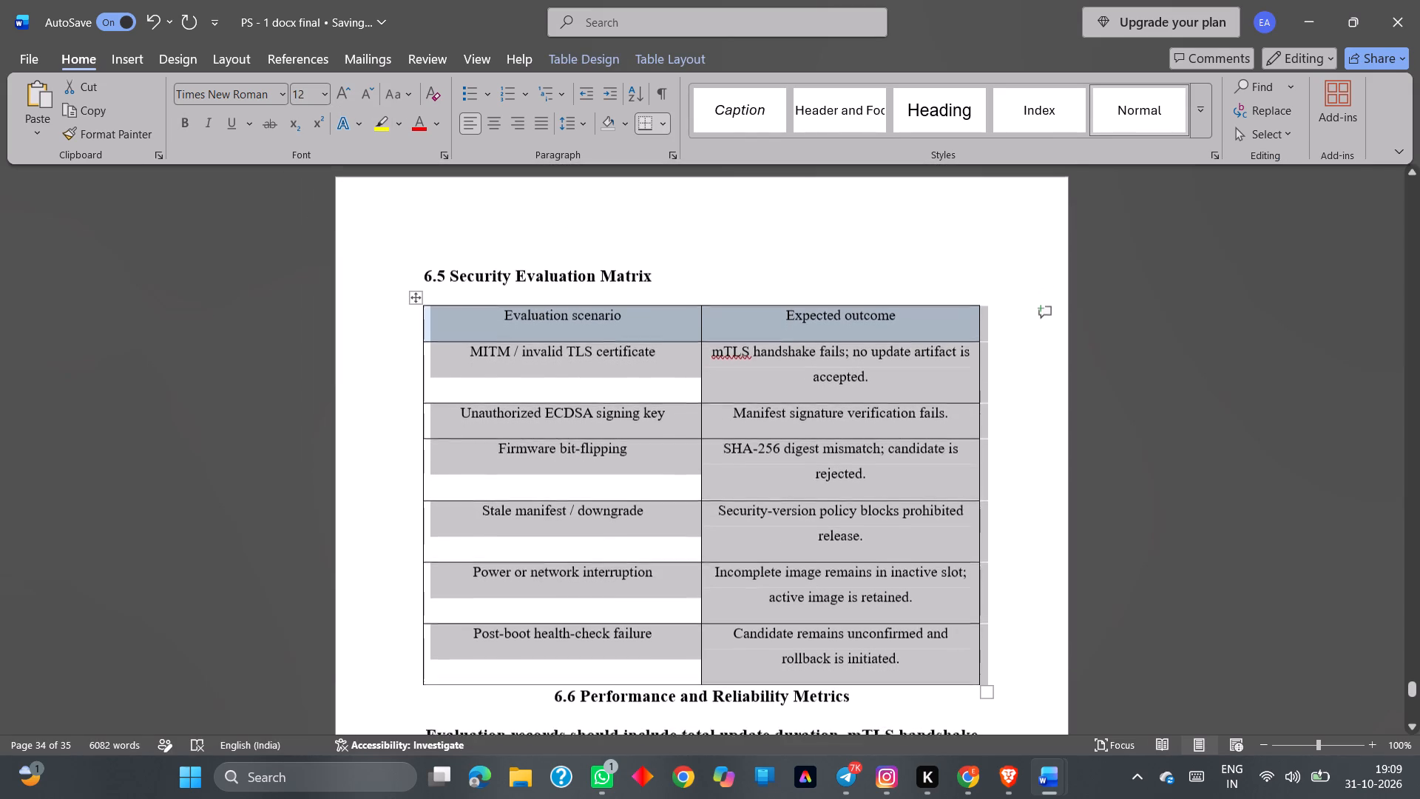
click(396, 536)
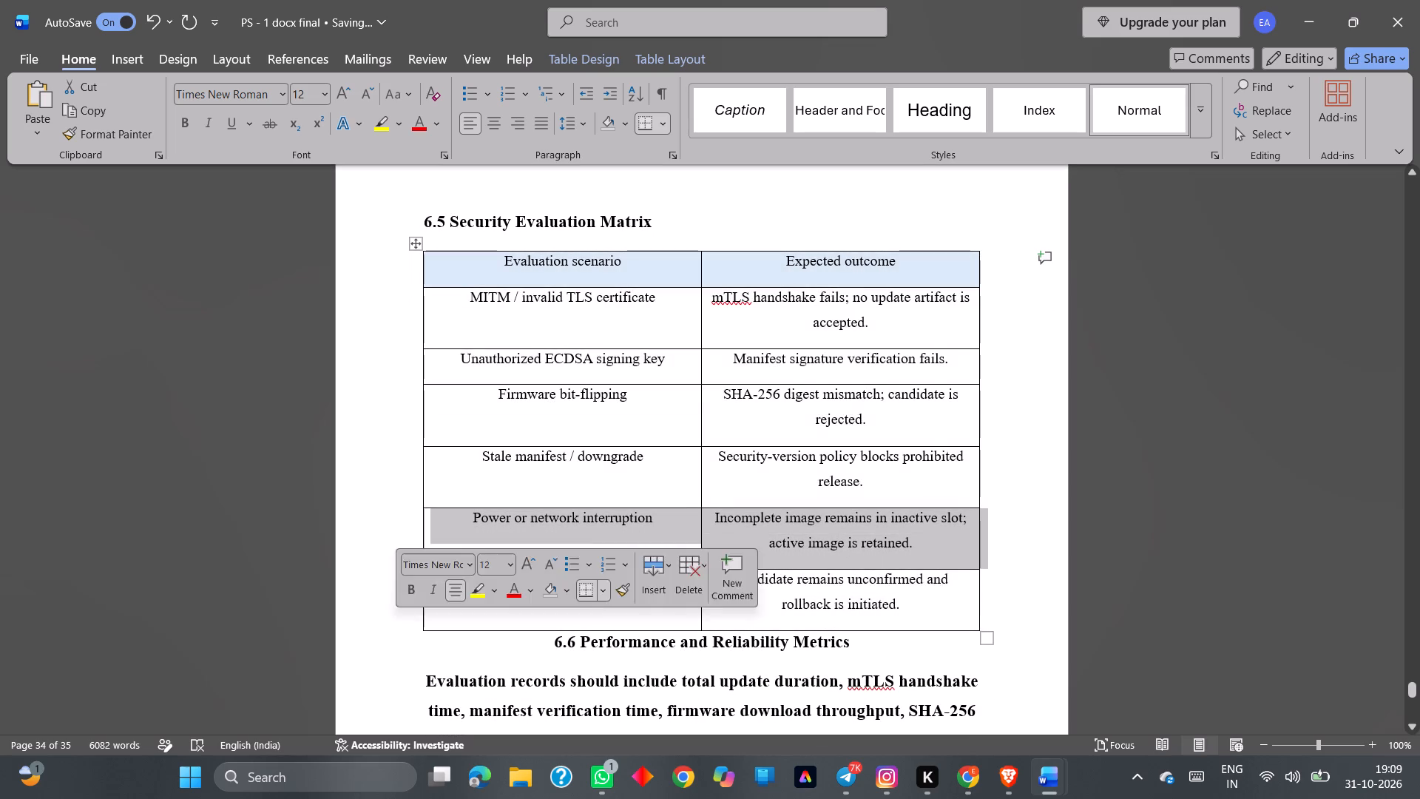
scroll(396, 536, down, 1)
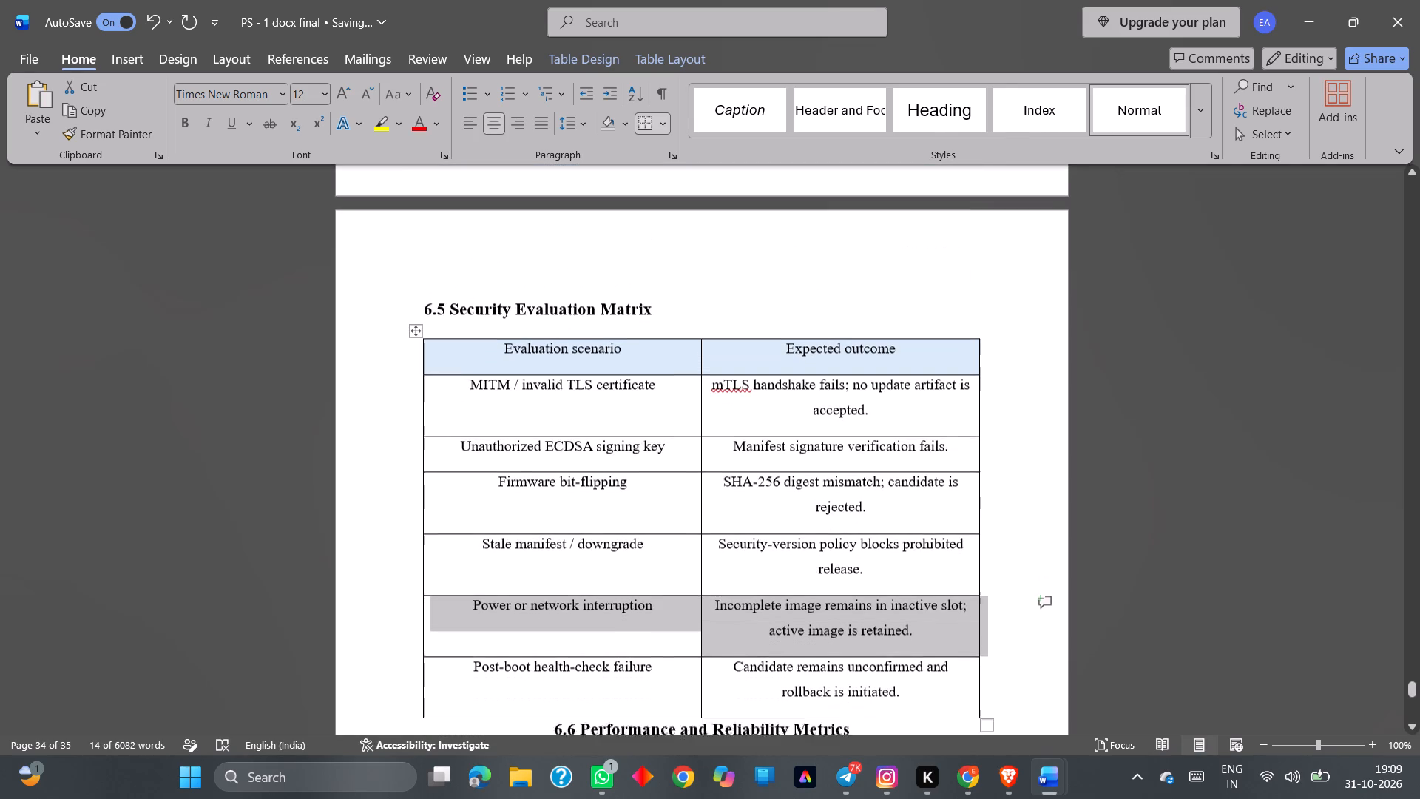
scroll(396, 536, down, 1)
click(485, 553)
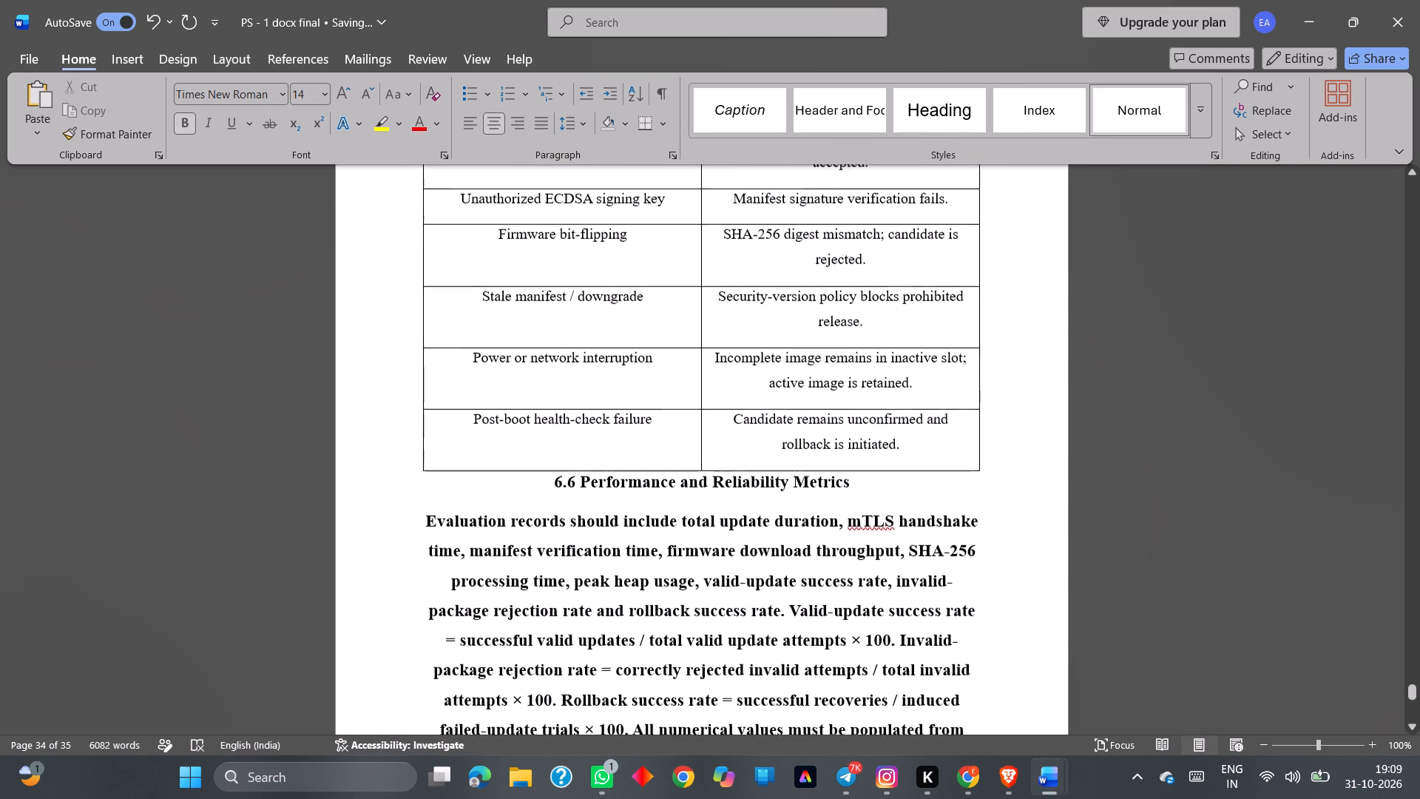
Set the shading of both header cells, Evaluation scenario and Expected outcome, in the 6.5 table to white.
scroll(598, 584, up, 2)
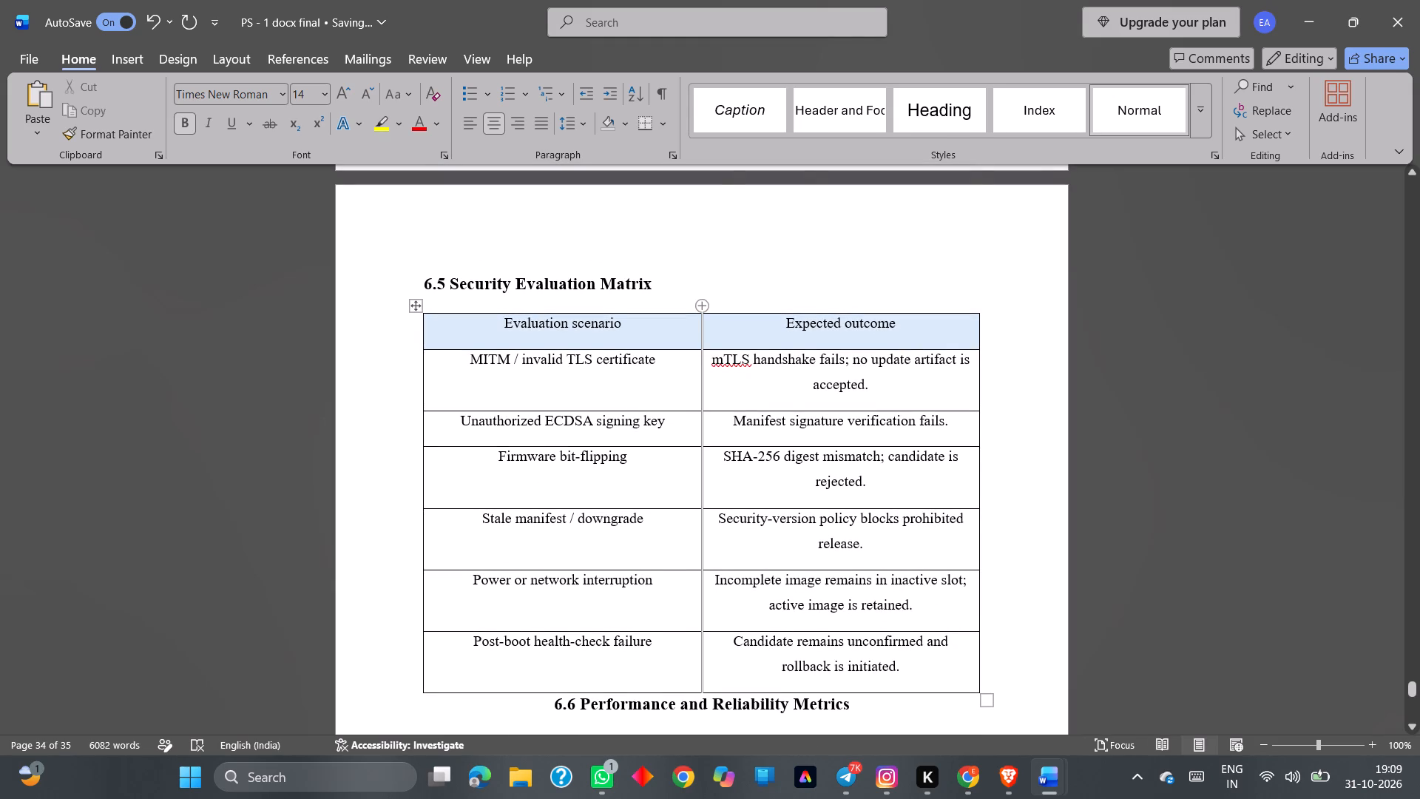
click(671, 320)
right_click(671, 320)
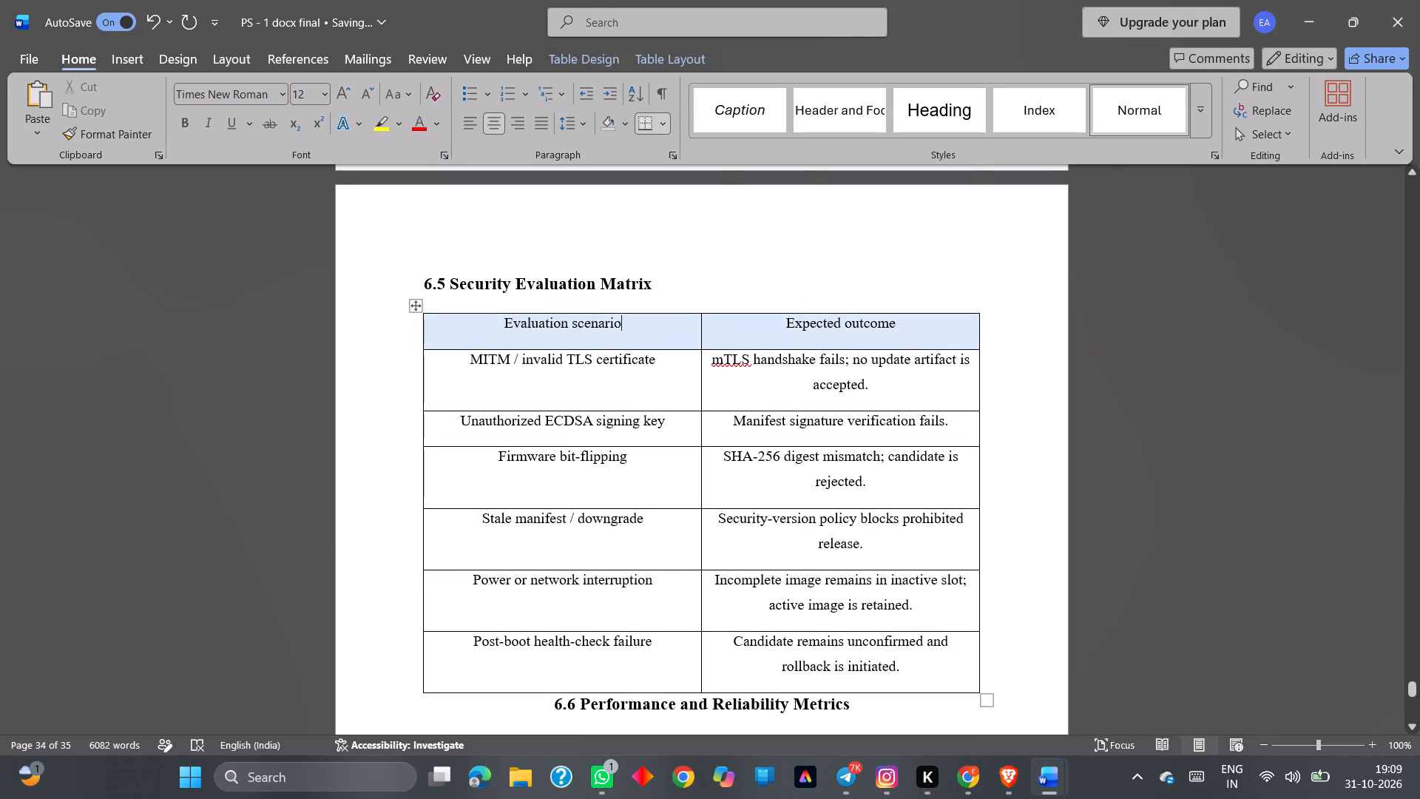
drag(671, 320, 592, 53)
click(592, 53)
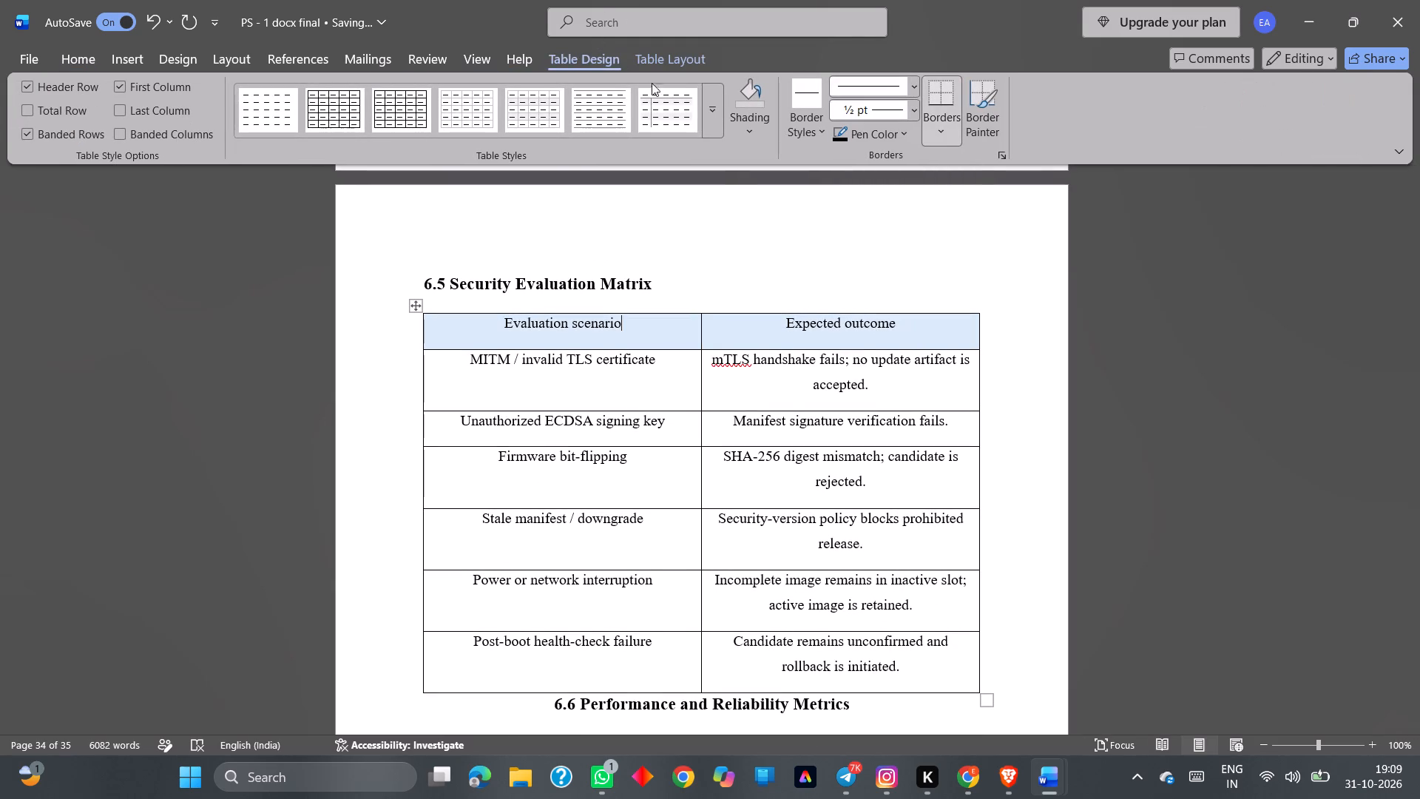
click(740, 116)
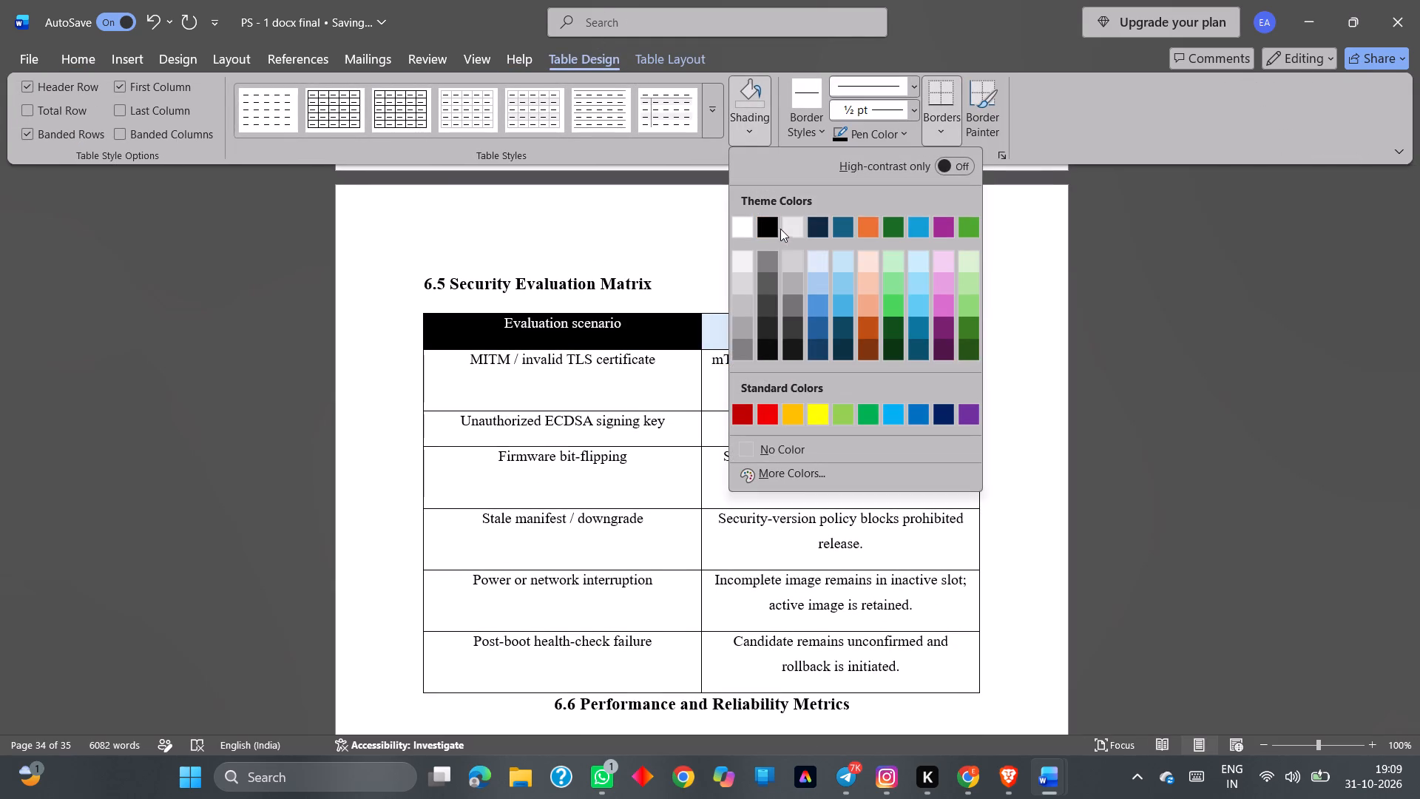
click(741, 223)
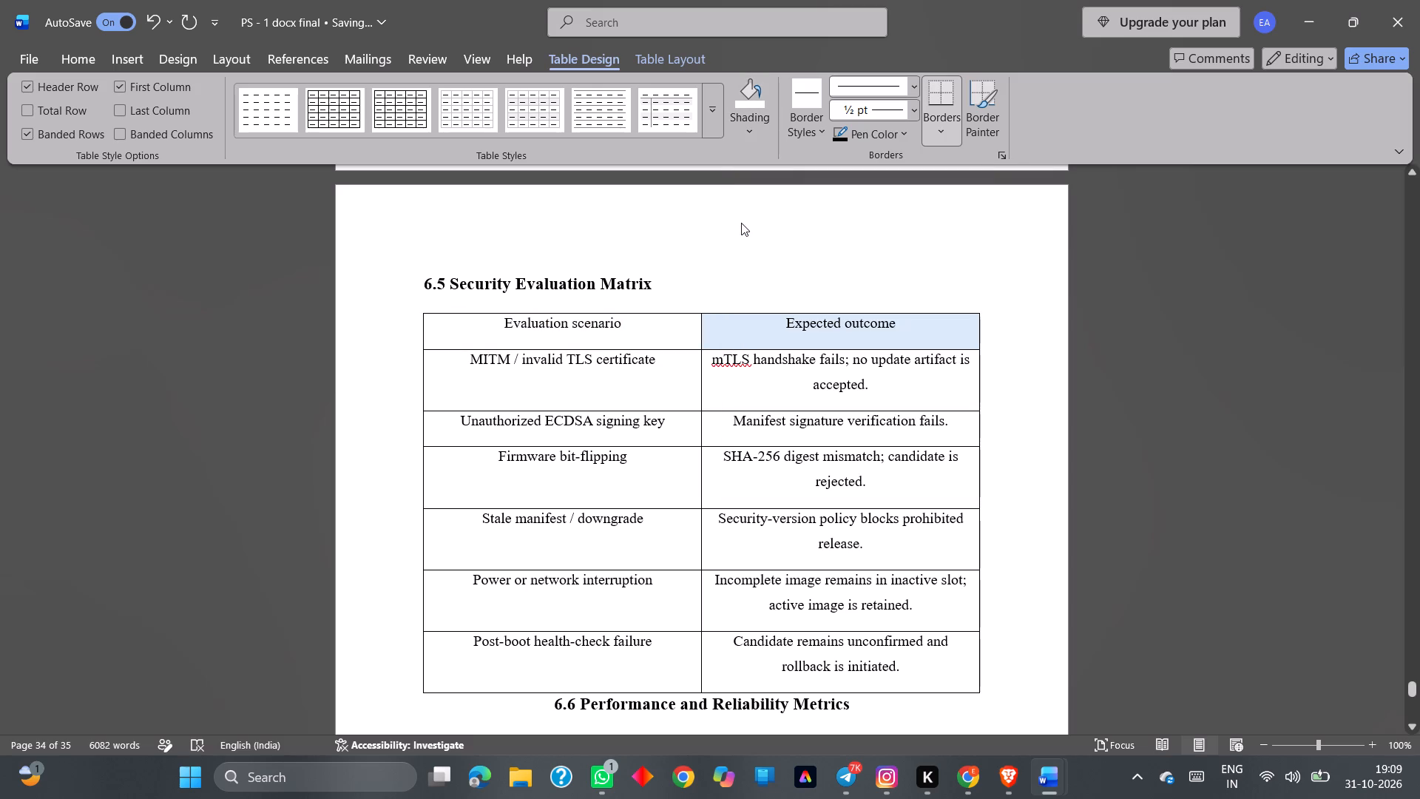
click(734, 321)
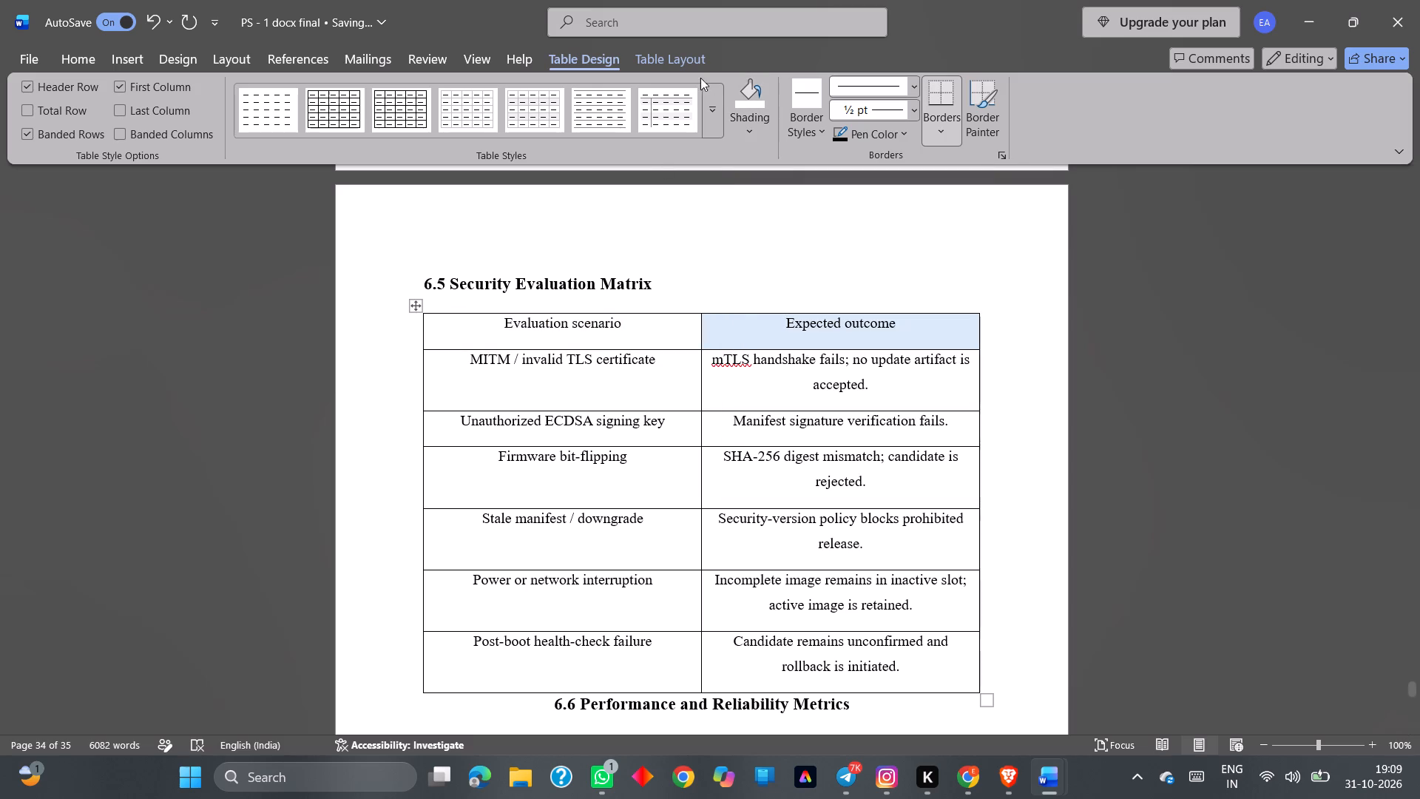
click(755, 138)
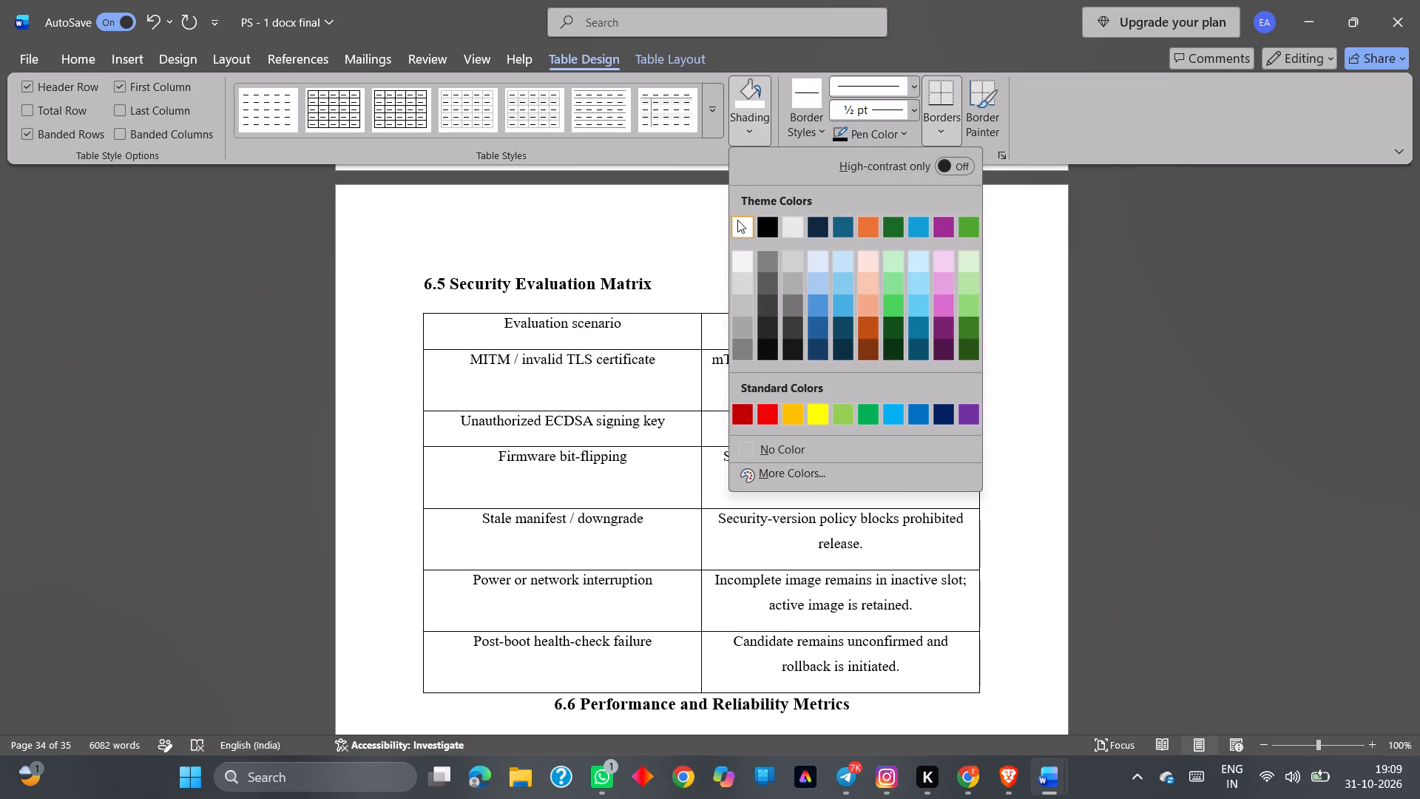
click(737, 220)
Make the header row text of the Security Evaluation Matrix table bold.
drag(905, 333, 709, 333)
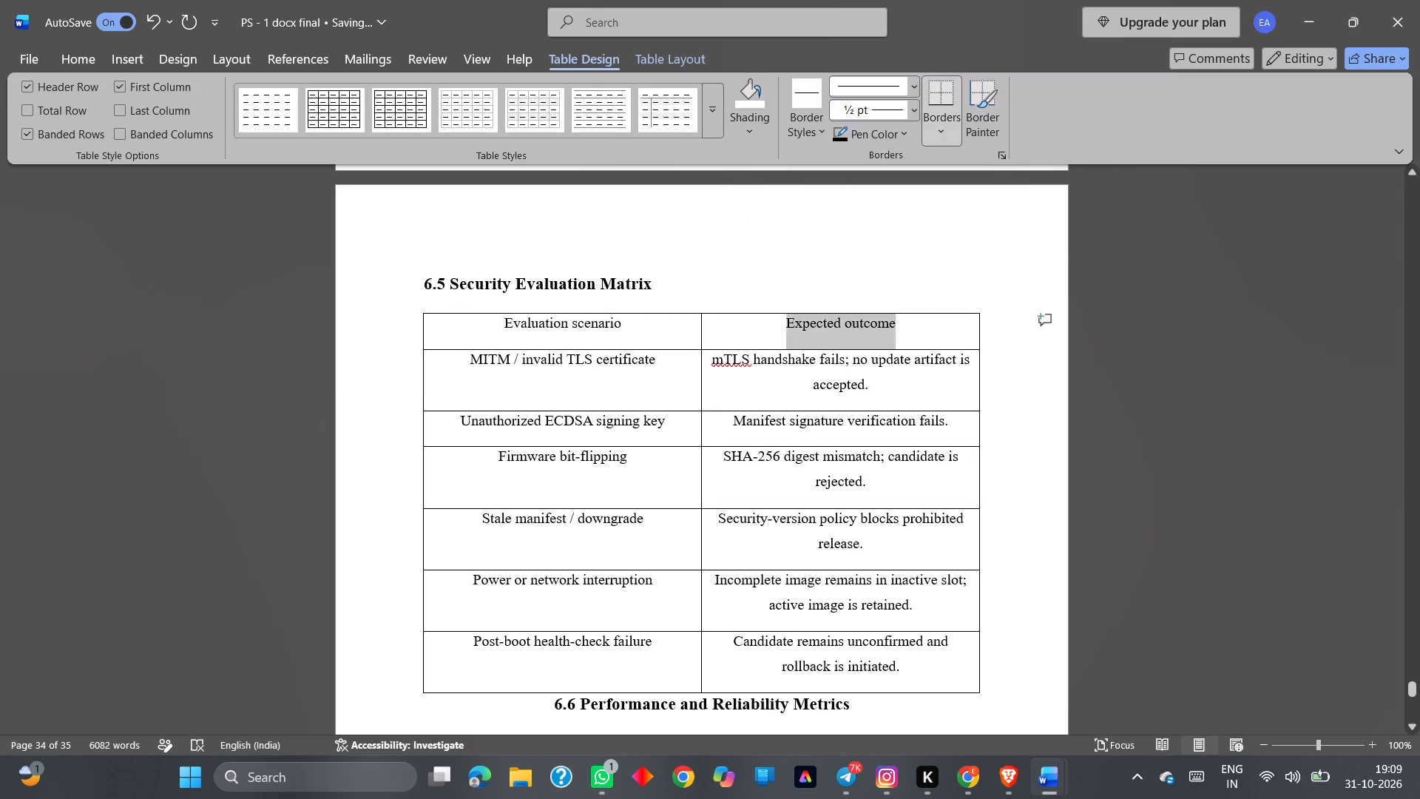
drag(709, 333, 563, 331)
key(ctrl+b)
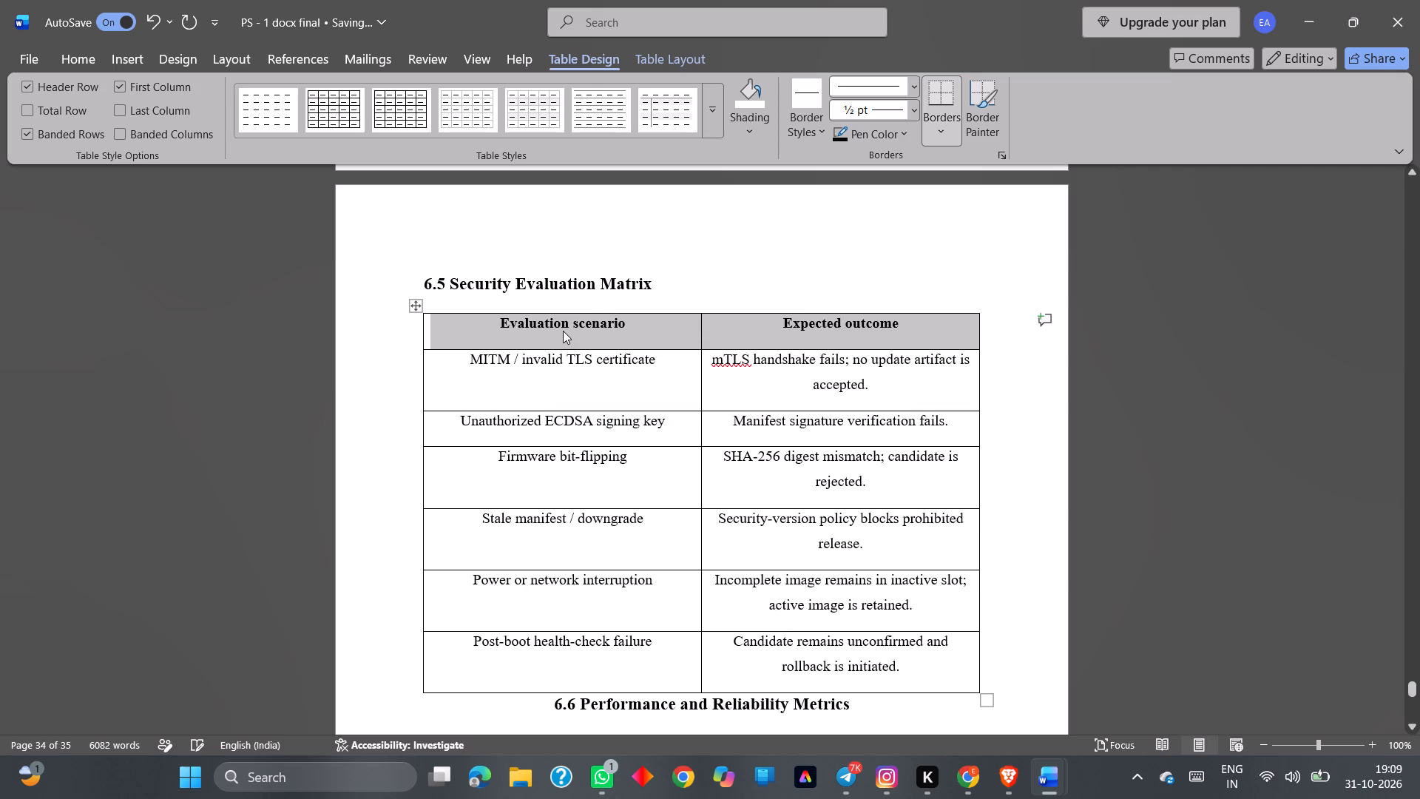
click(990, 377)
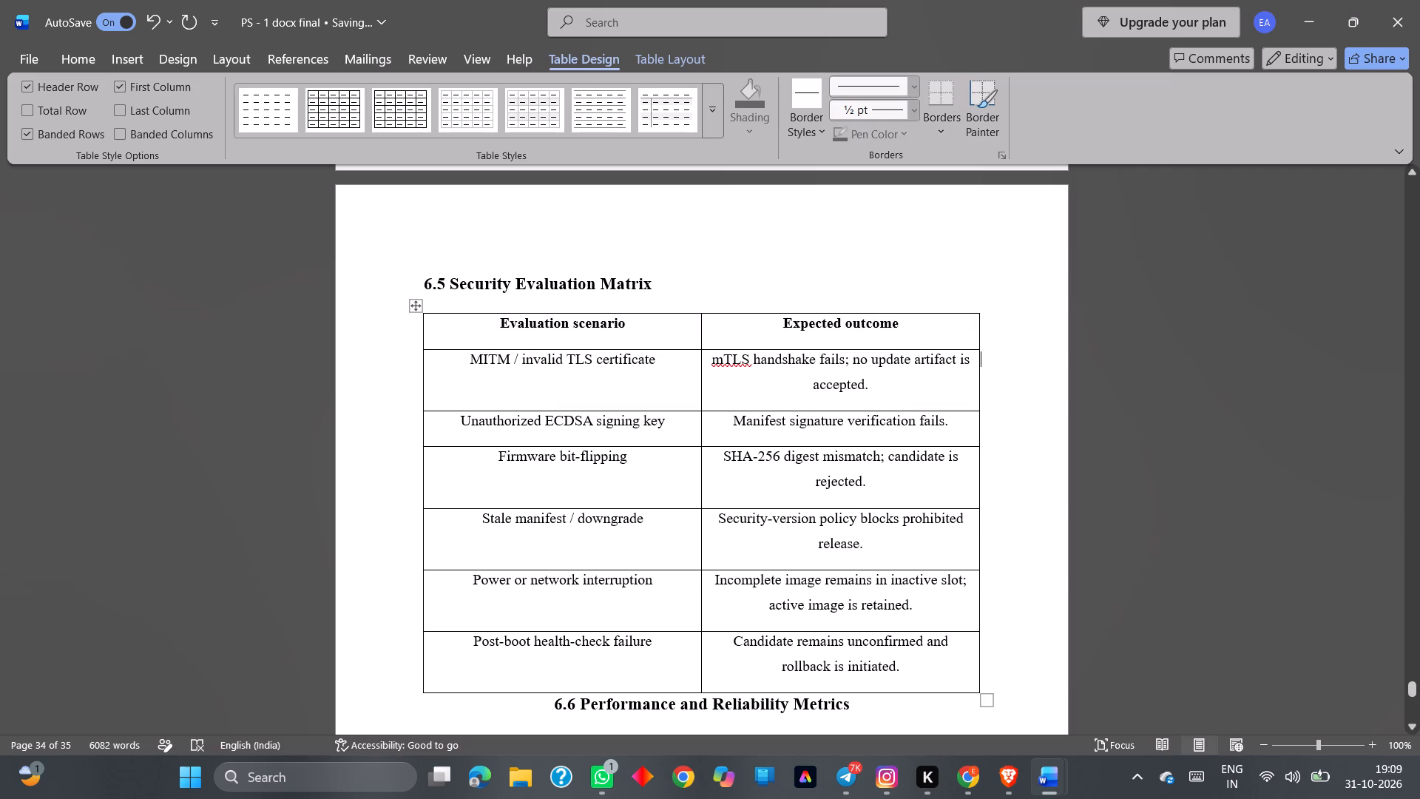
Resize the Security Evaluation Matrix table so it is slightly wider, extending just past the text's right margin.
click(949, 542)
click(962, 668)
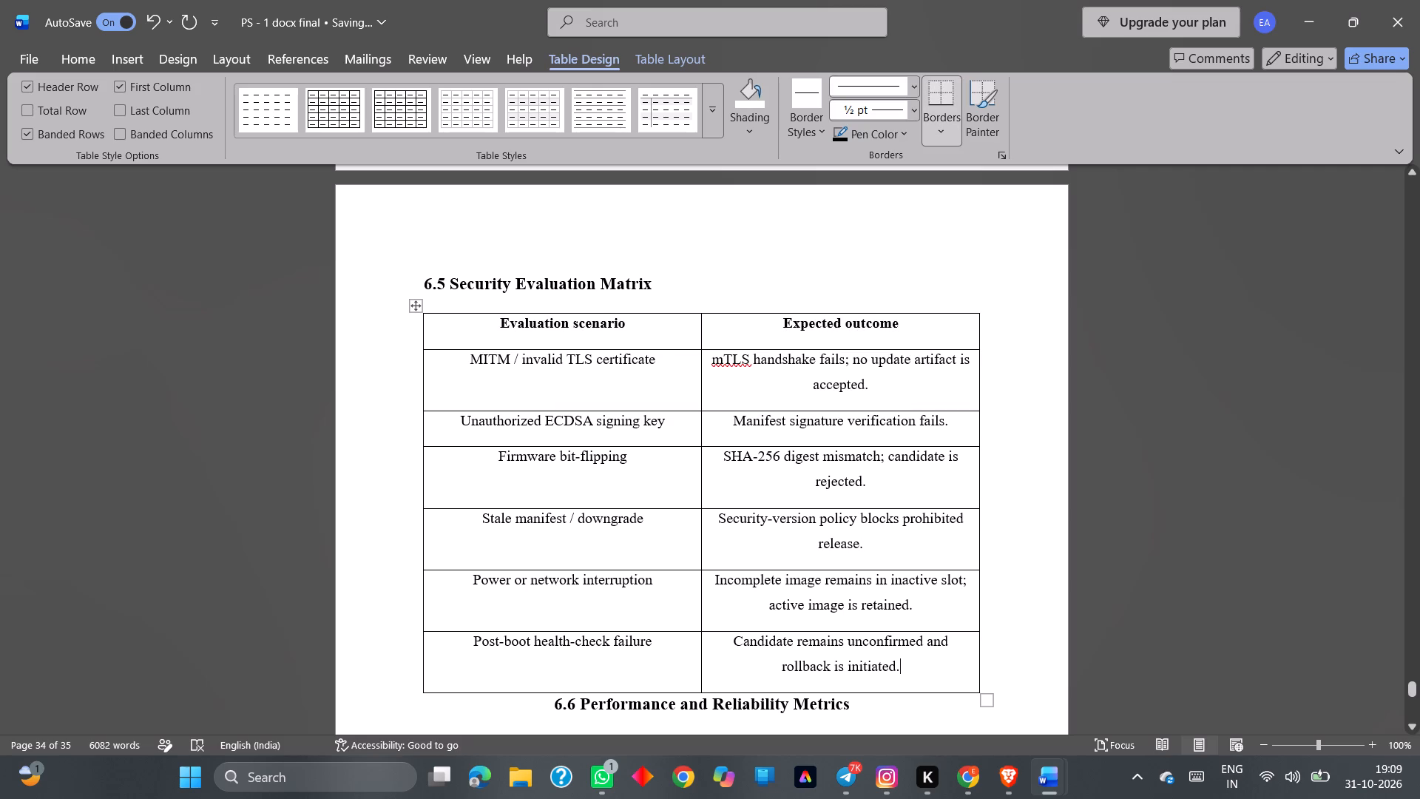
drag(986, 696, 987, 664)
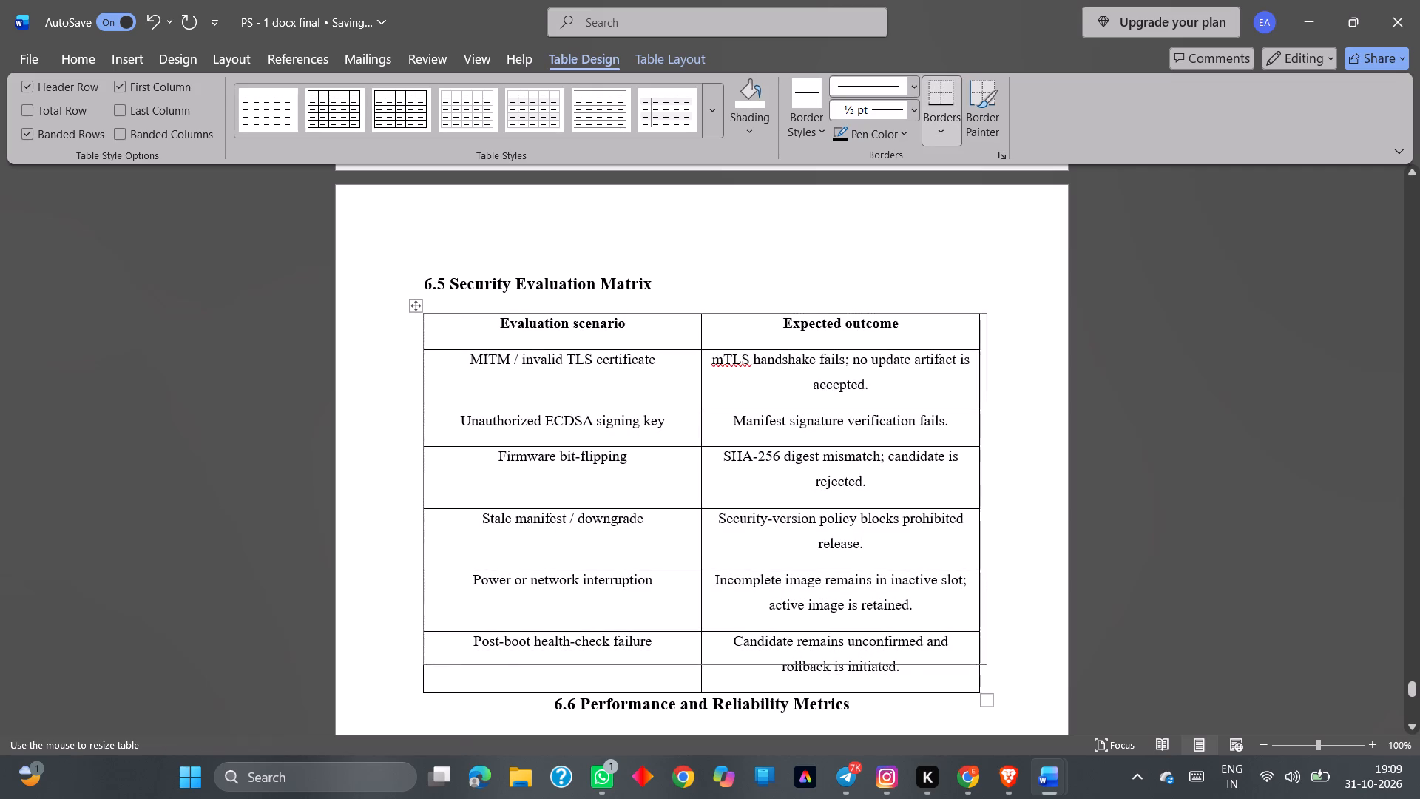
drag(987, 664, 980, 667)
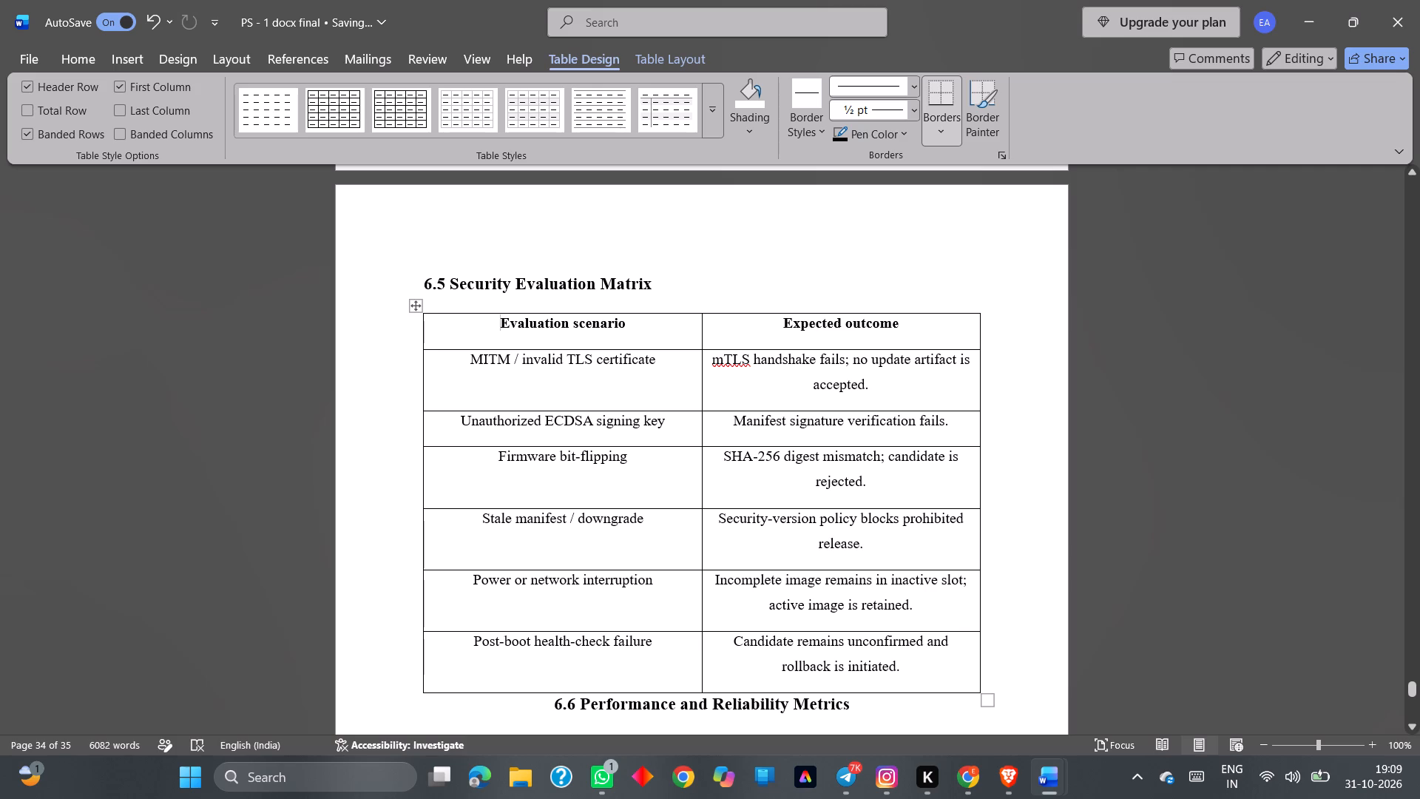
drag(983, 702, 936, 647)
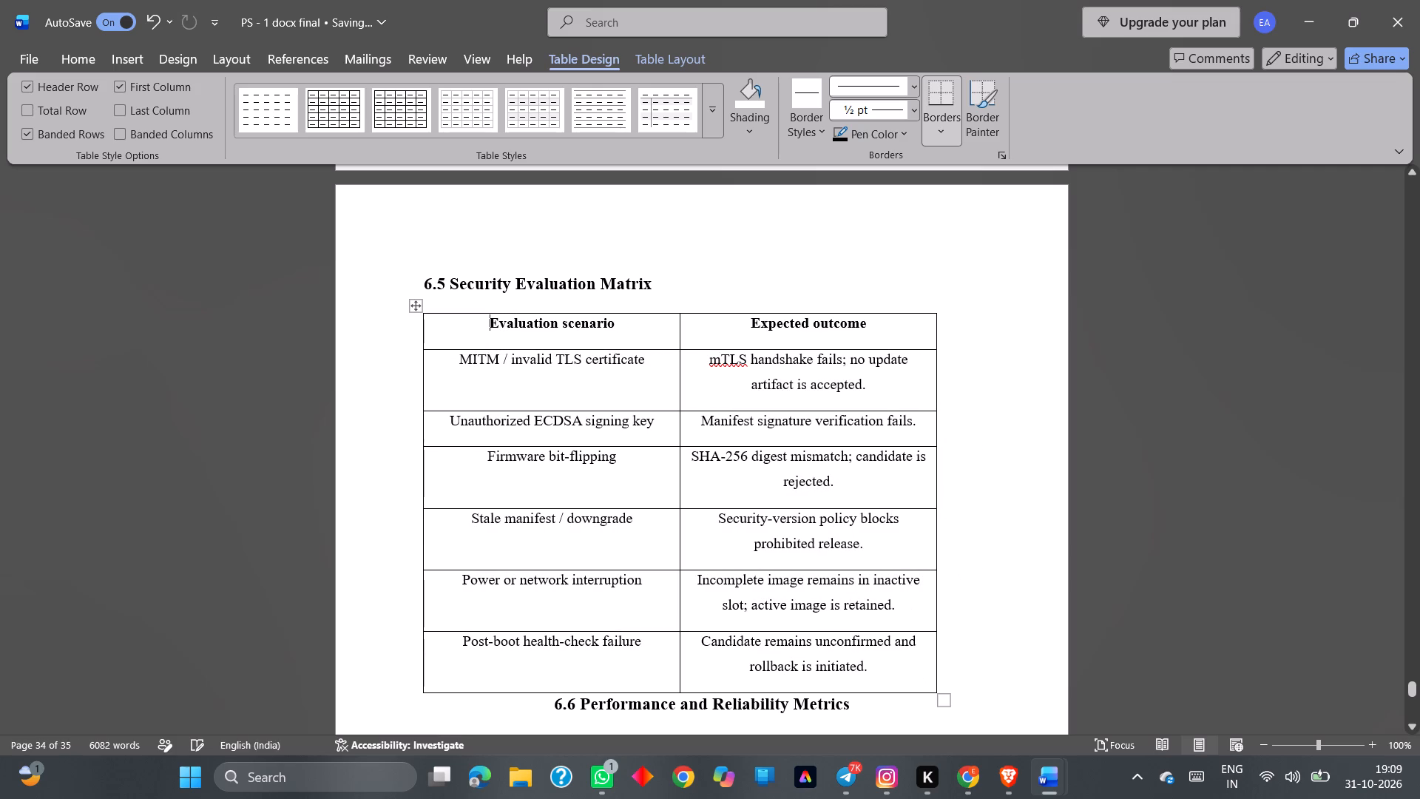
drag(942, 701, 984, 694)
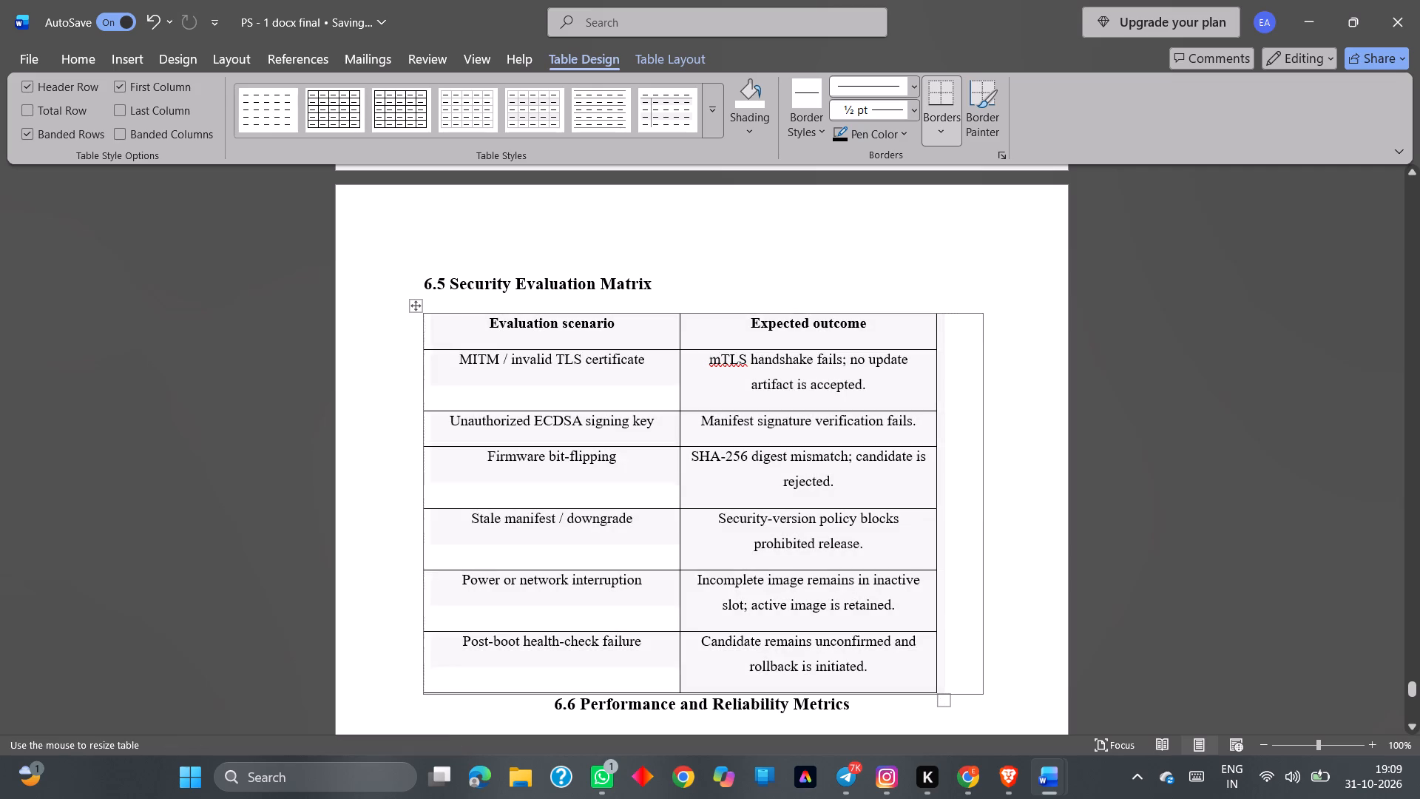
drag(984, 694, 990, 693)
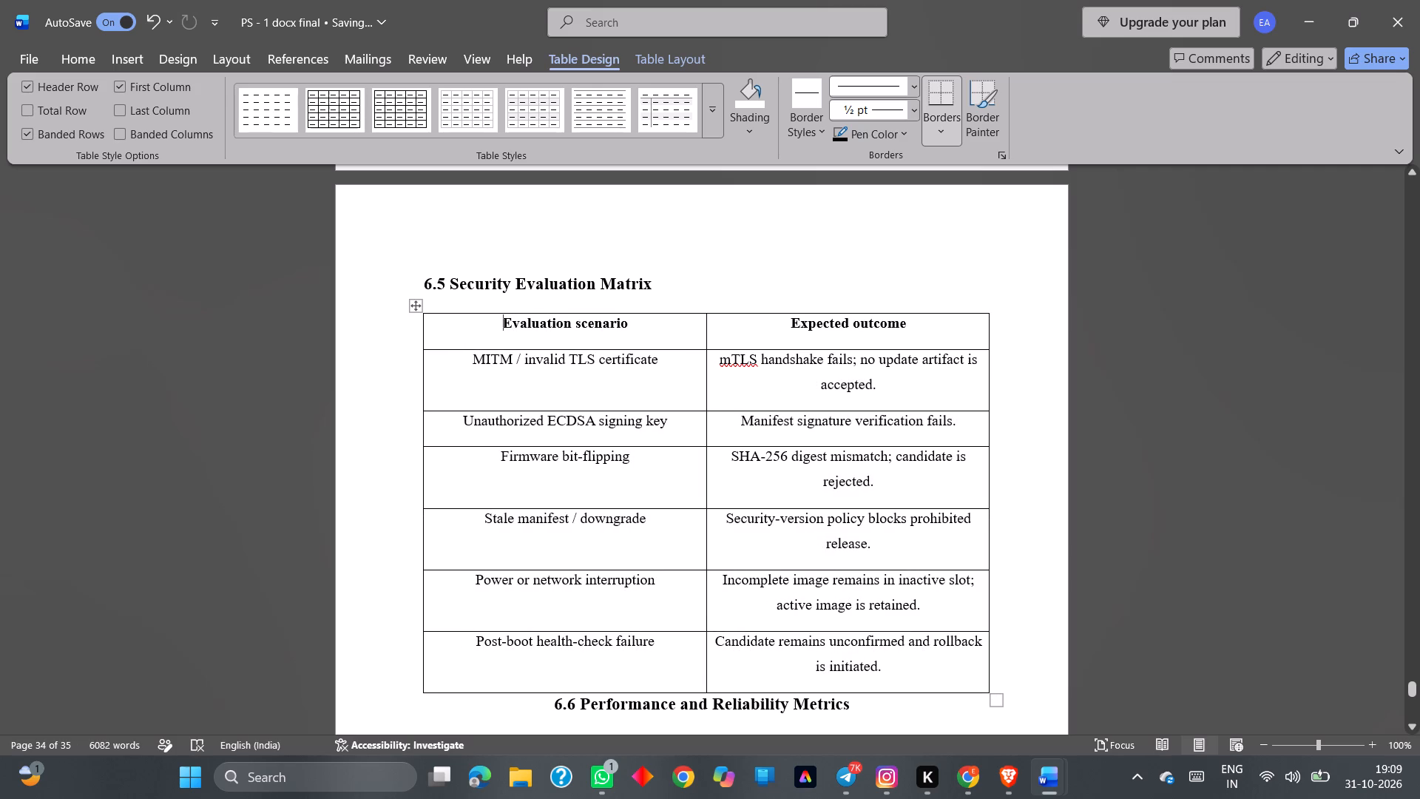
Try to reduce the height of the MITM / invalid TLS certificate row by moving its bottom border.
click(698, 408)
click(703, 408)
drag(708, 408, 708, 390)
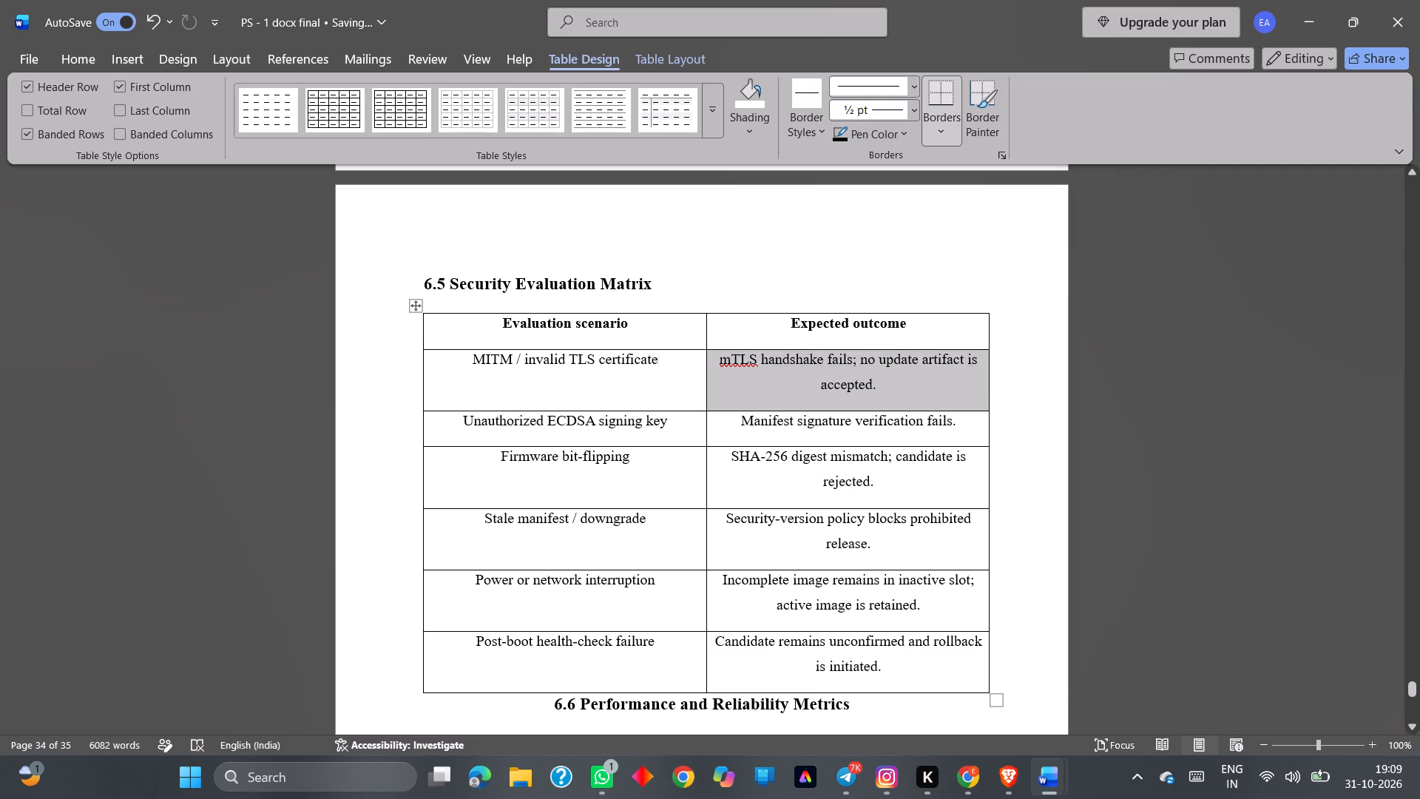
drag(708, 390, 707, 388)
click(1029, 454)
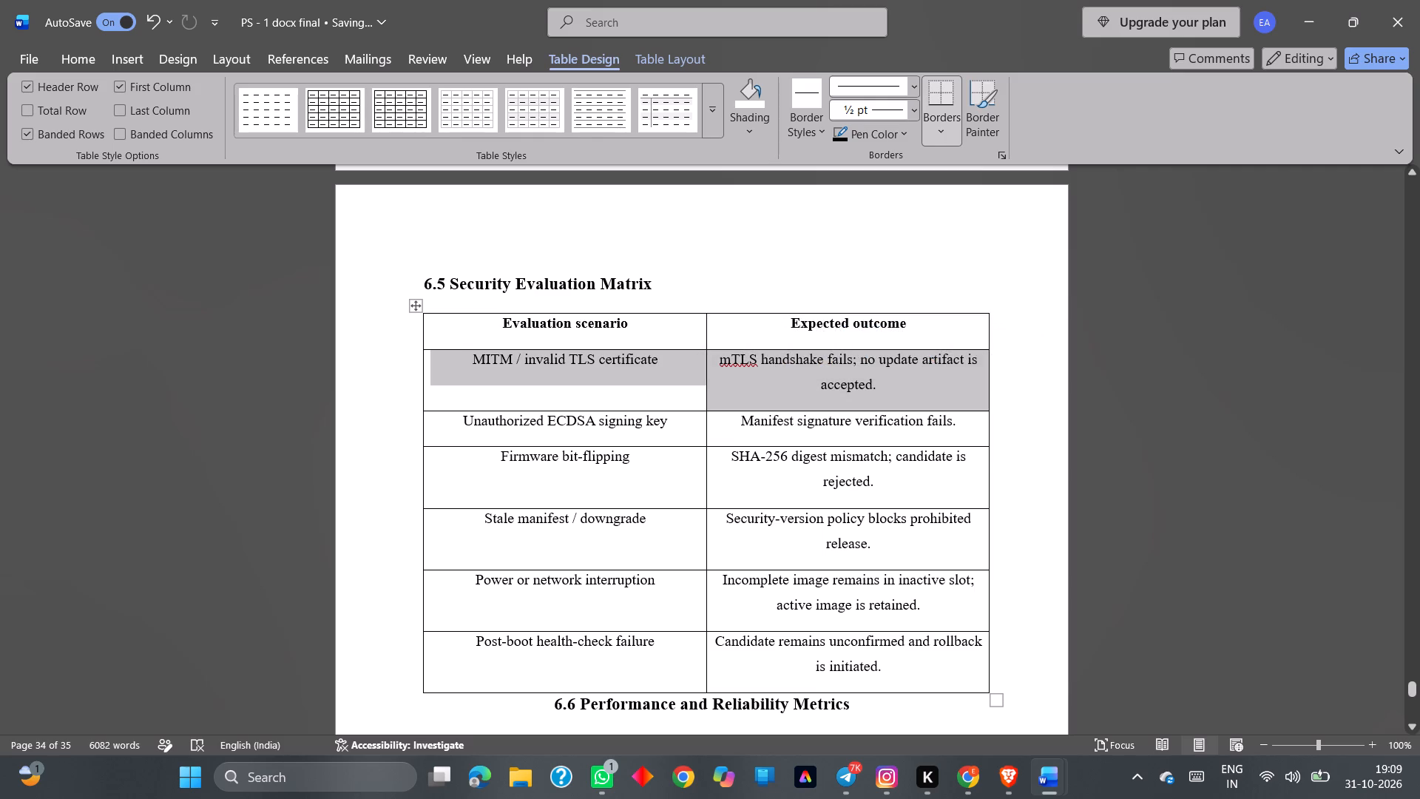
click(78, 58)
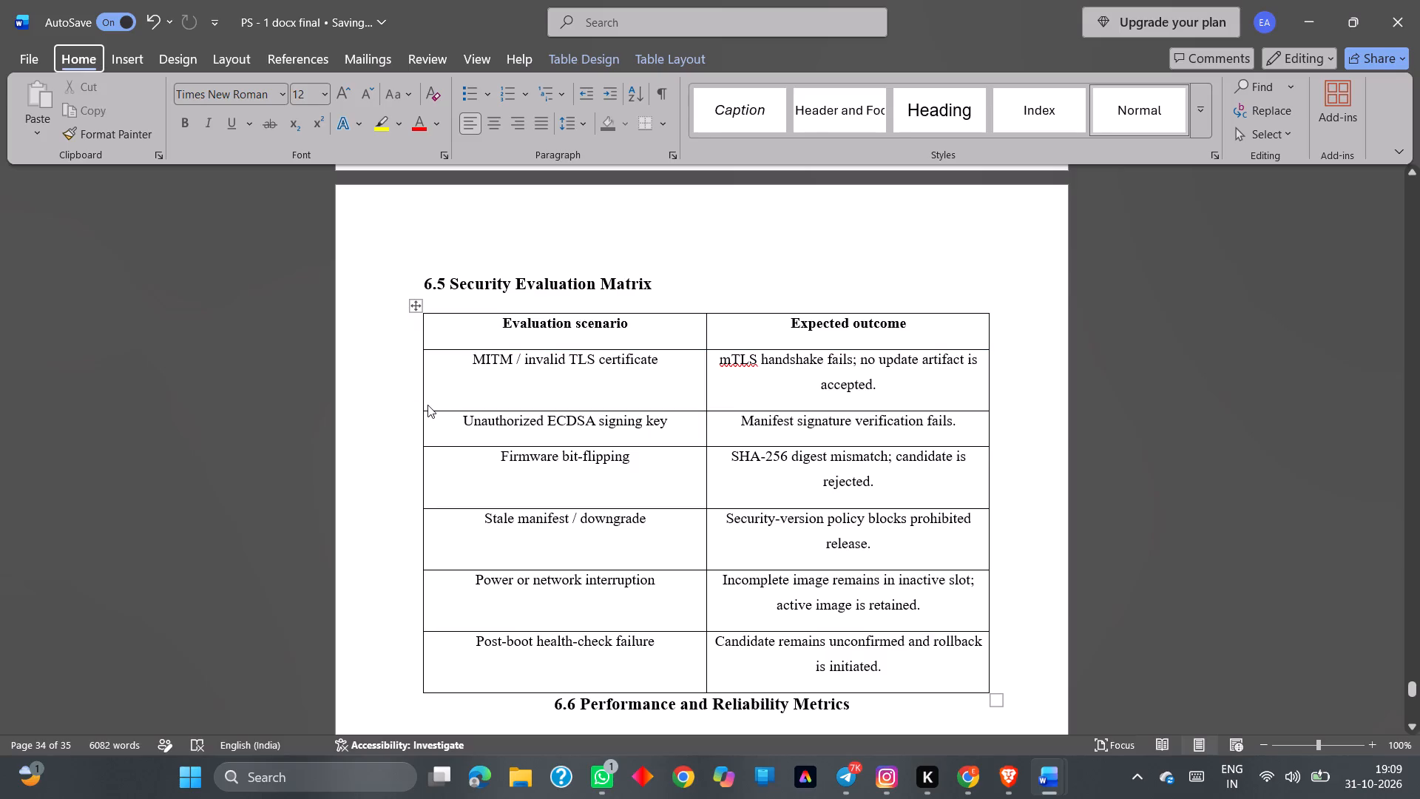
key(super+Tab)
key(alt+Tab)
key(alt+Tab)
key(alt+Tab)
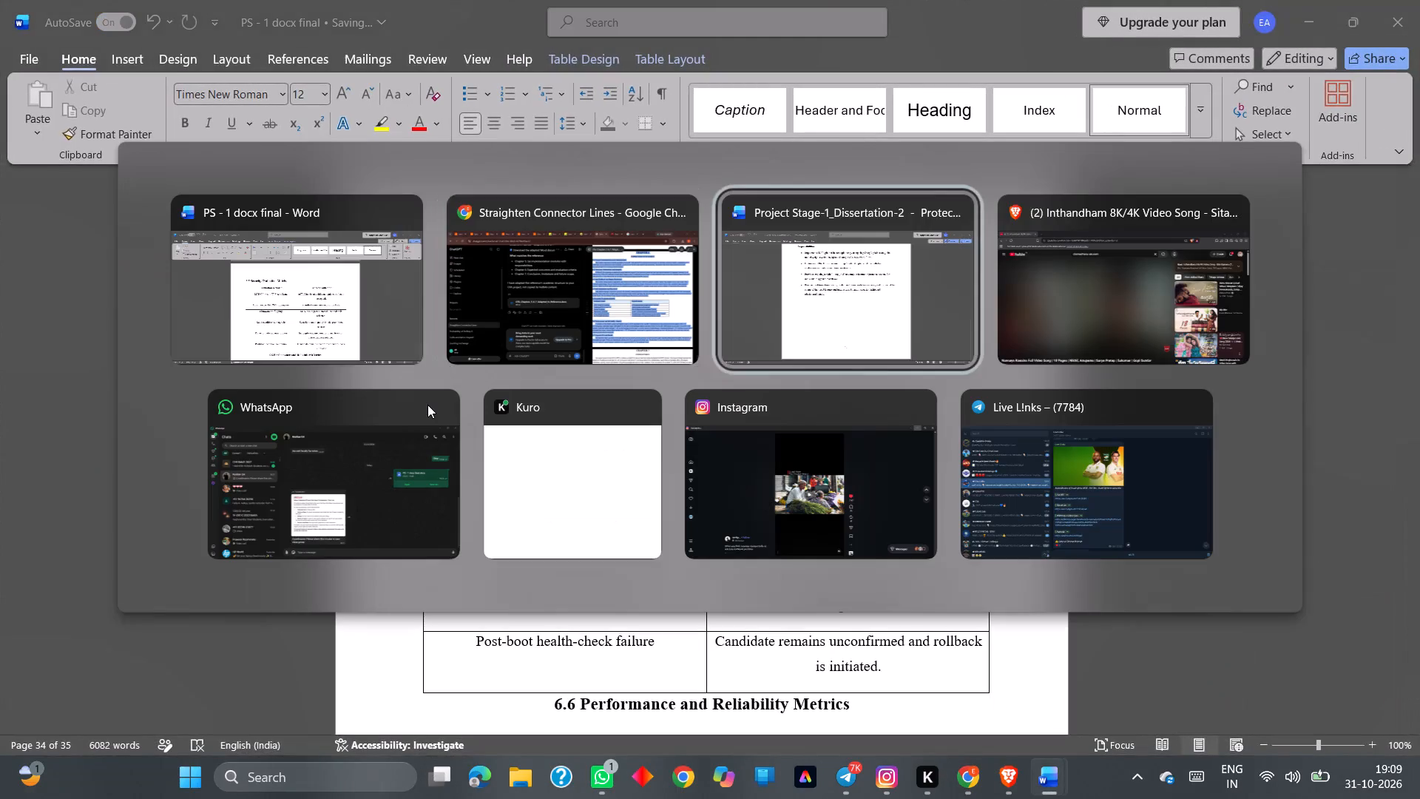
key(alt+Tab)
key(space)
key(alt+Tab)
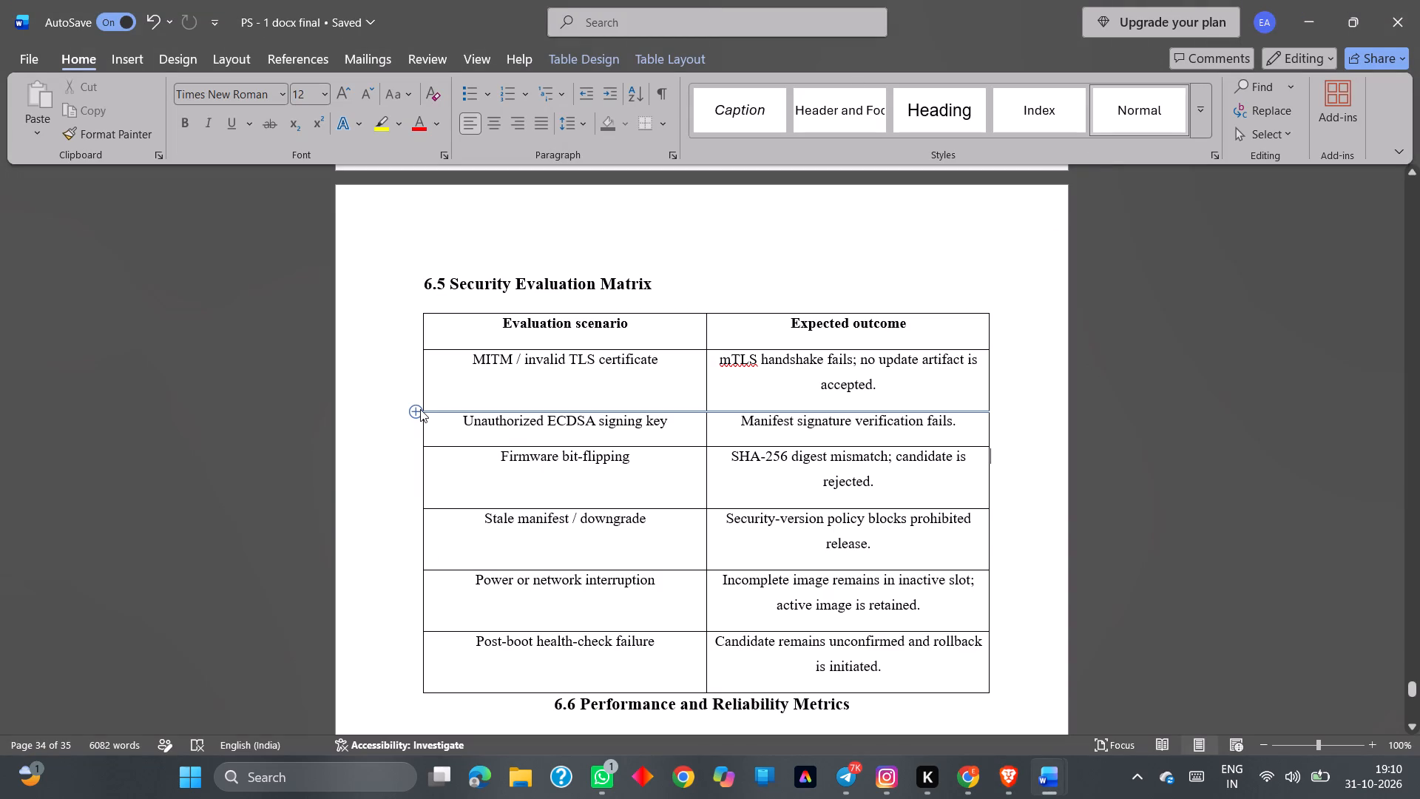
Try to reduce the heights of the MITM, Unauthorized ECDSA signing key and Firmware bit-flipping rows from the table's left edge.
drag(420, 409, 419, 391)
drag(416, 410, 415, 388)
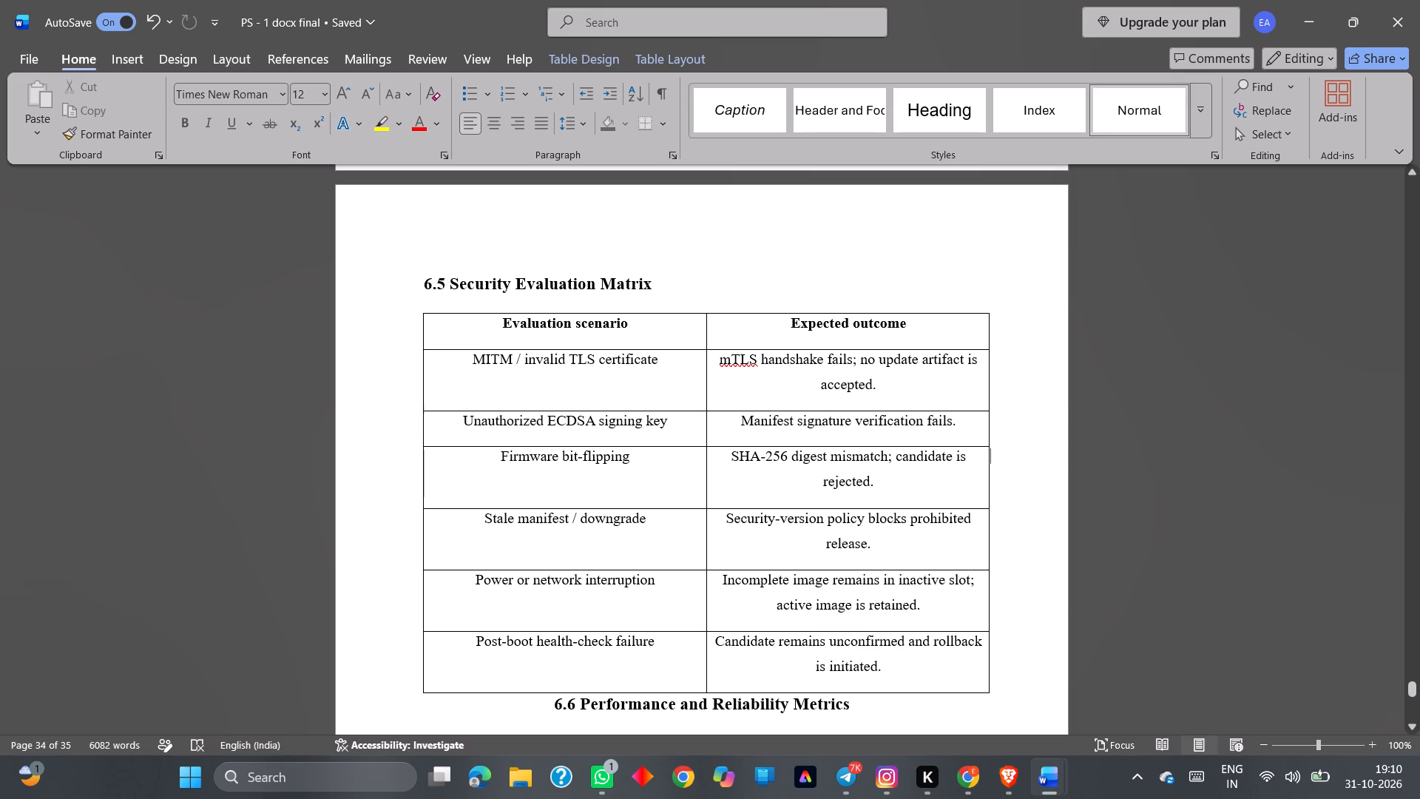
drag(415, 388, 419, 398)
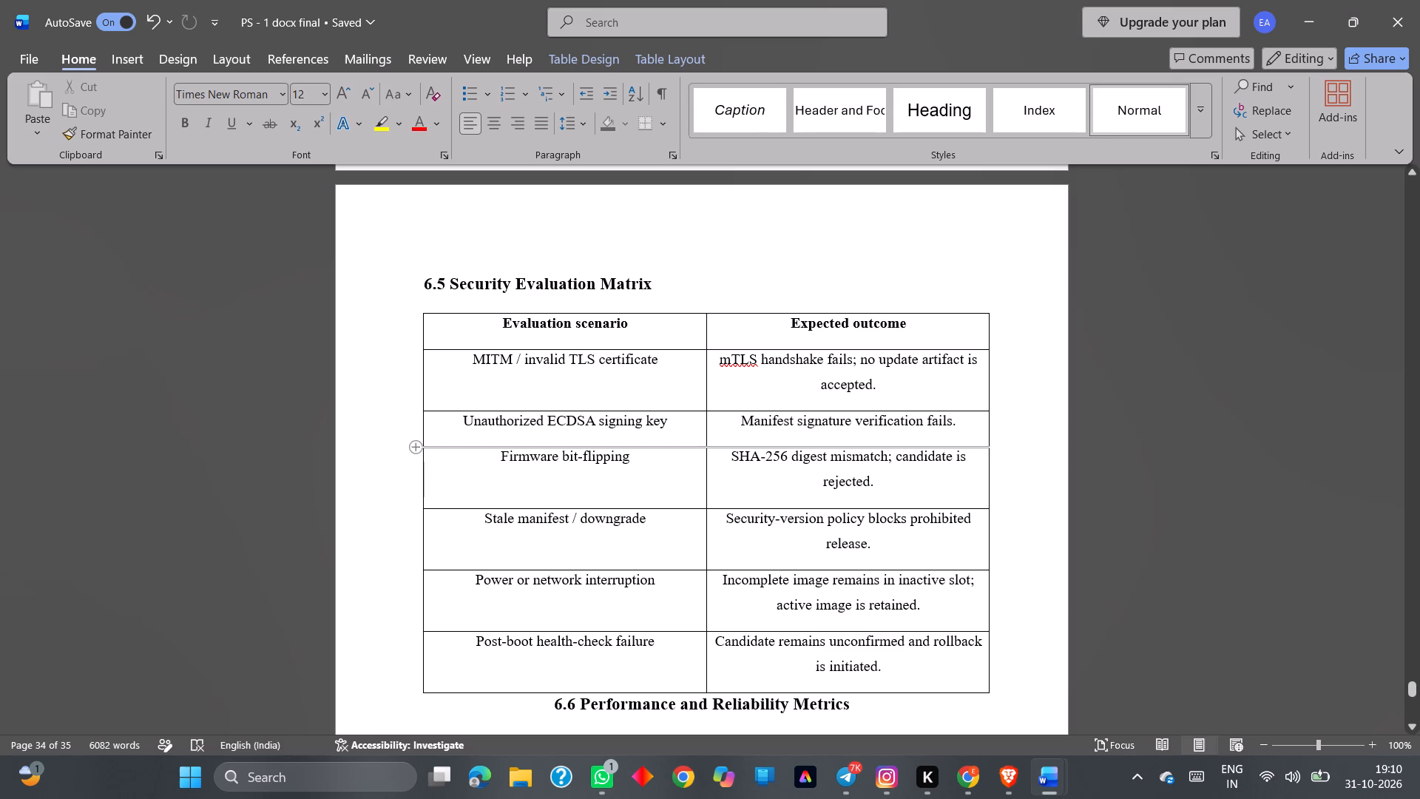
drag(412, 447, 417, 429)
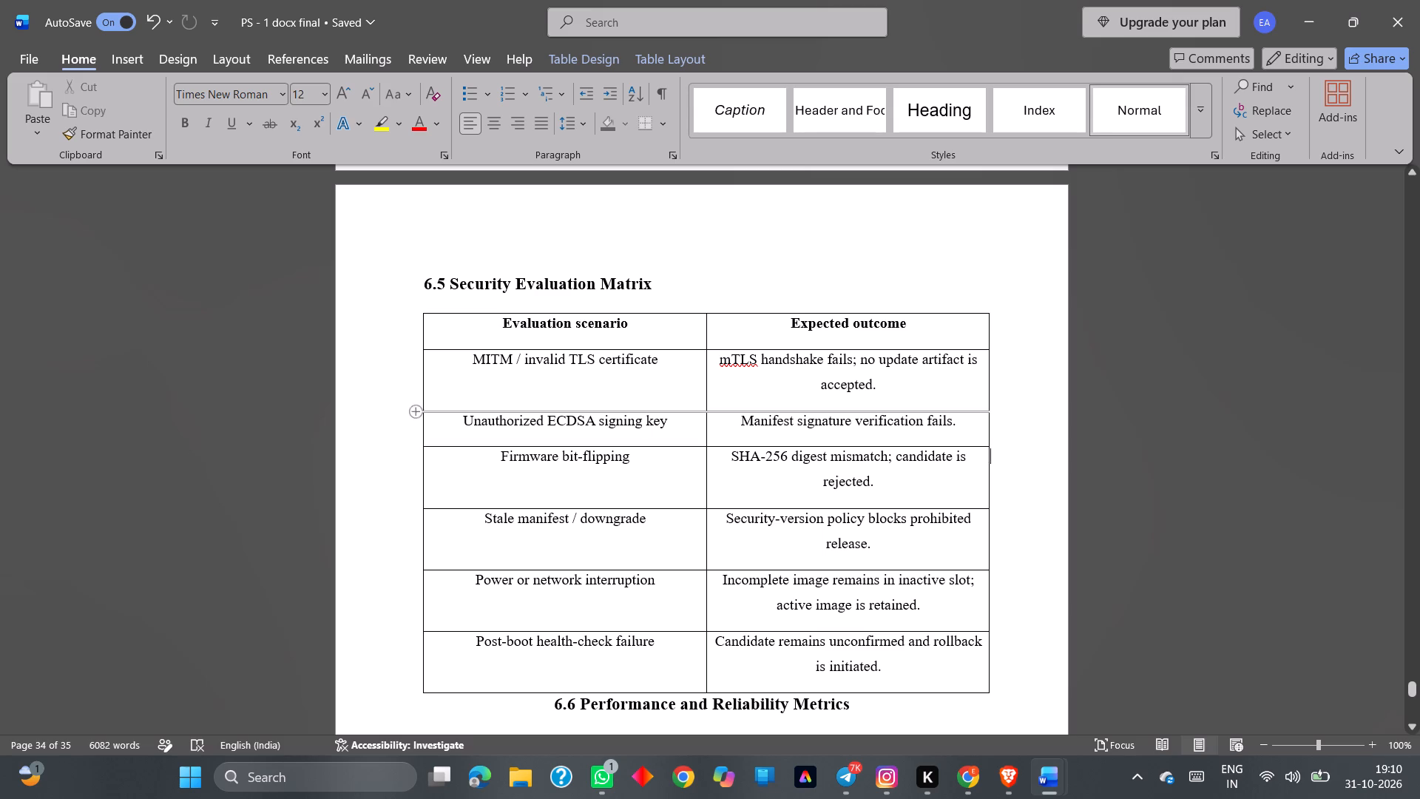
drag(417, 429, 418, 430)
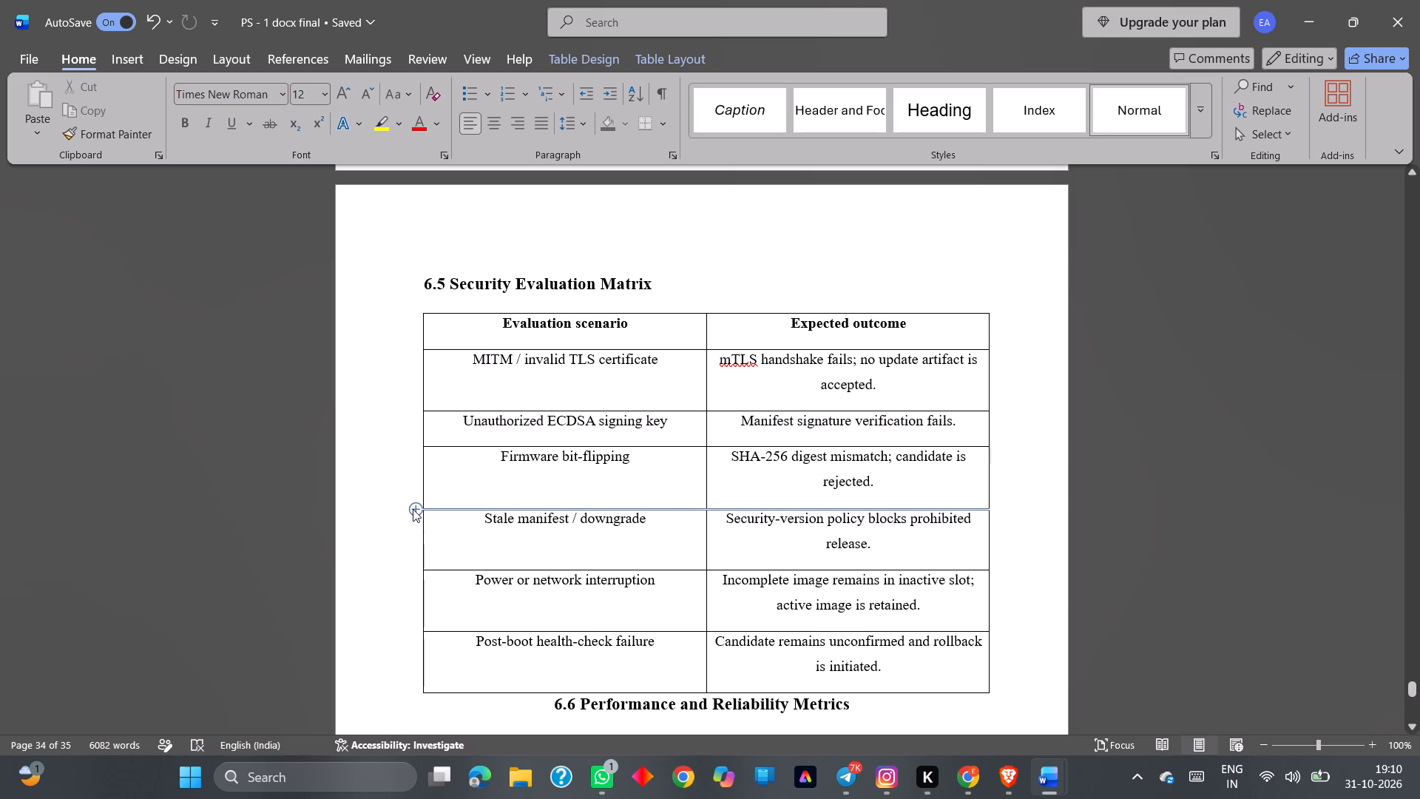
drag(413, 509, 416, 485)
Left-align the heading 6.6 Performance and Reliability Metrics.
scroll(430, 593, down, 1)
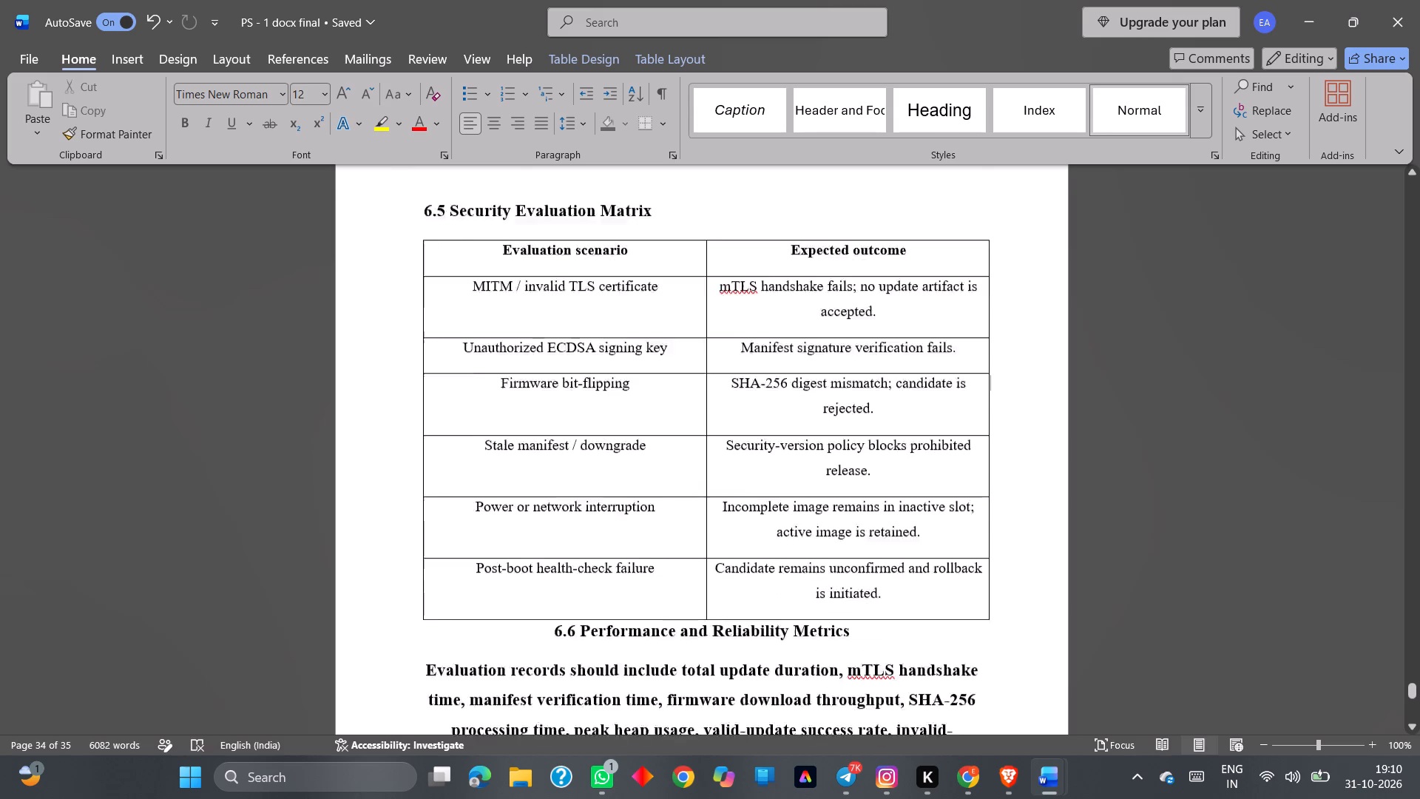
scroll(430, 593, down, 2)
scroll(430, 593, up, 1)
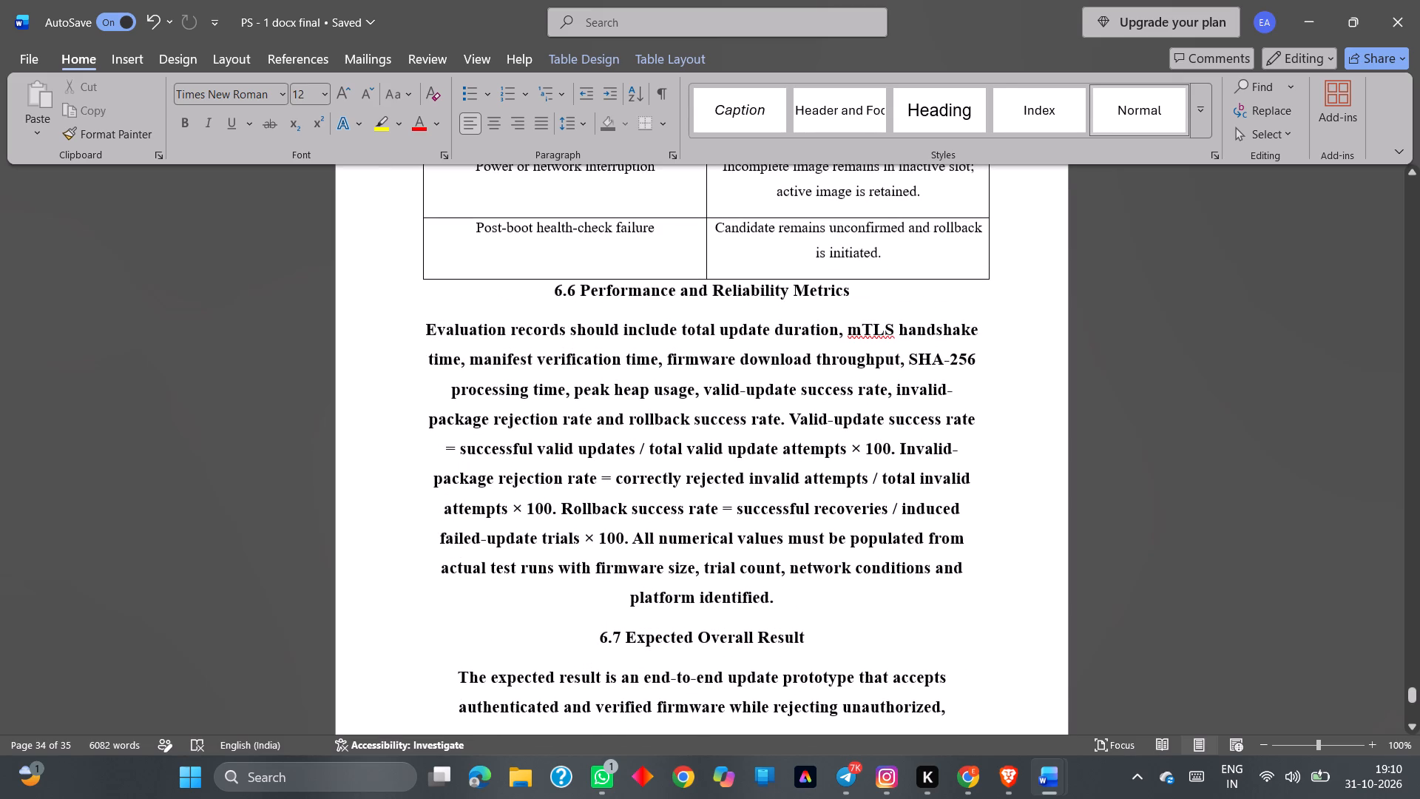
triple_click(846, 292)
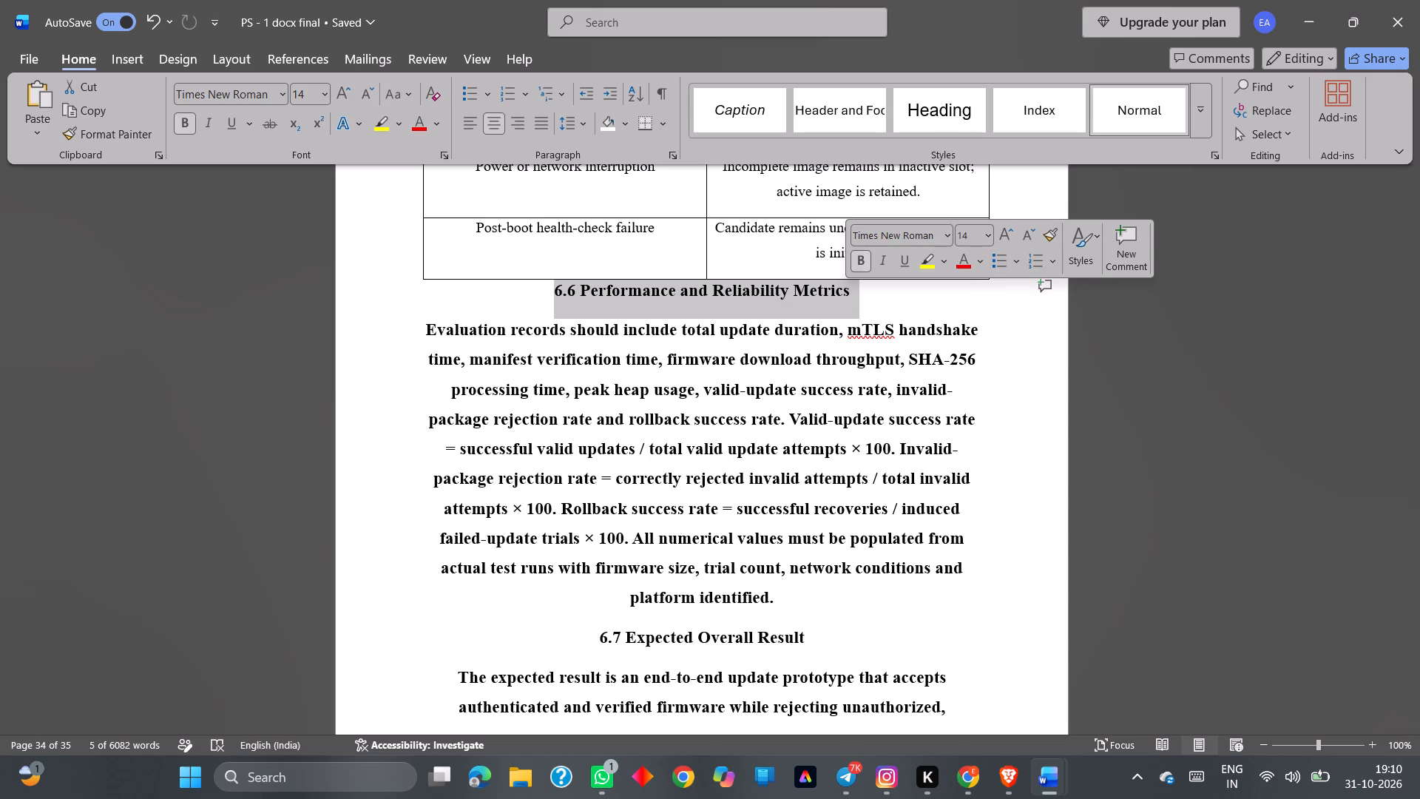
click(475, 125)
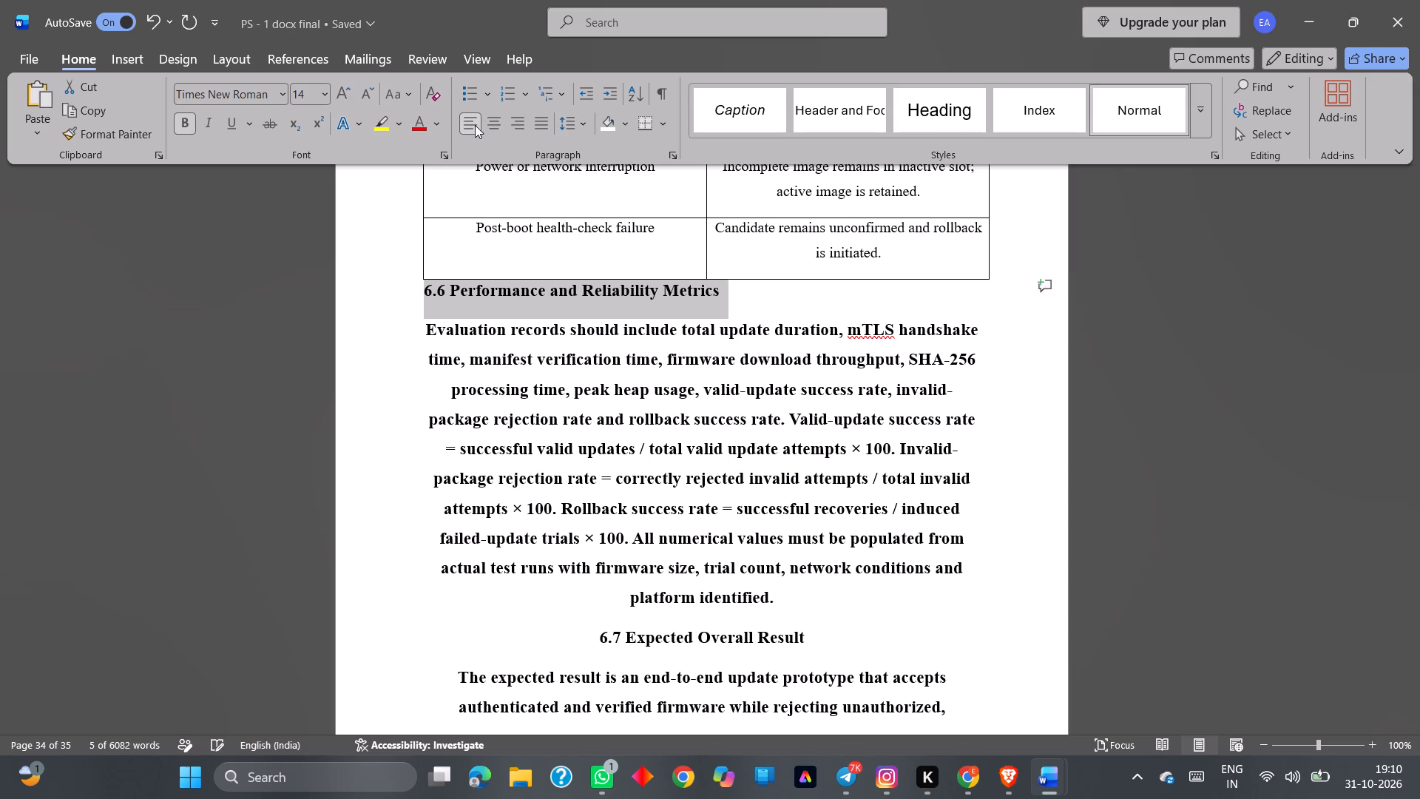
Format the body paragraph under 6.6 Performance and Reliability Metrics as non-bold, justified, 12 pt.
click(425, 324)
drag(425, 324, 774, 591)
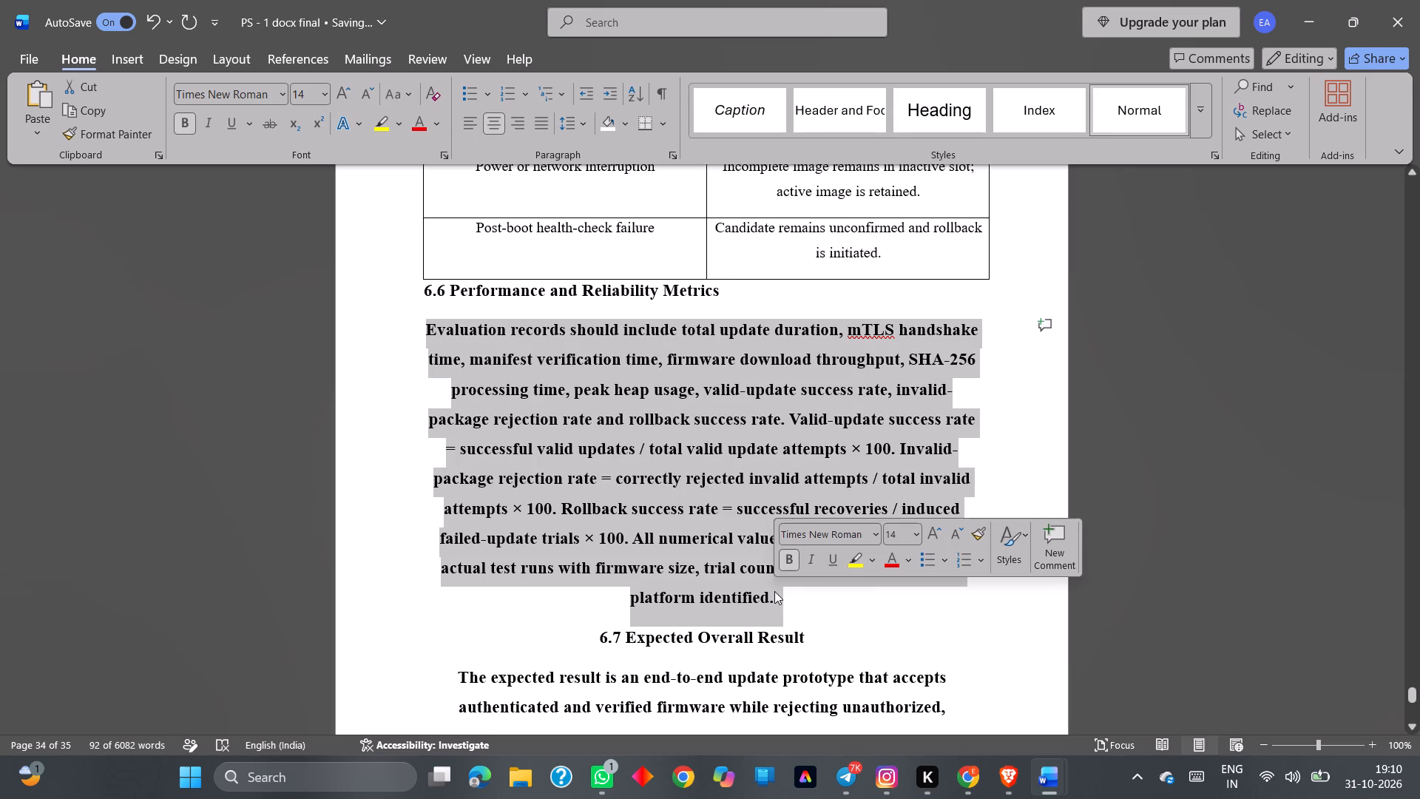
key(ctrl+b)
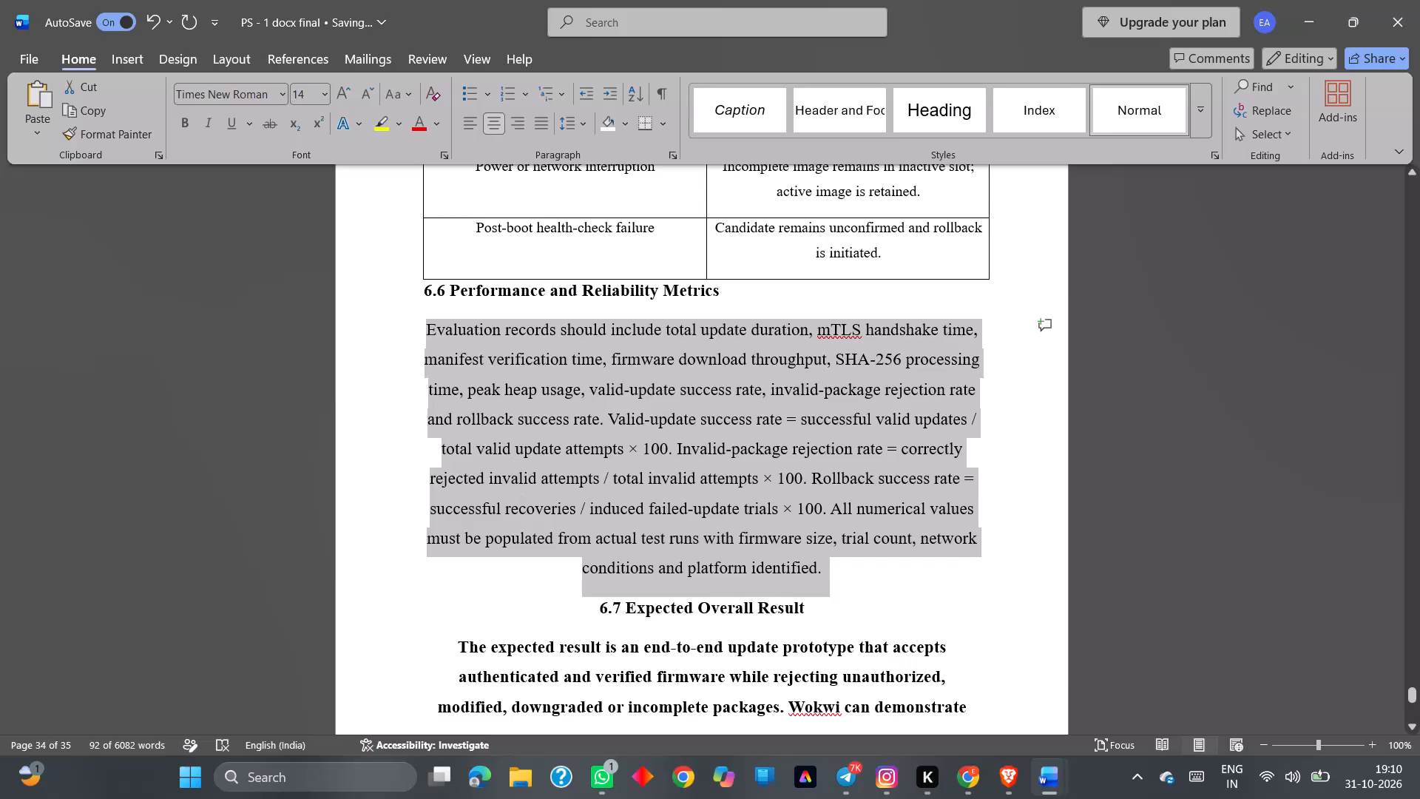
click(548, 126)
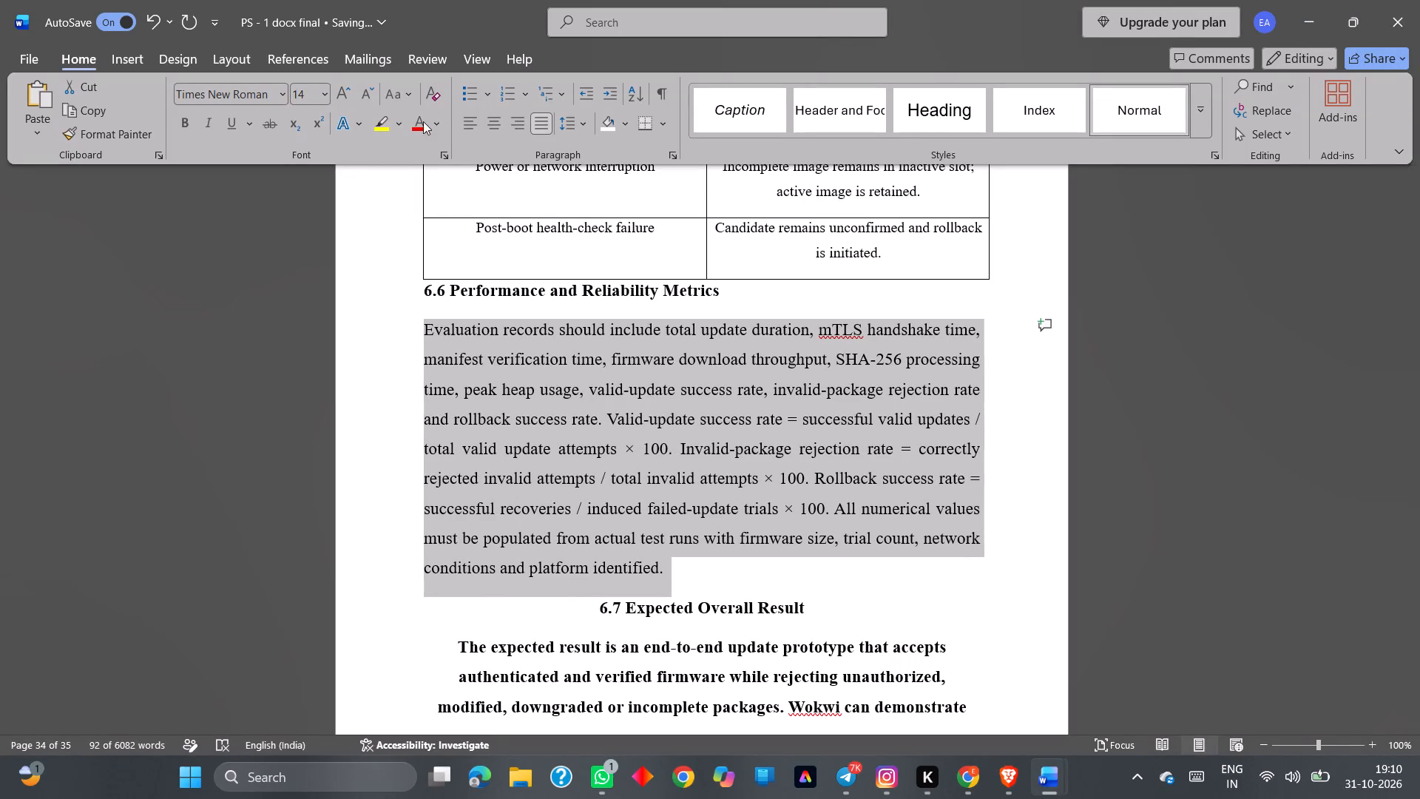
click(322, 91)
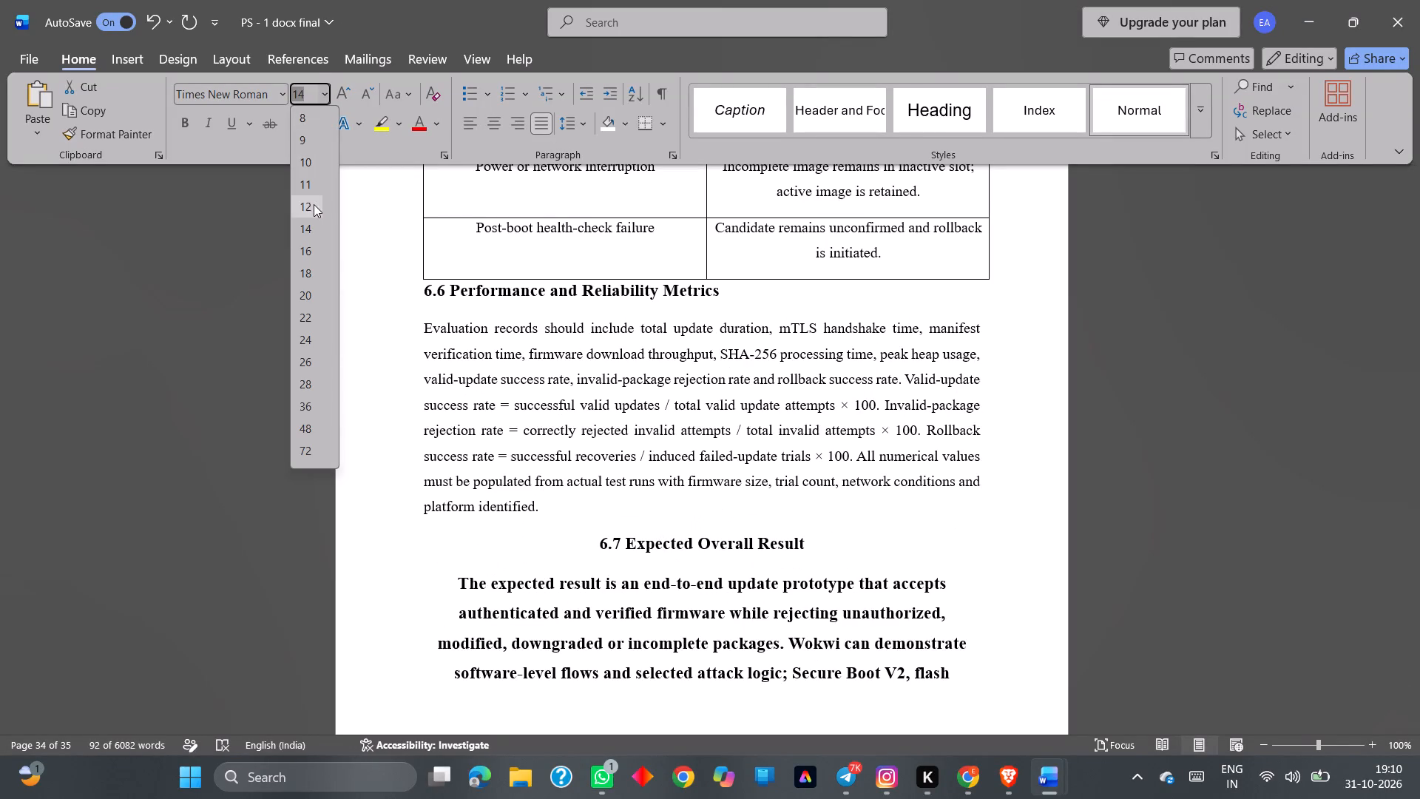
click(314, 204)
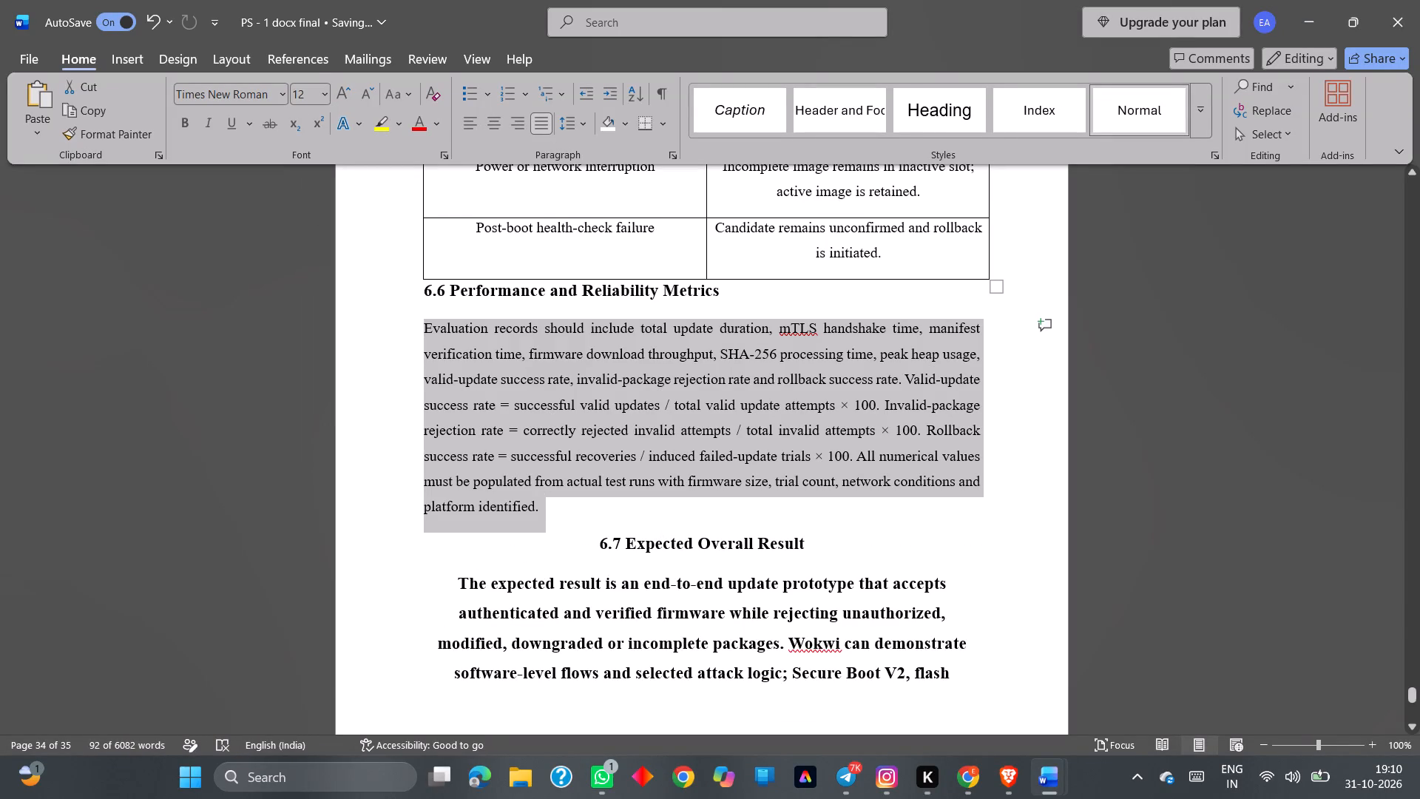
Left-align the heading 6.7 Expected Overall Result.
scroll(515, 624, down, 1)
scroll(515, 624, up, 1)
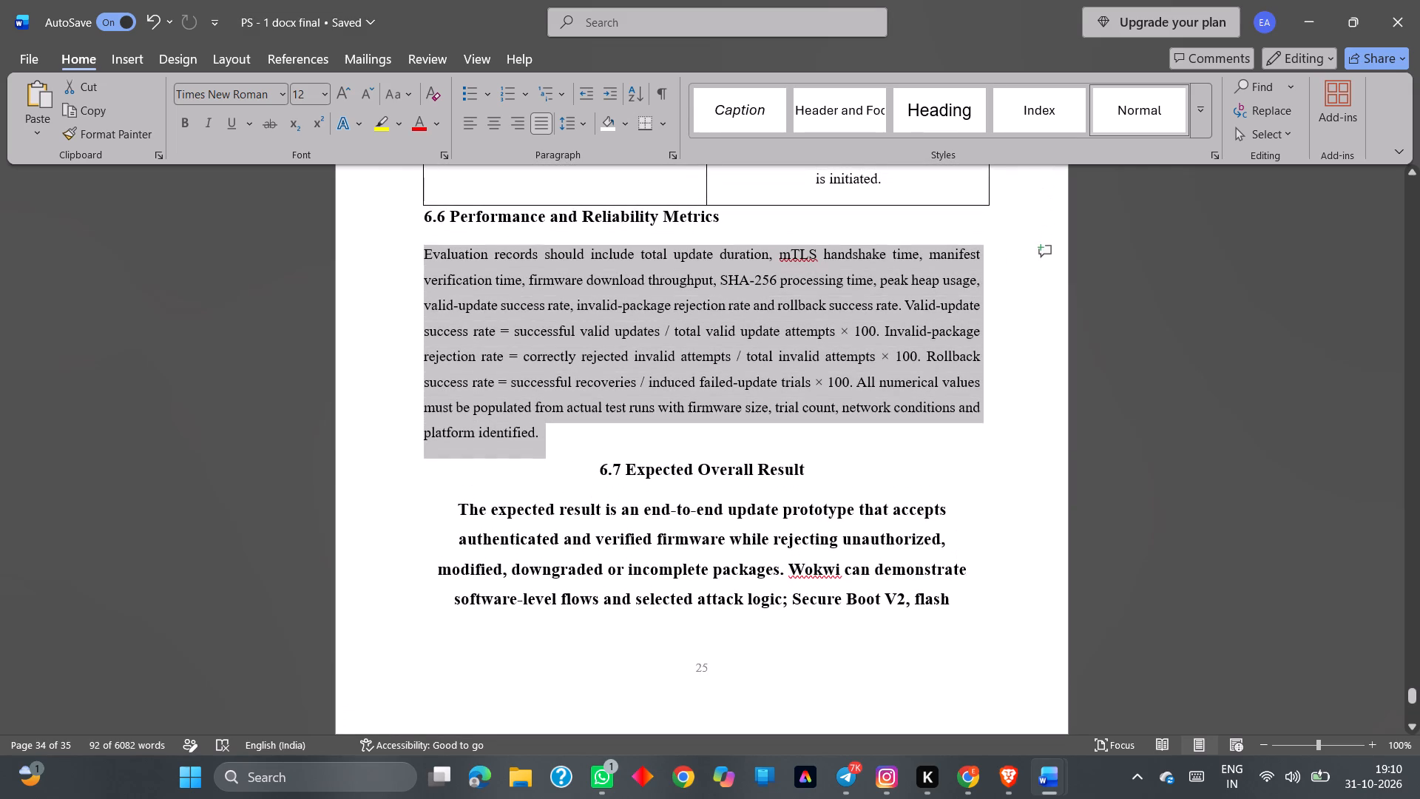
triple_click(724, 471)
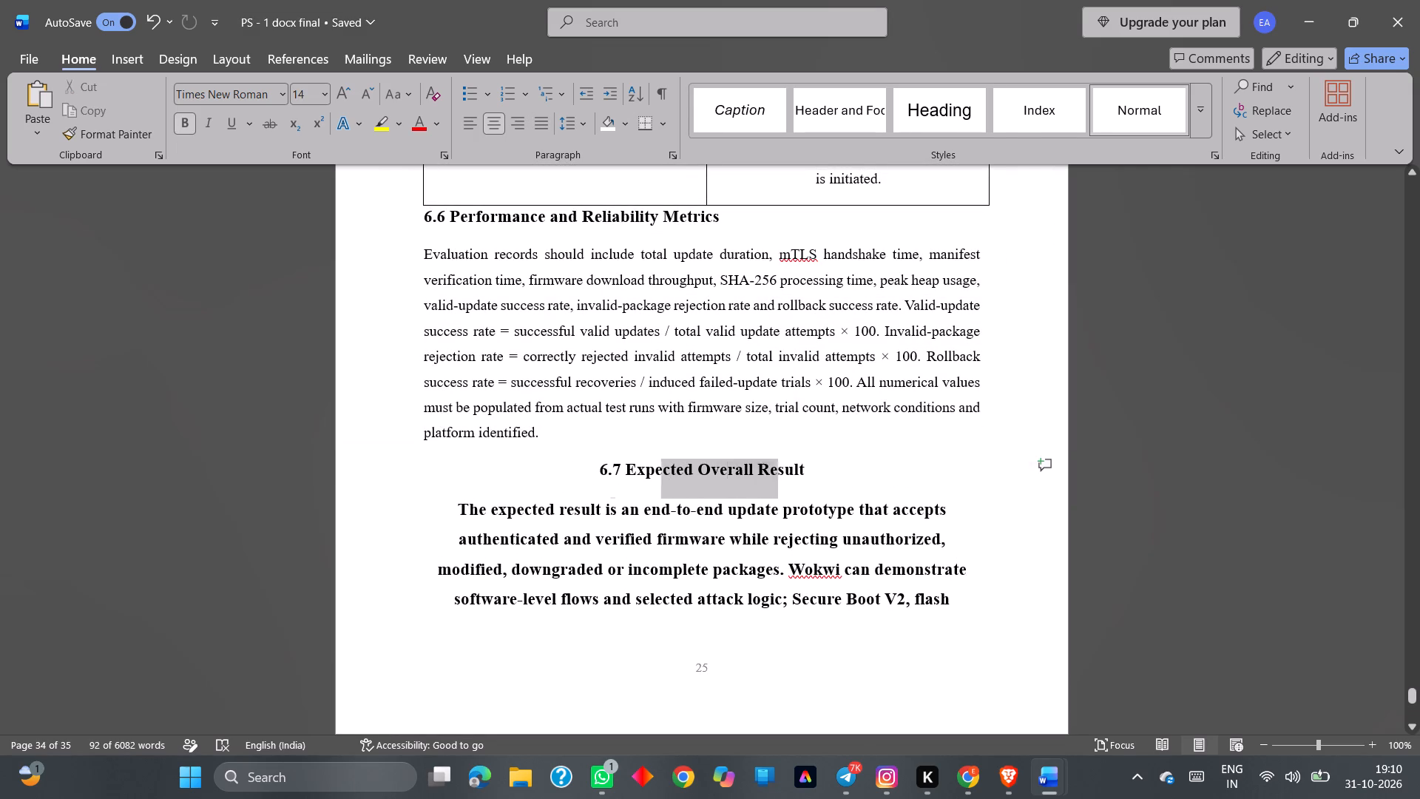
click(724, 471)
triple_click(724, 471)
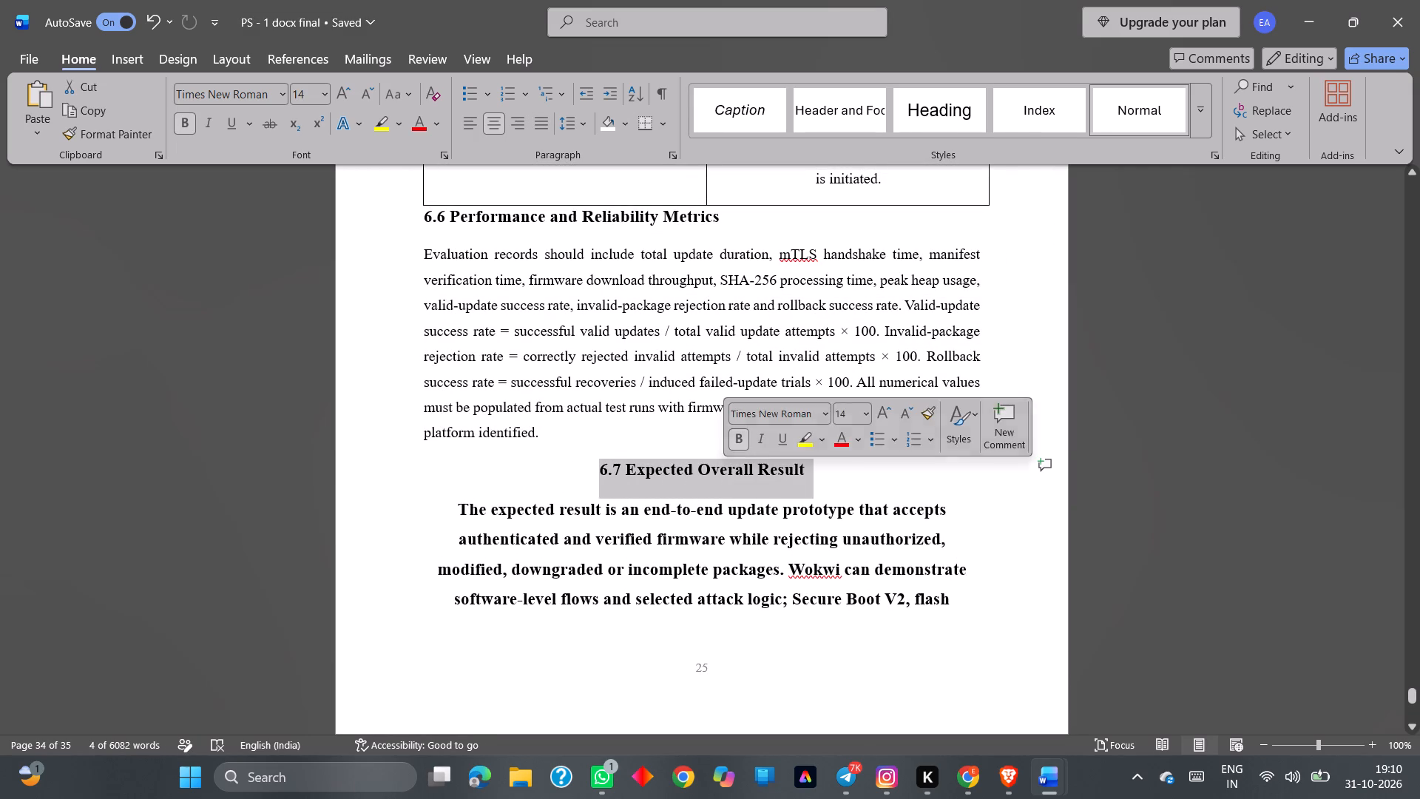
click(462, 125)
Format the body paragraph under 6.7 Expected Overall Result as non-bold, justified, 12 pt.
scroll(477, 456, down, 1)
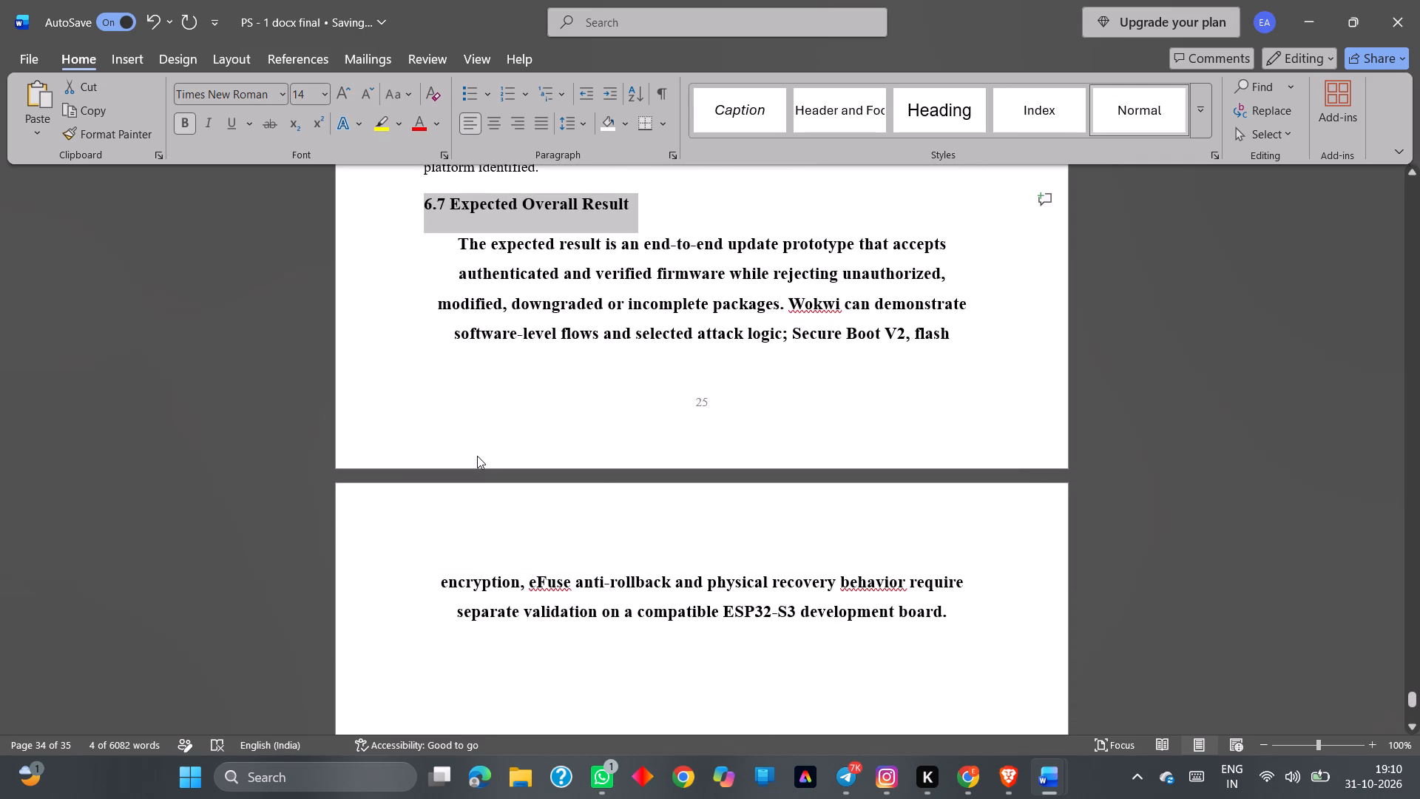
drag(457, 243, 673, 429)
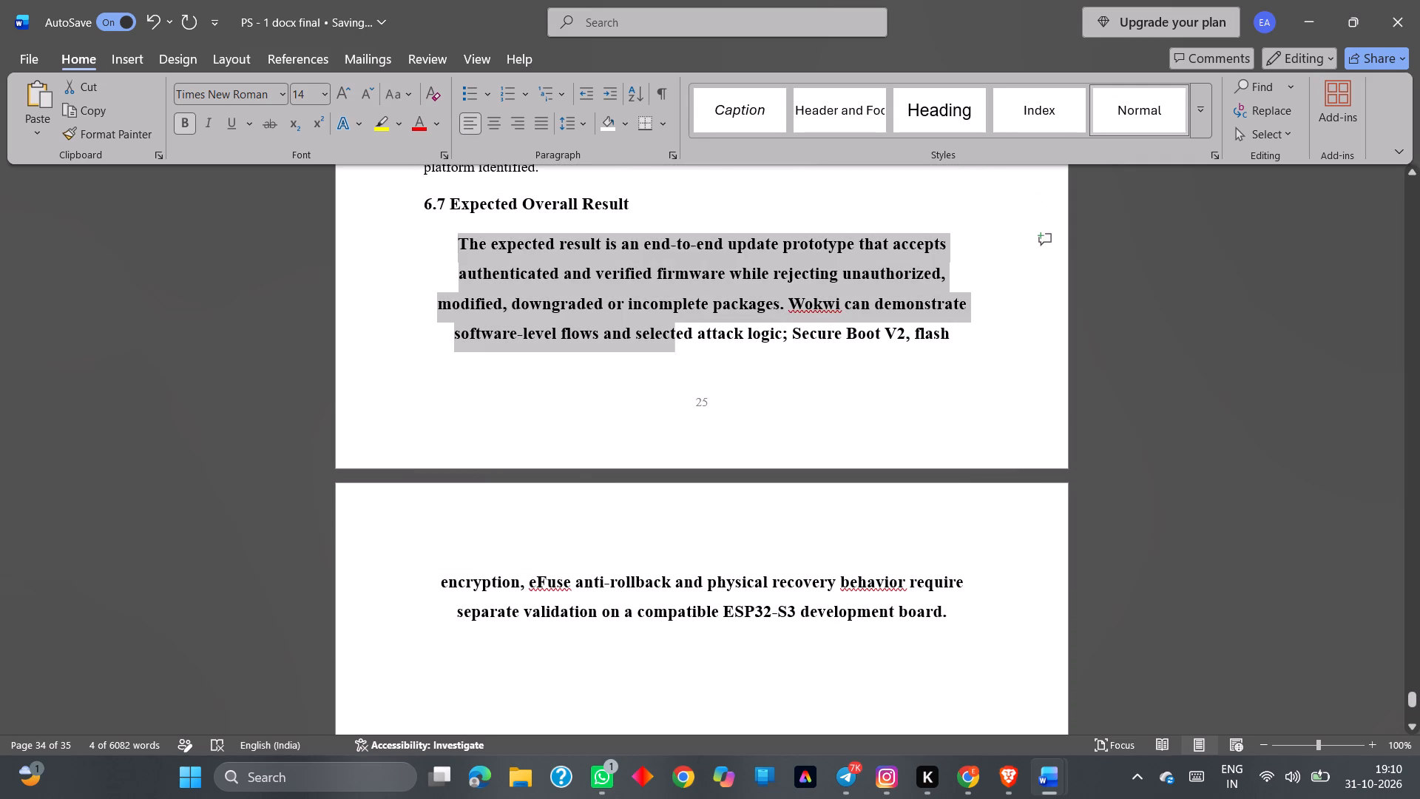
drag(673, 429, 944, 614)
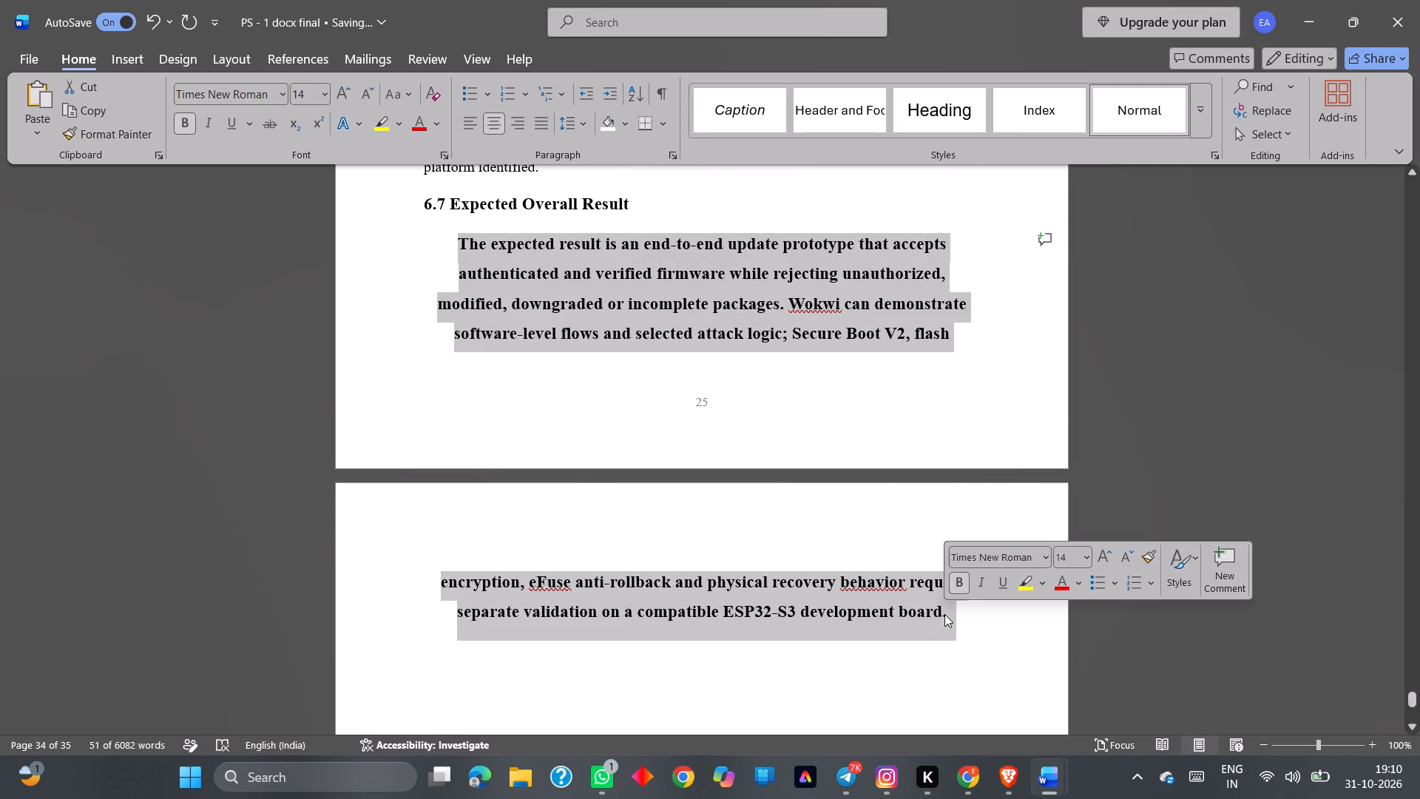
click(958, 574)
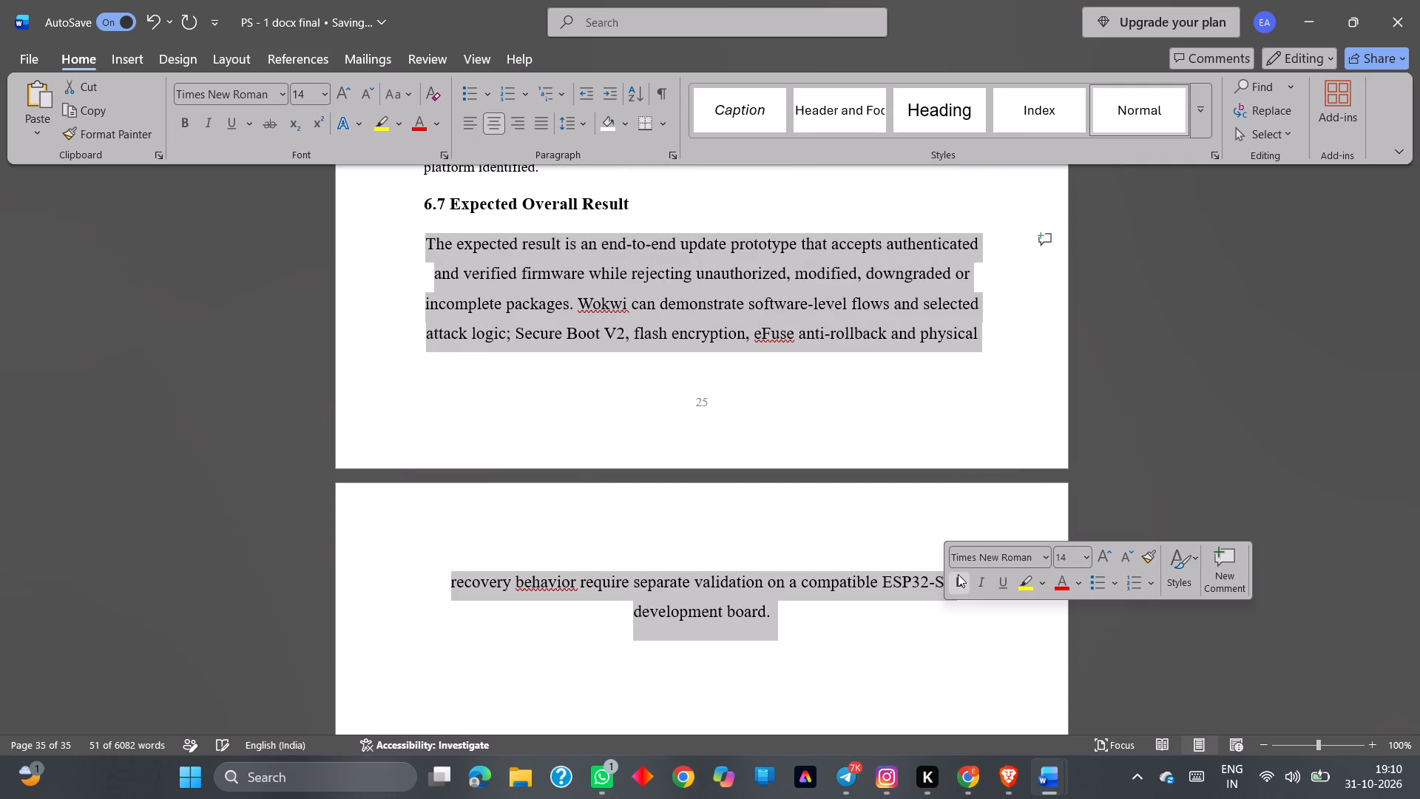
click(535, 121)
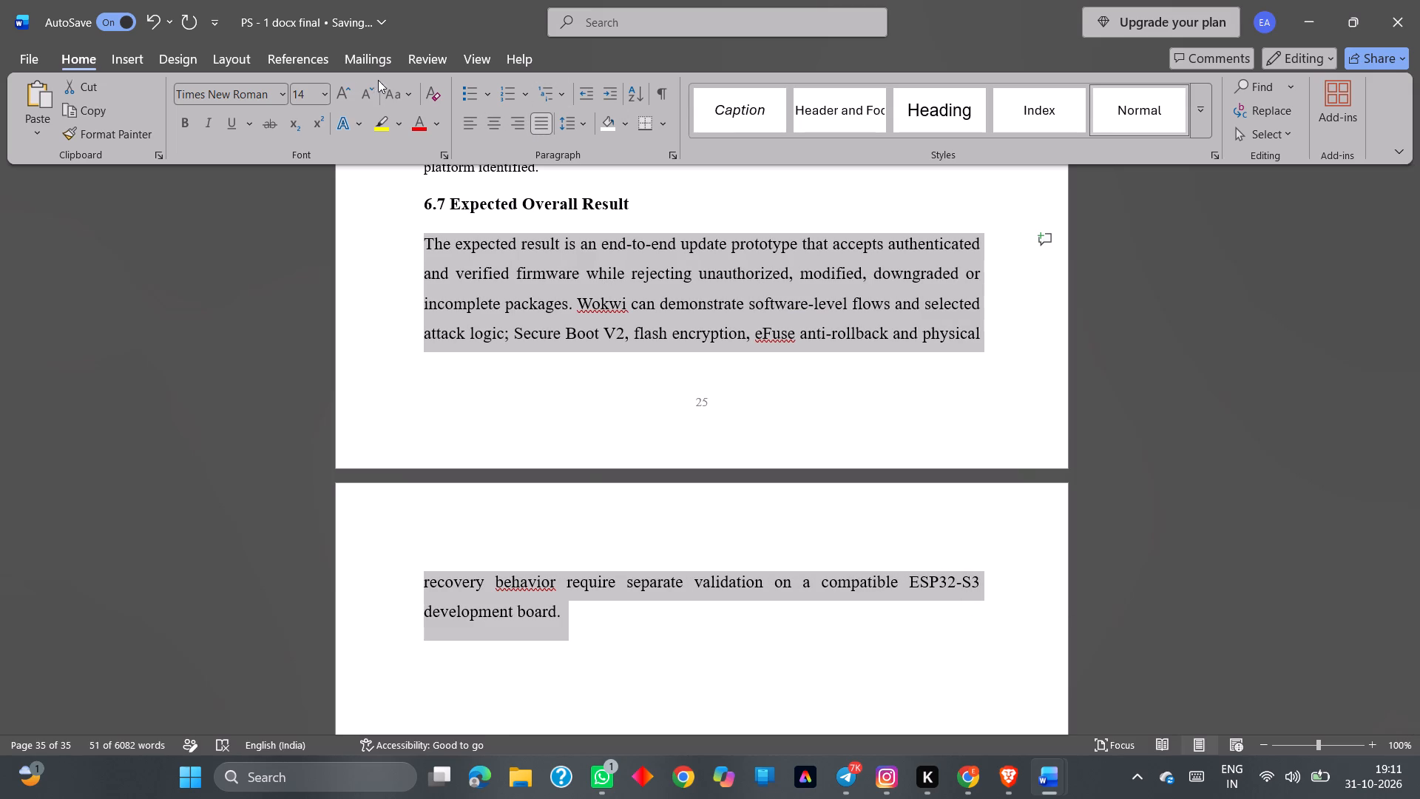
click(319, 98)
click(317, 215)
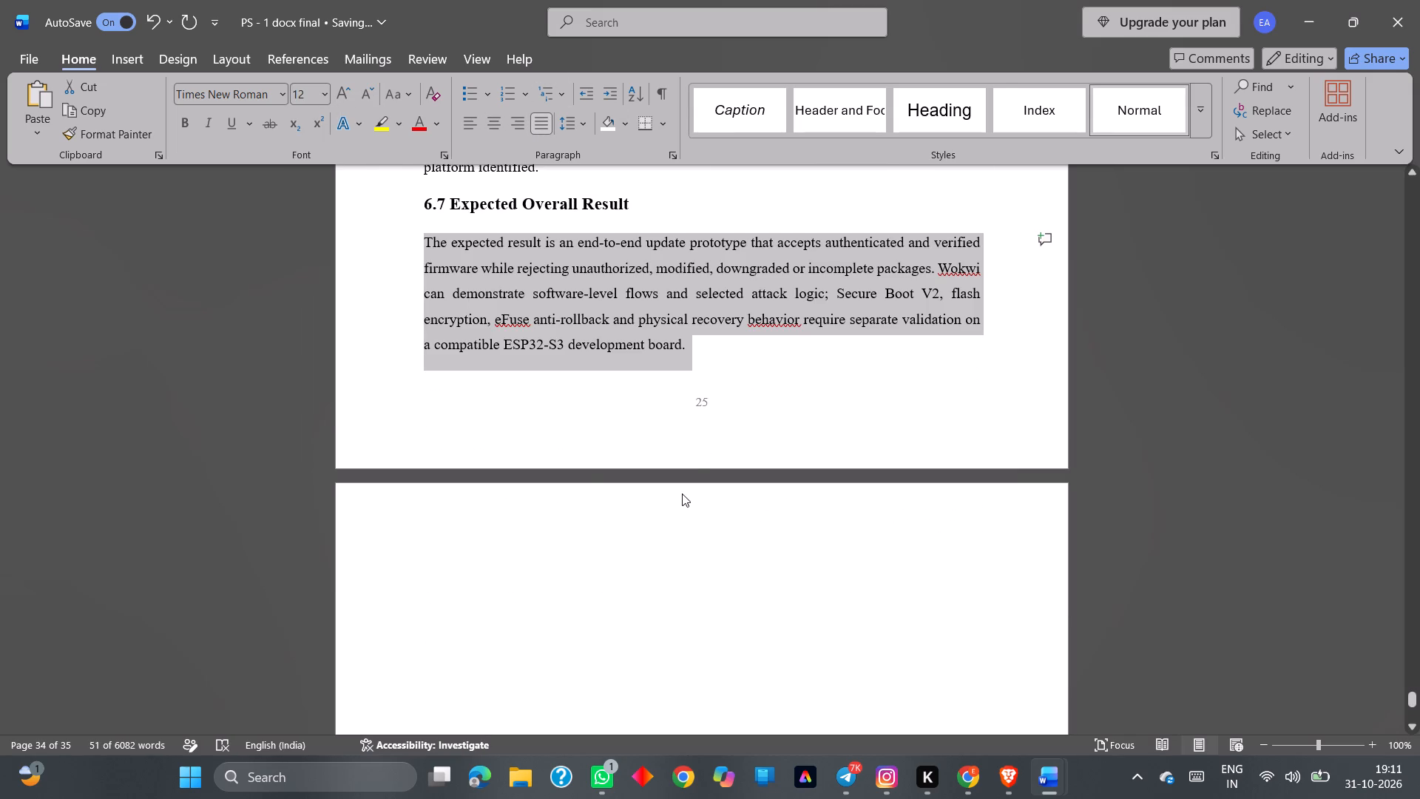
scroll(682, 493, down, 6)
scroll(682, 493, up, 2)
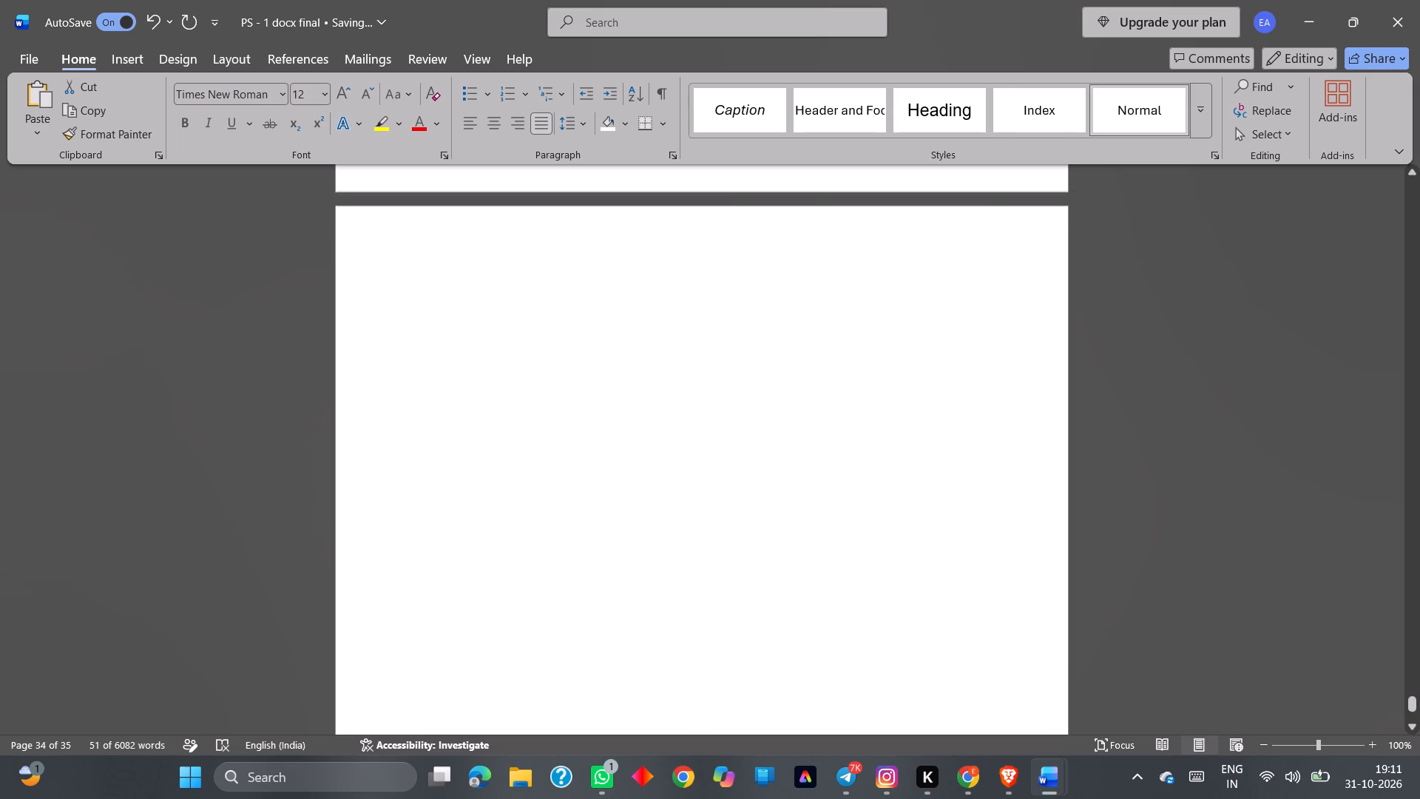
Copy all of Chapter 7 from the adapted OTA document in ChatGPT and paste it onto the blank page after 6.7 in the Word report.
scroll(682, 493, up, 2)
click(622, 533)
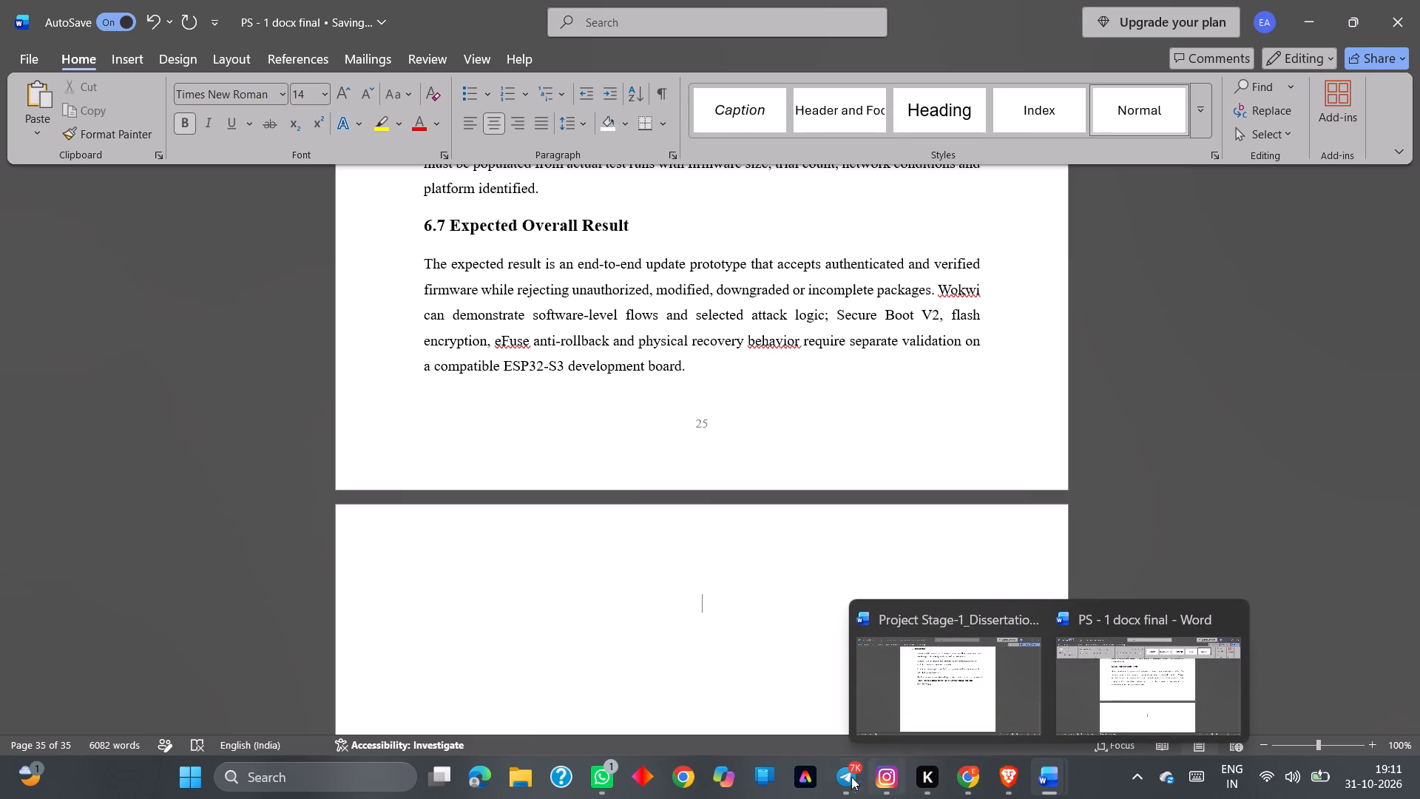
click(962, 775)
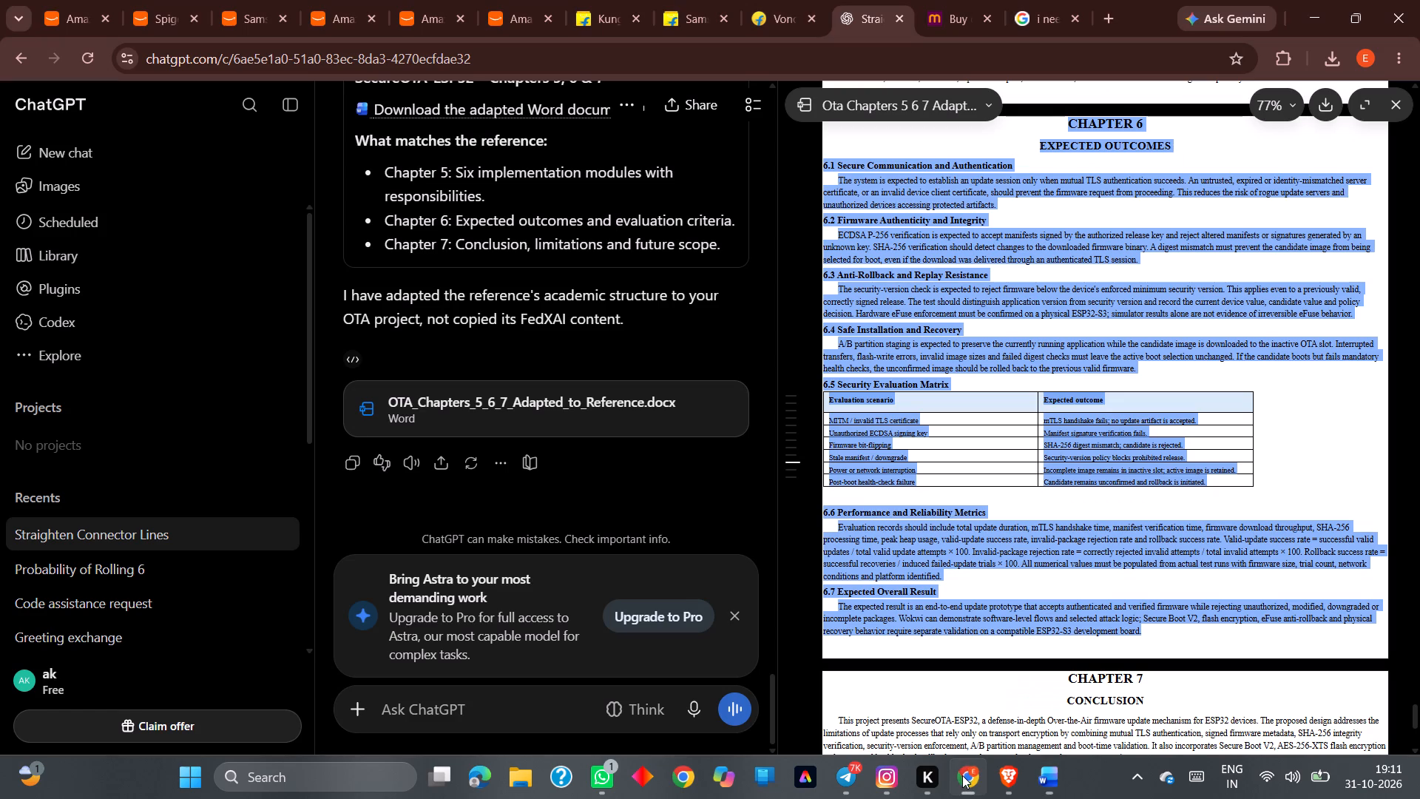
scroll(987, 698, down, 5)
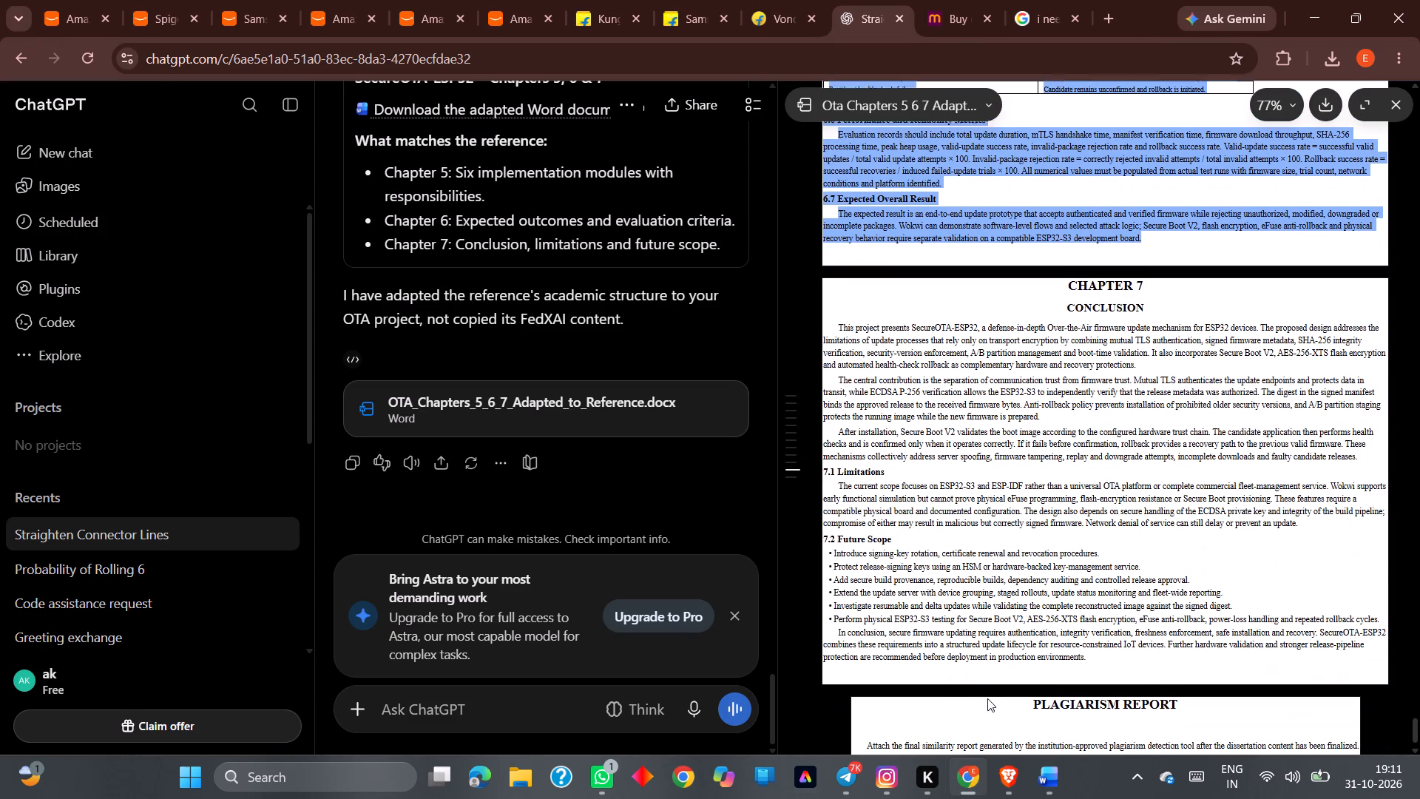
scroll(987, 698, down, 1)
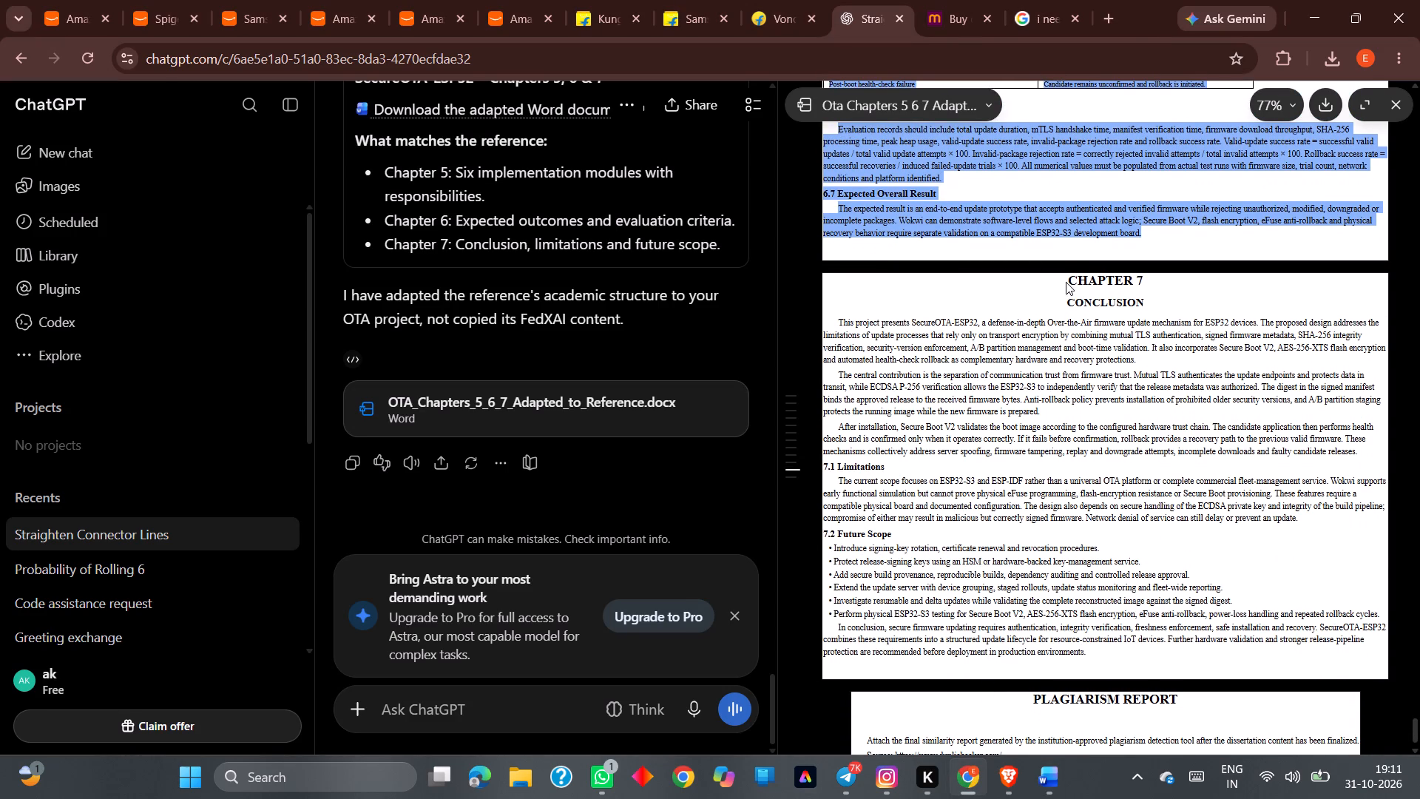
click(1067, 277)
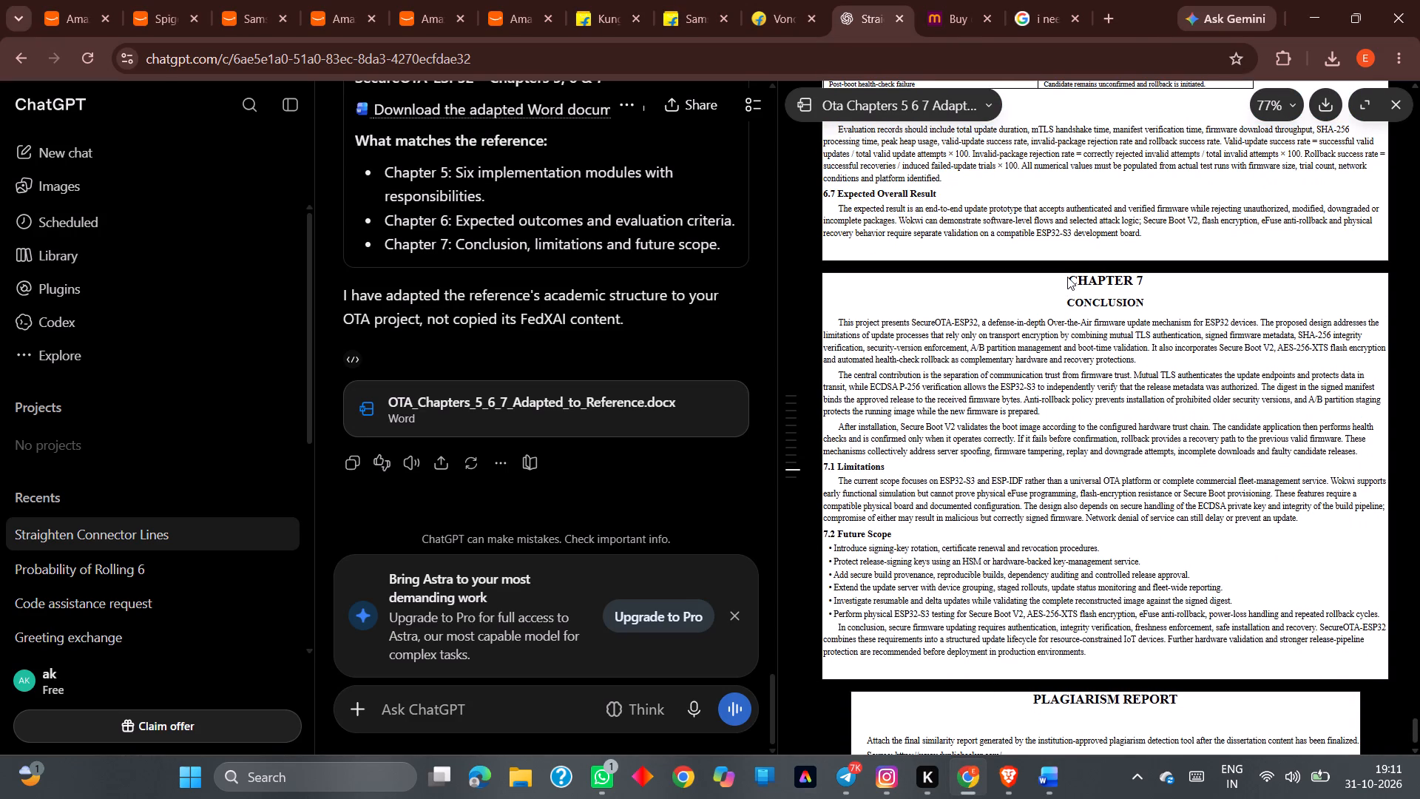
drag(1070, 280, 1140, 547)
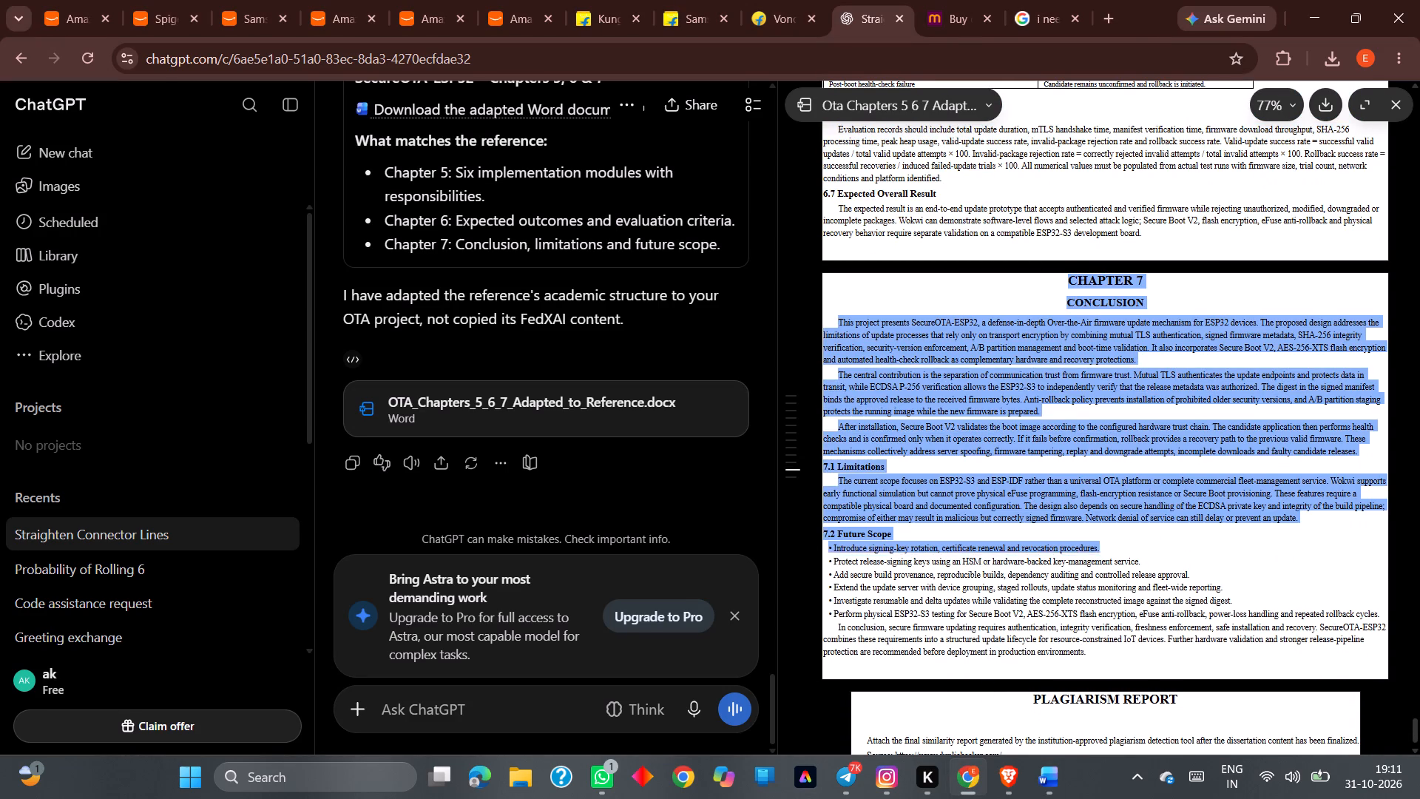
drag(1140, 547, 1103, 652)
key(ctrl+c)
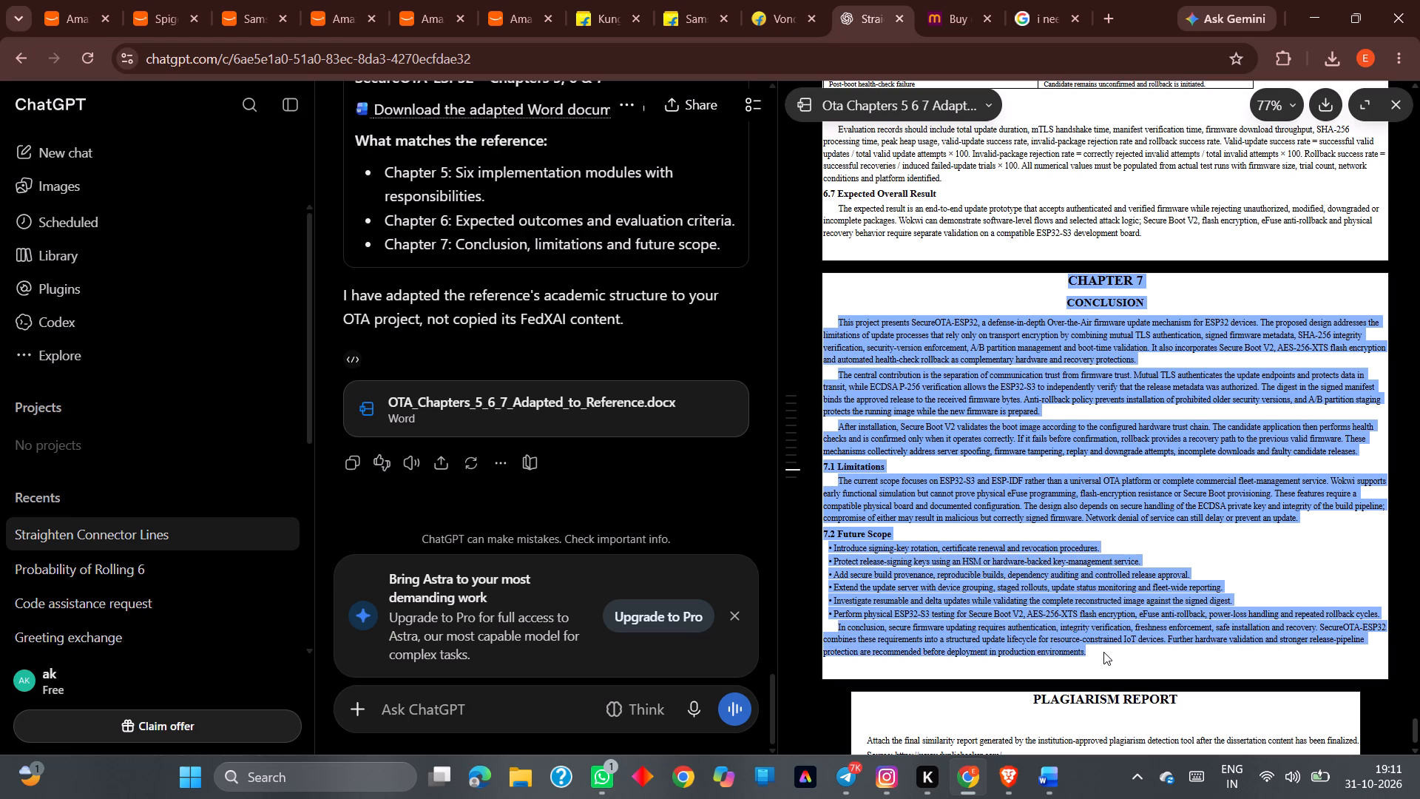
key(alt+Tab)
key(ctrl+v)
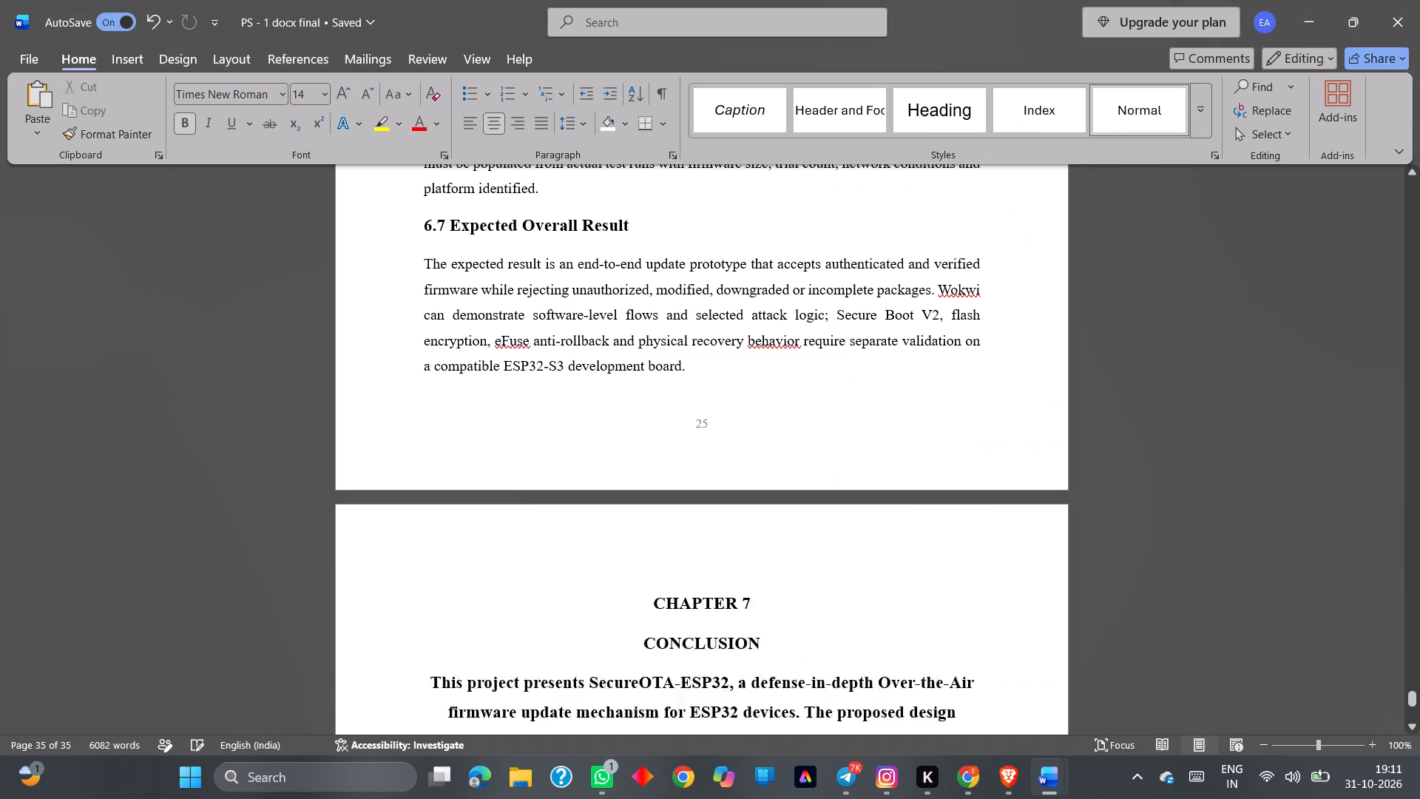
Format the three body paragraphs under the Chapter 7 CONCLUSION heading as non-bold, justified, 12 pt.
scroll(1023, 548, up, 10)
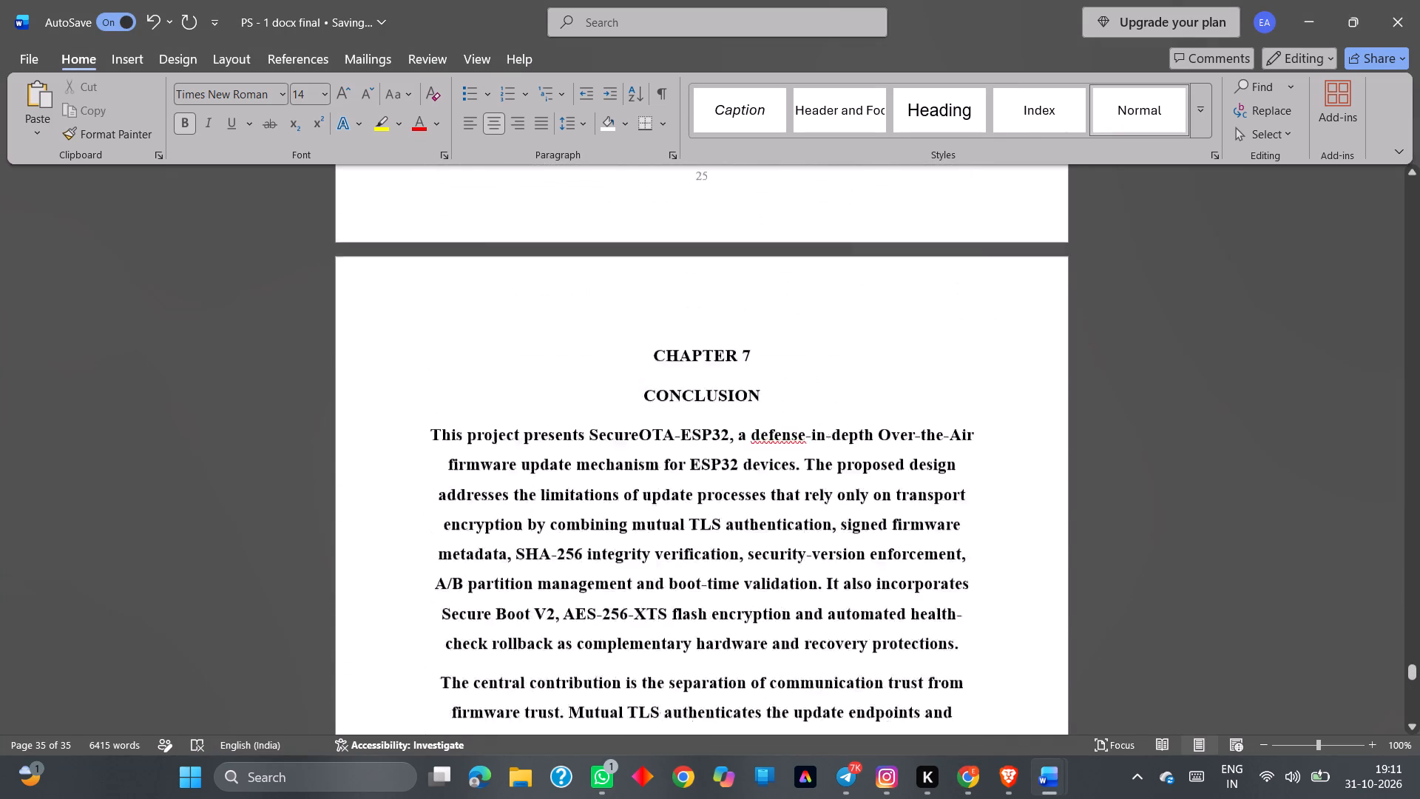
scroll(1023, 548, up, 1)
scroll(1023, 548, down, 3)
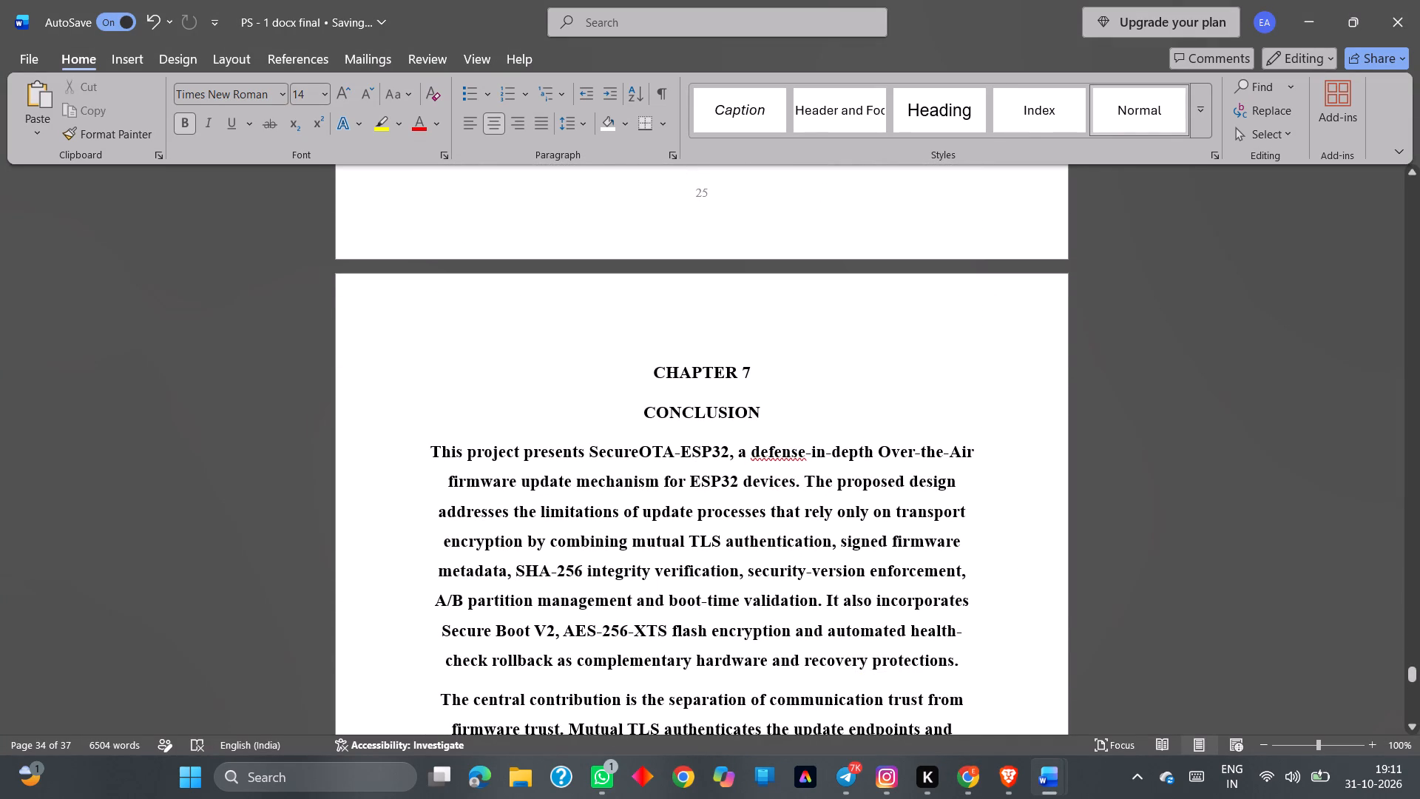
drag(429, 447, 805, 730)
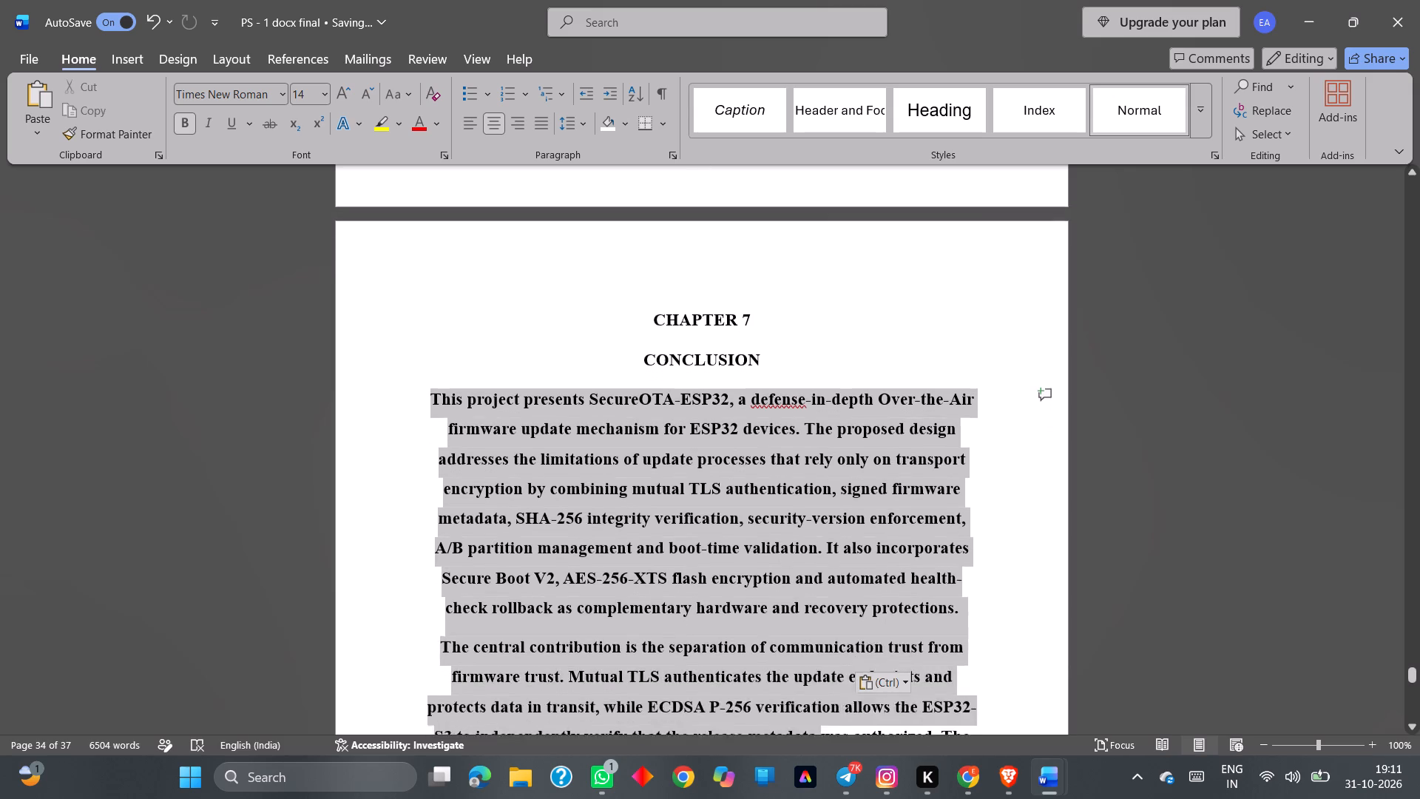
drag(805, 730, 790, 732)
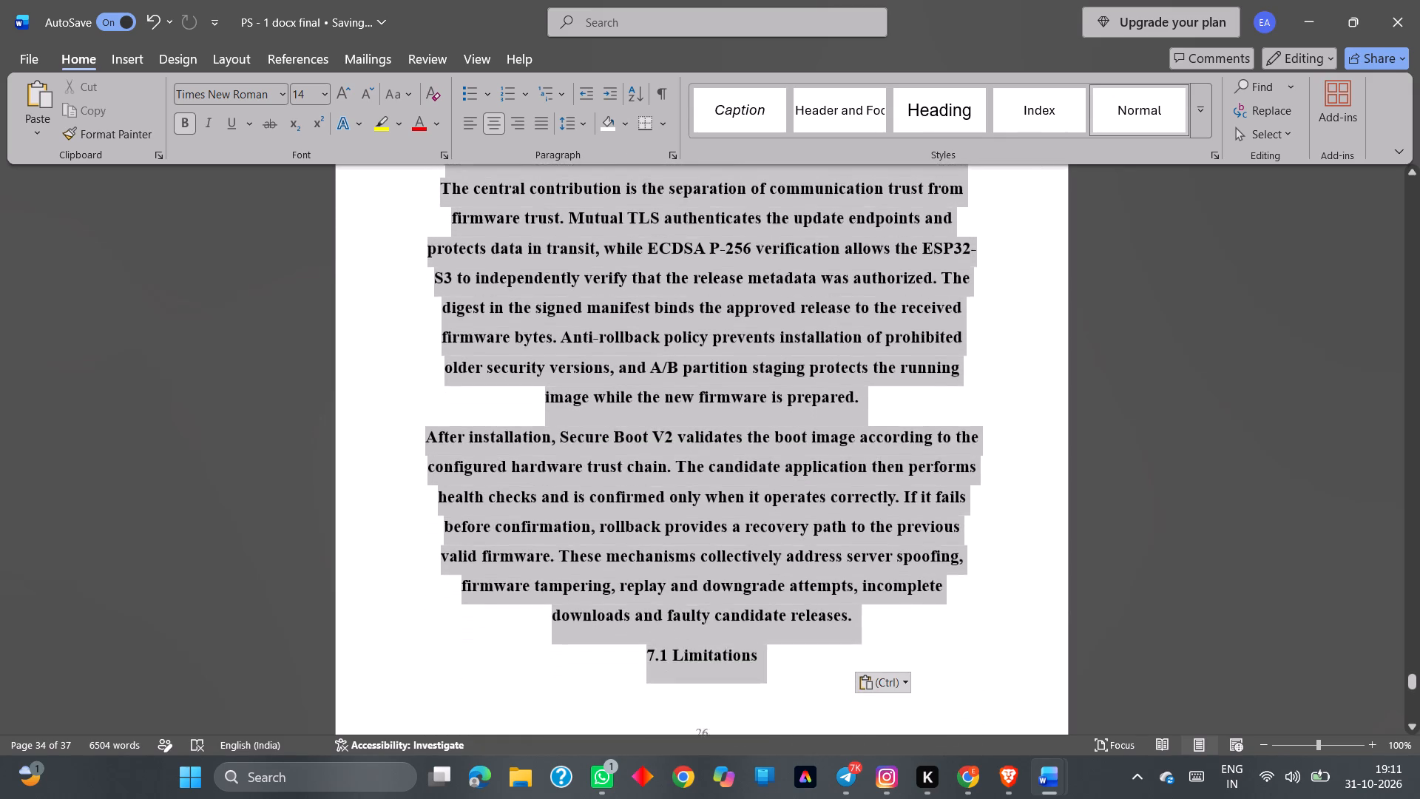
drag(790, 732, 859, 553)
key(ctrl+b)
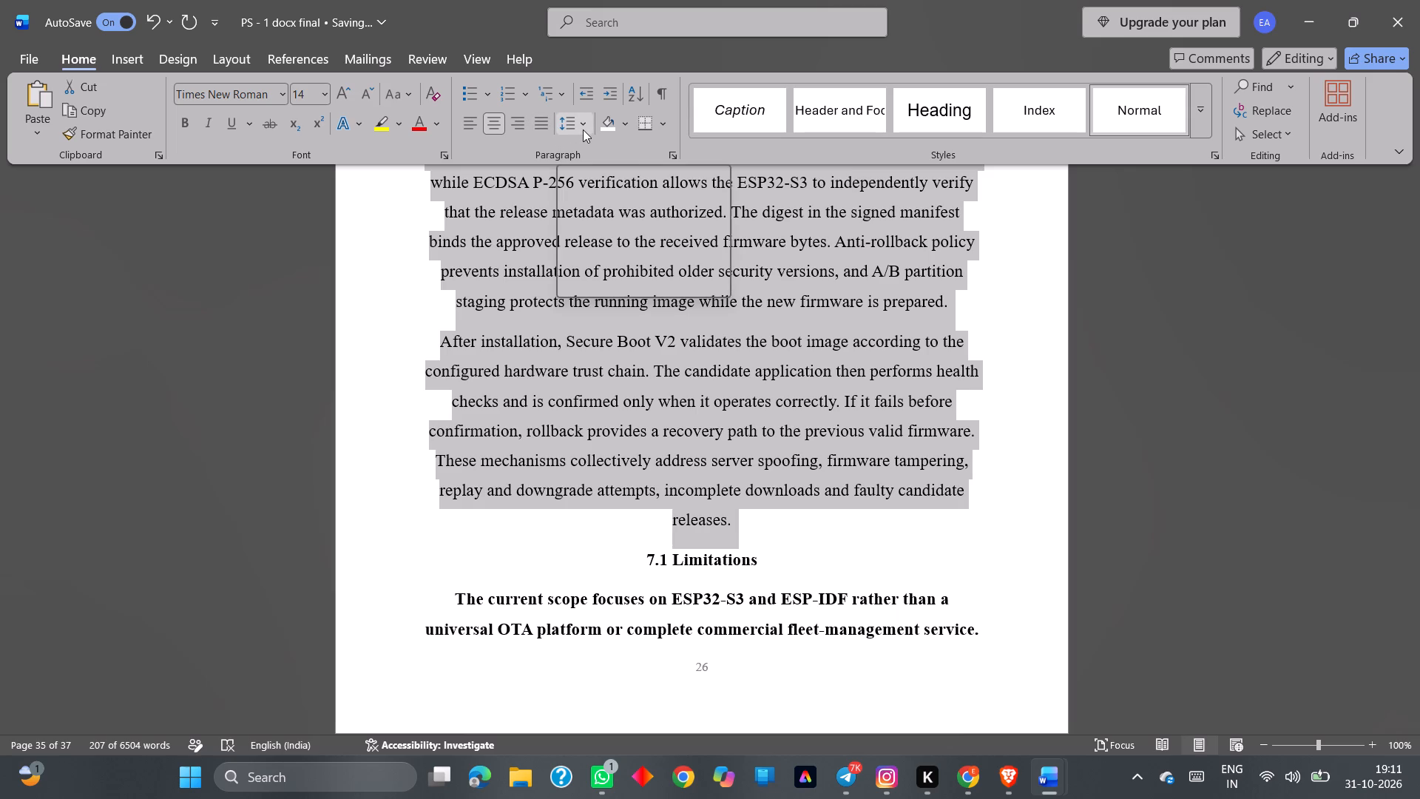
click(545, 133)
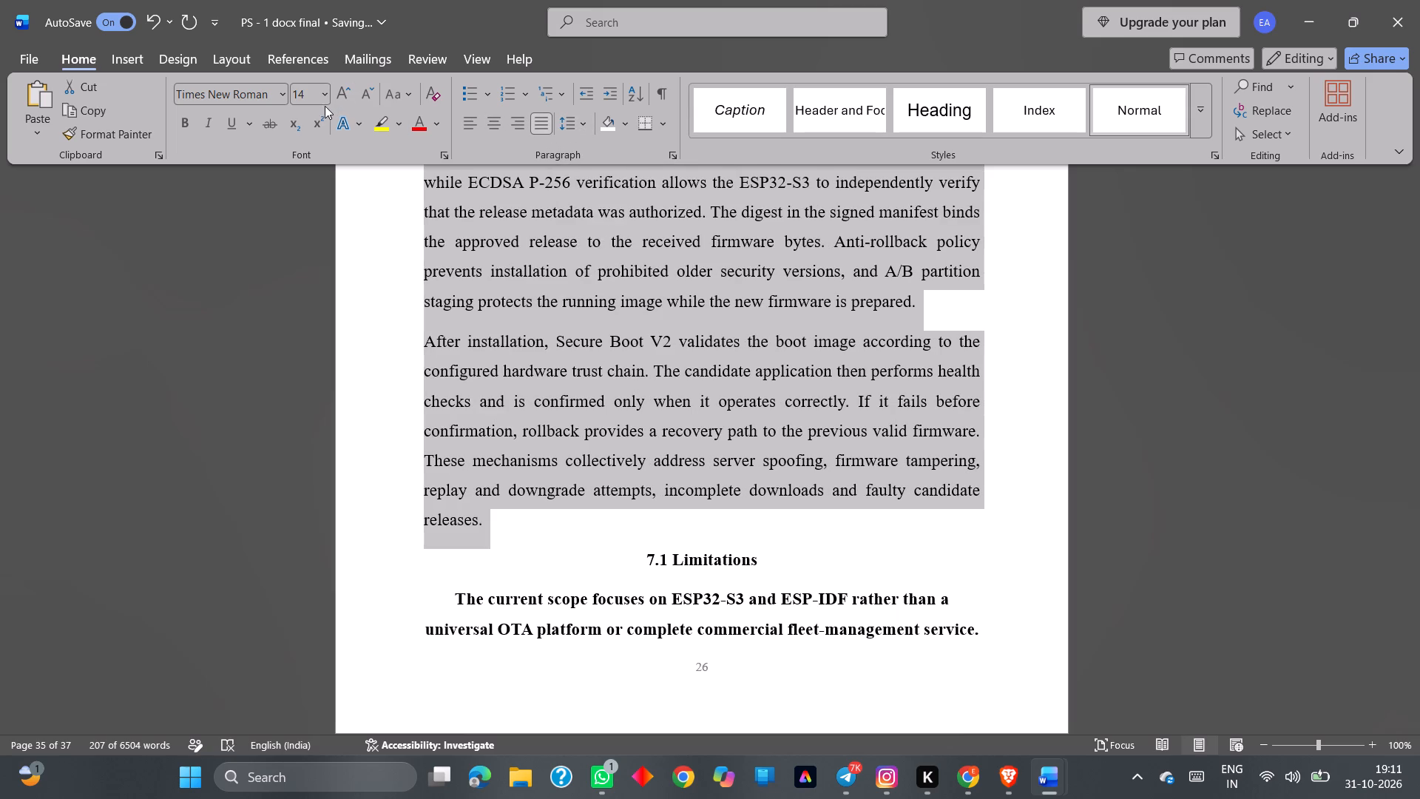
click(323, 103)
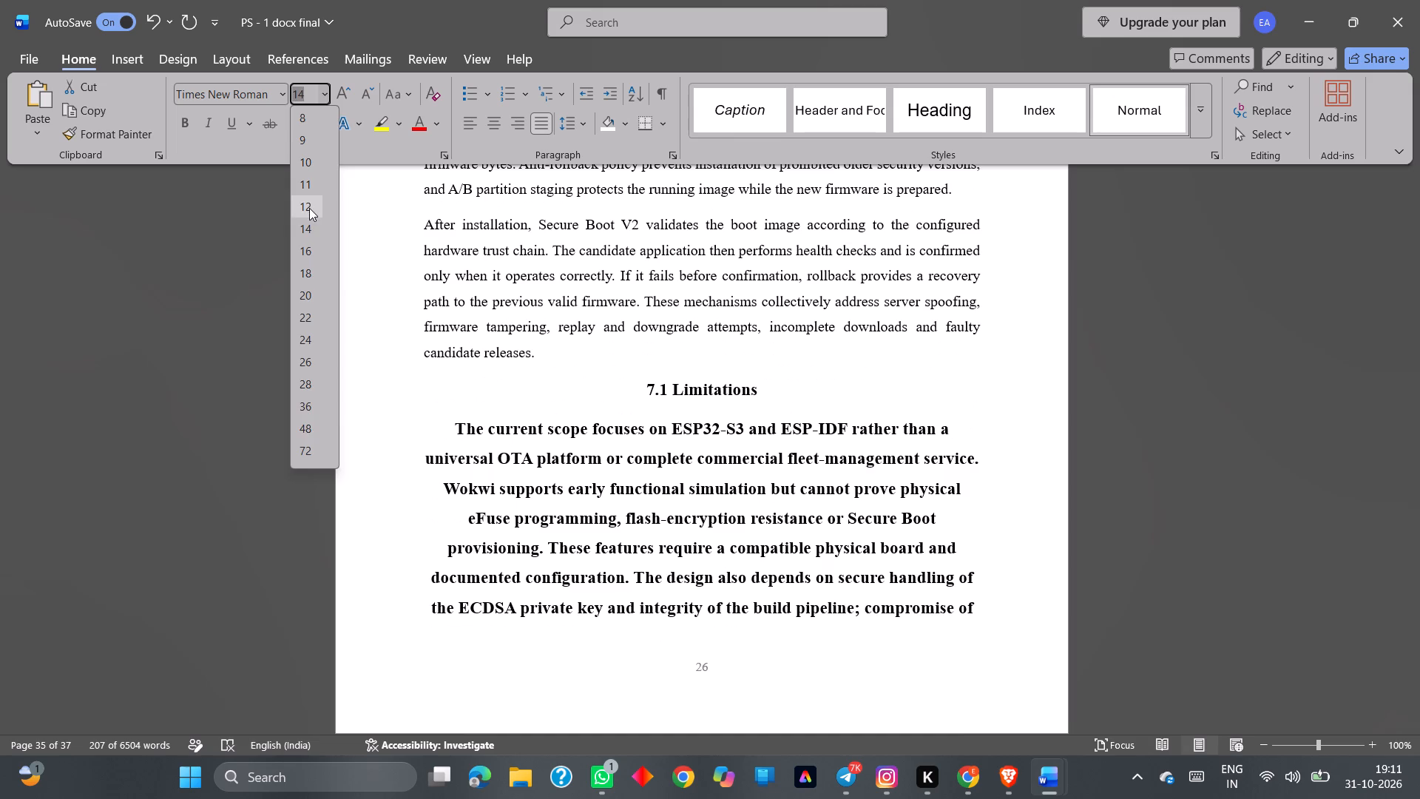
click(309, 208)
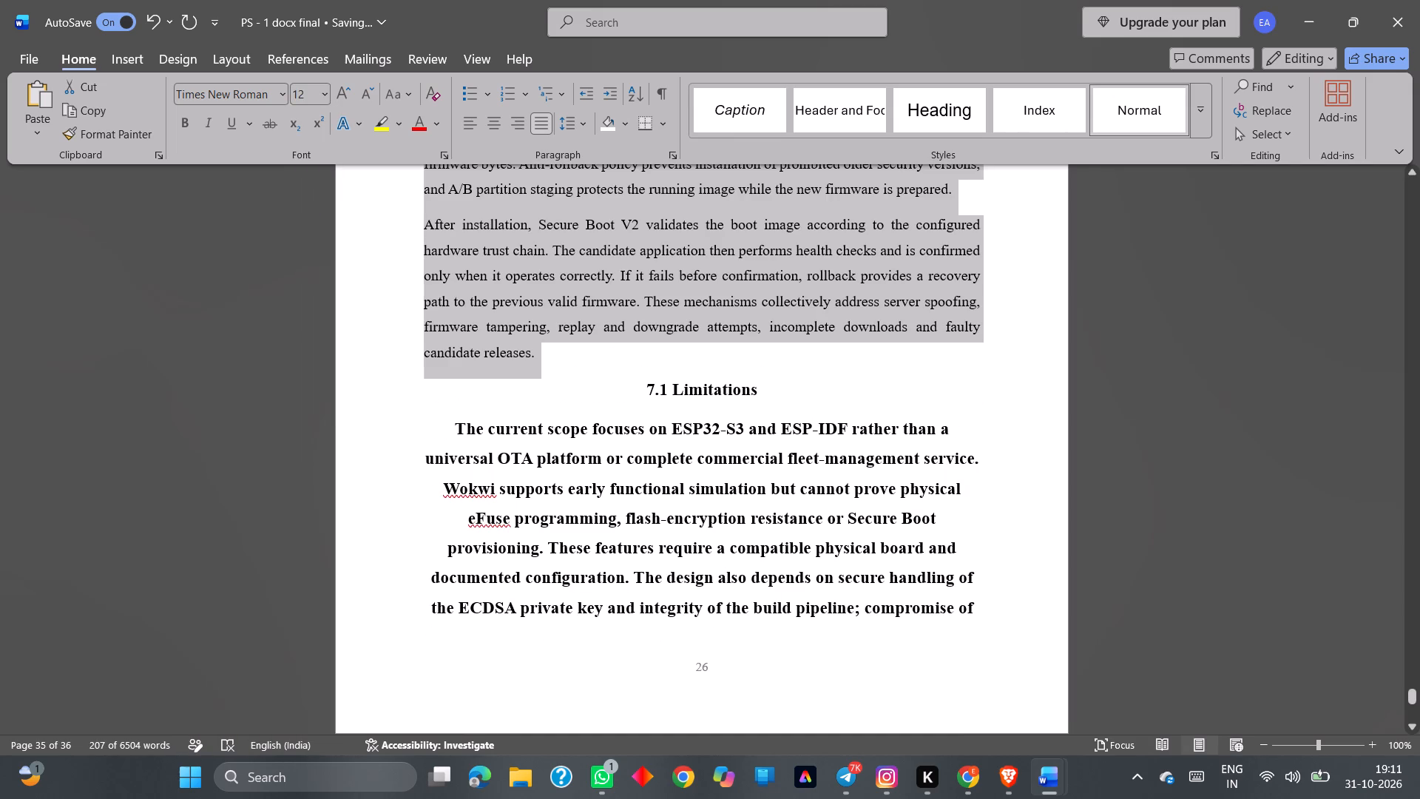
Left-align the heading 7.1 Limitations.
triple_click(759, 386)
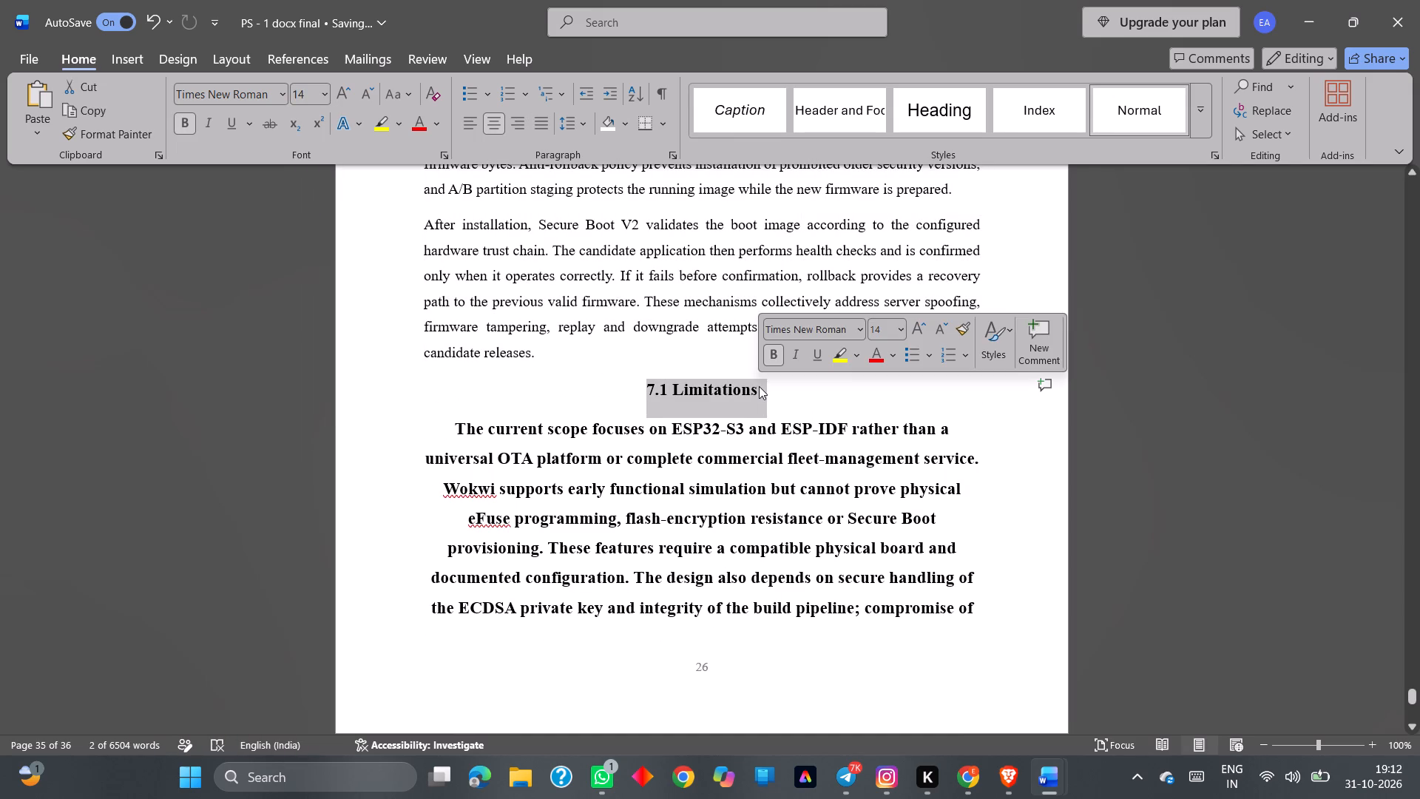
click(470, 127)
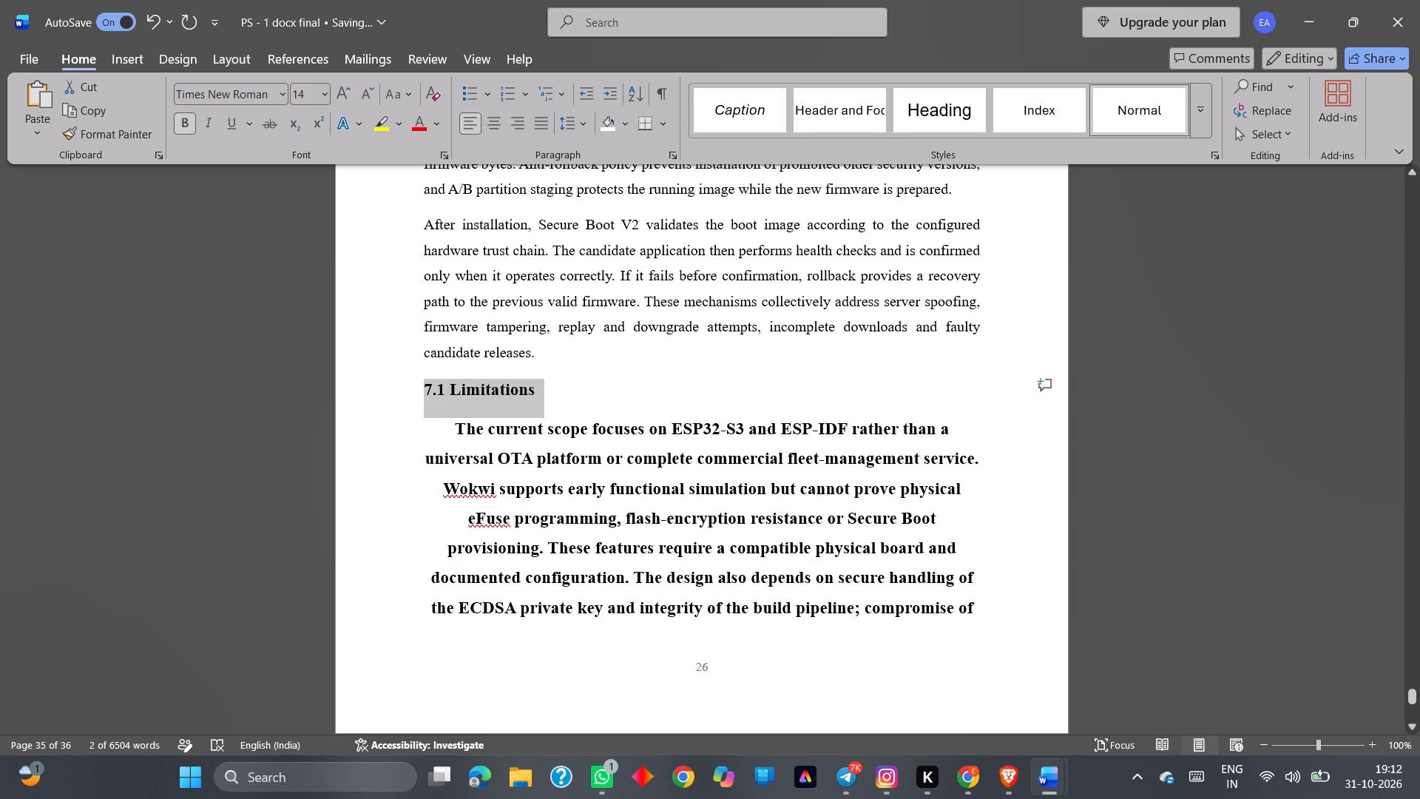
Format everything from the paragraph under 7.1 Limitations through the closing conclusion paragraph as left-aligned, non-bold, 12 pt.
drag(456, 427, 761, 596)
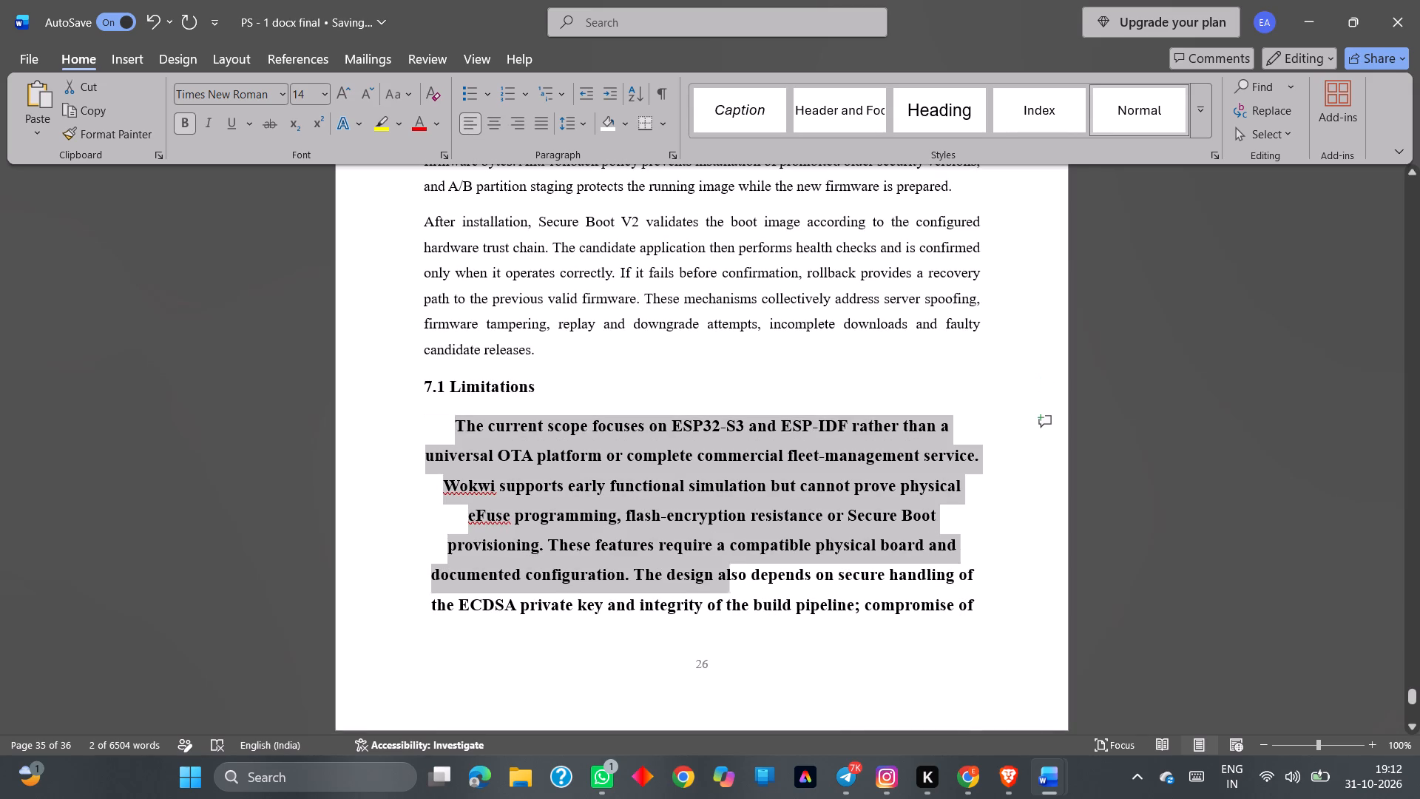
drag(761, 596, 1006, 681)
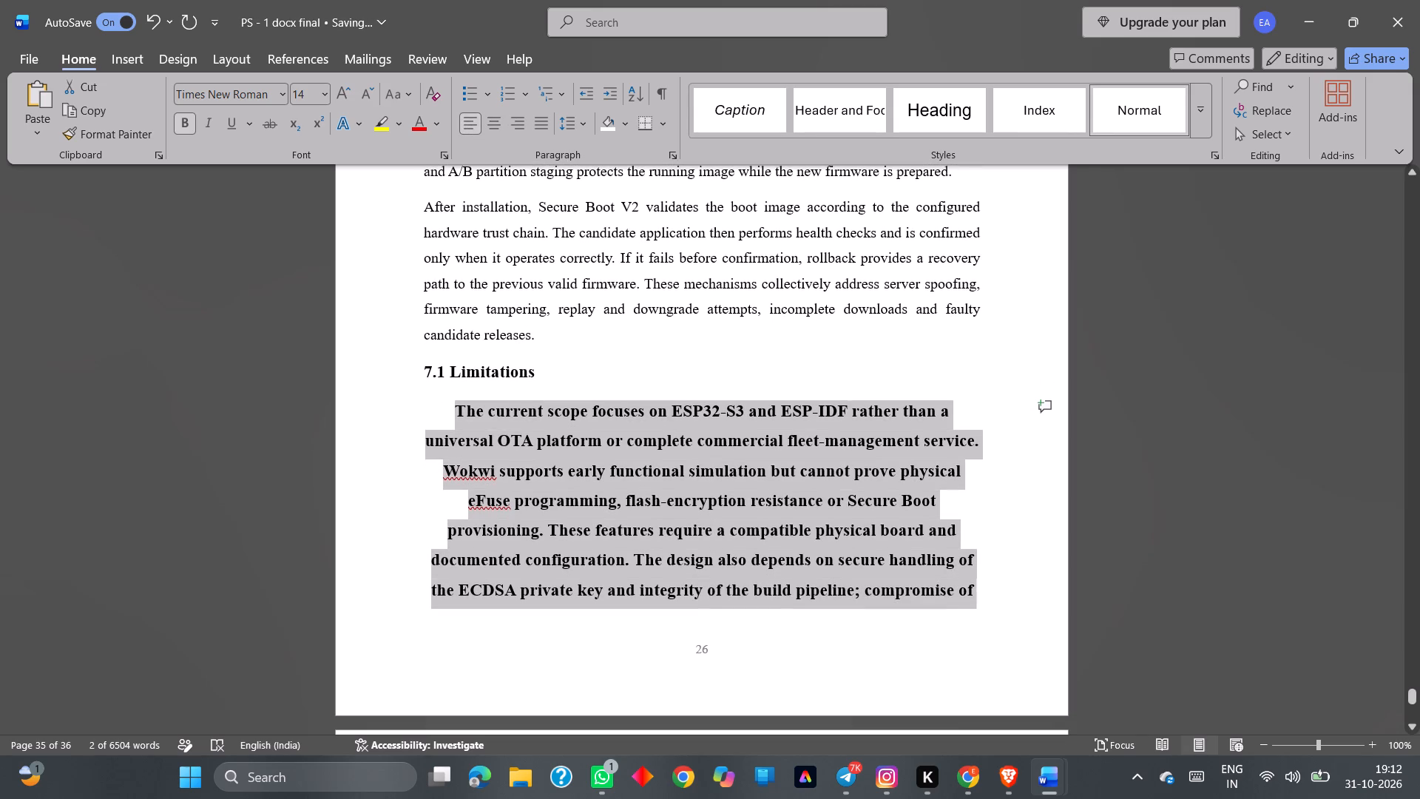
drag(1006, 681, 761, 433)
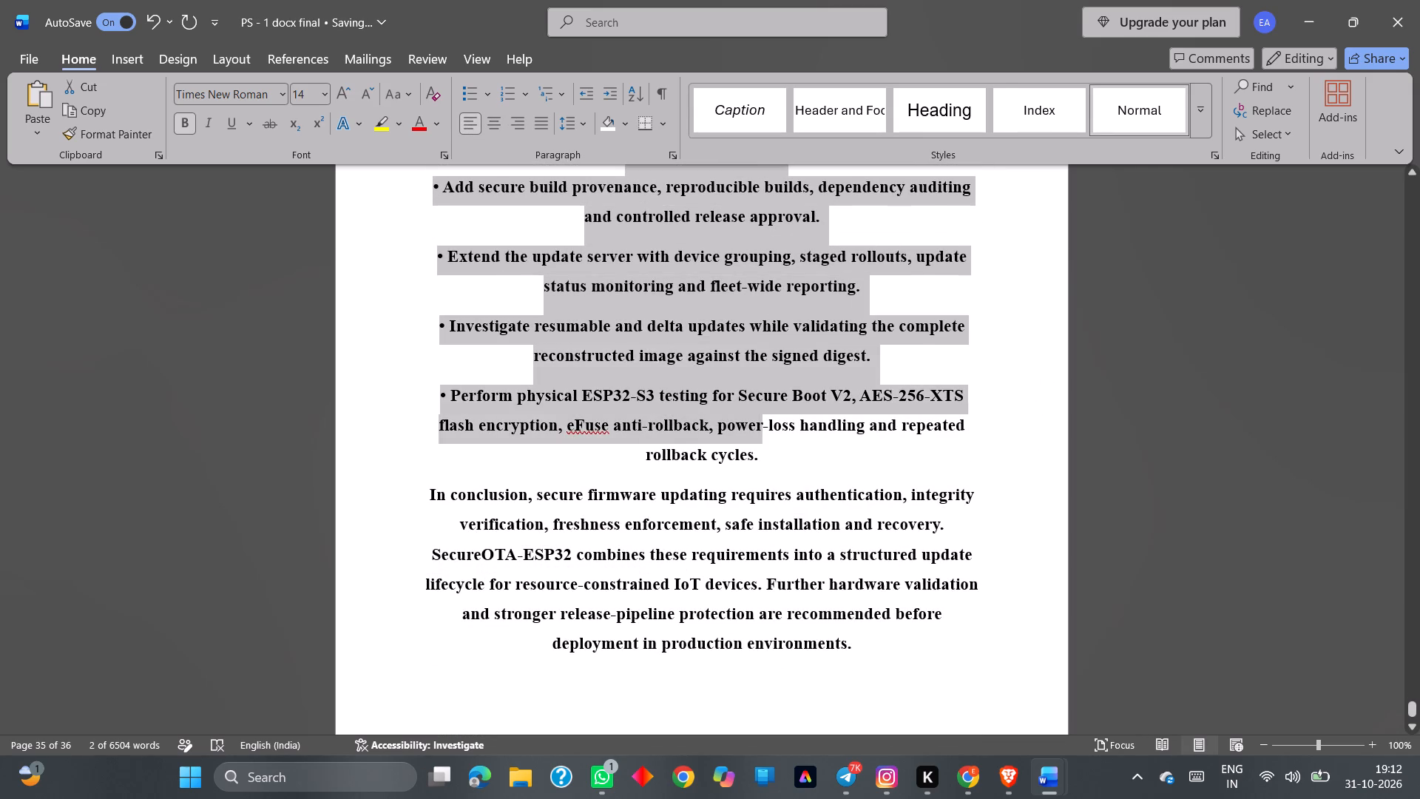
drag(761, 433, 798, 780)
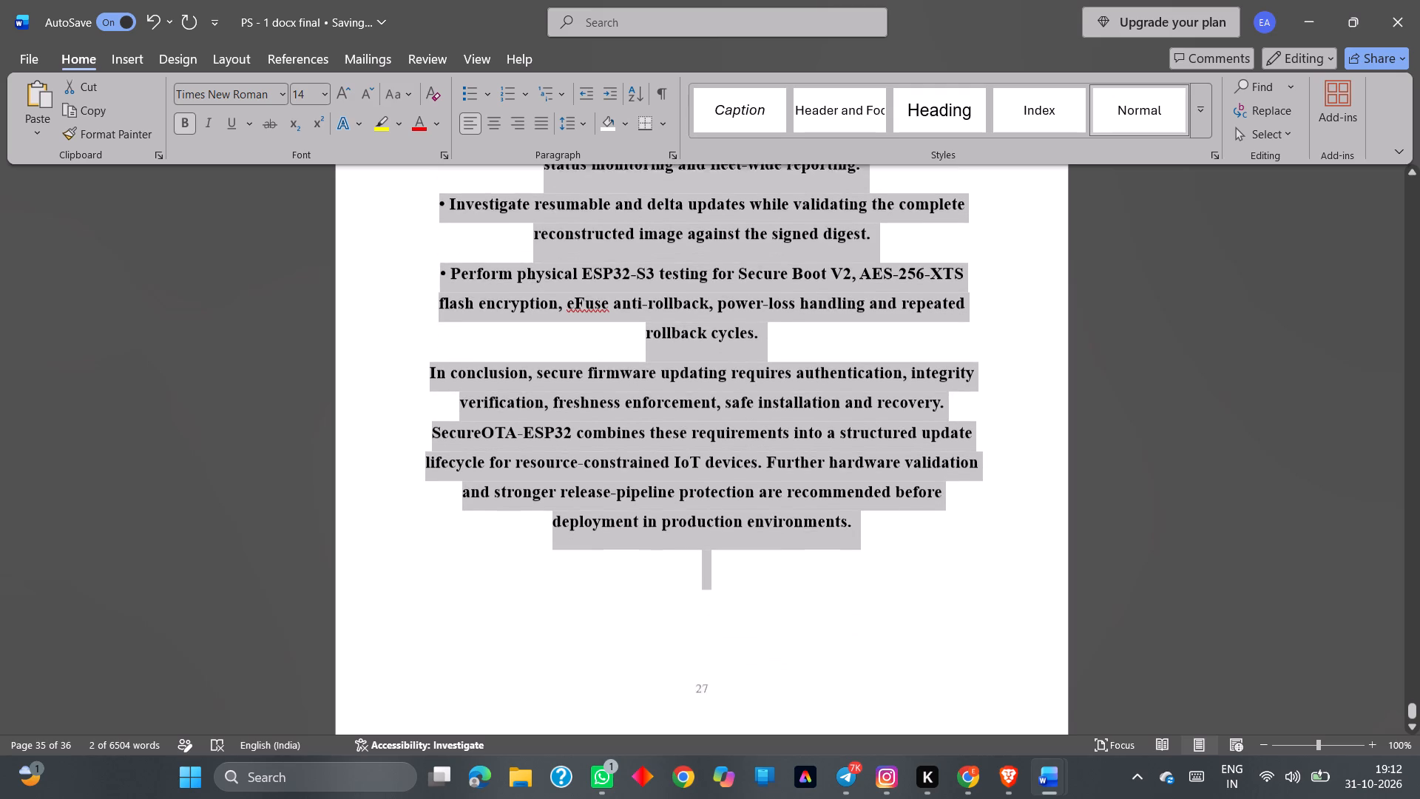
drag(798, 780, 857, 503)
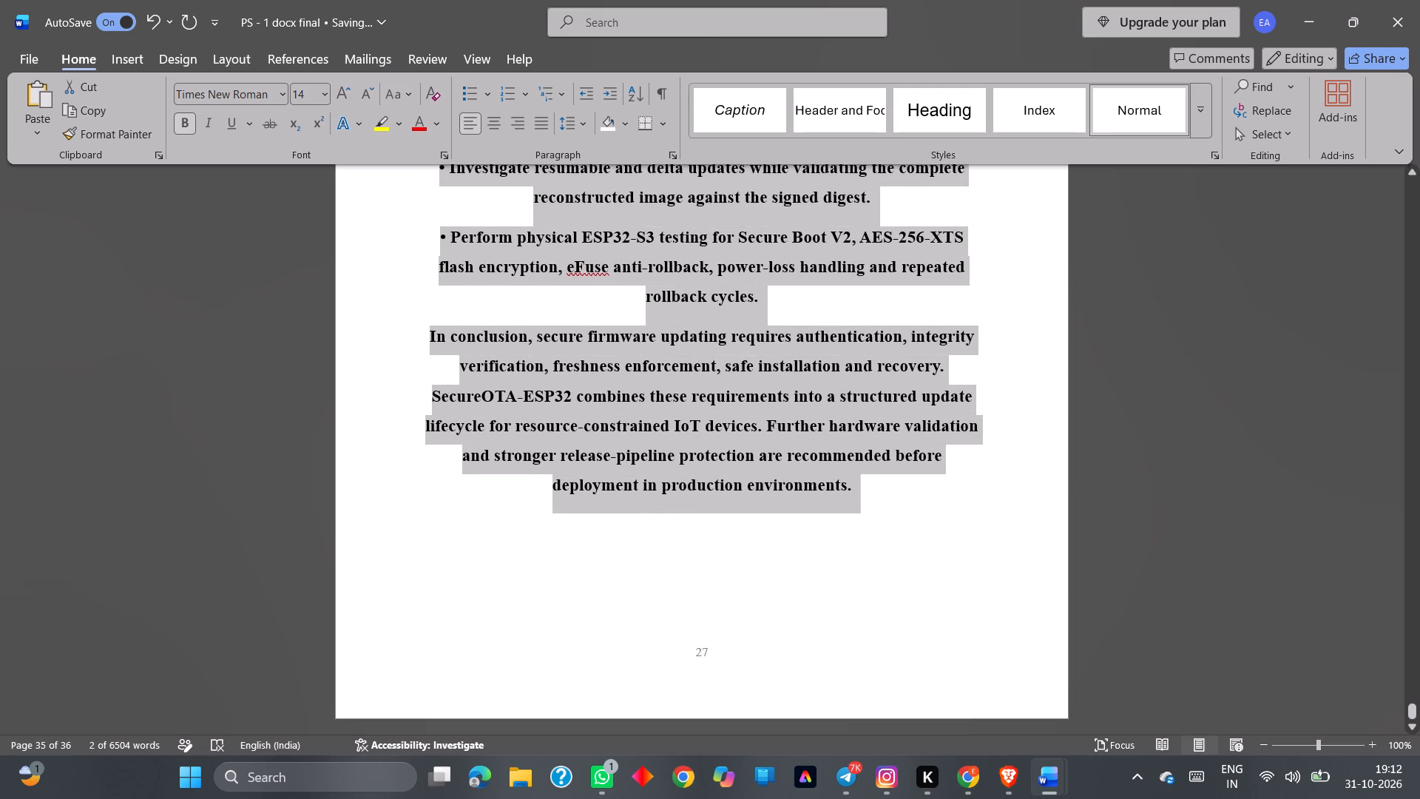
drag(857, 503, 858, 503)
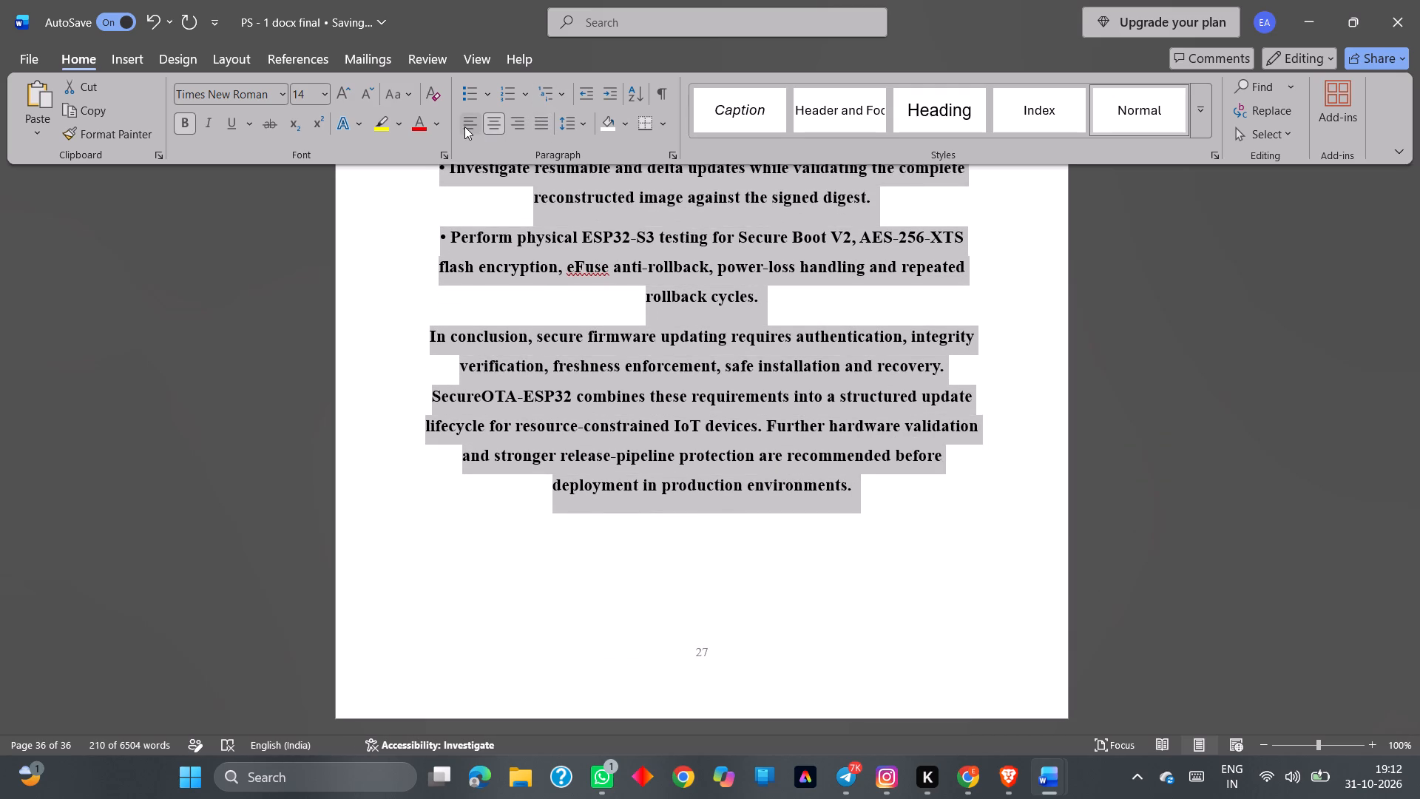
click(464, 127)
scroll(464, 127, up, 2)
scroll(511, 439, up, 1)
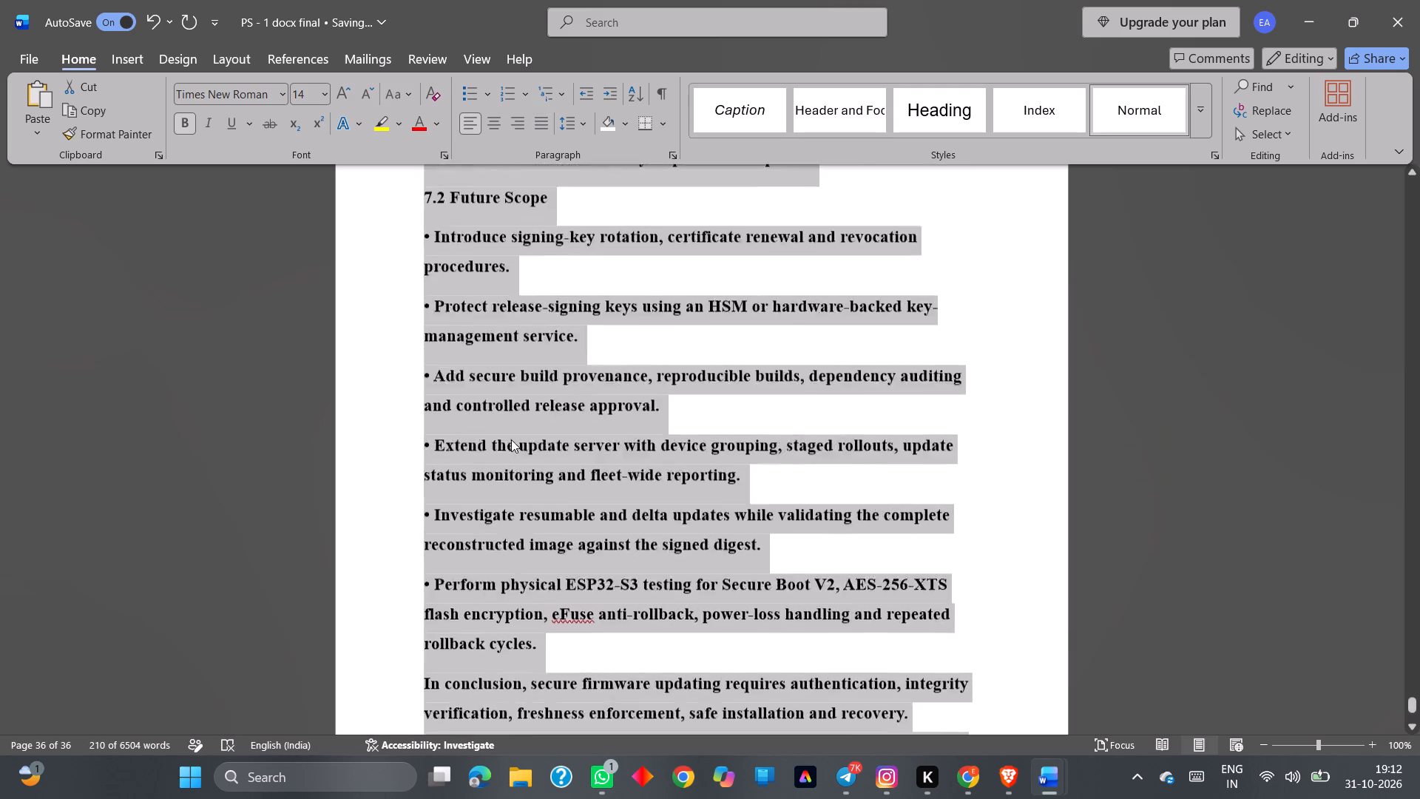
scroll(511, 439, up, 3)
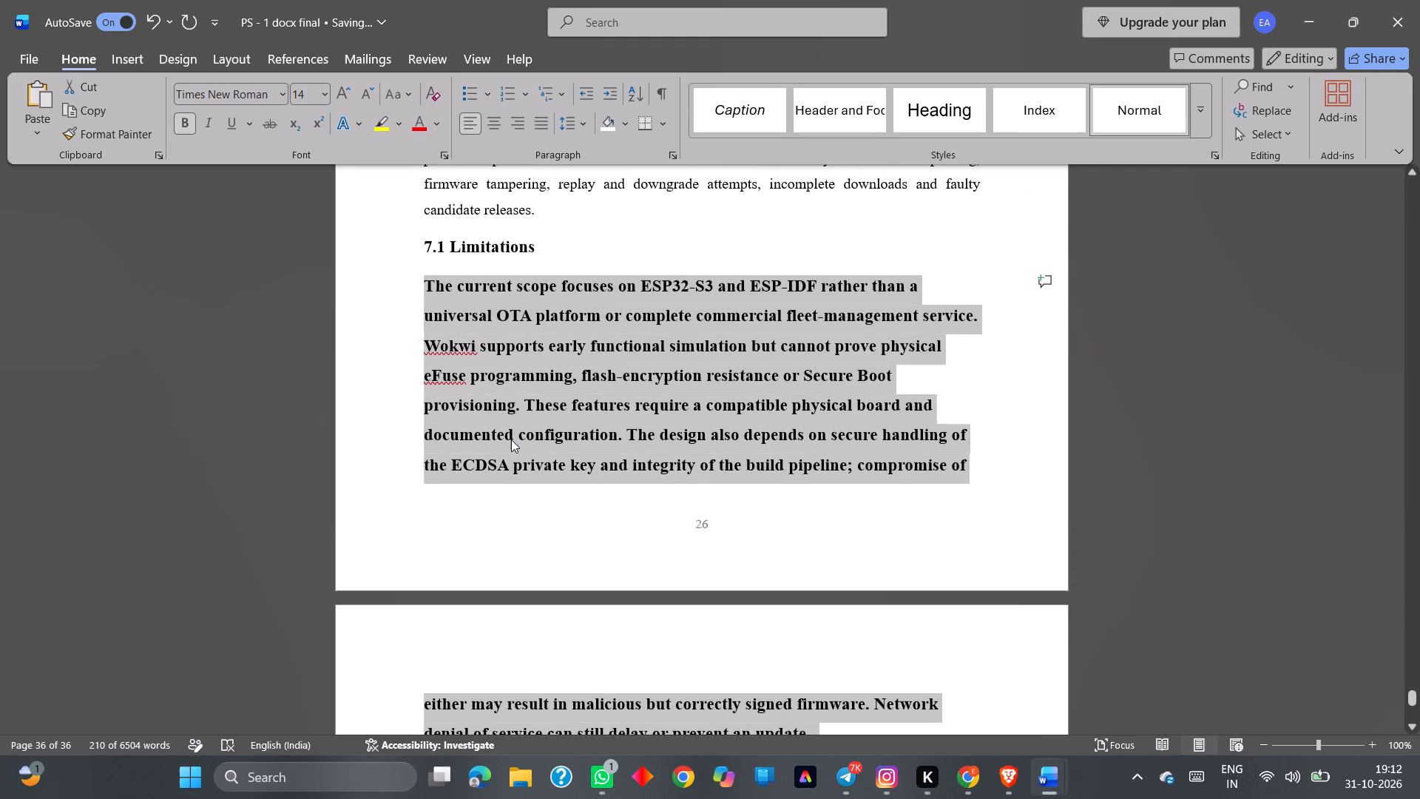
scroll(511, 439, up, 1)
key(ctrl+b)
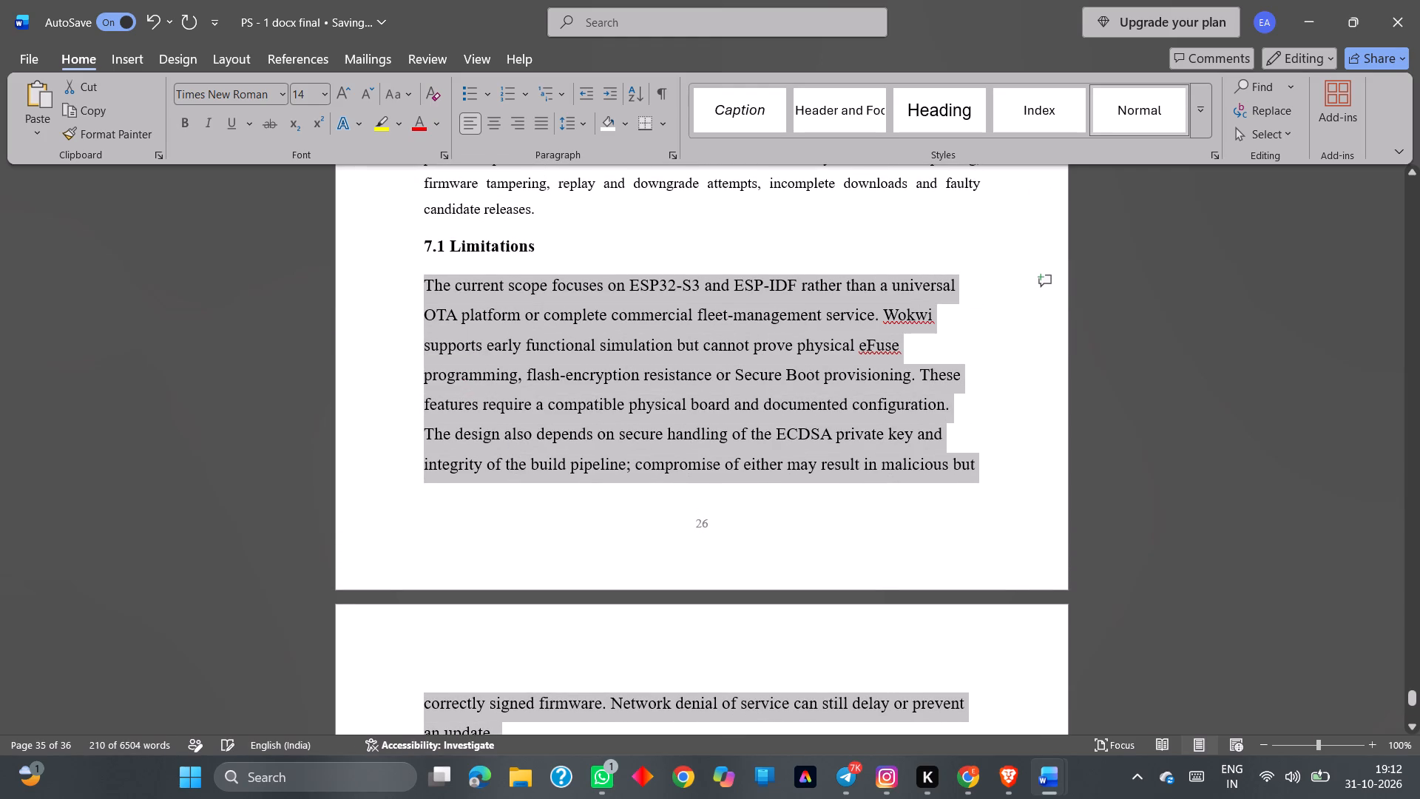
click(325, 88)
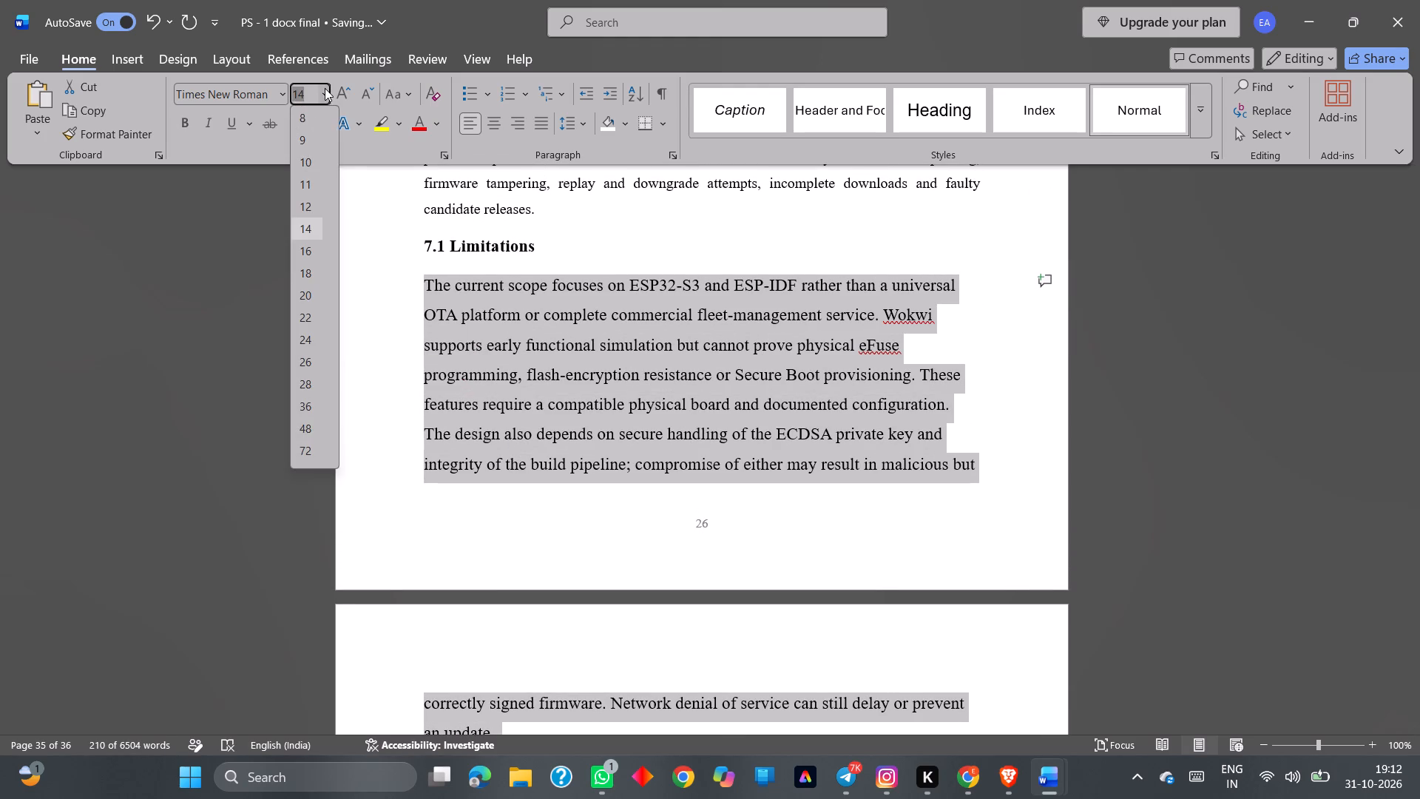
click(313, 208)
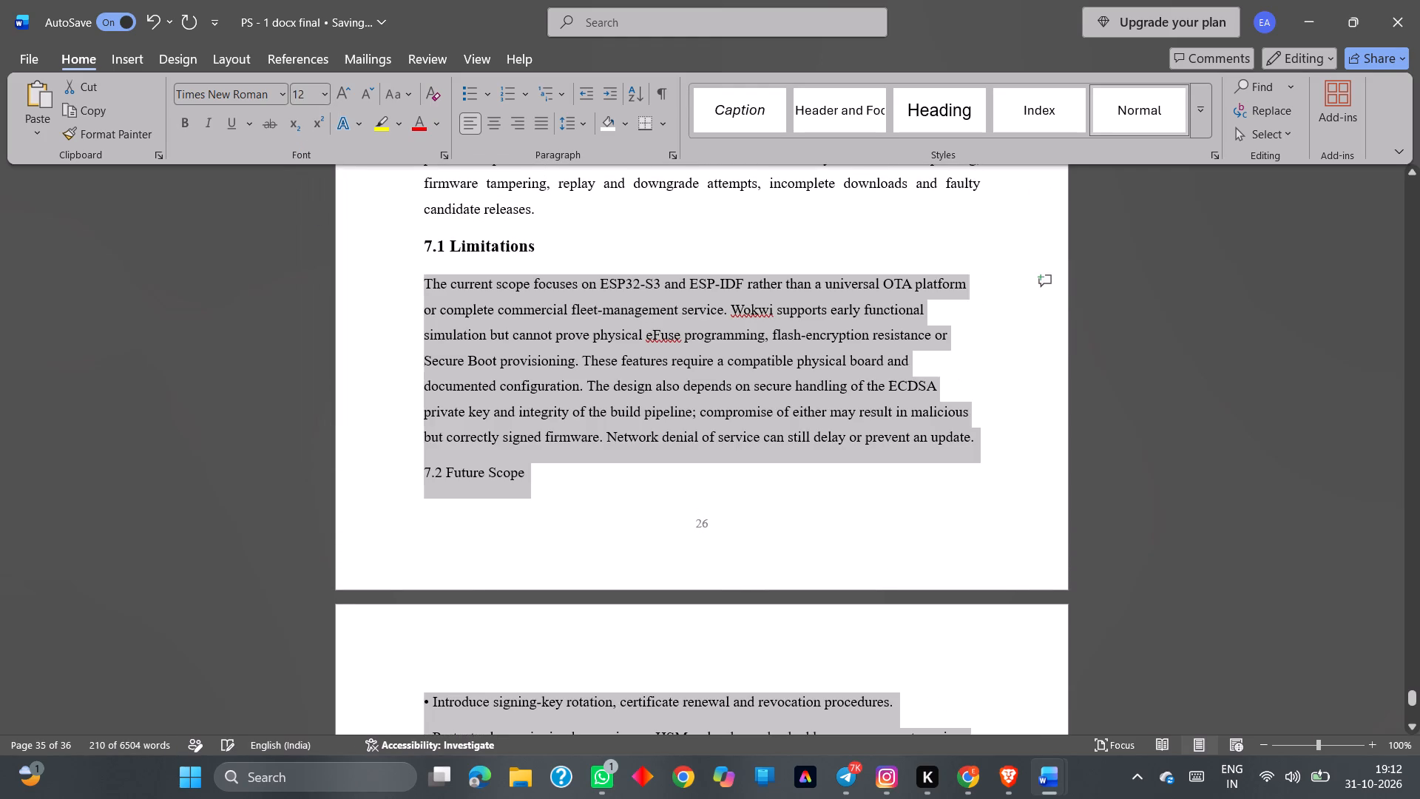
Make the heading 7.2 Future Scope bold and 14 pt.
click(541, 473)
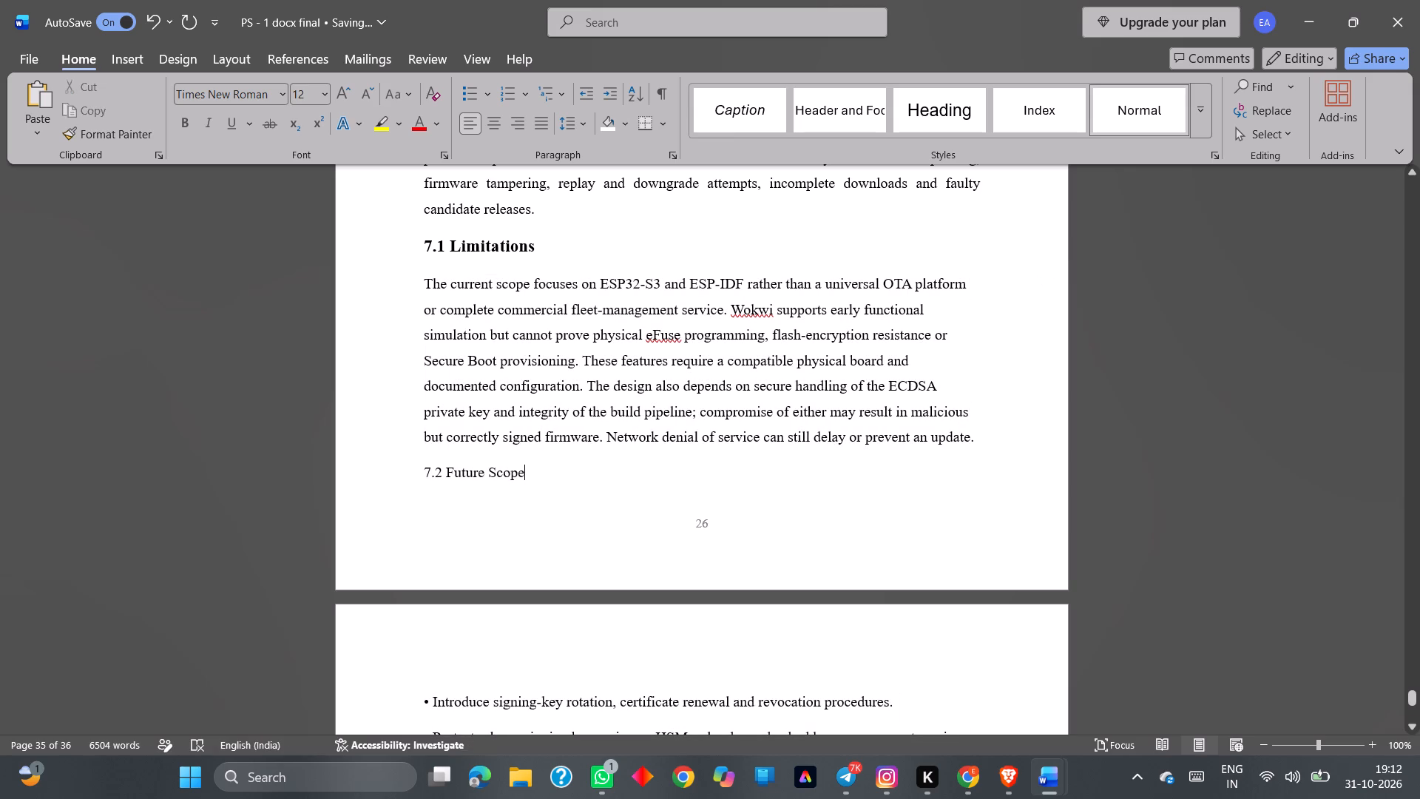
drag(541, 473, 388, 476)
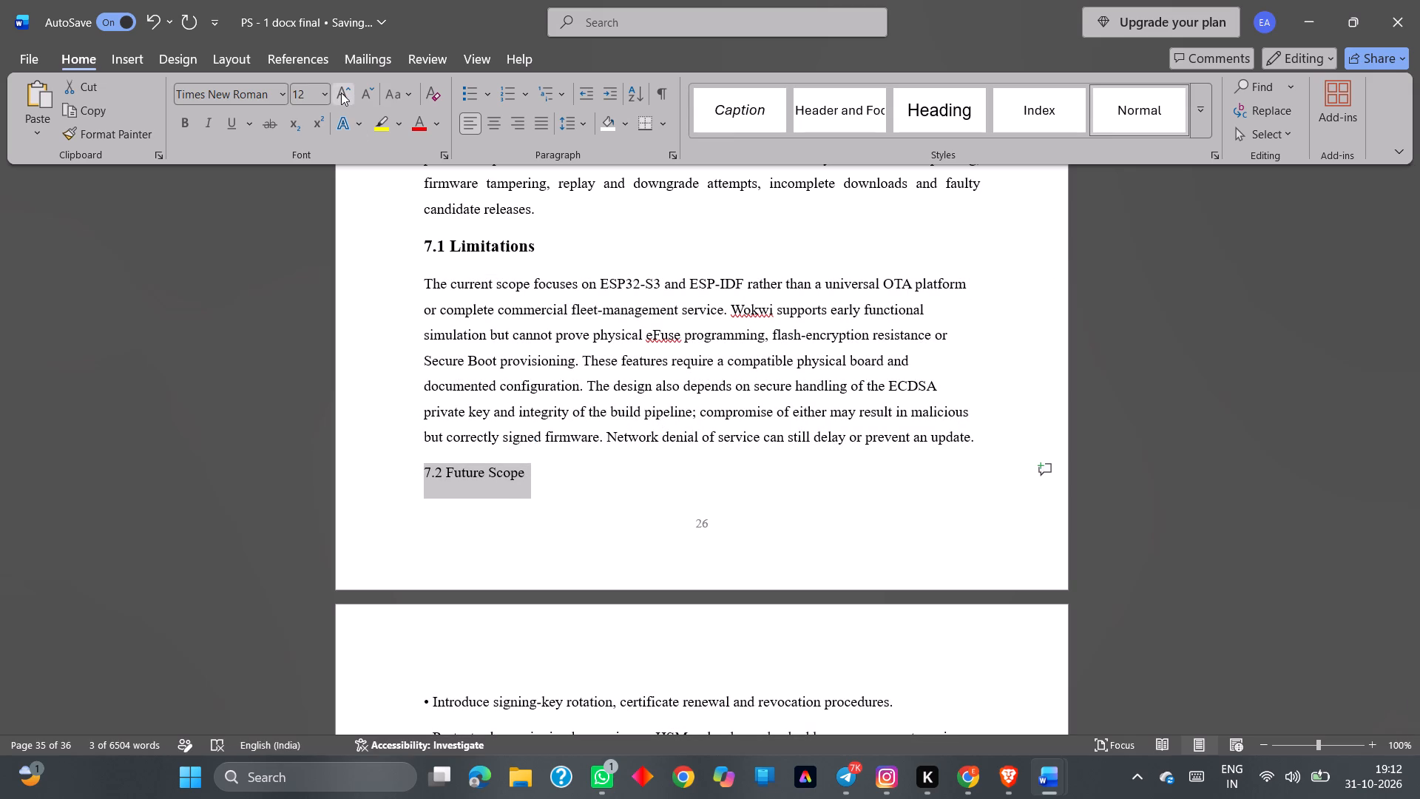
key(ctrl+b)
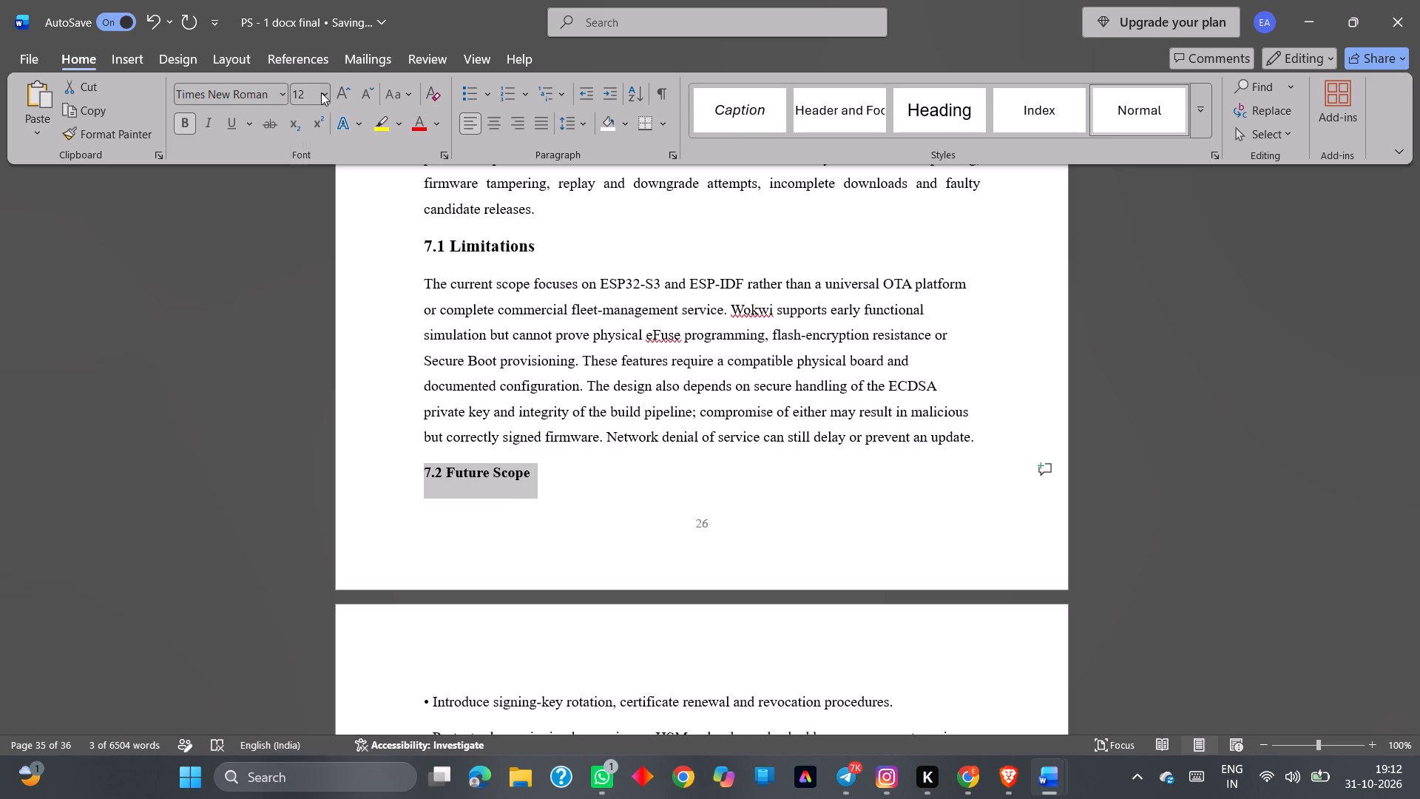
click(321, 92)
click(314, 223)
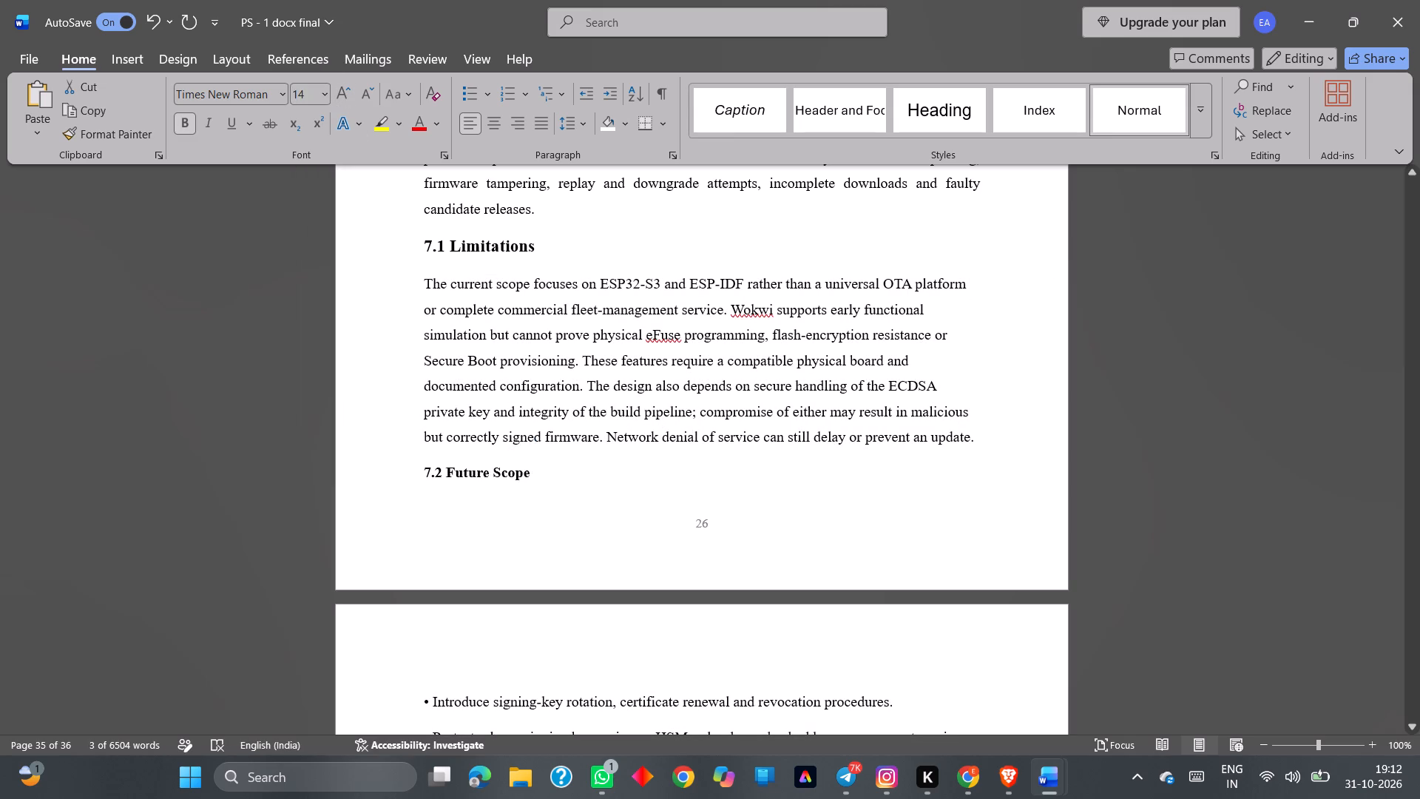
Insert an empty line before the heading 7.2 Future Scope, moving it to the next page with its bullet points.
click(422, 471)
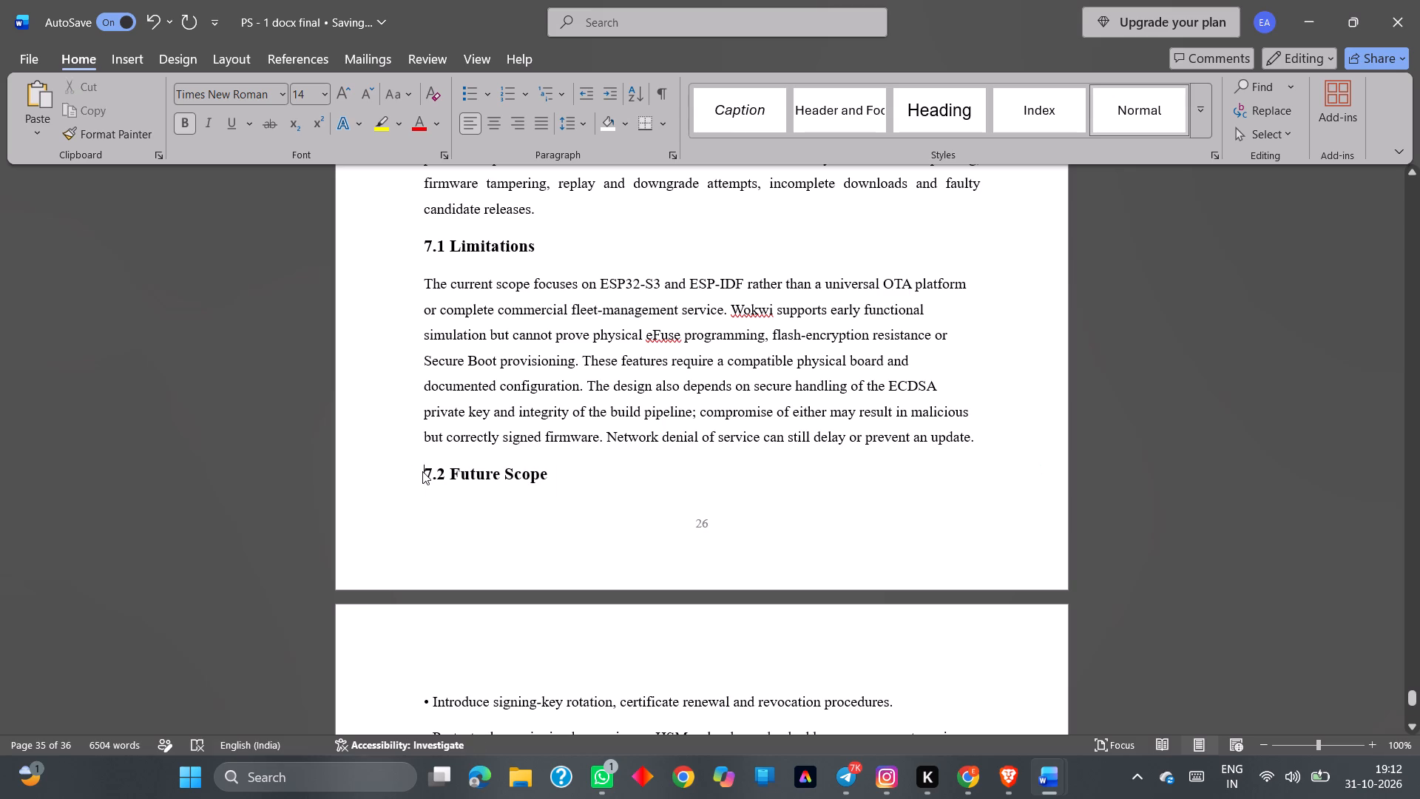
key(Return)
scroll(422, 471, down, 2)
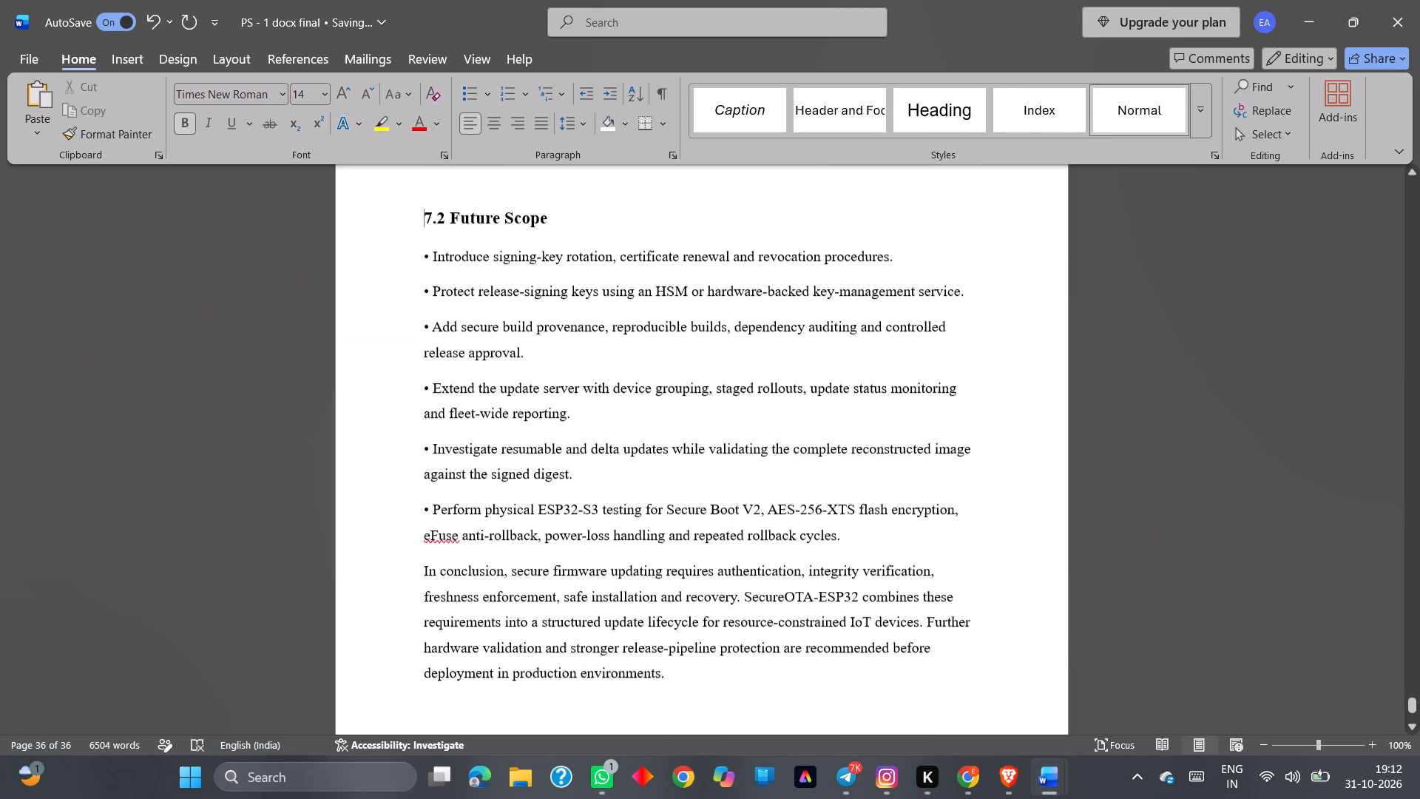
Review the finished 7.2 Future Scope page and the earlier module and sequence diagram pages for layout and formatting.
scroll(422, 471, down, 1)
click(436, 280)
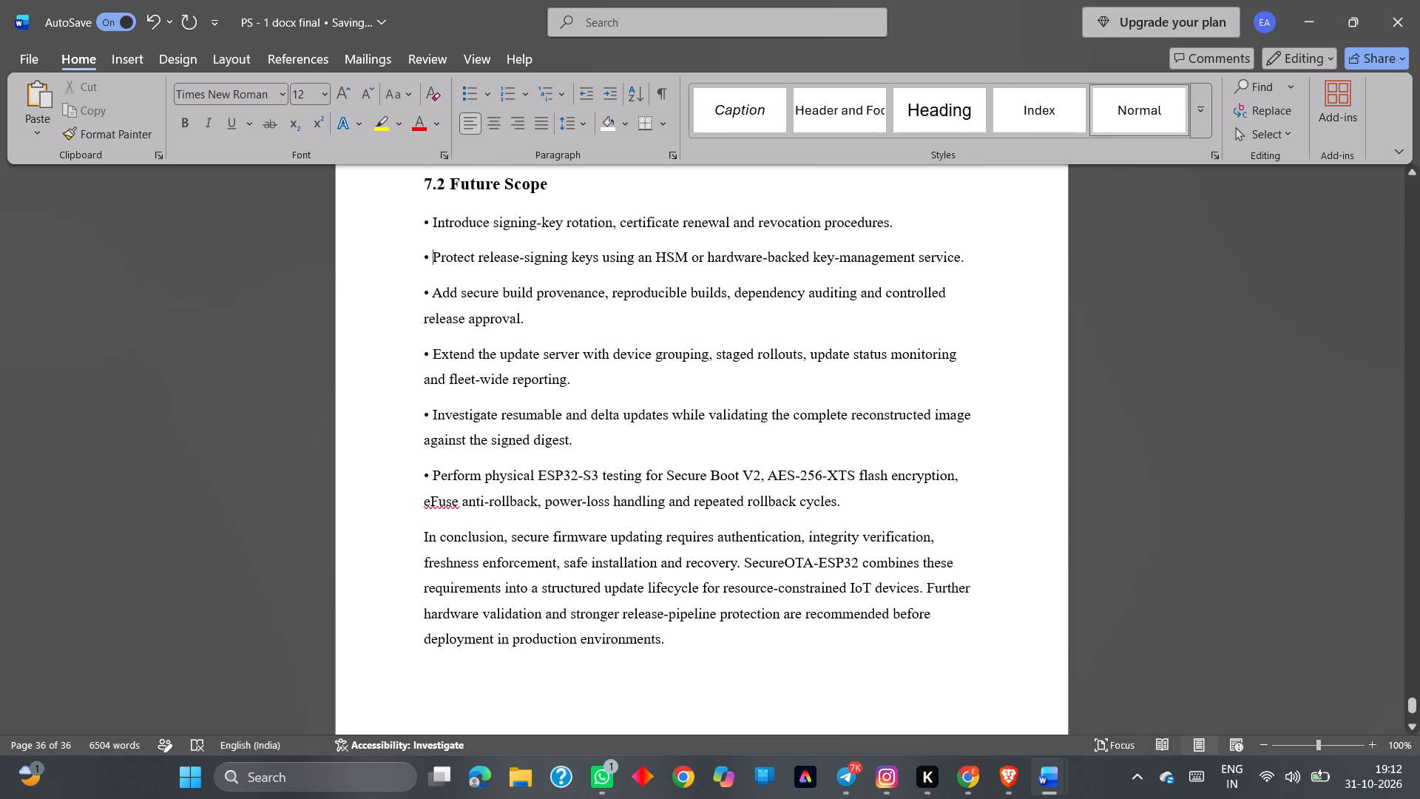
scroll(467, 464, down, 1)
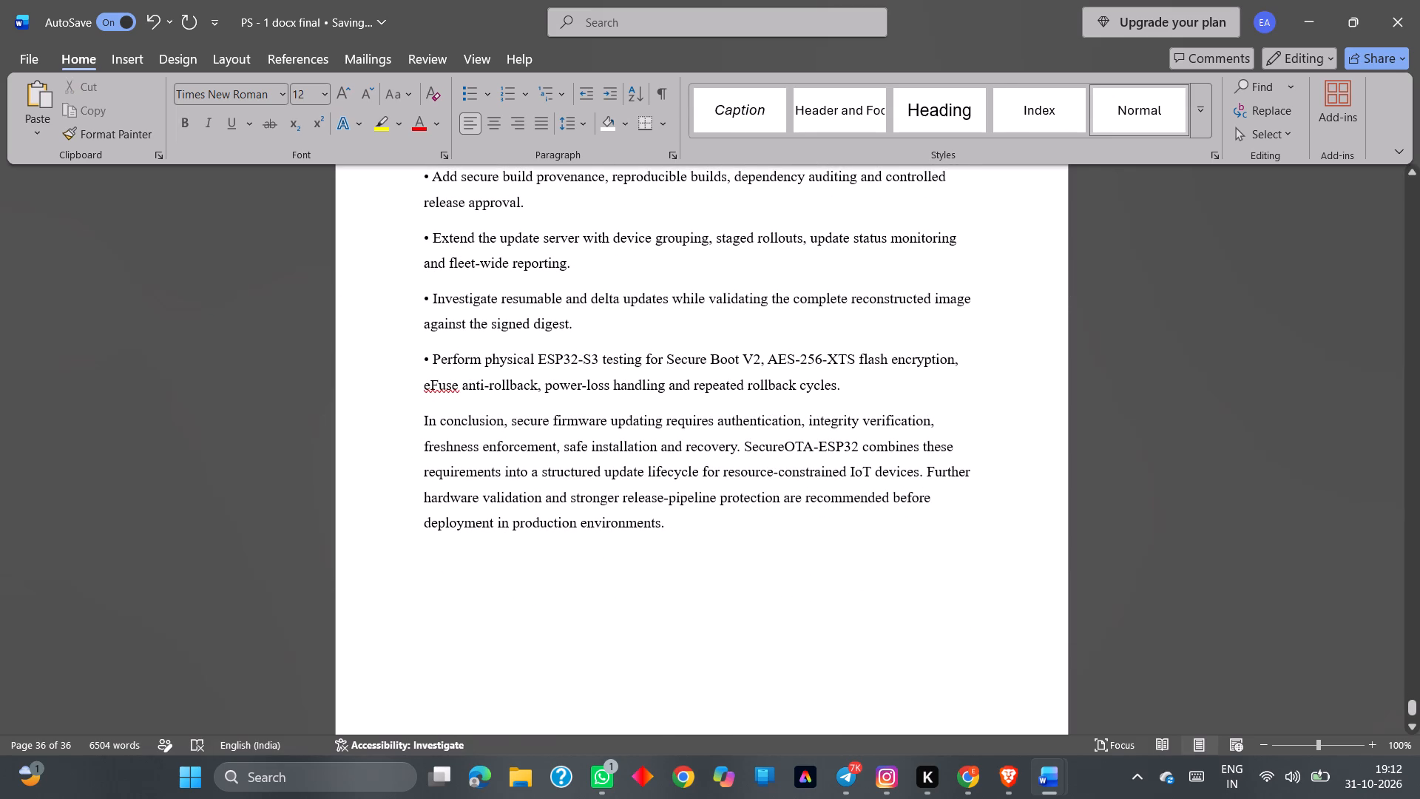
scroll(467, 464, up, 3)
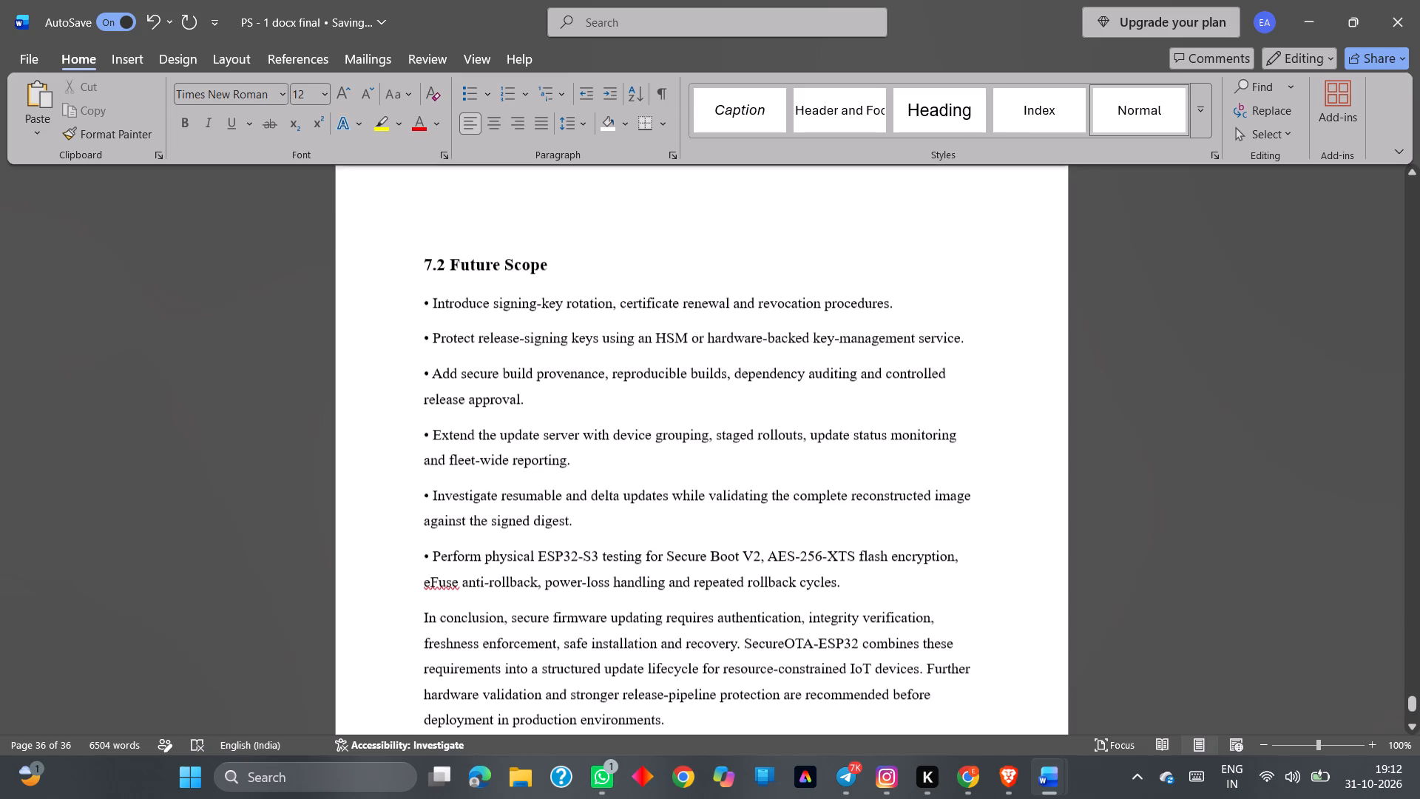
scroll(467, 464, up, 1)
scroll(467, 464, down, 4)
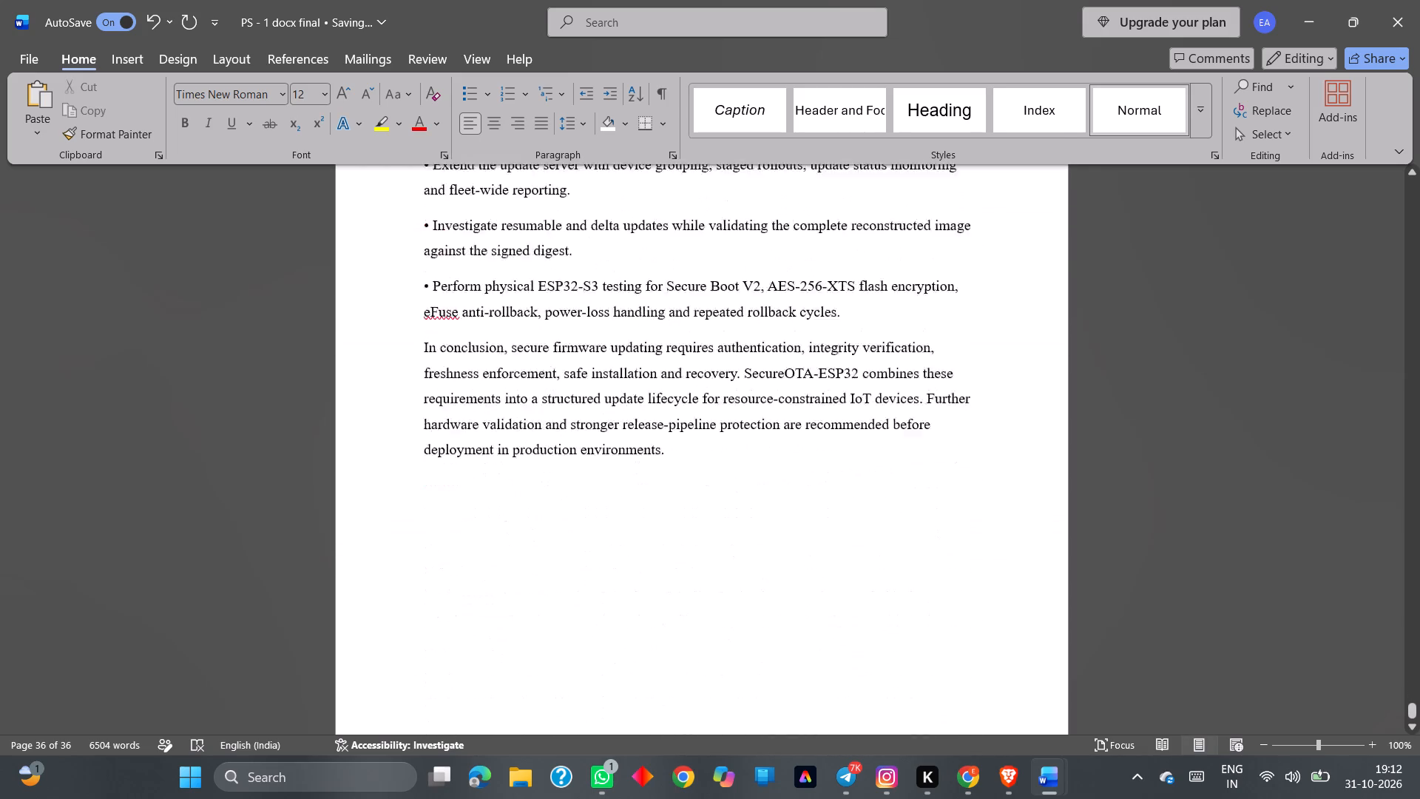
scroll(467, 464, down, 2)
scroll(467, 464, up, 14)
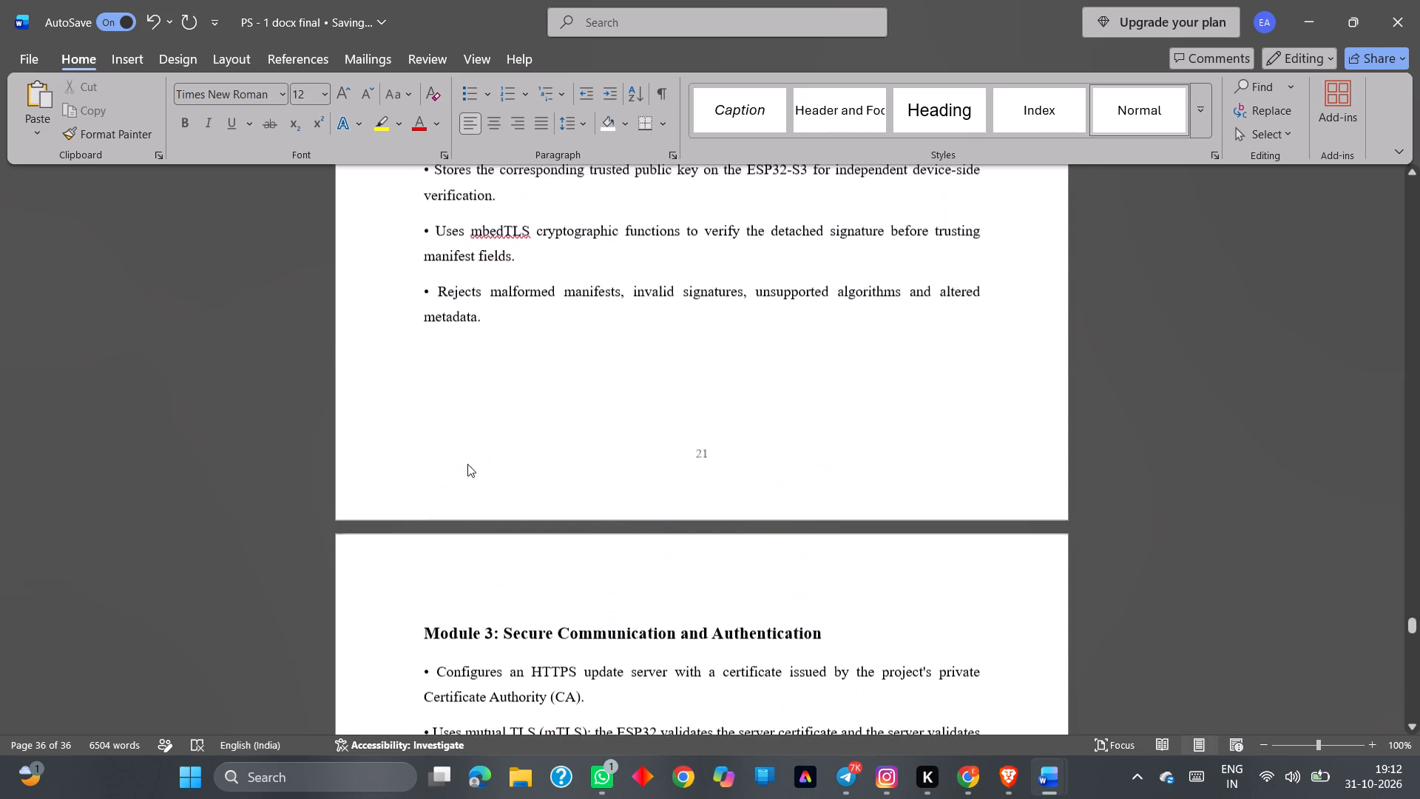
scroll(467, 464, up, 10)
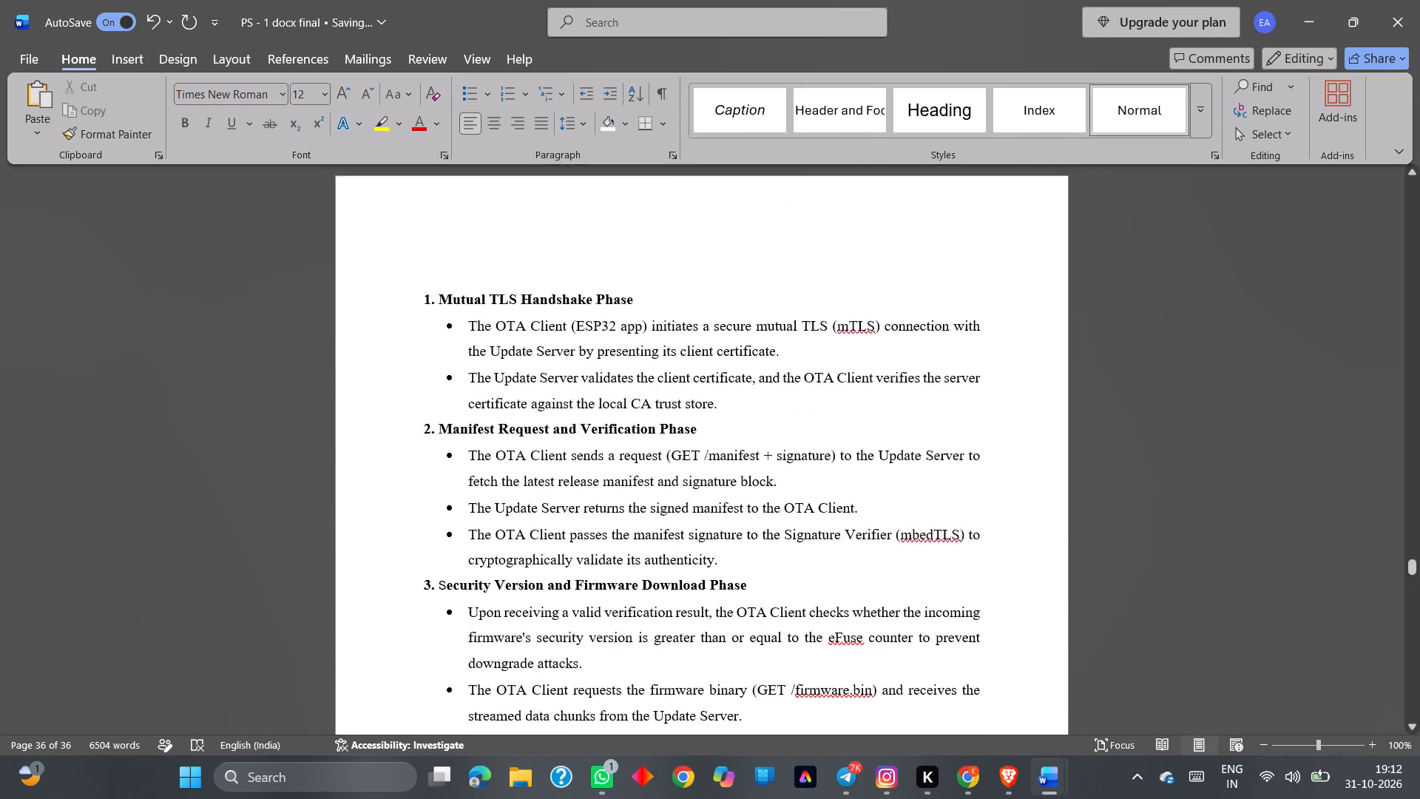
scroll(467, 464, up, 4)
scroll(467, 464, down, 1)
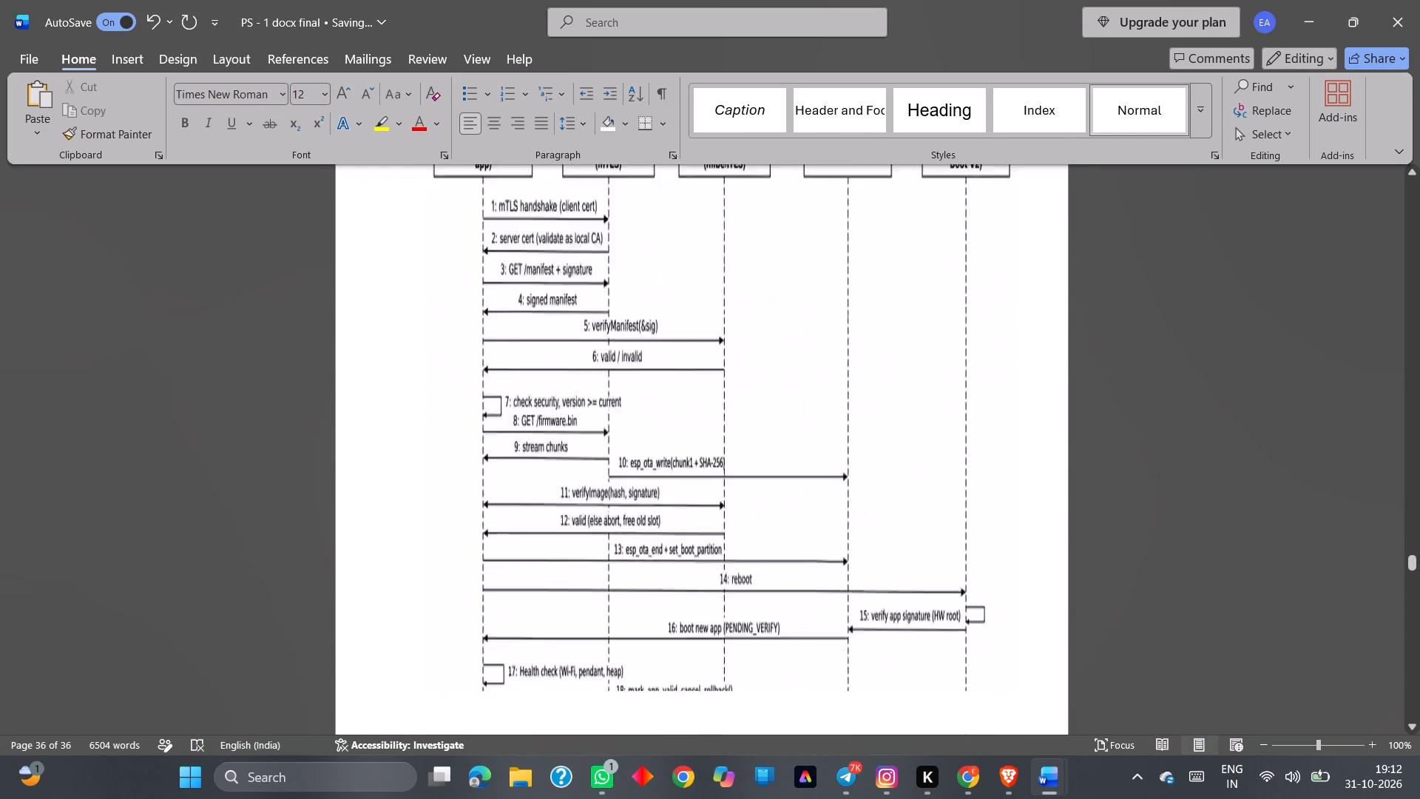
scroll(467, 464, down, 2)
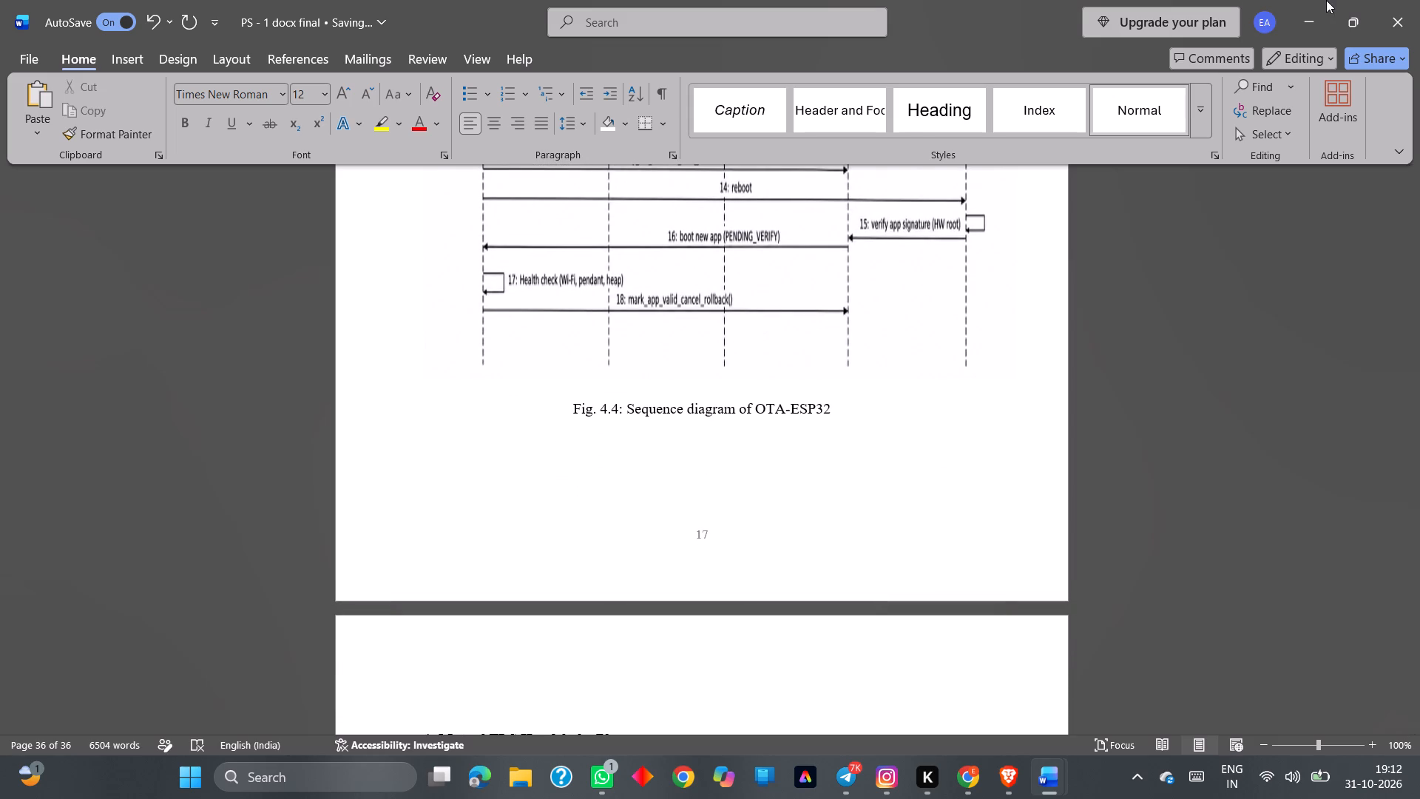
Minimize the Word report, the Chrome window with ChatGPT, and the Brave window with YouTube.
click(1308, 2)
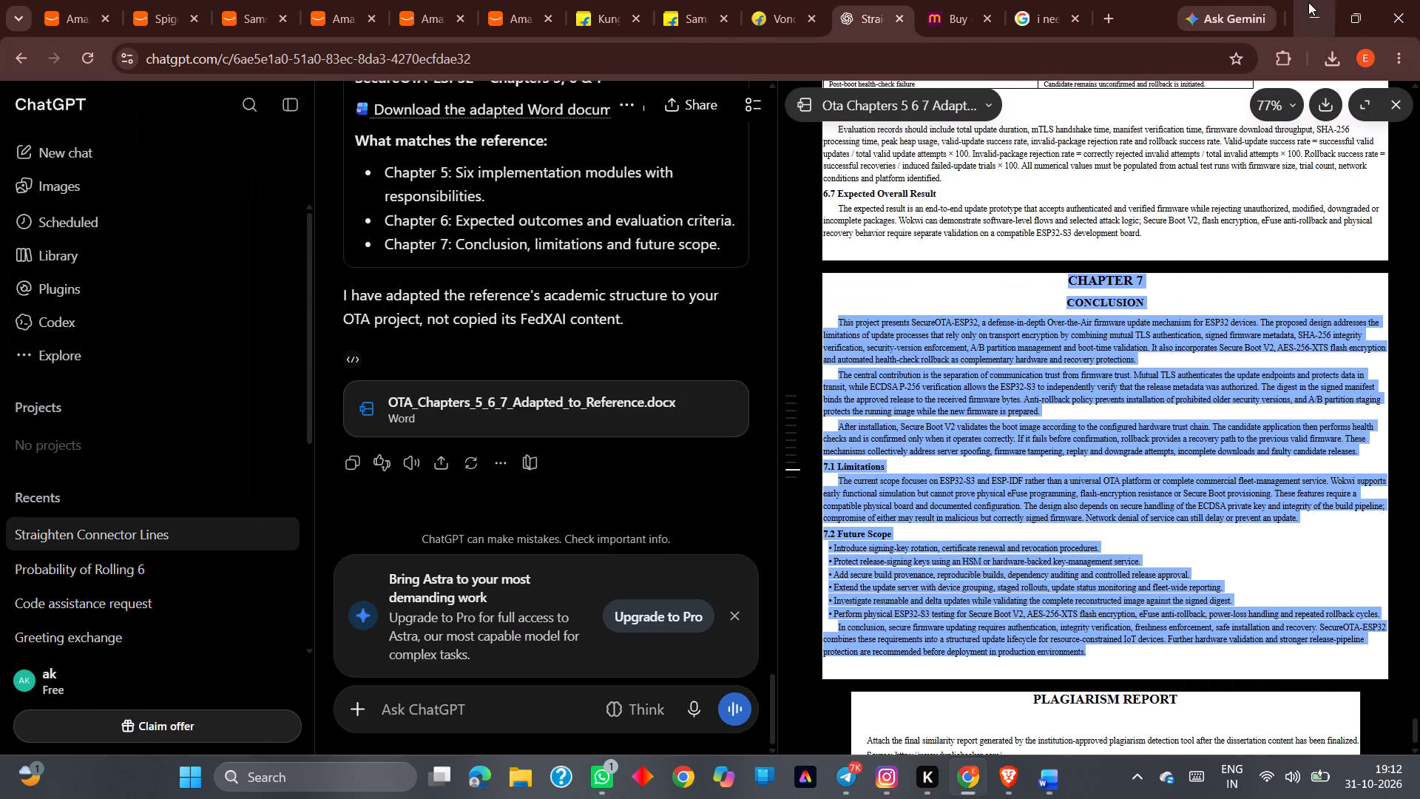
click(1308, 2)
click(1308, 2)
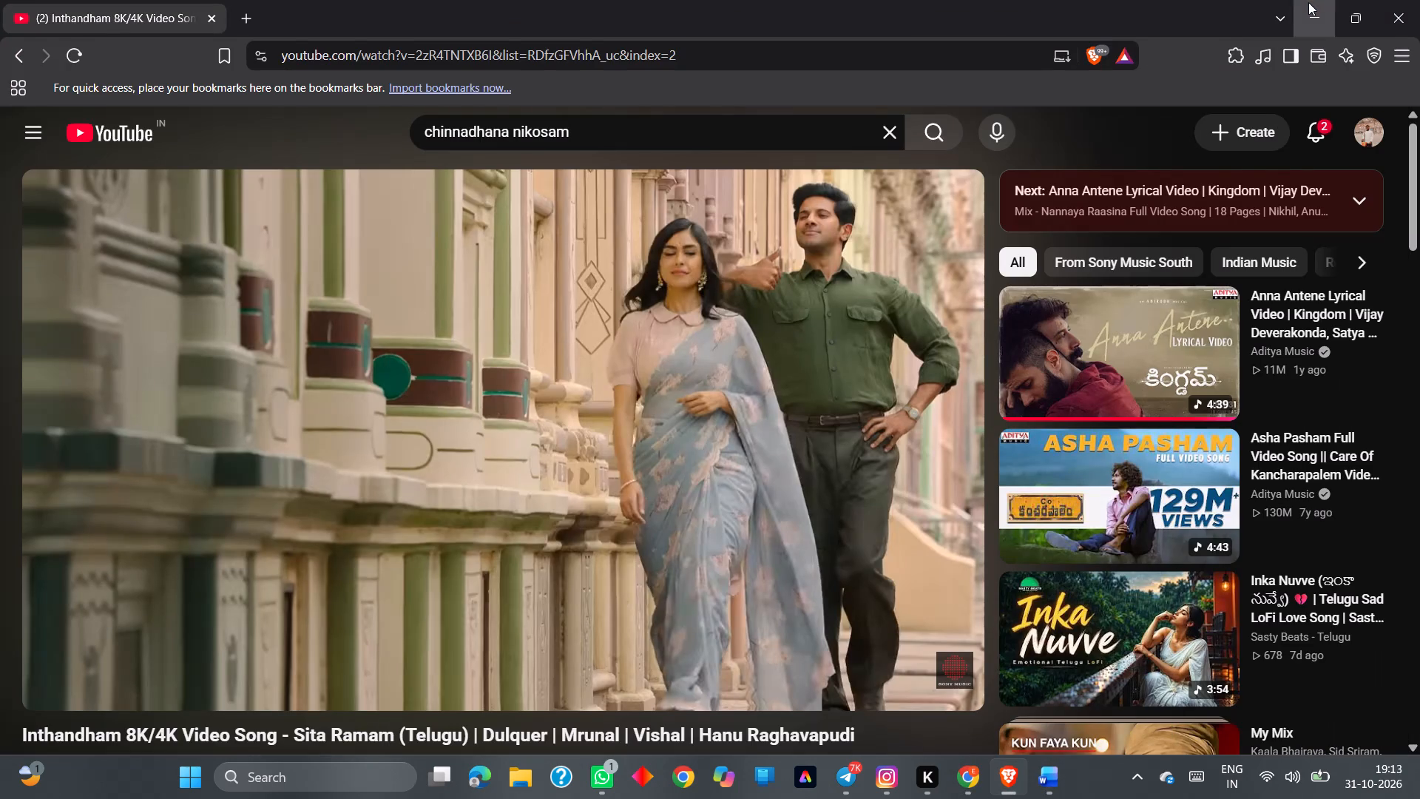
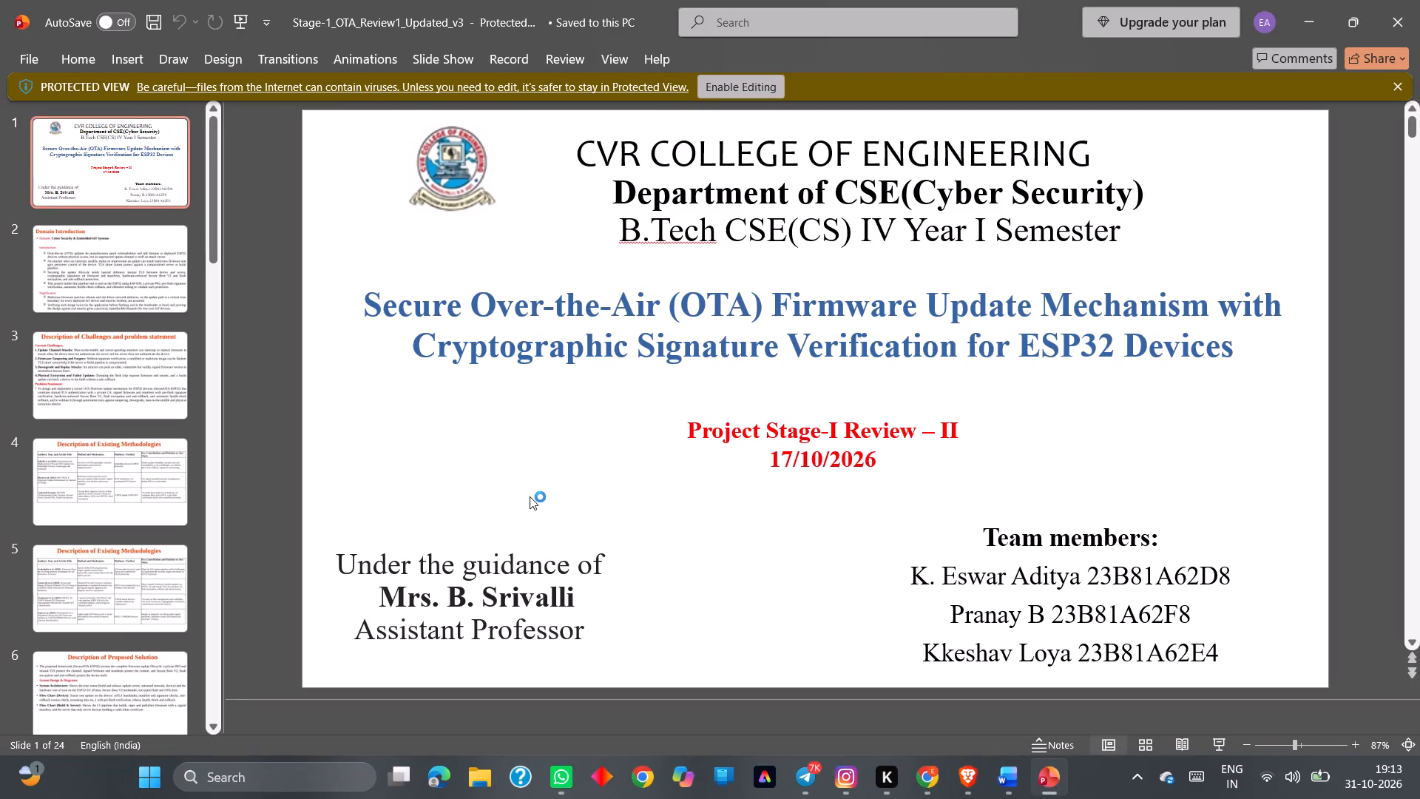
Find the UML Sequence Diagram slide in the Stage-1 OTA review presentation and select its diagram picture.
scroll(53, 678, down, 5)
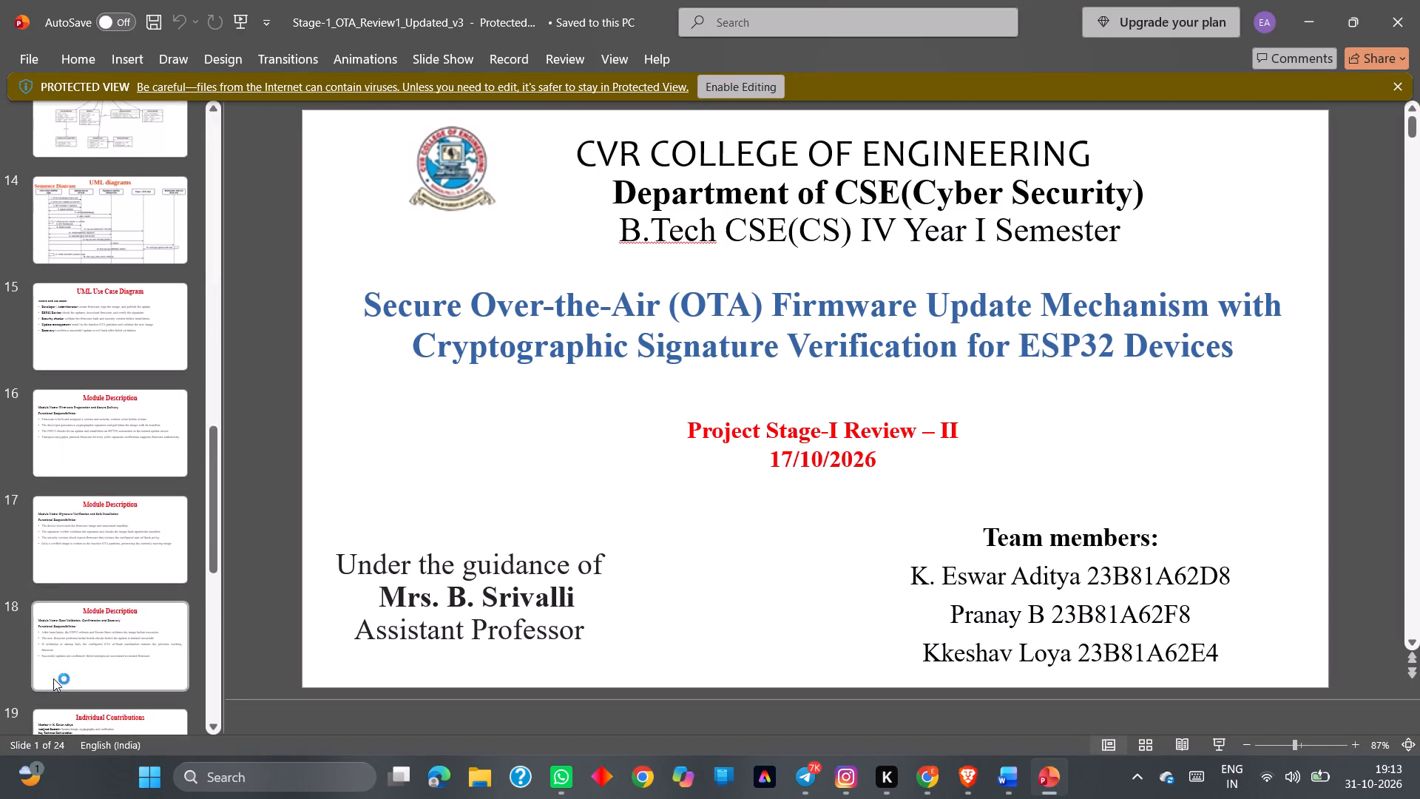
scroll(53, 678, down, 2)
scroll(53, 678, up, 2)
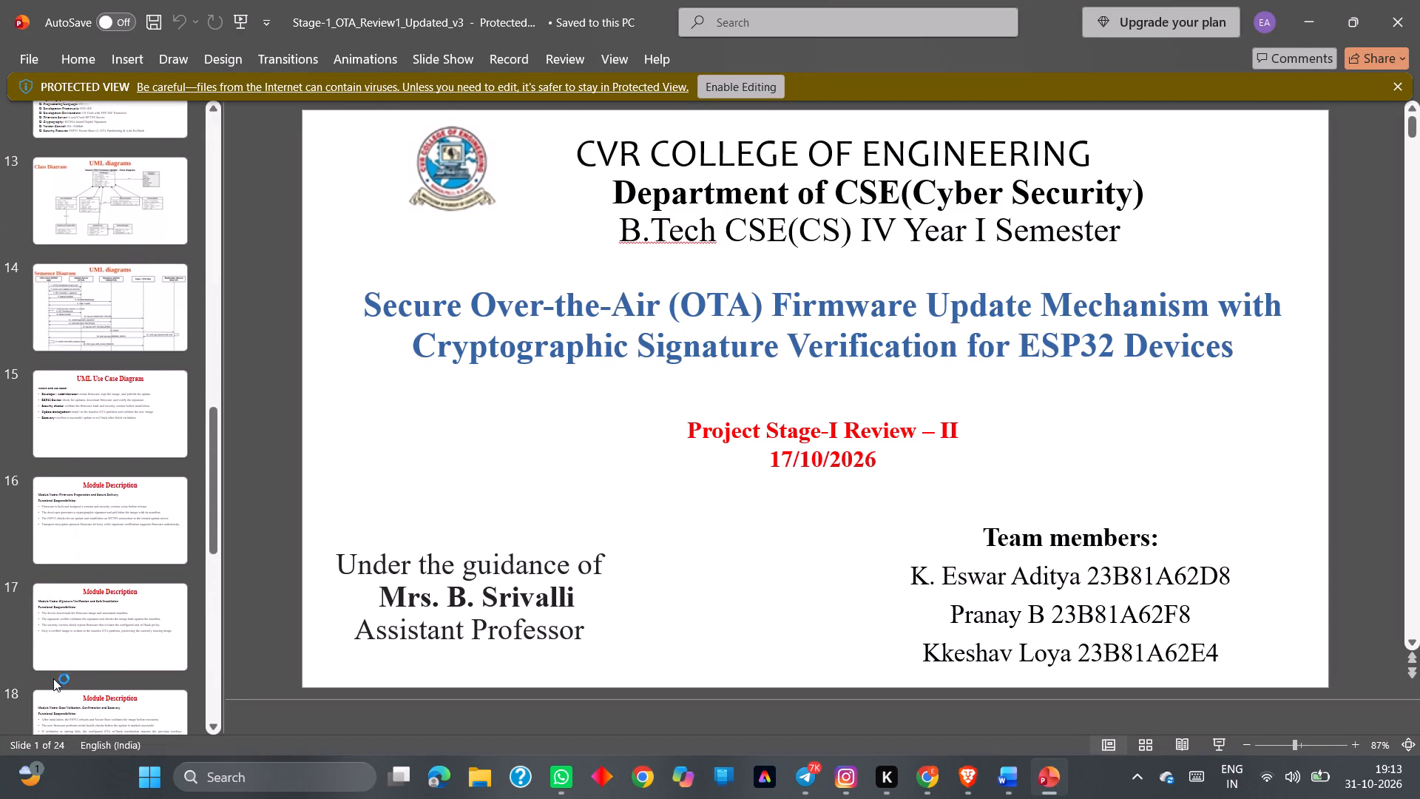
scroll(53, 678, up, 1)
click(117, 331)
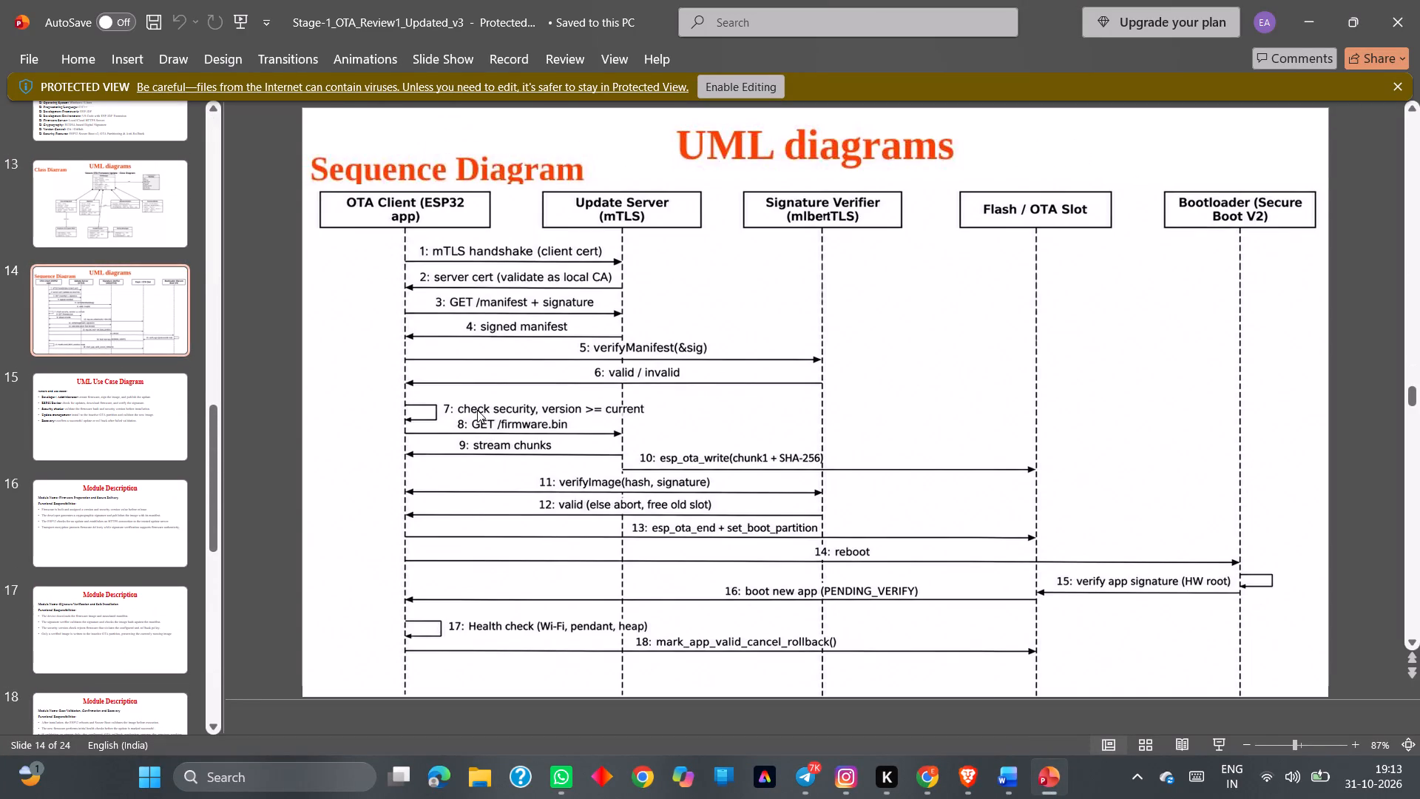
click(481, 412)
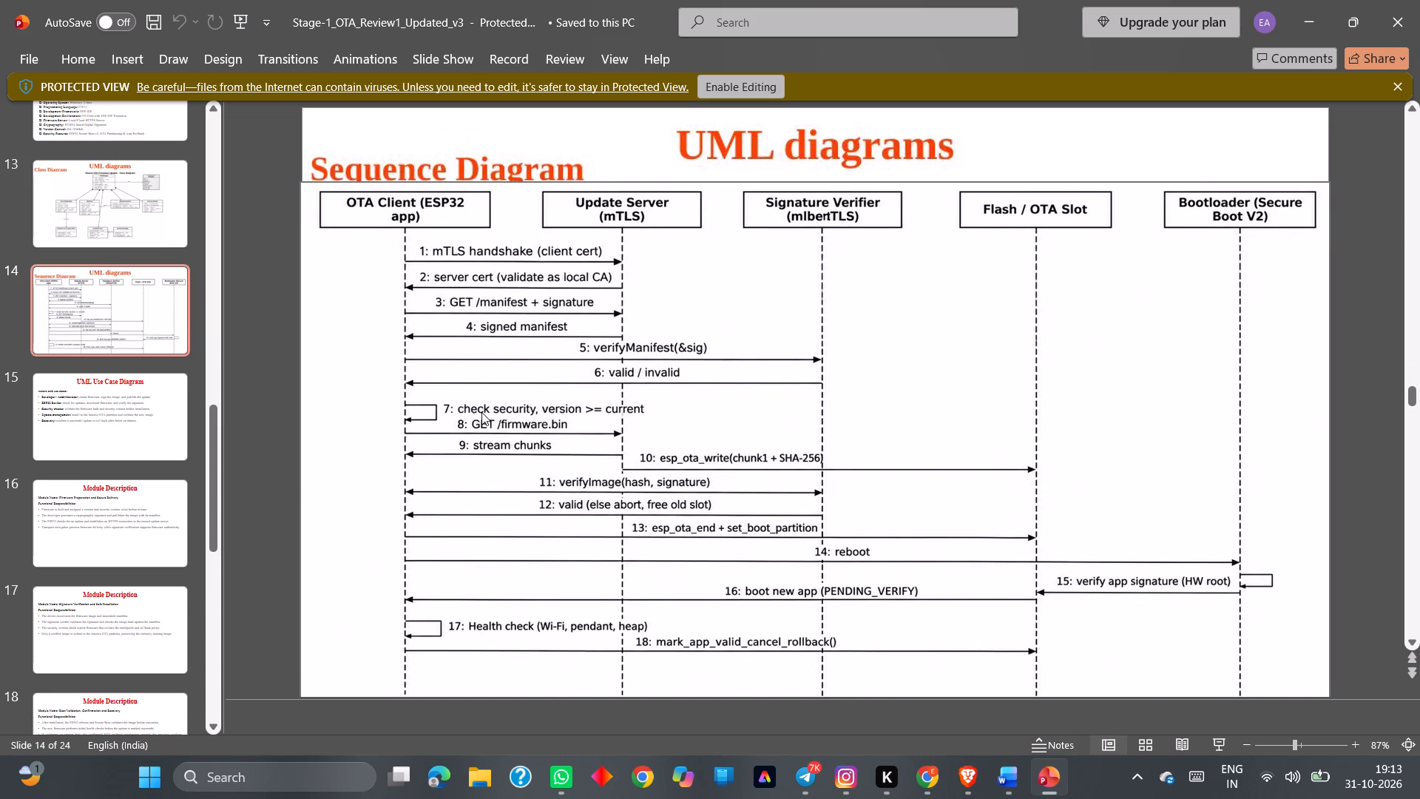
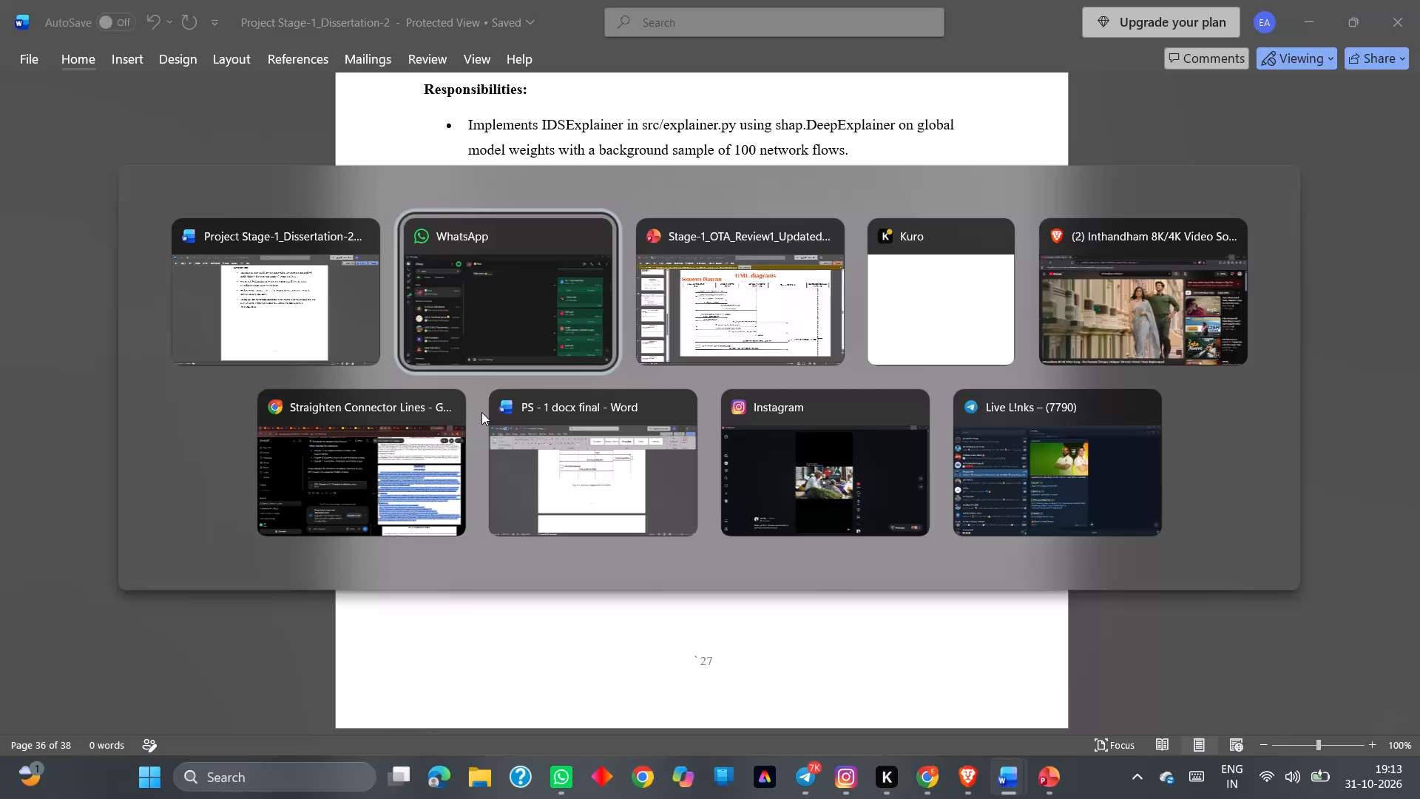
In the PS - 1 report, replace the existing sequence diagram above the Fig. 4.4 caption with the copied diagram picture.
key(alt+Tab)
key(alt+Tab)
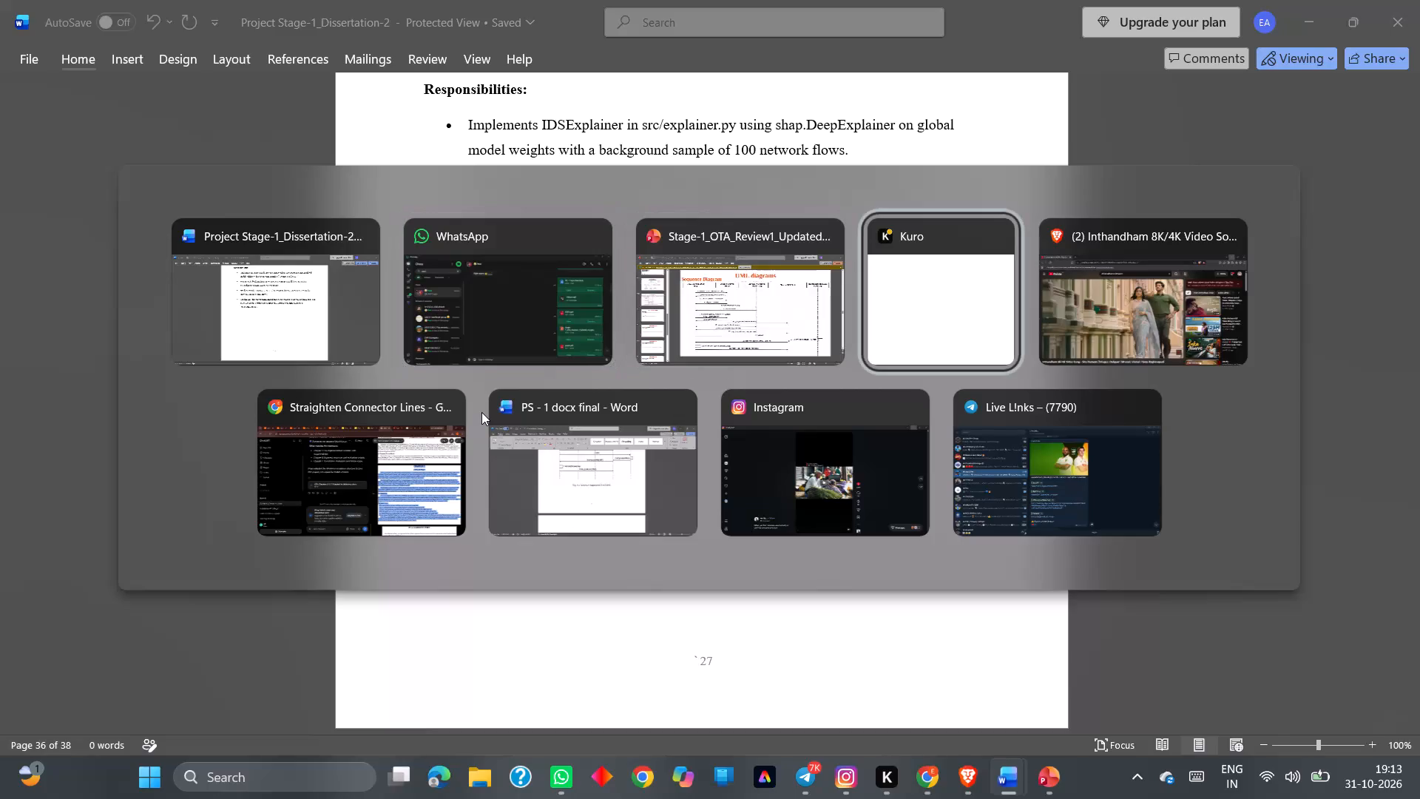
key(alt+Tab)
key(alt+Tab)
key(alt+Tab)
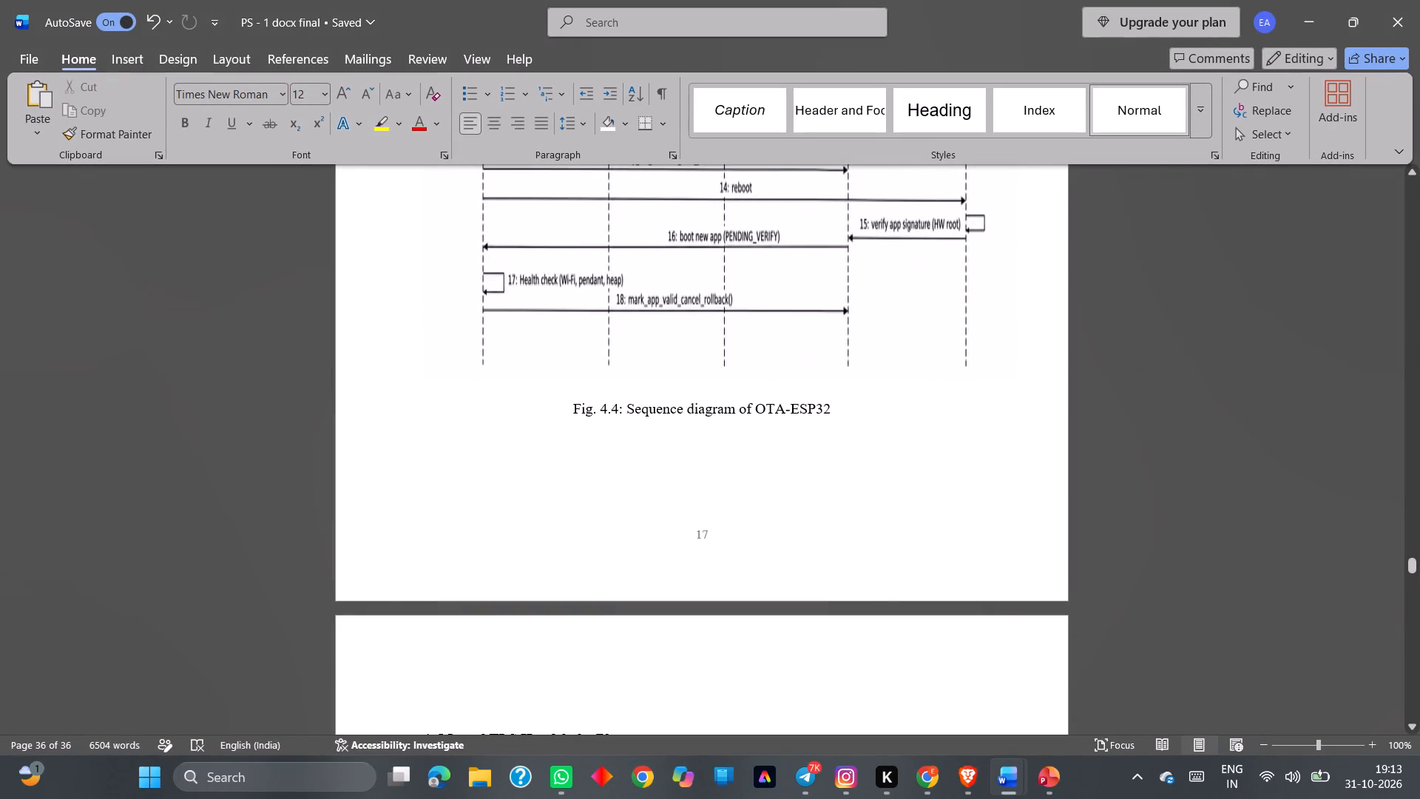
click(552, 308)
key(Delete)
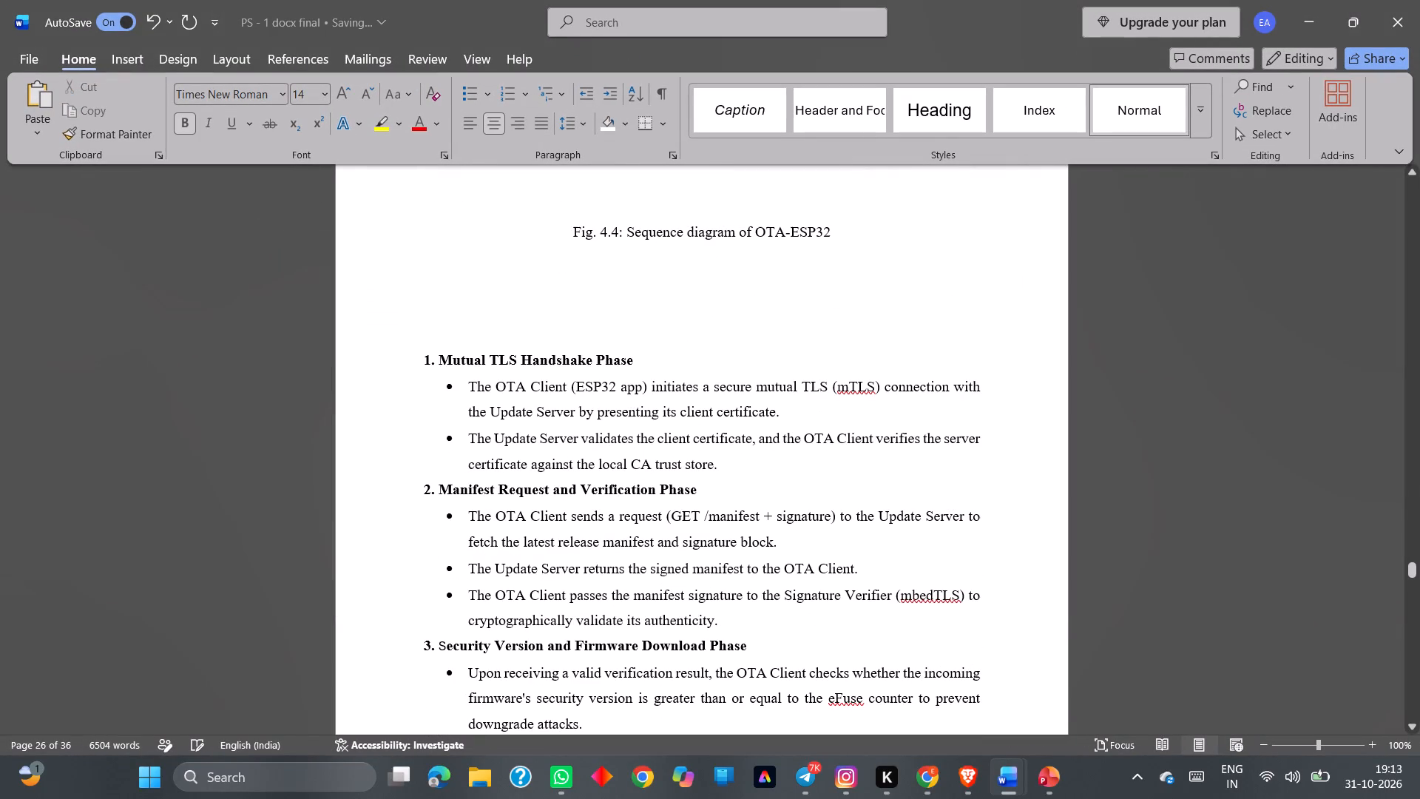
key(ctrl+v)
Stretch the pasted sequence diagram vertically, keeping its width, so it fills most of the page above its Fig. 4.4 caption.
click(513, 312)
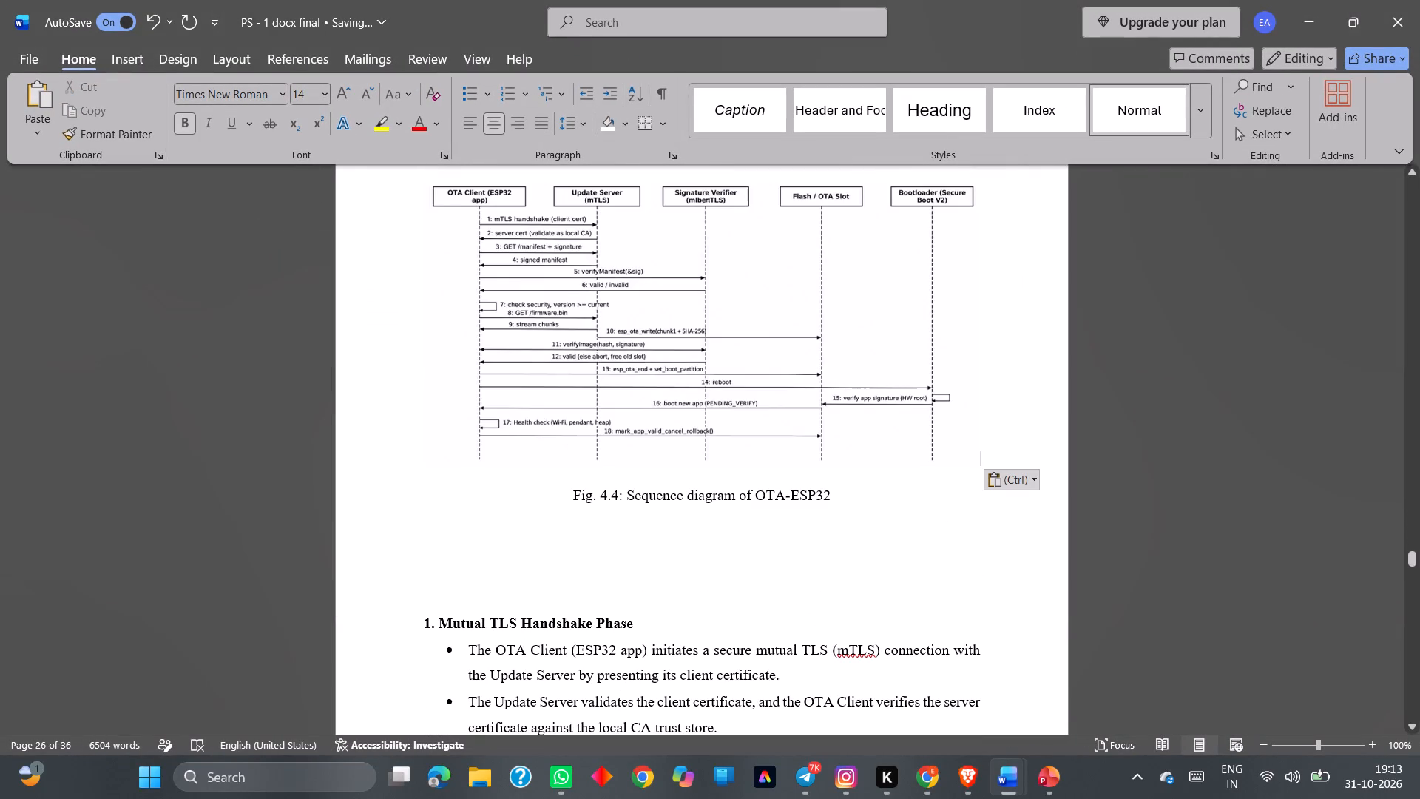
drag(702, 469, 708, 739)
scroll(708, 739, down, 3)
scroll(791, 576, down, 2)
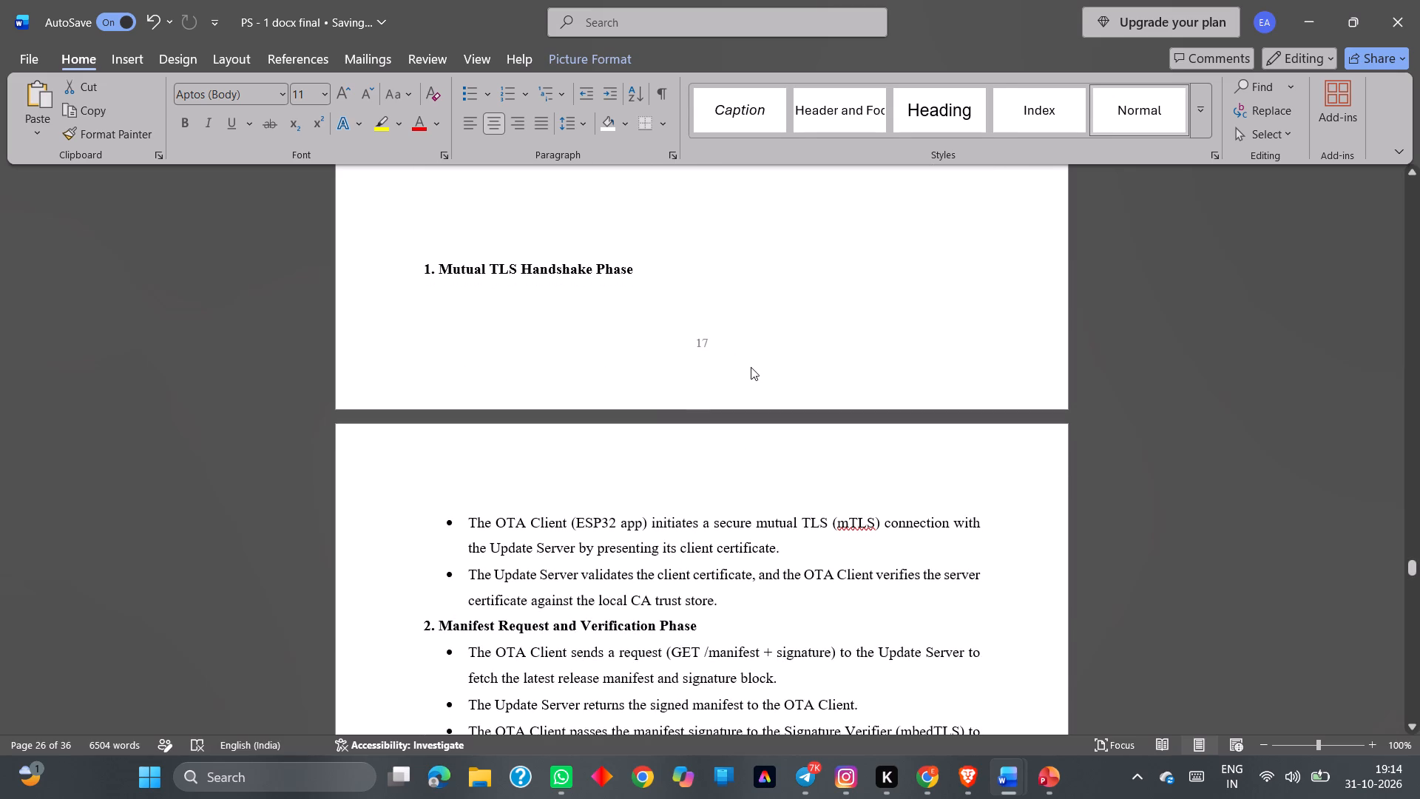
scroll(751, 367, up, 1)
drag(701, 367, 707, 414)
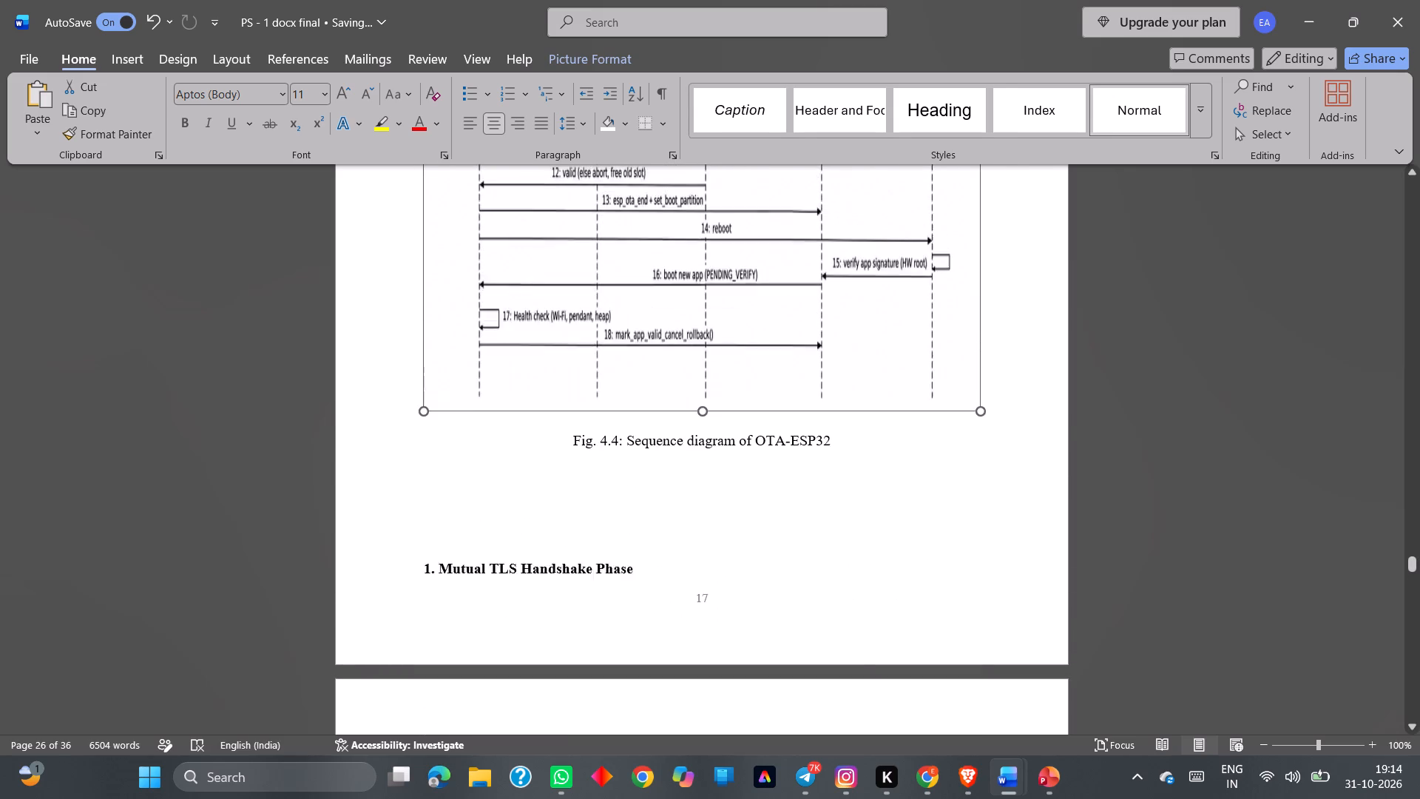
drag(707, 414, 707, 423)
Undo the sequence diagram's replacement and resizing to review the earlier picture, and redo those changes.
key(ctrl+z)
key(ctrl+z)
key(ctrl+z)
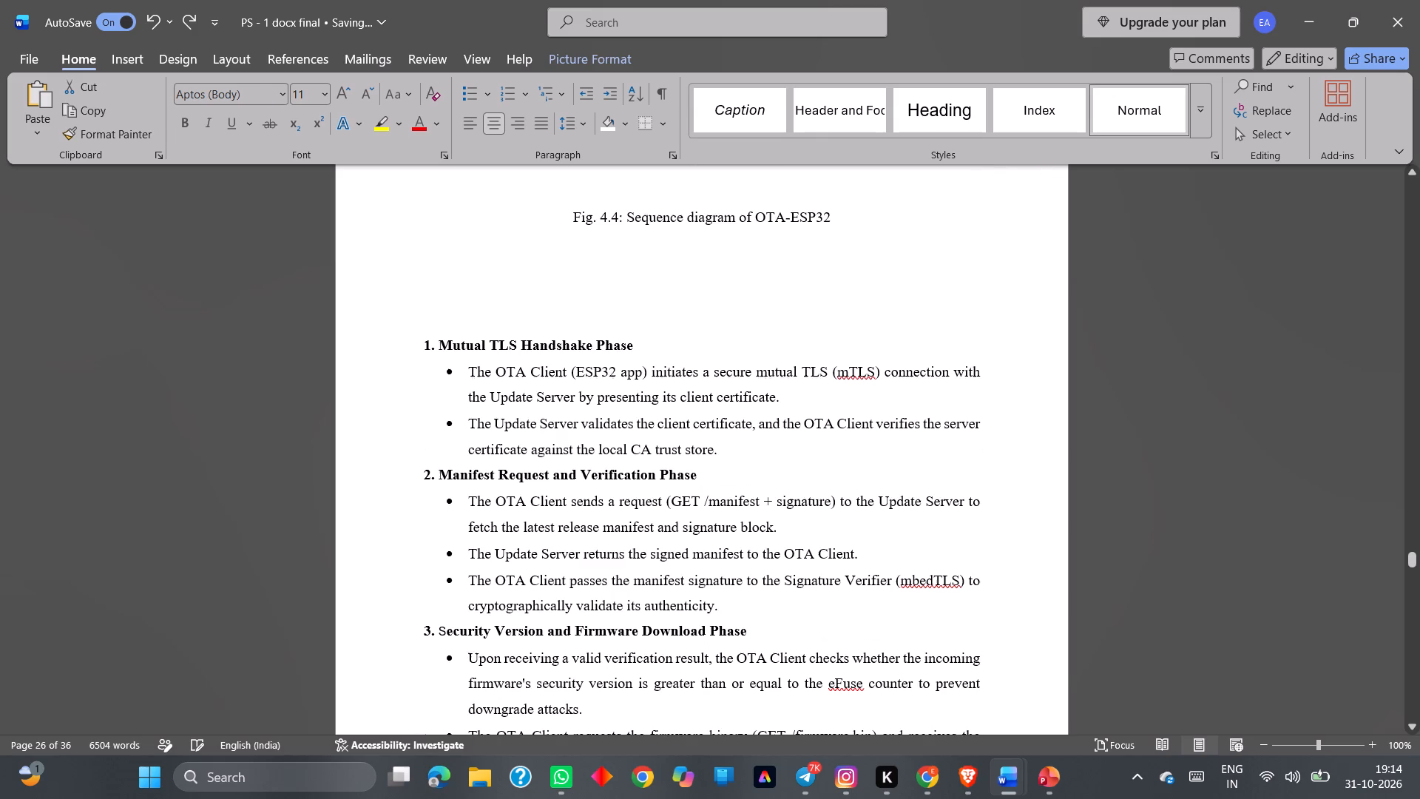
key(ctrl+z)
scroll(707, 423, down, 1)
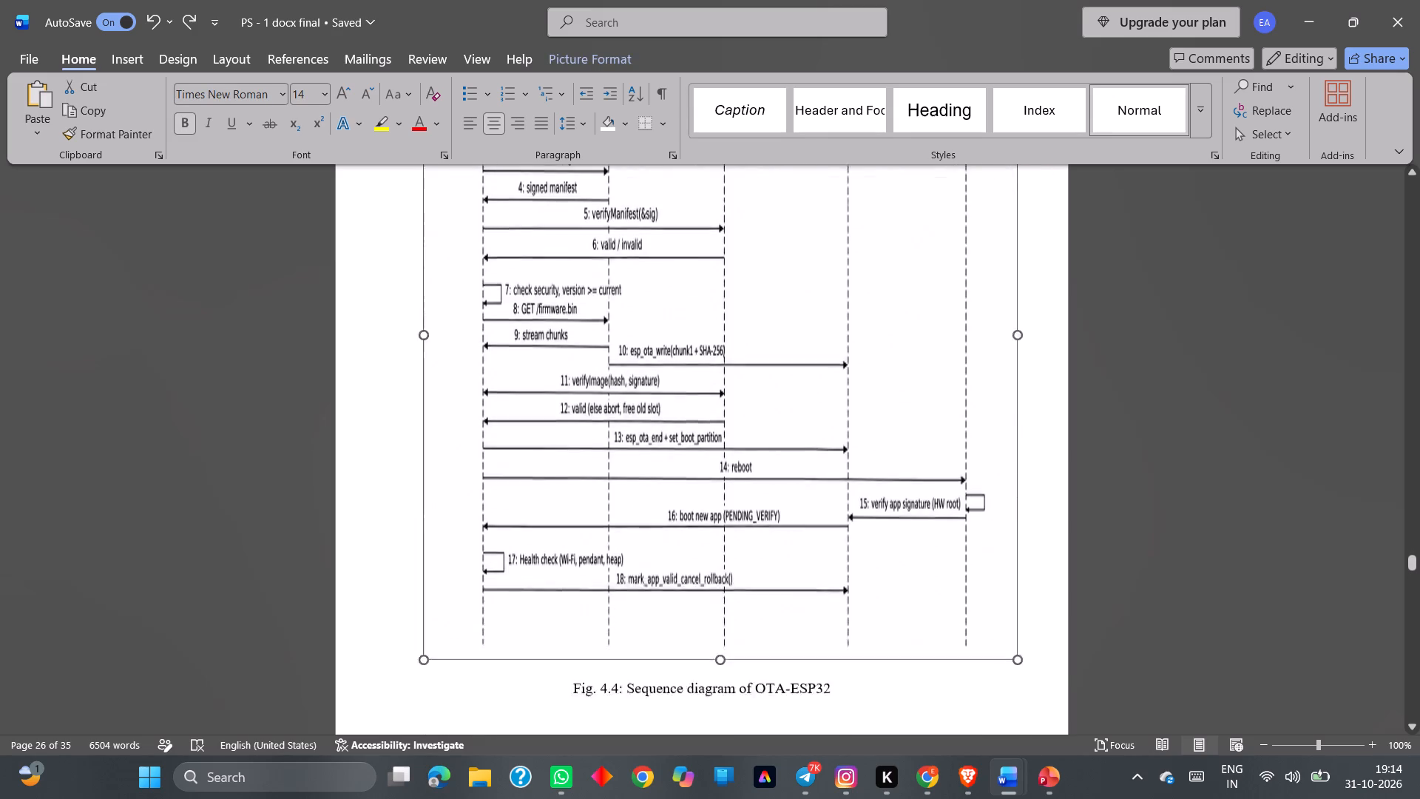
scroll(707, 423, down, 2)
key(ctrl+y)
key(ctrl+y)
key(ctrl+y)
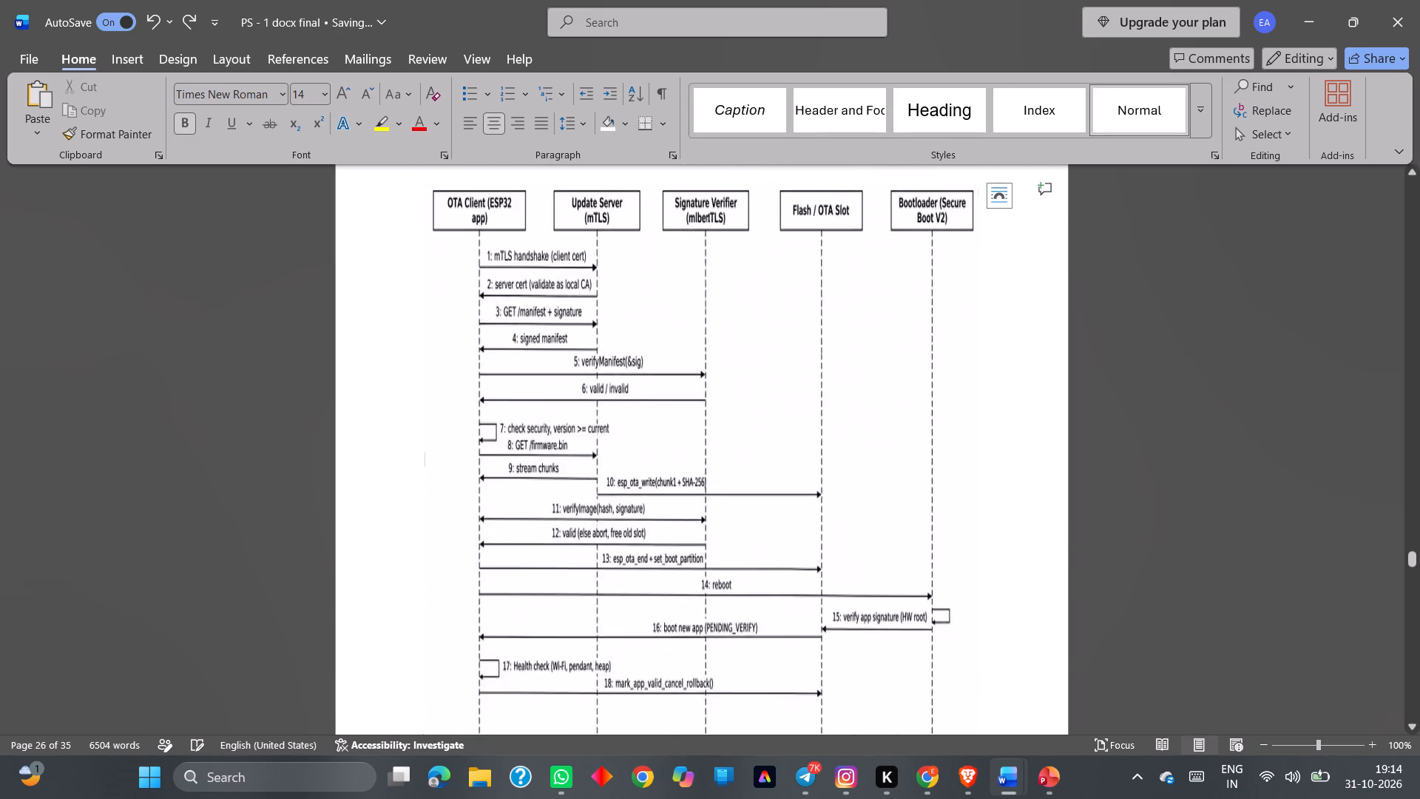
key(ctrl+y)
Check the sequence diagram's placement between the 4.3 heading, its caption and the phase descriptions that follow.
scroll(707, 423, down, 3)
scroll(707, 423, up, 1)
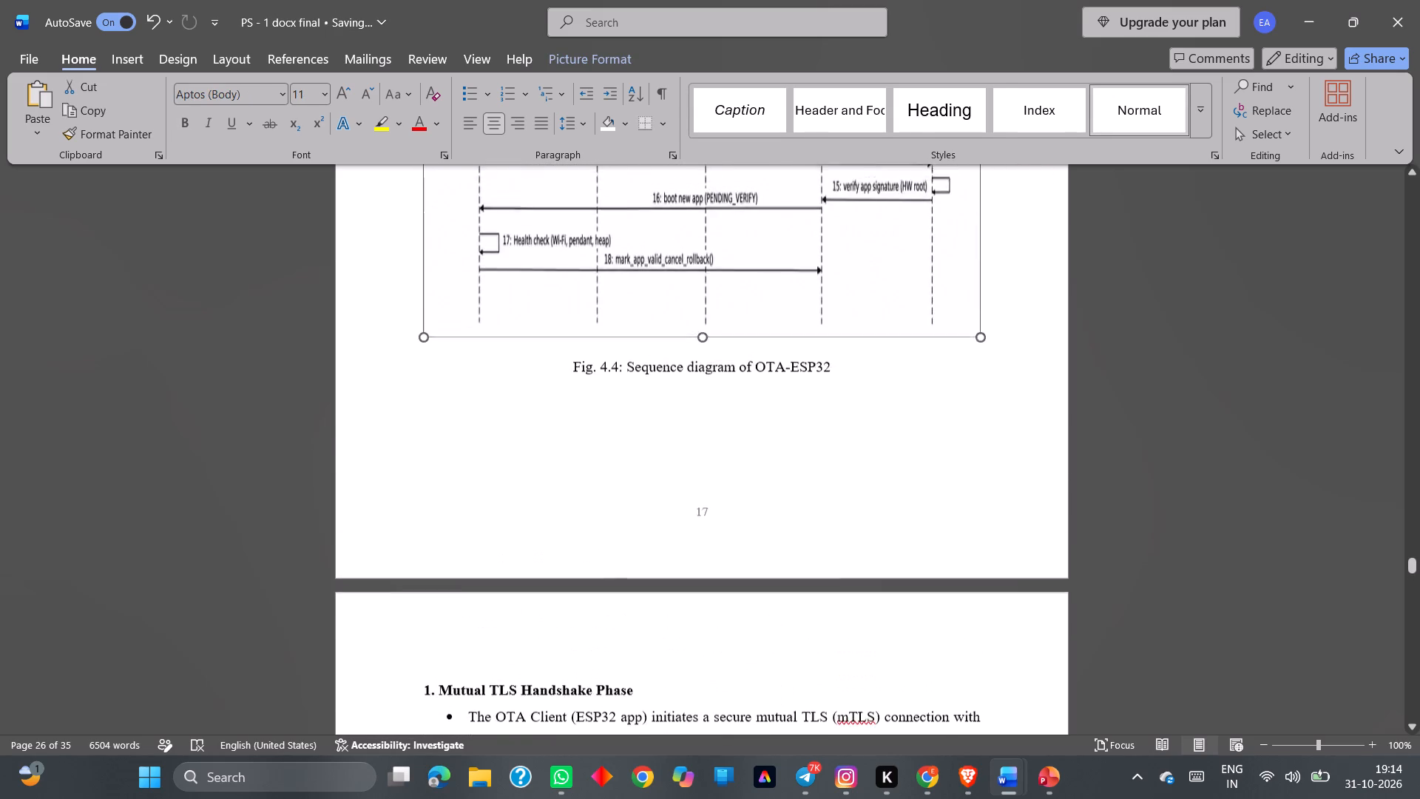
scroll(707, 423, up, 5)
scroll(707, 423, down, 1)
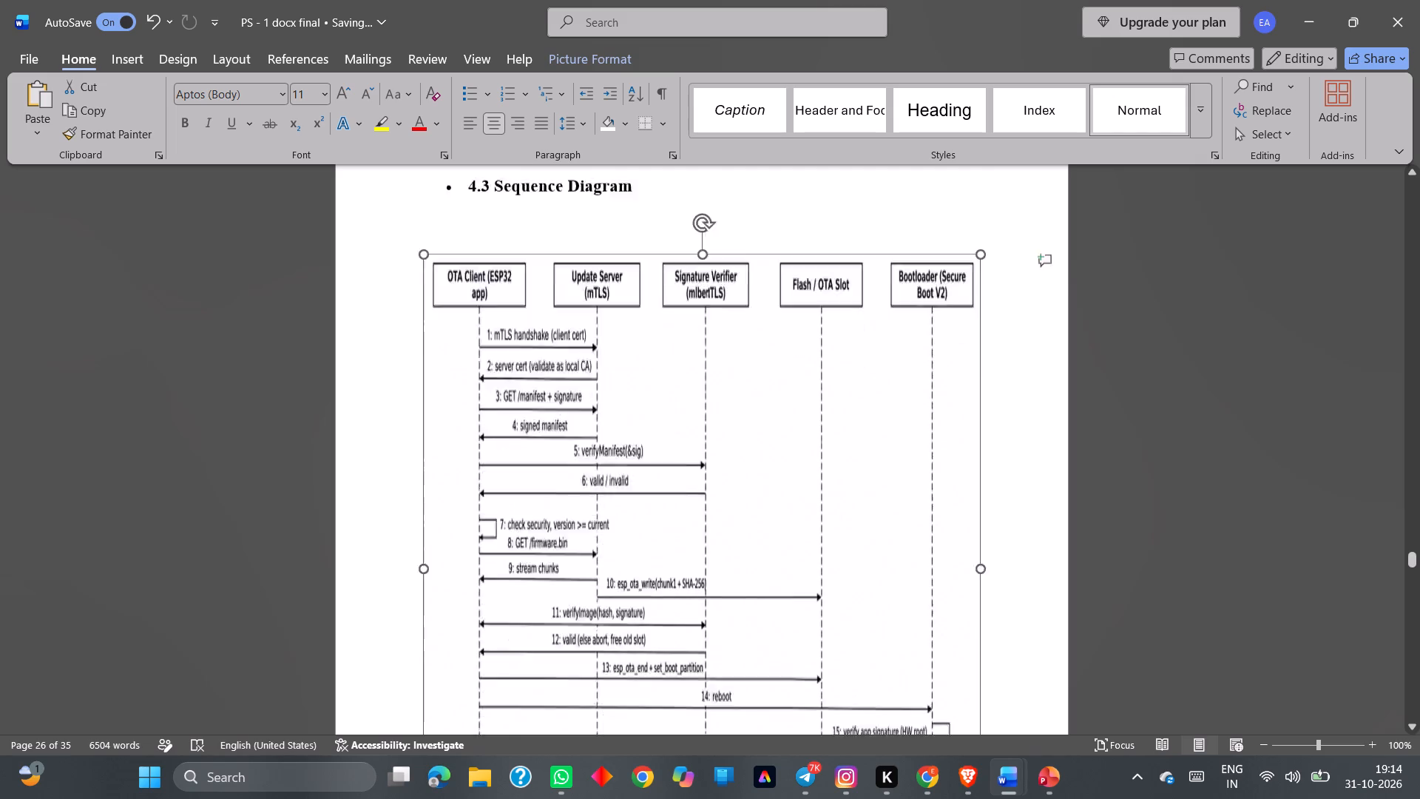
scroll(707, 423, down, 4)
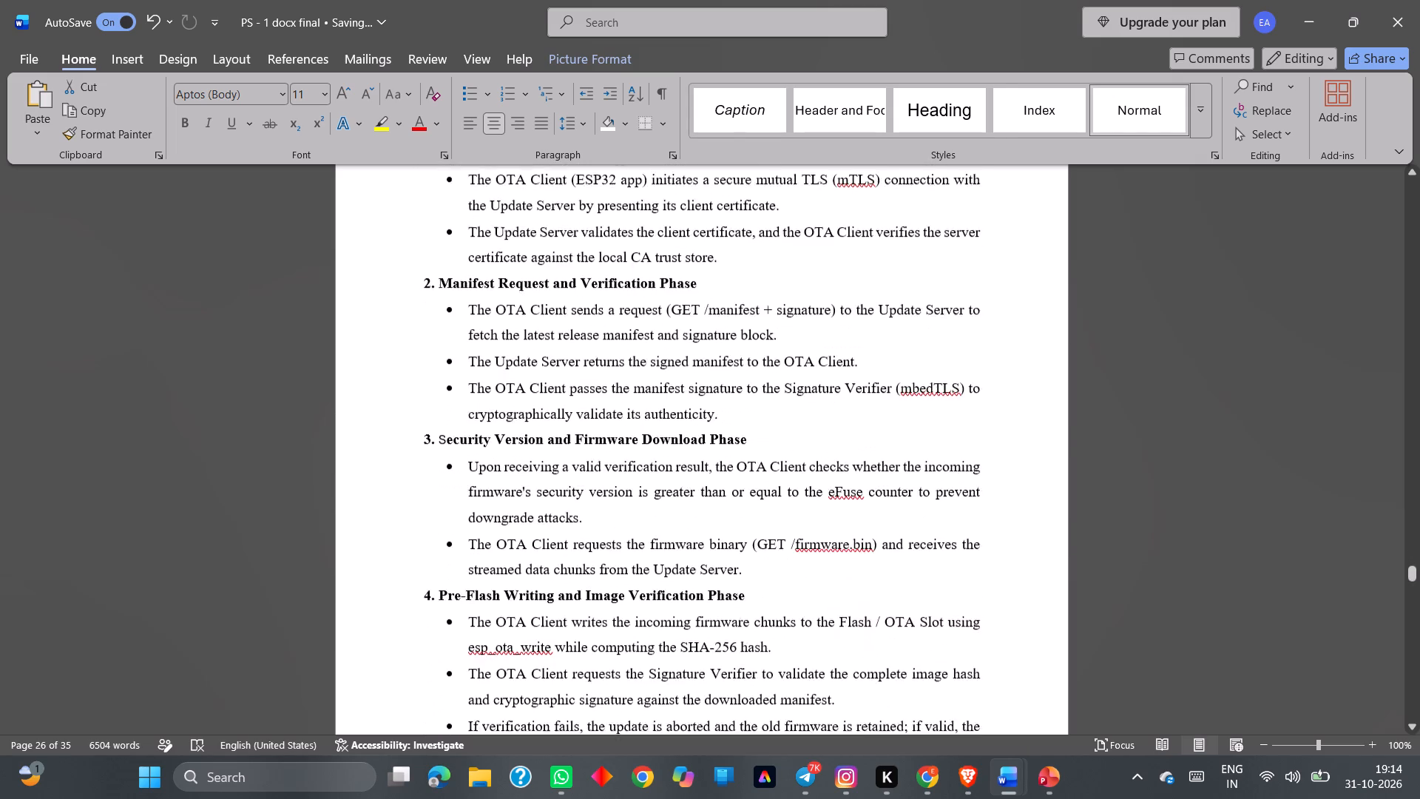
Skim the whole PS - 1 report, from the title page to the last page, to check its overall layout.
scroll(707, 423, down, 5)
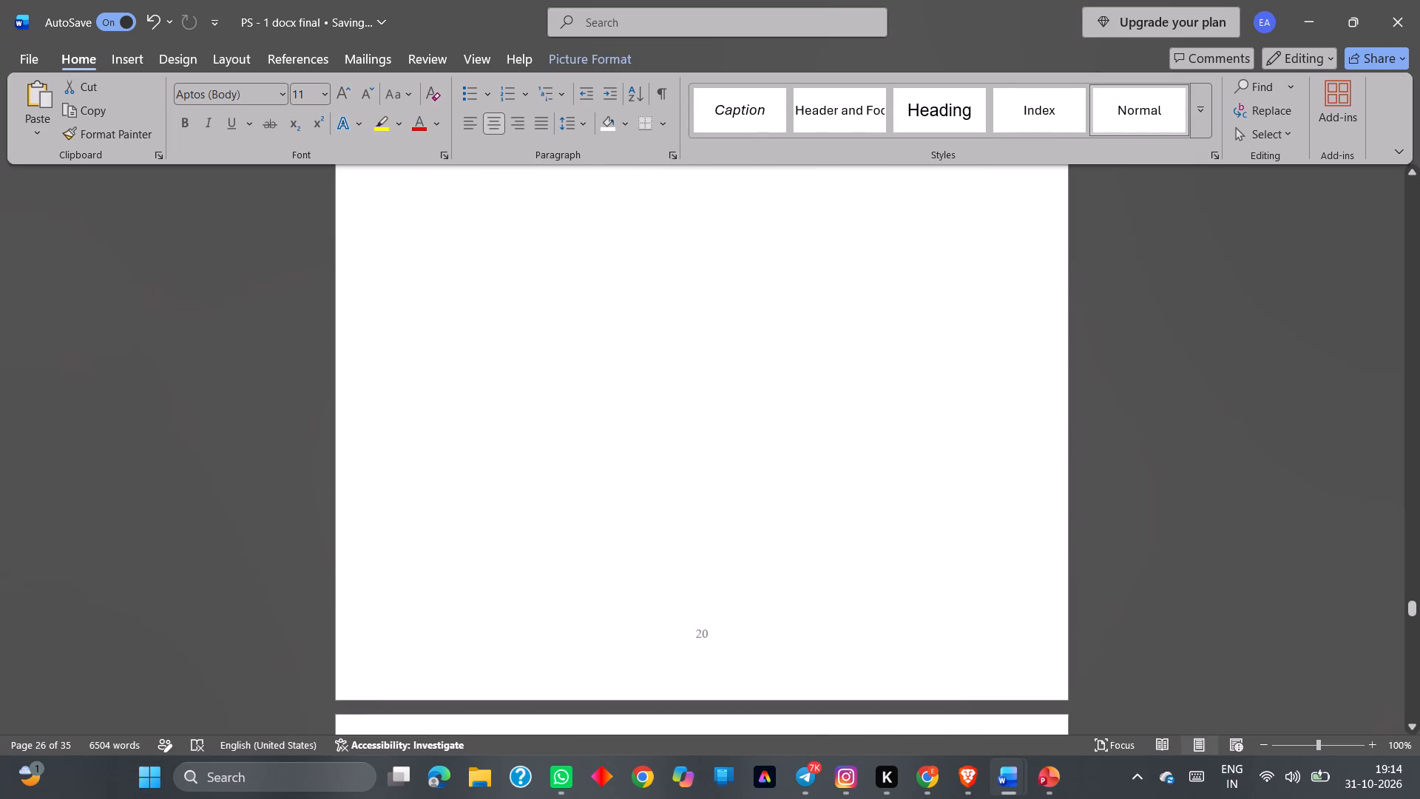
scroll(707, 423, down, 13)
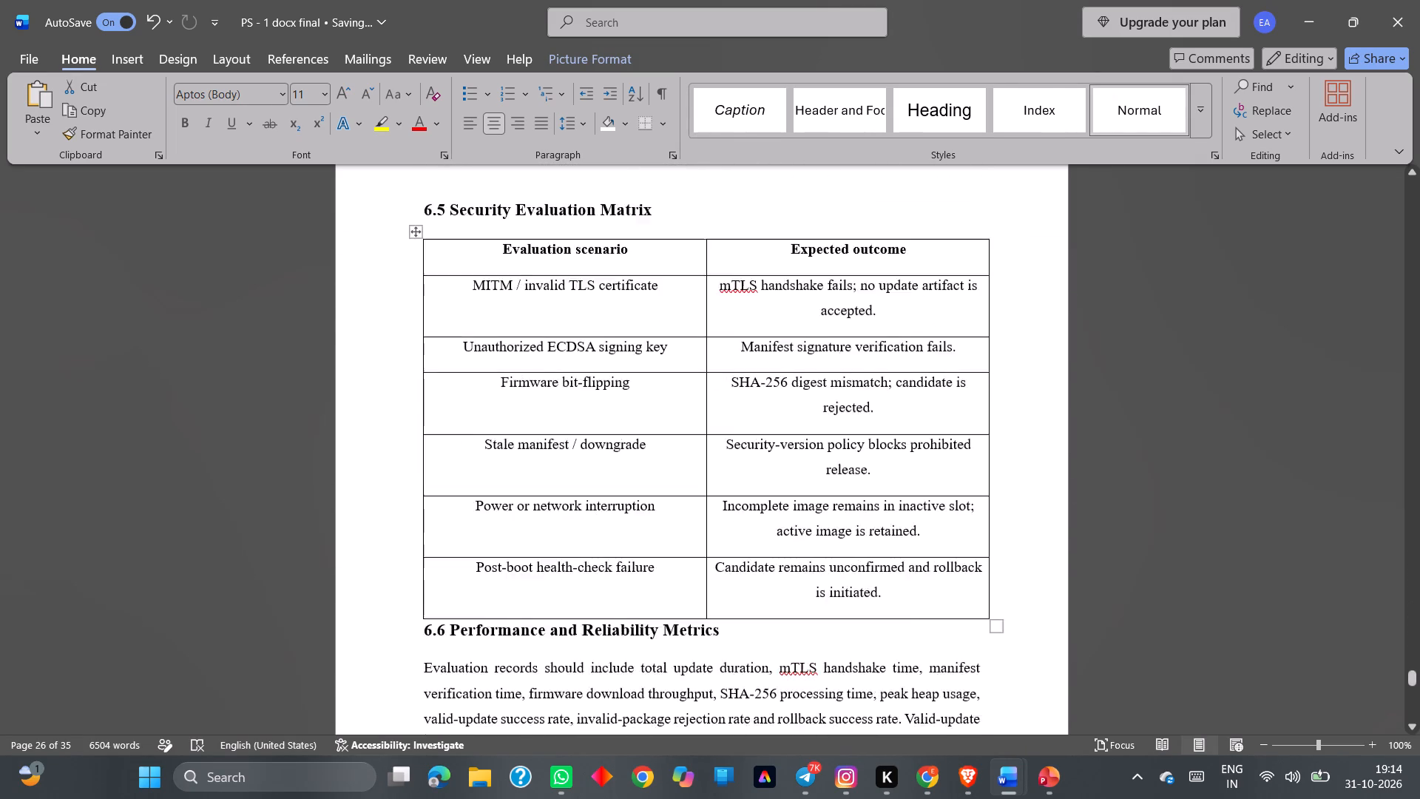
scroll(707, 423, down, 8)
scroll(707, 423, up, 4)
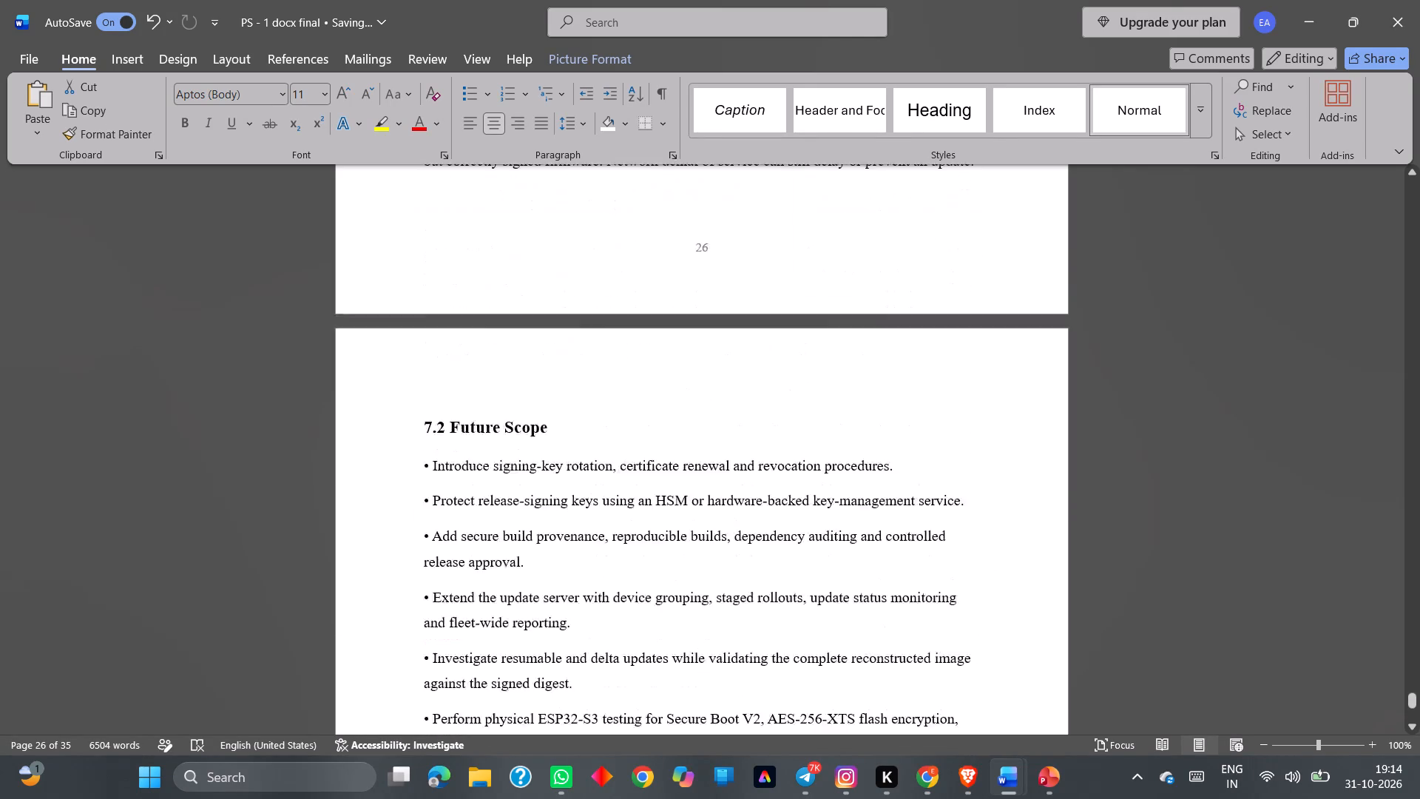
scroll(707, 423, up, 17)
scroll(707, 423, up, 6)
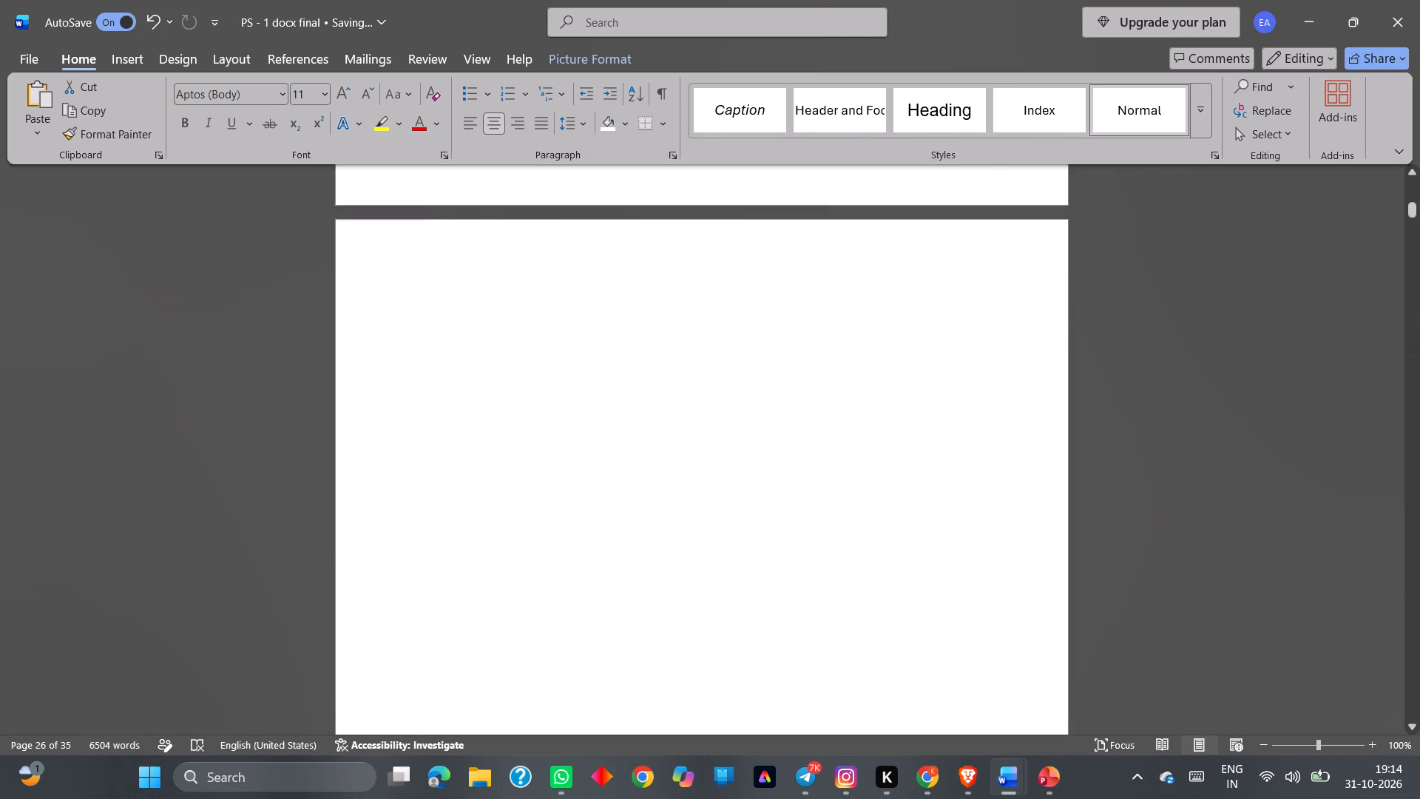
scroll(707, 423, up, 5)
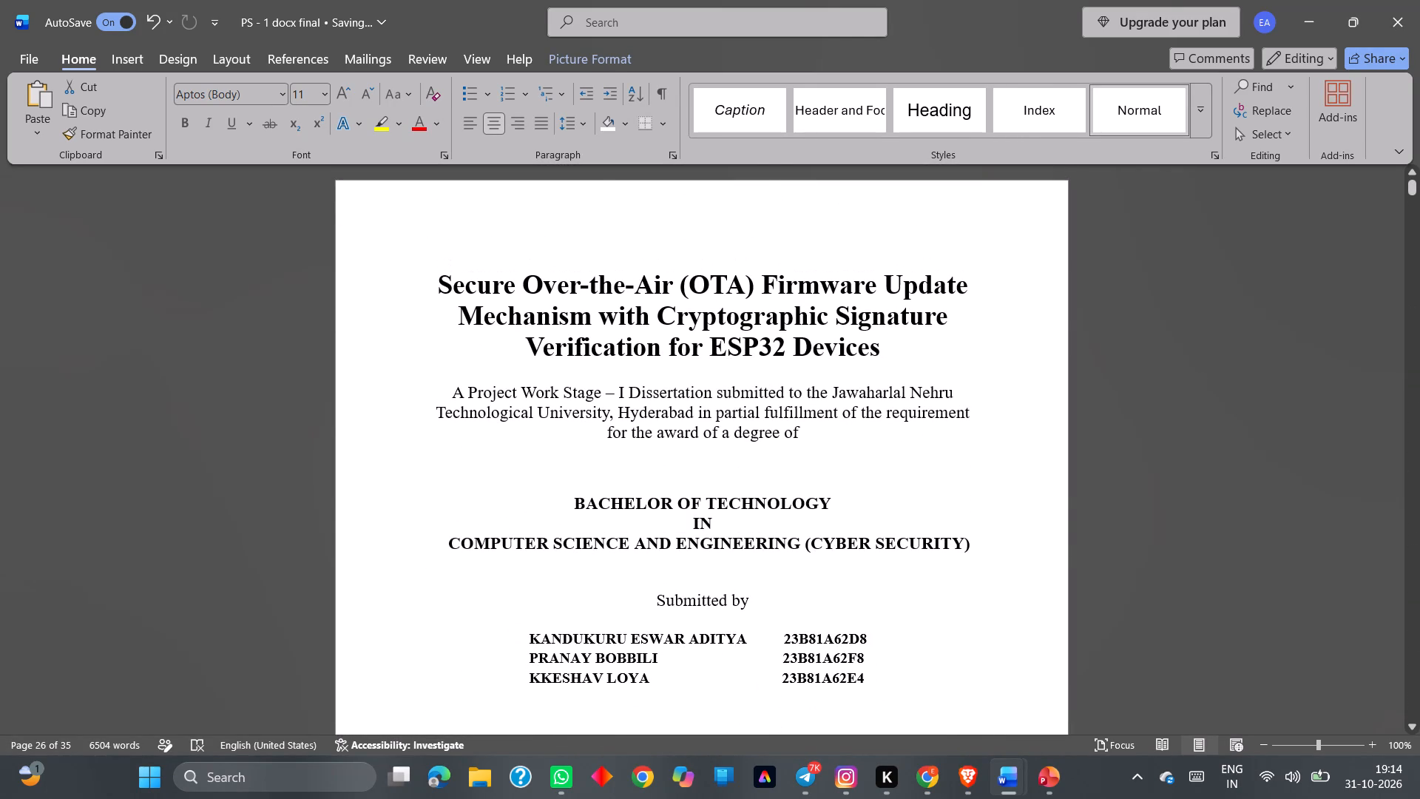
scroll(707, 423, down, 12)
scroll(707, 423, down, 20)
scroll(707, 423, down, 2)
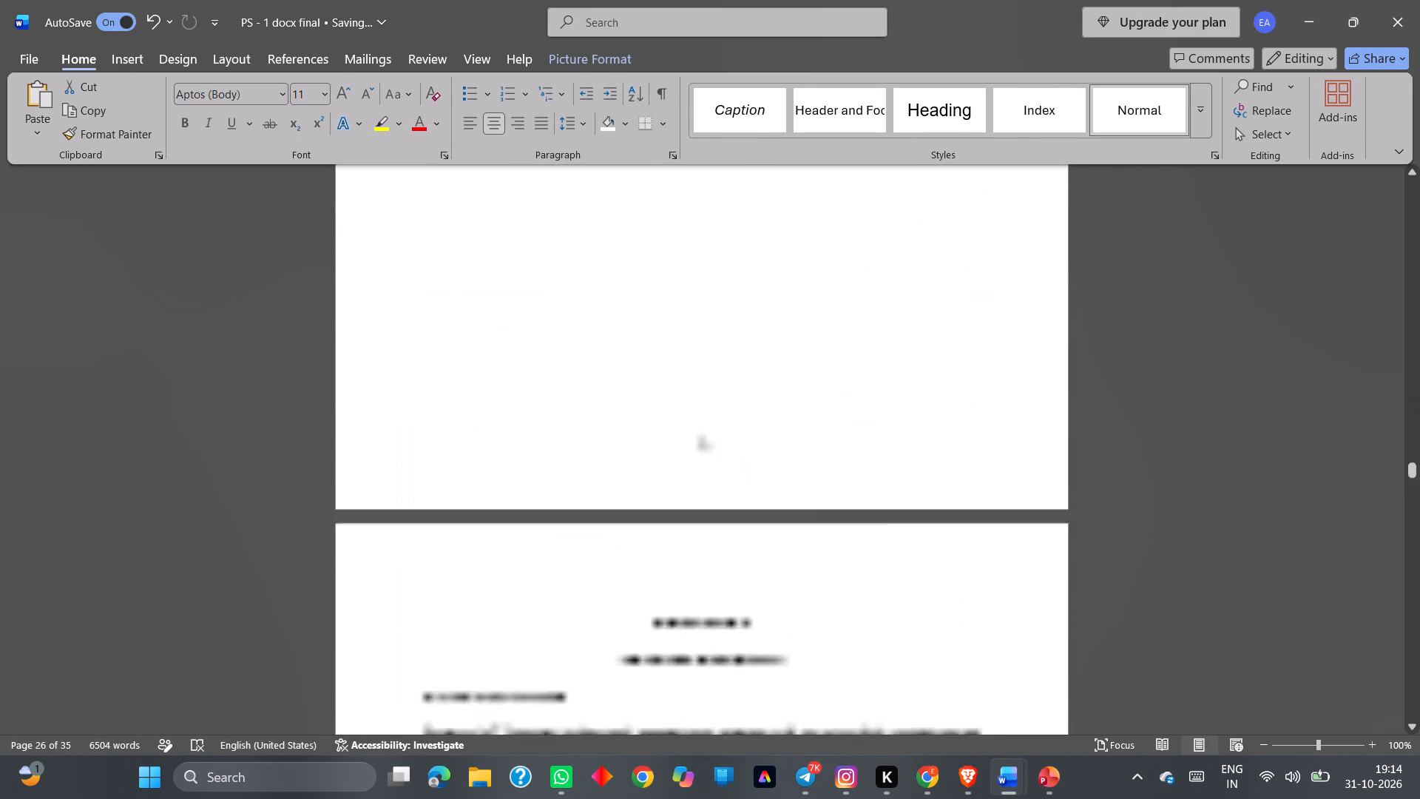
scroll(707, 423, down, 7)
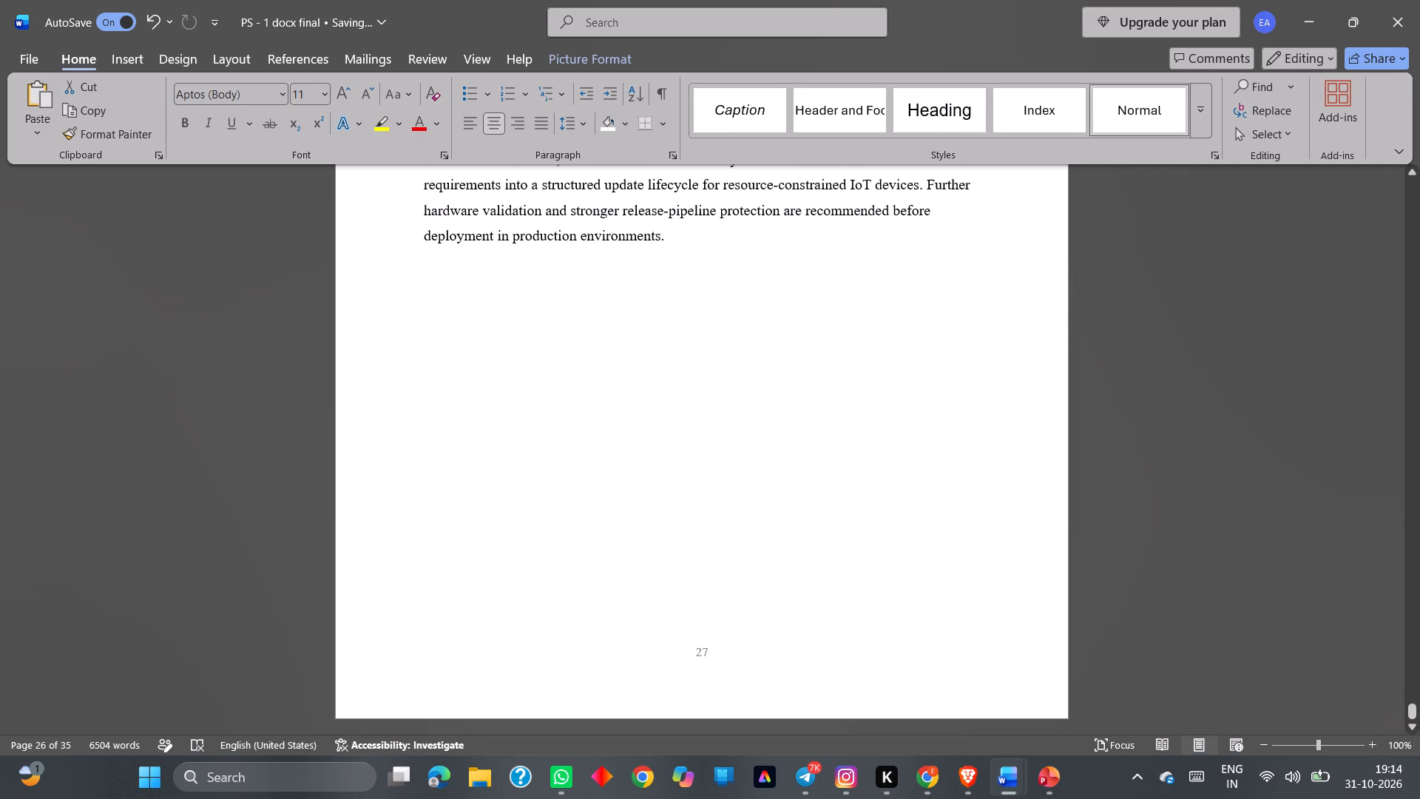
Examine Chapter 7 in the PS - 1 report, checking the text formatting and alignment of Conclusion, 7.1 Limitations and 7.2 Future Scope.
scroll(707, 423, up, 5)
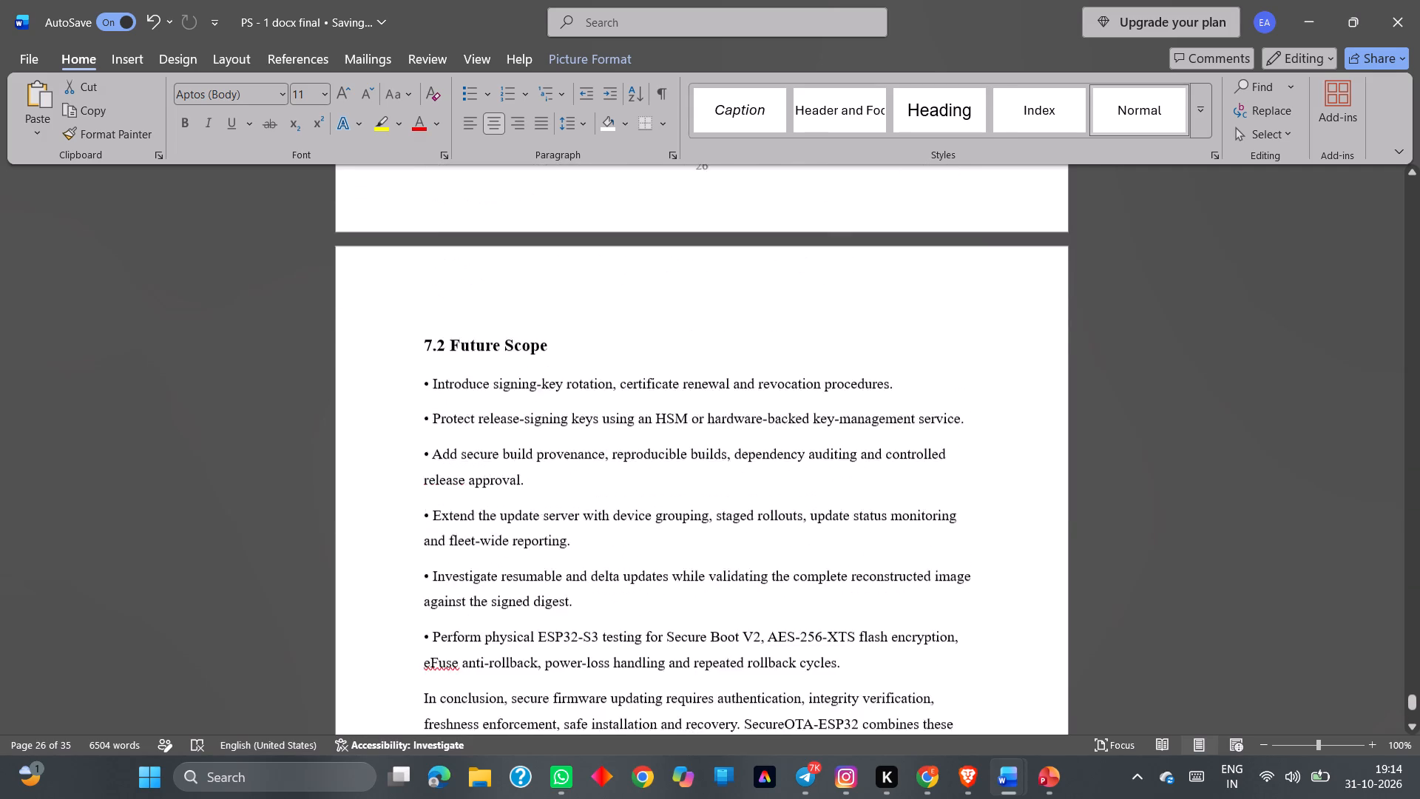
scroll(707, 423, up, 4)
scroll(707, 423, down, 3)
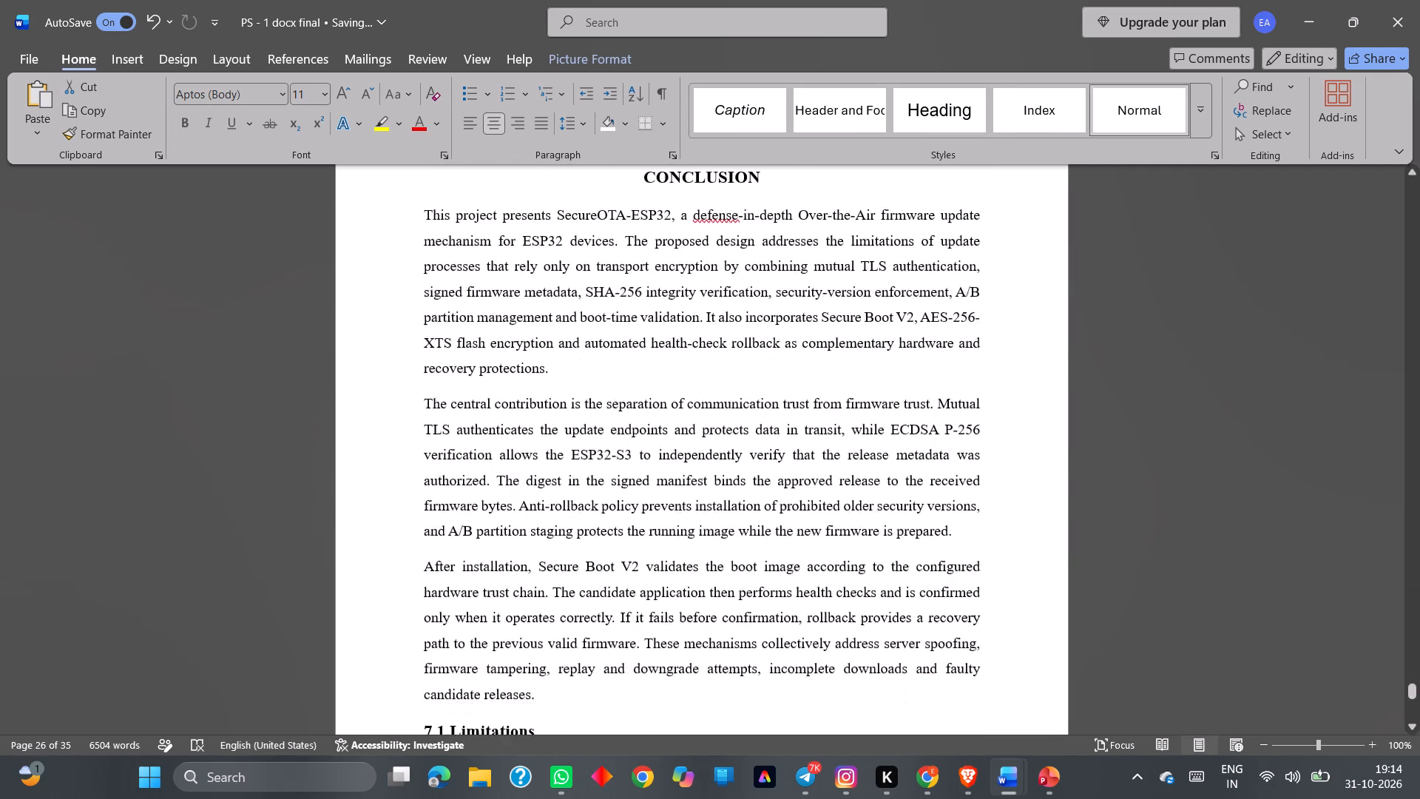
scroll(707, 423, up, 1)
scroll(707, 423, down, 7)
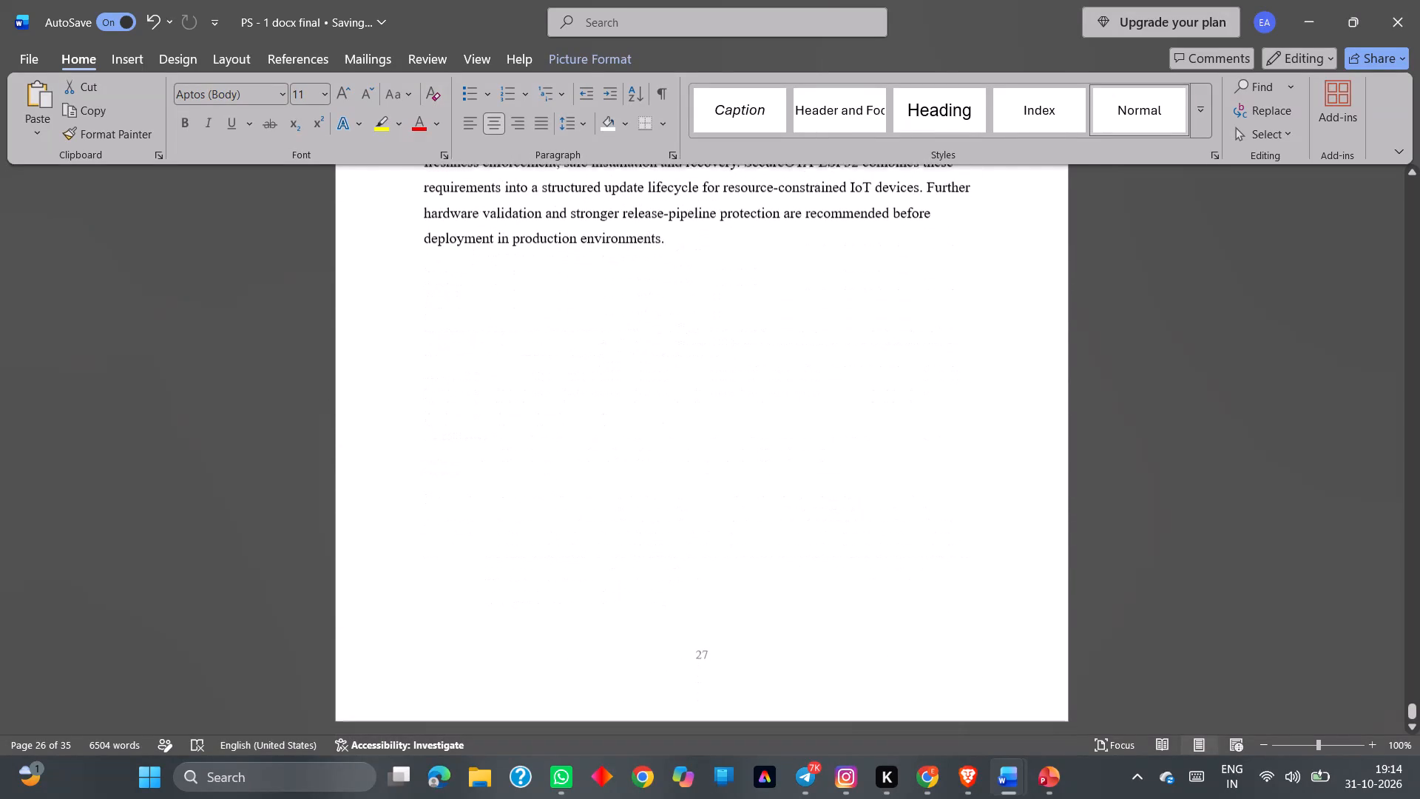
scroll(707, 423, up, 1)
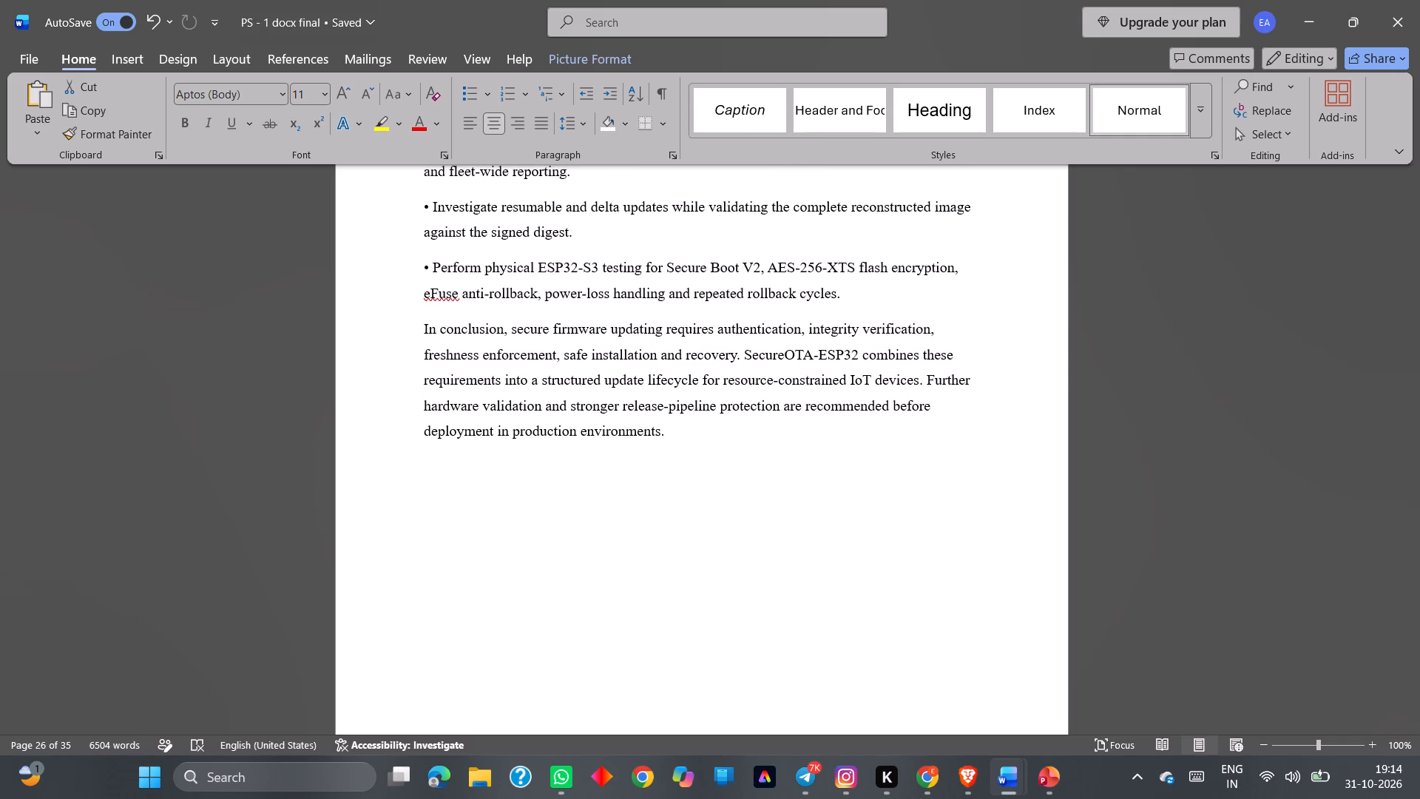
scroll(707, 423, up, 1)
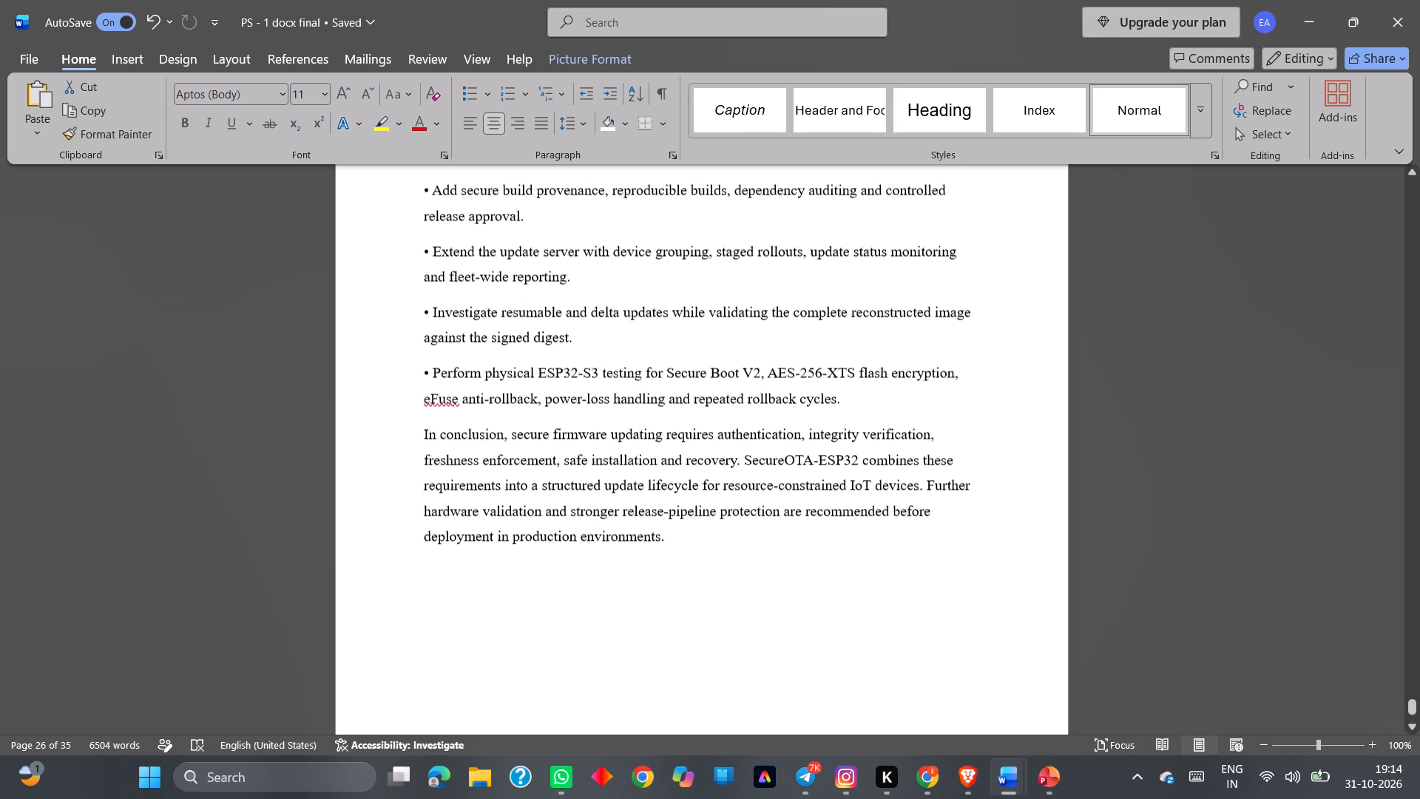
scroll(707, 423, up, 5)
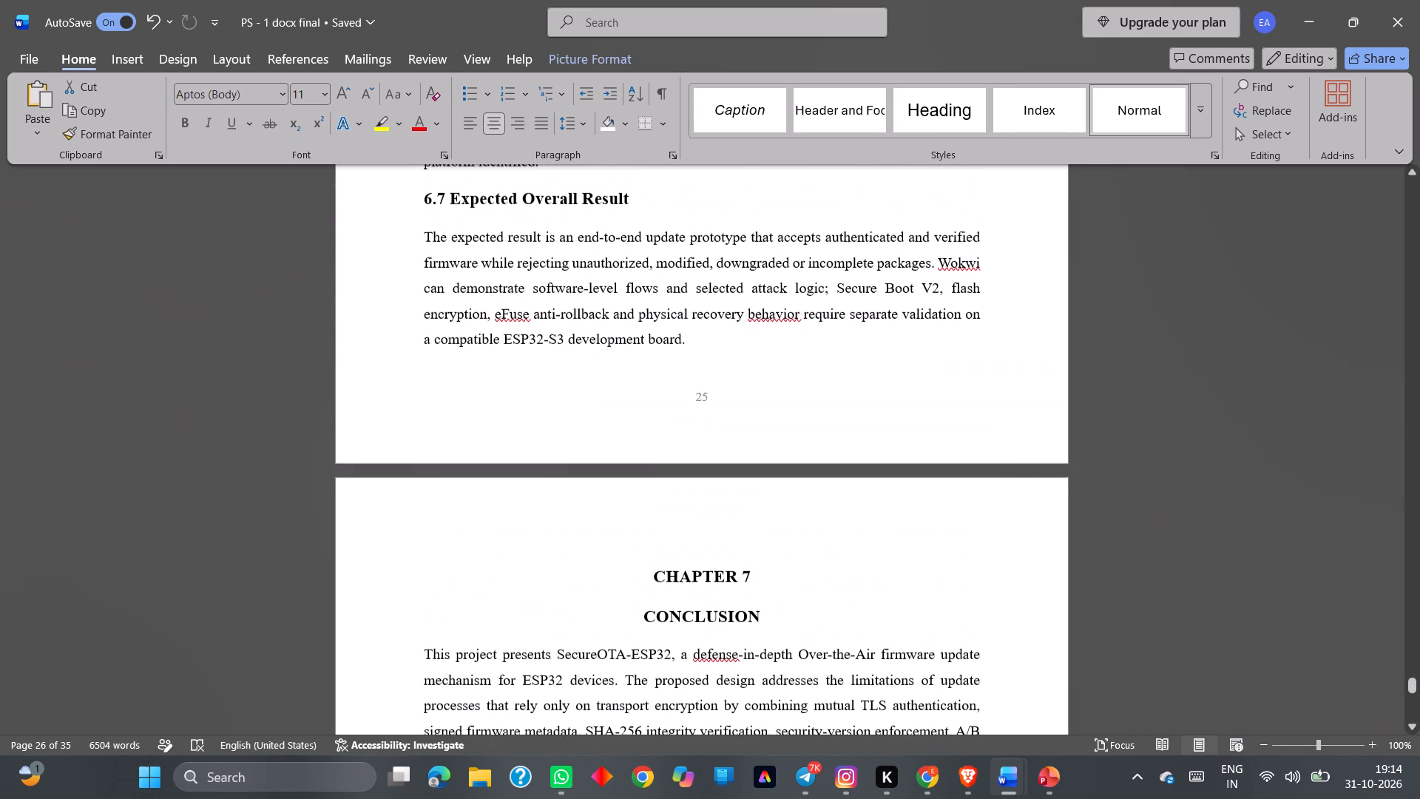
click(581, 672)
scroll(581, 672, down, 2)
click(599, 639)
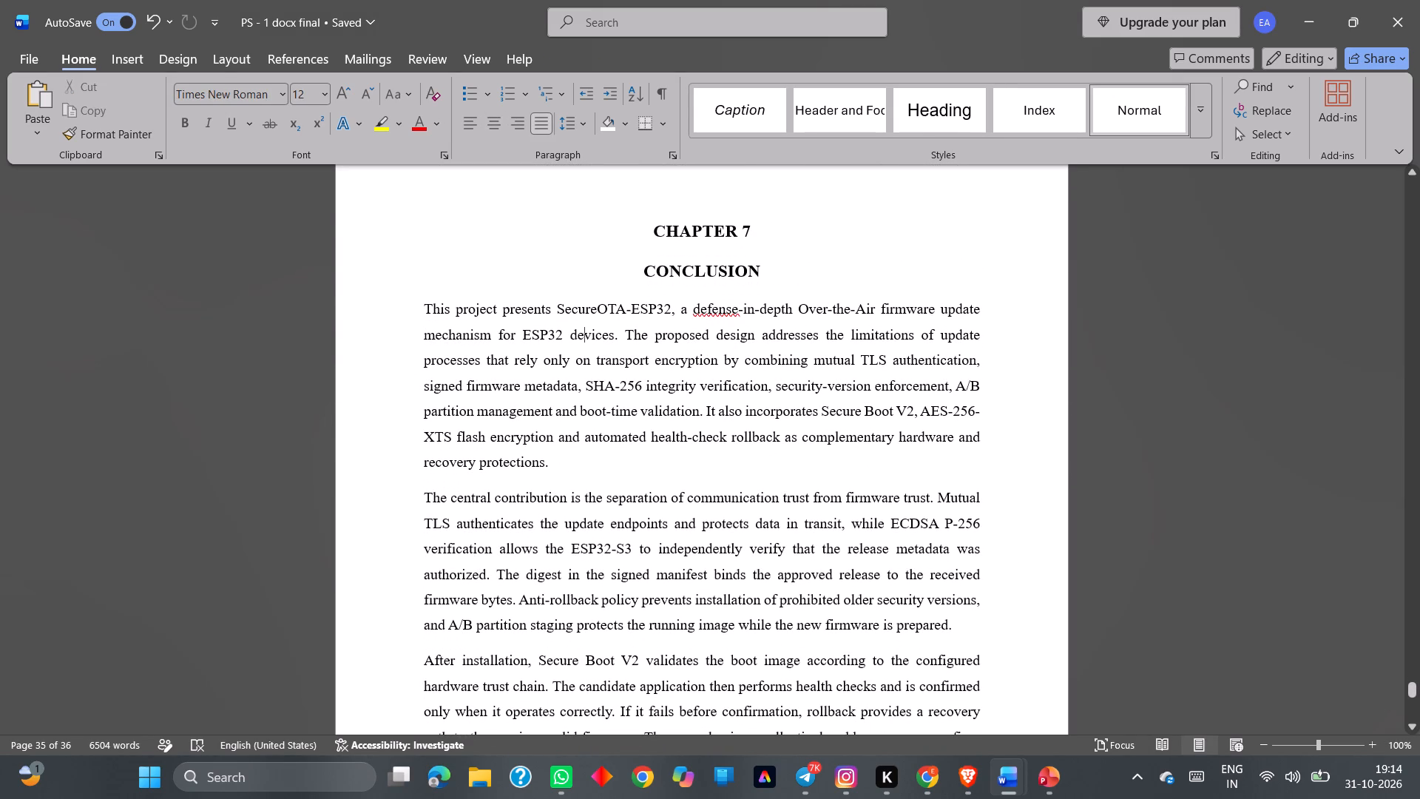
click(596, 692)
scroll(596, 692, down, 3)
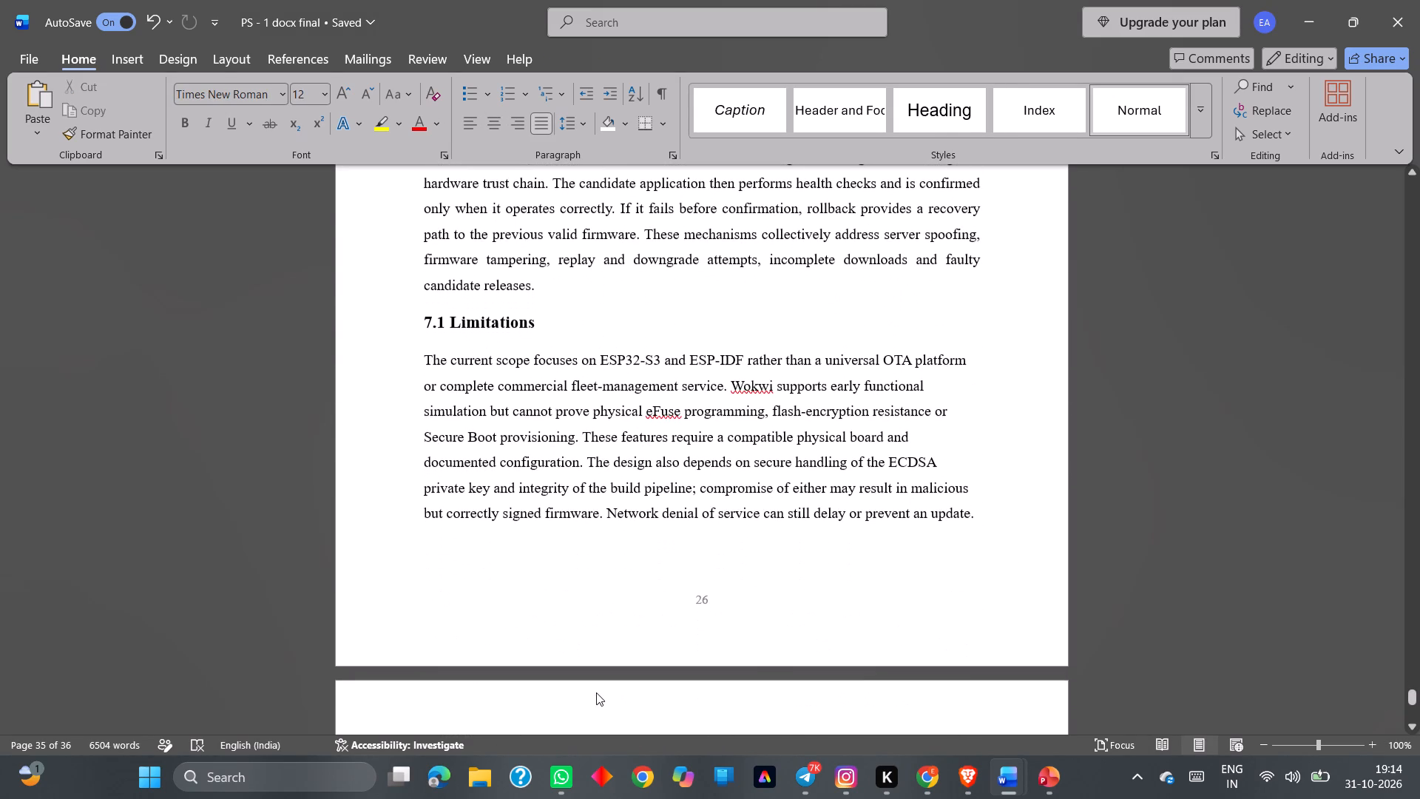
click(729, 490)
scroll(729, 490, down, 2)
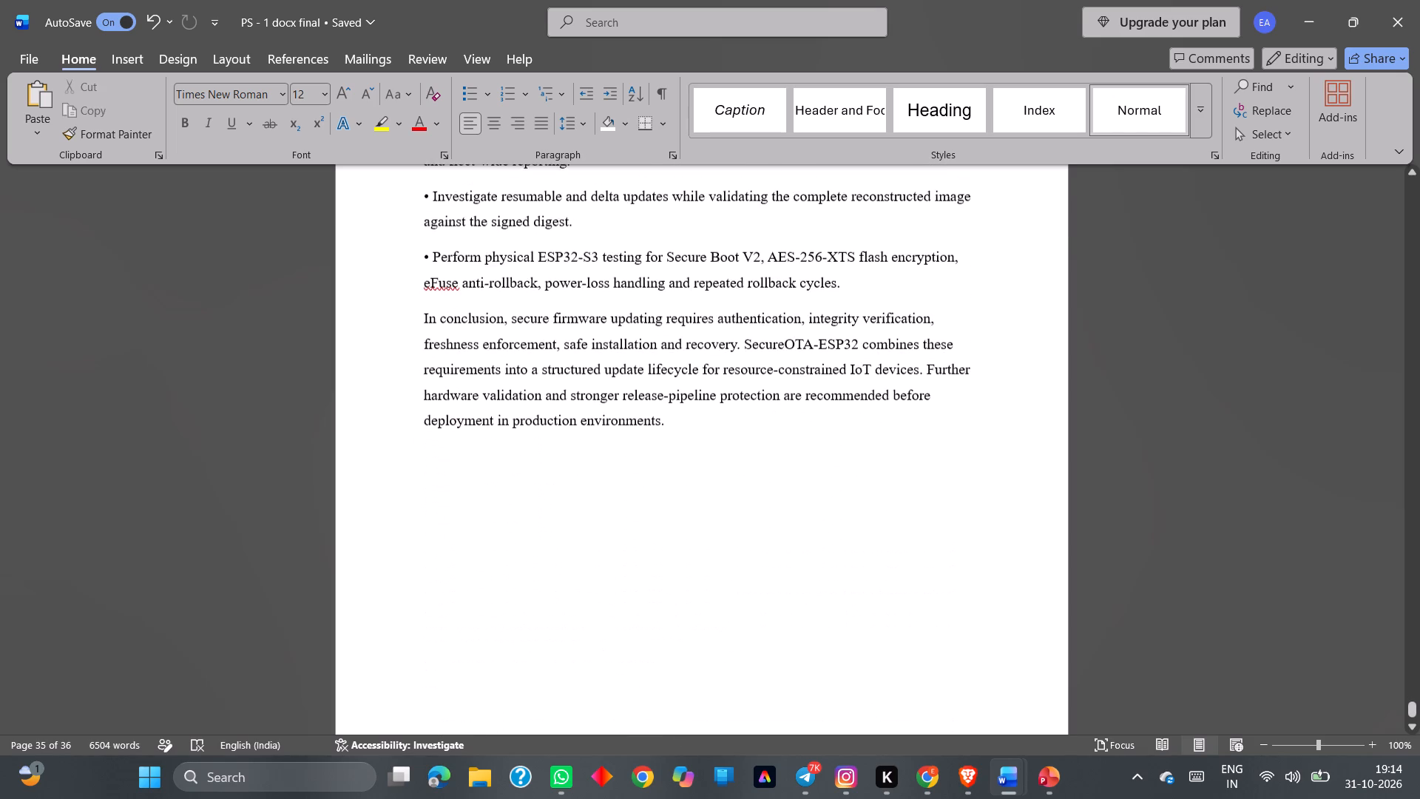
scroll(729, 490, down, 1)
scroll(729, 490, up, 3)
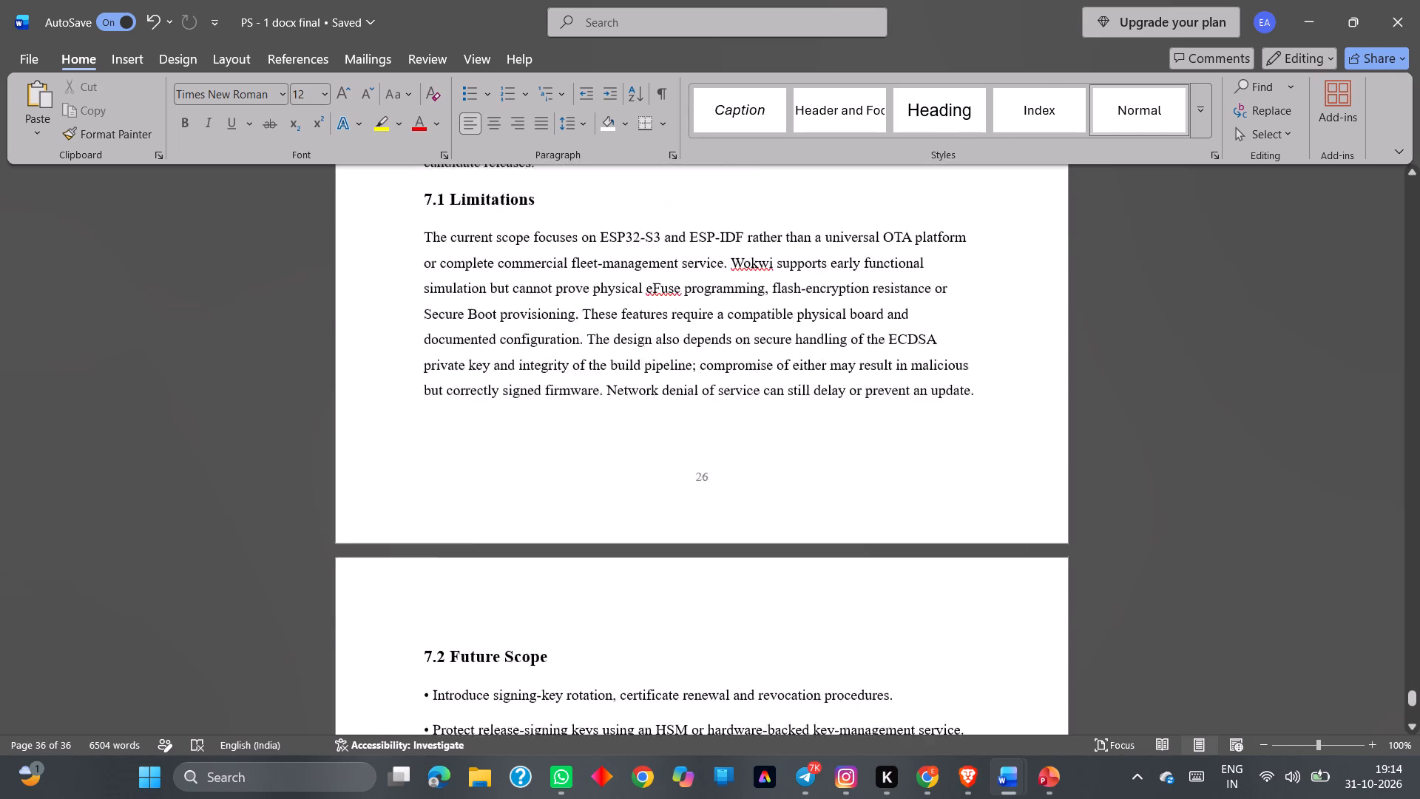
scroll(729, 490, up, 2)
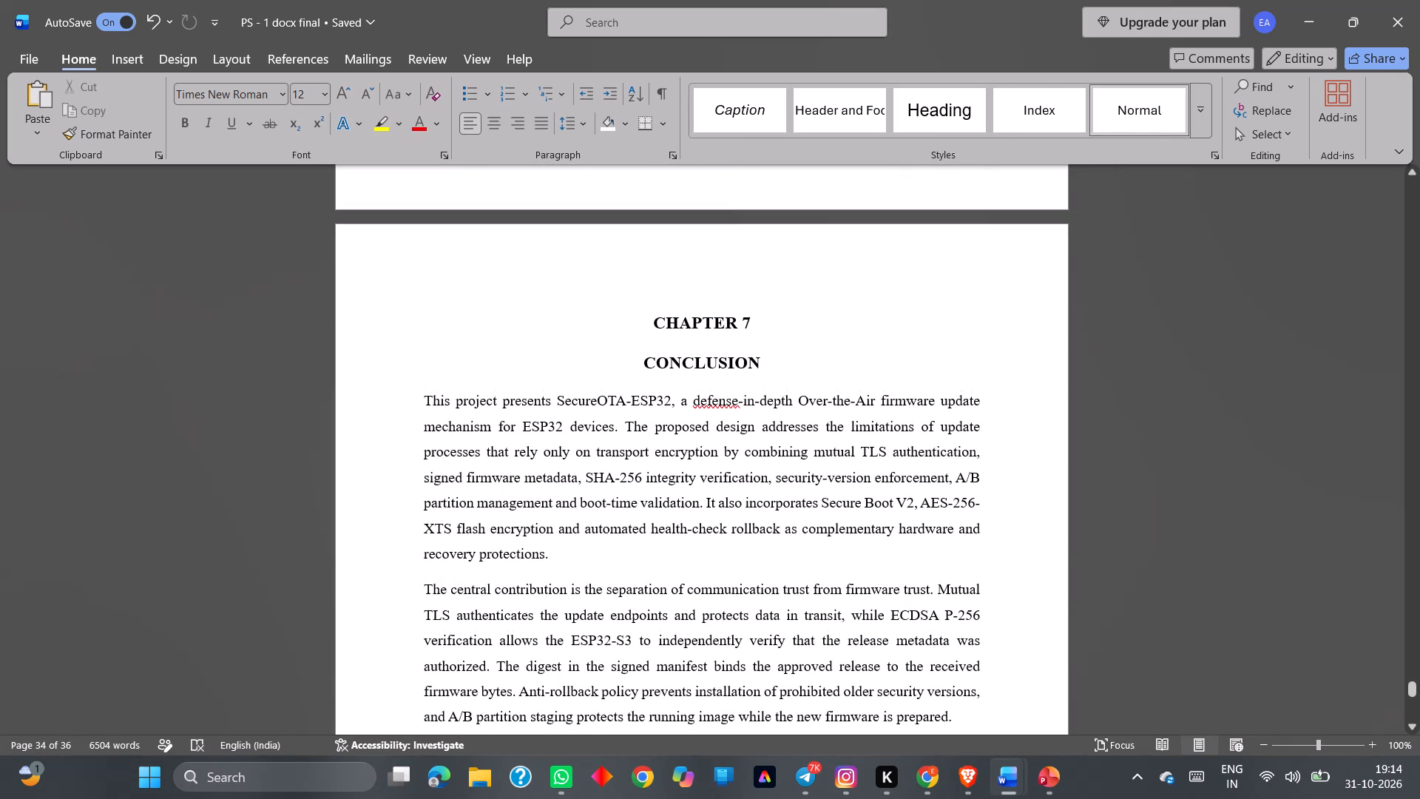
Switch to the Project Stage-1 dissertation and examine how its Chapter 6 Expected Outcomes and Chapter 7 Conclusion are laid out.
click(999, 769)
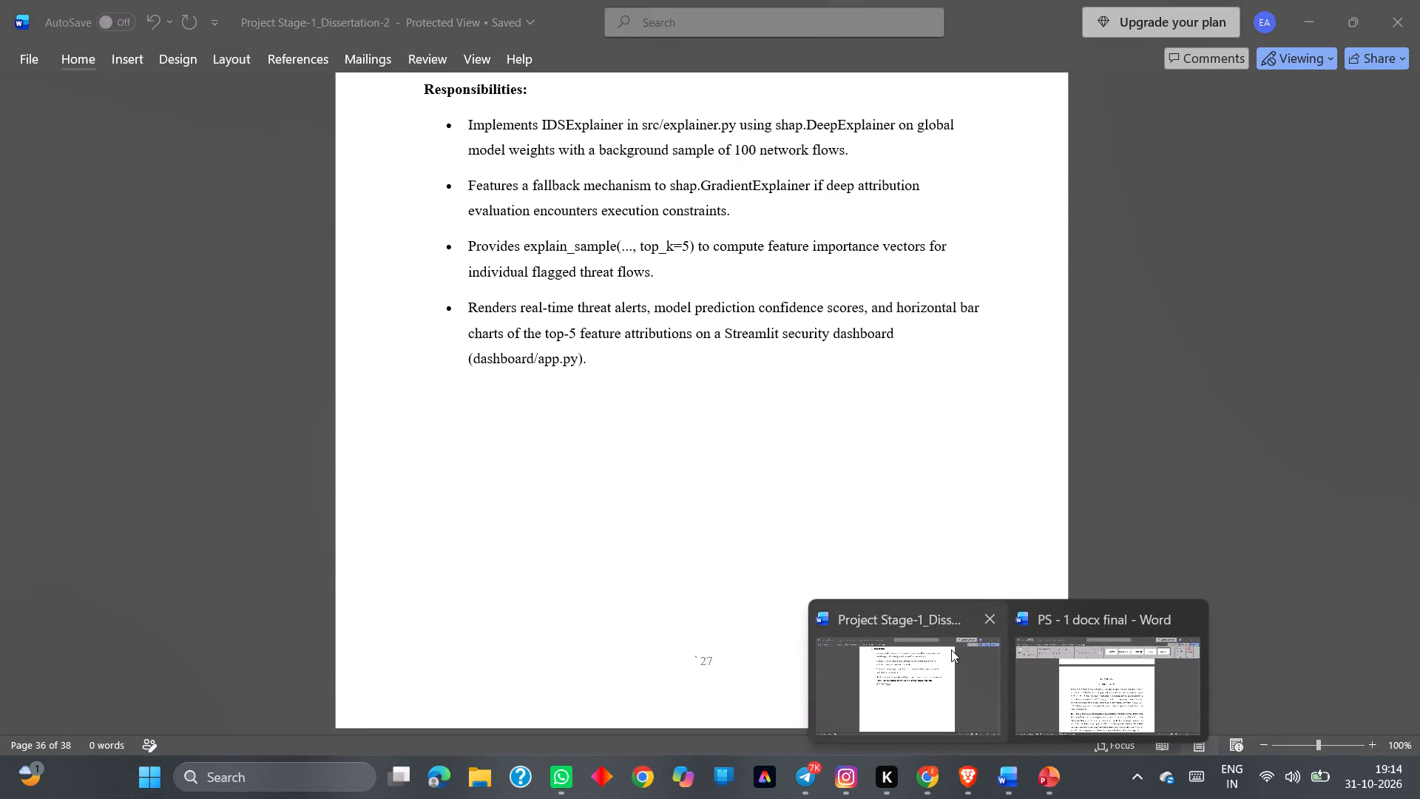
click(951, 650)
scroll(746, 477, up, 6)
scroll(746, 477, down, 6)
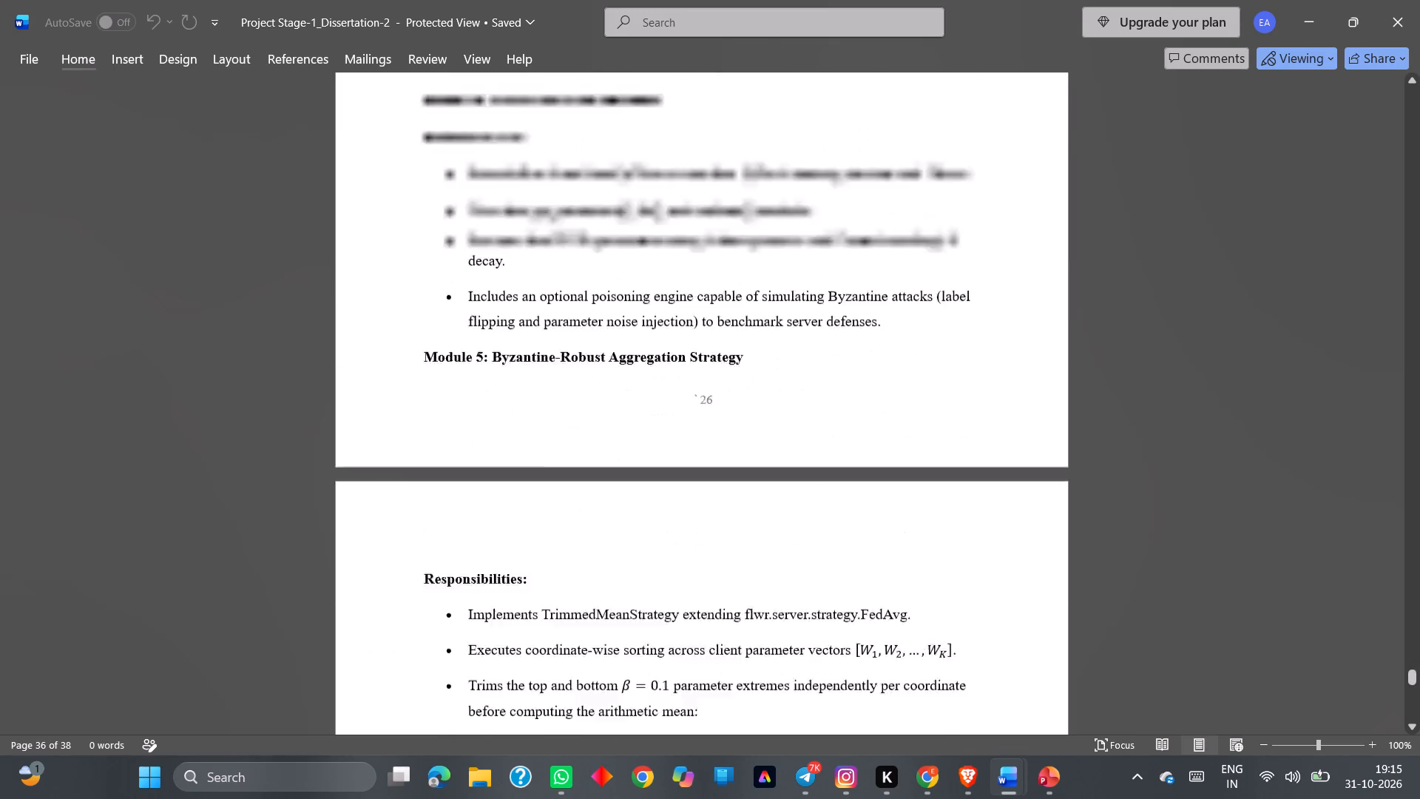
scroll(746, 477, down, 14)
scroll(746, 477, up, 1)
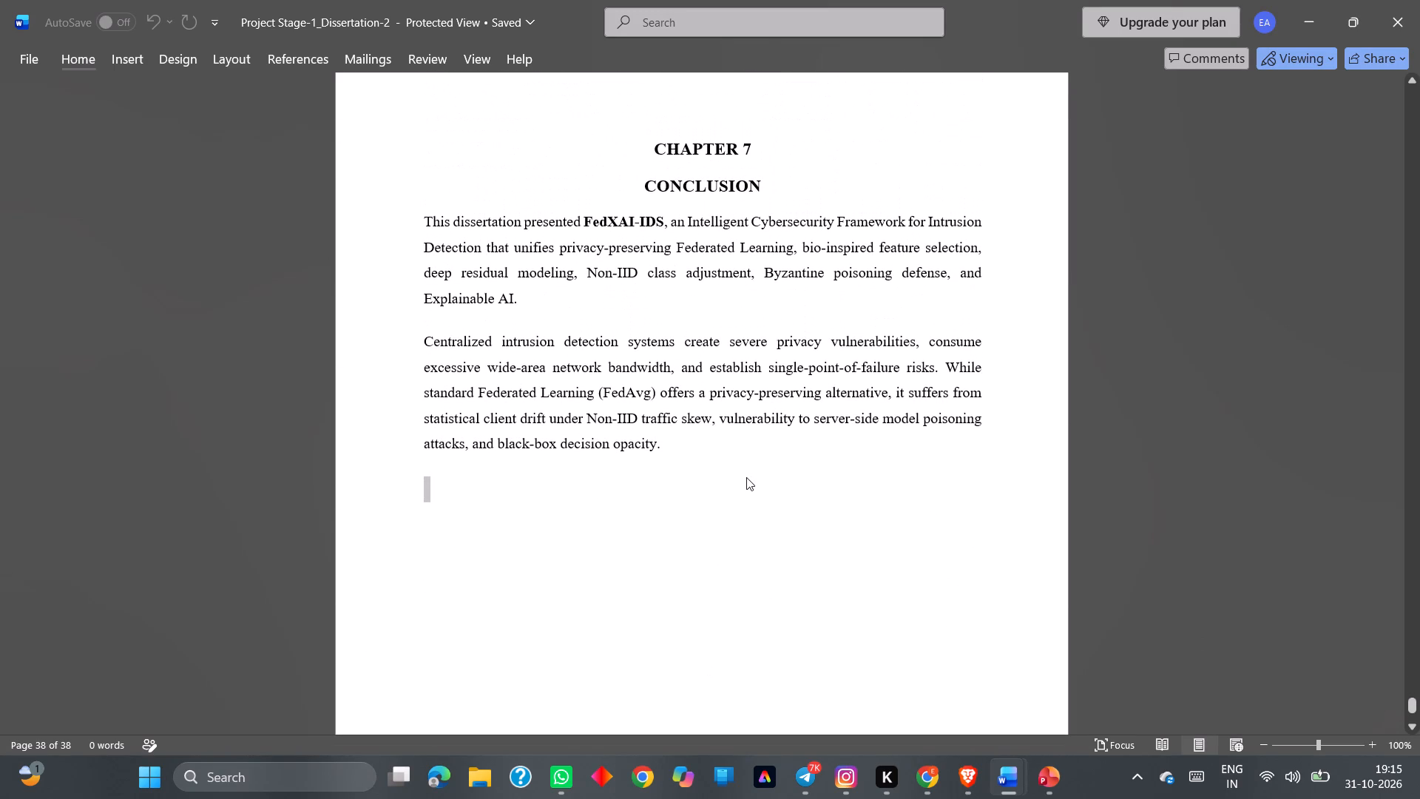
scroll(746, 477, up, 4)
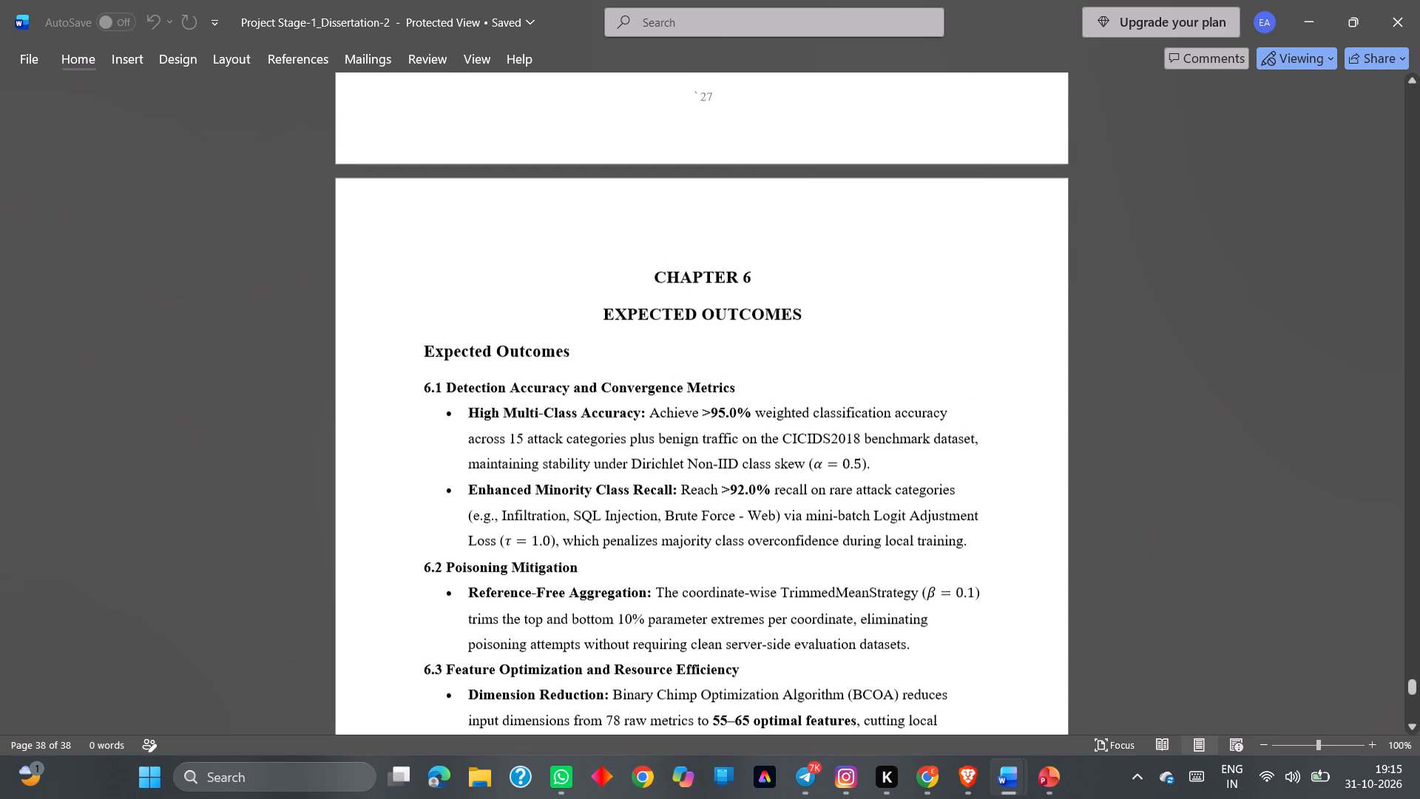
scroll(746, 477, down, 6)
scroll(746, 477, up, 1)
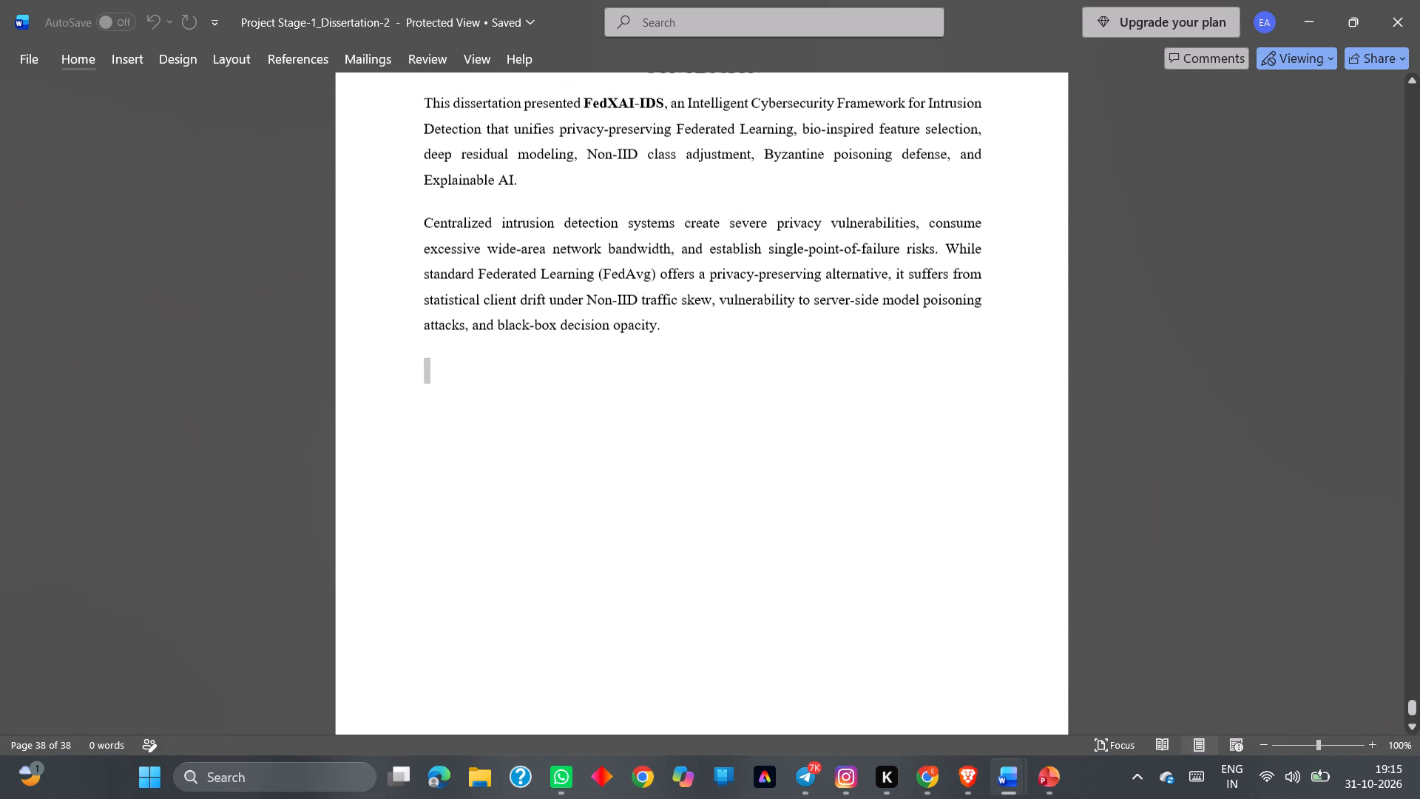
scroll(746, 477, up, 2)
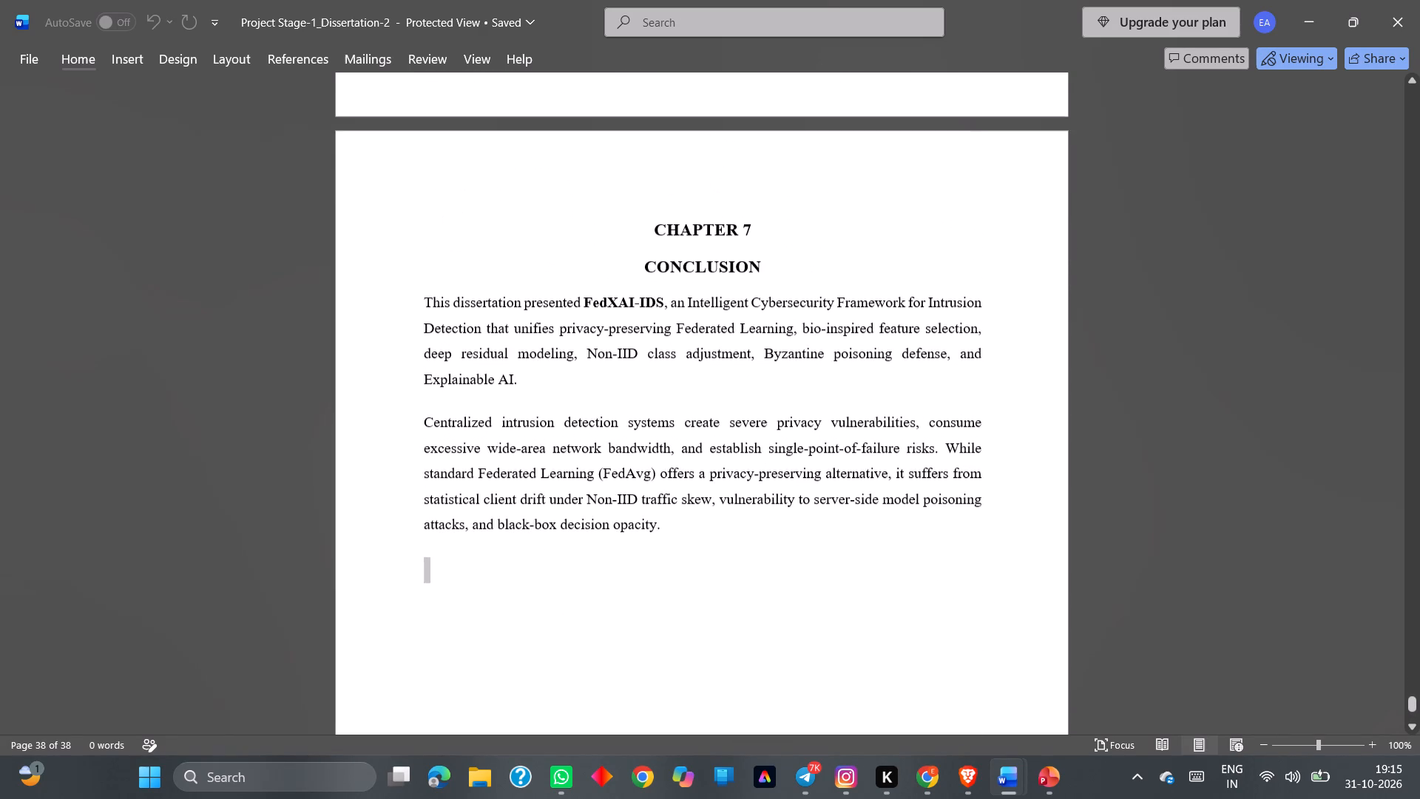
scroll(746, 477, up, 1)
scroll(724, 355, up, 2)
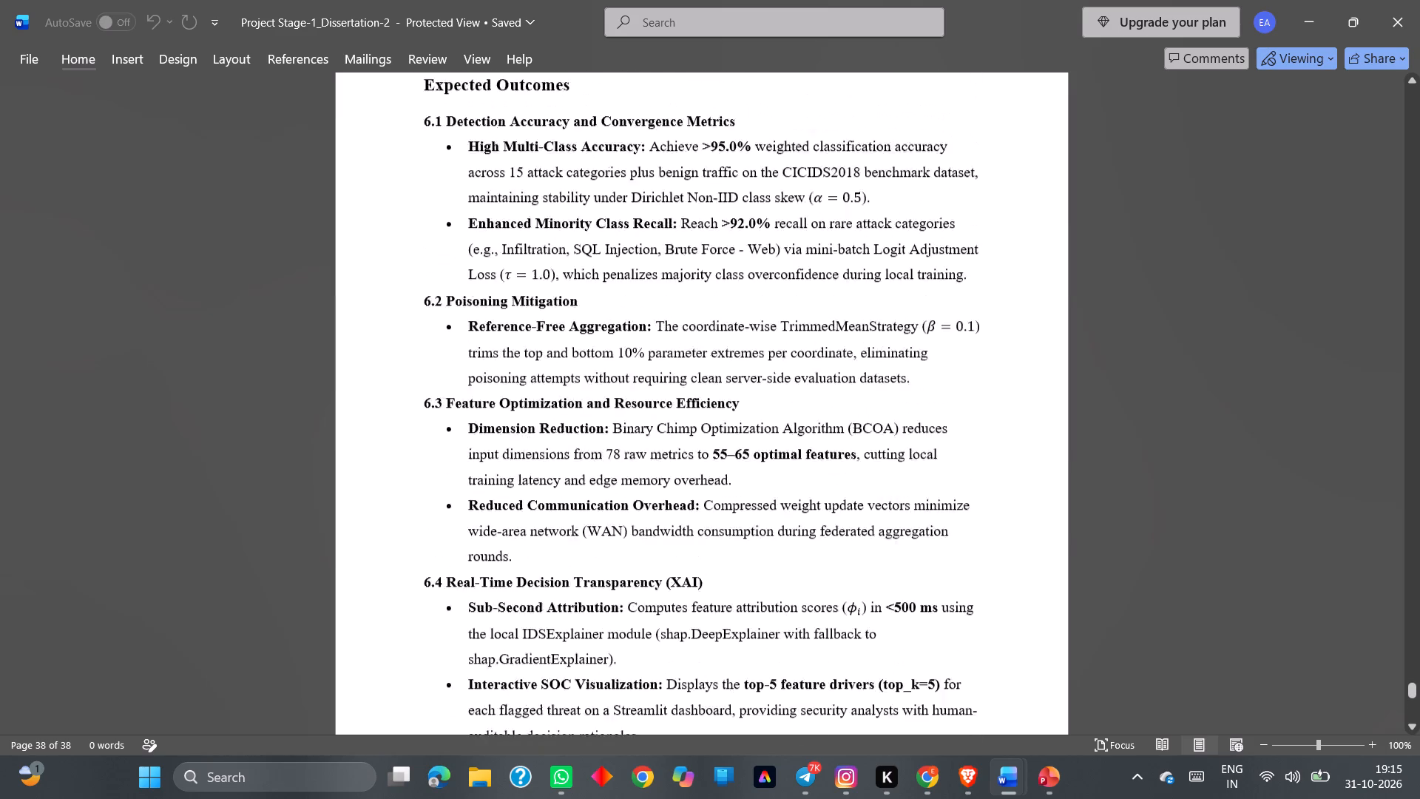
scroll(724, 355, up, 2)
scroll(724, 355, down, 7)
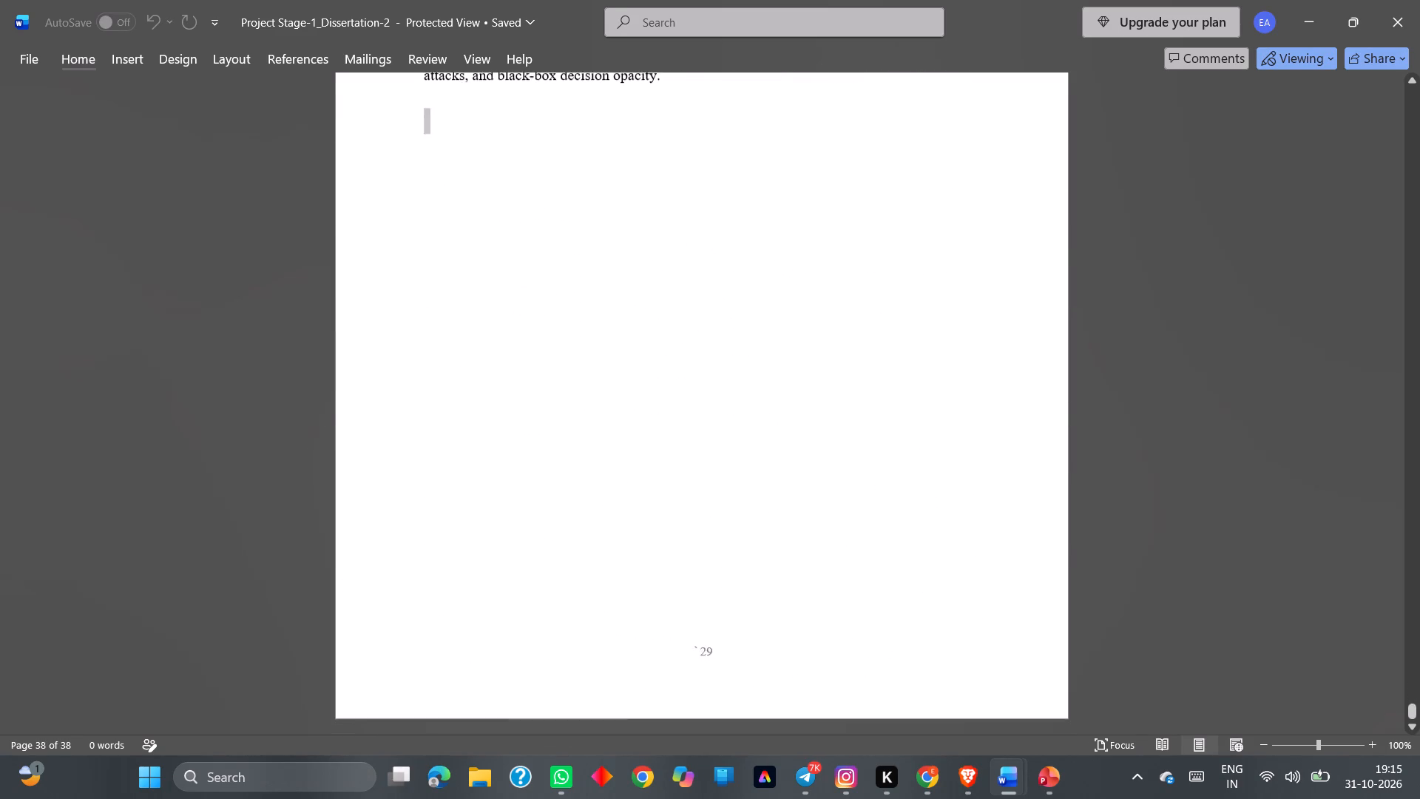
right_click(724, 355)
scroll(724, 355, up, 7)
click(537, 309)
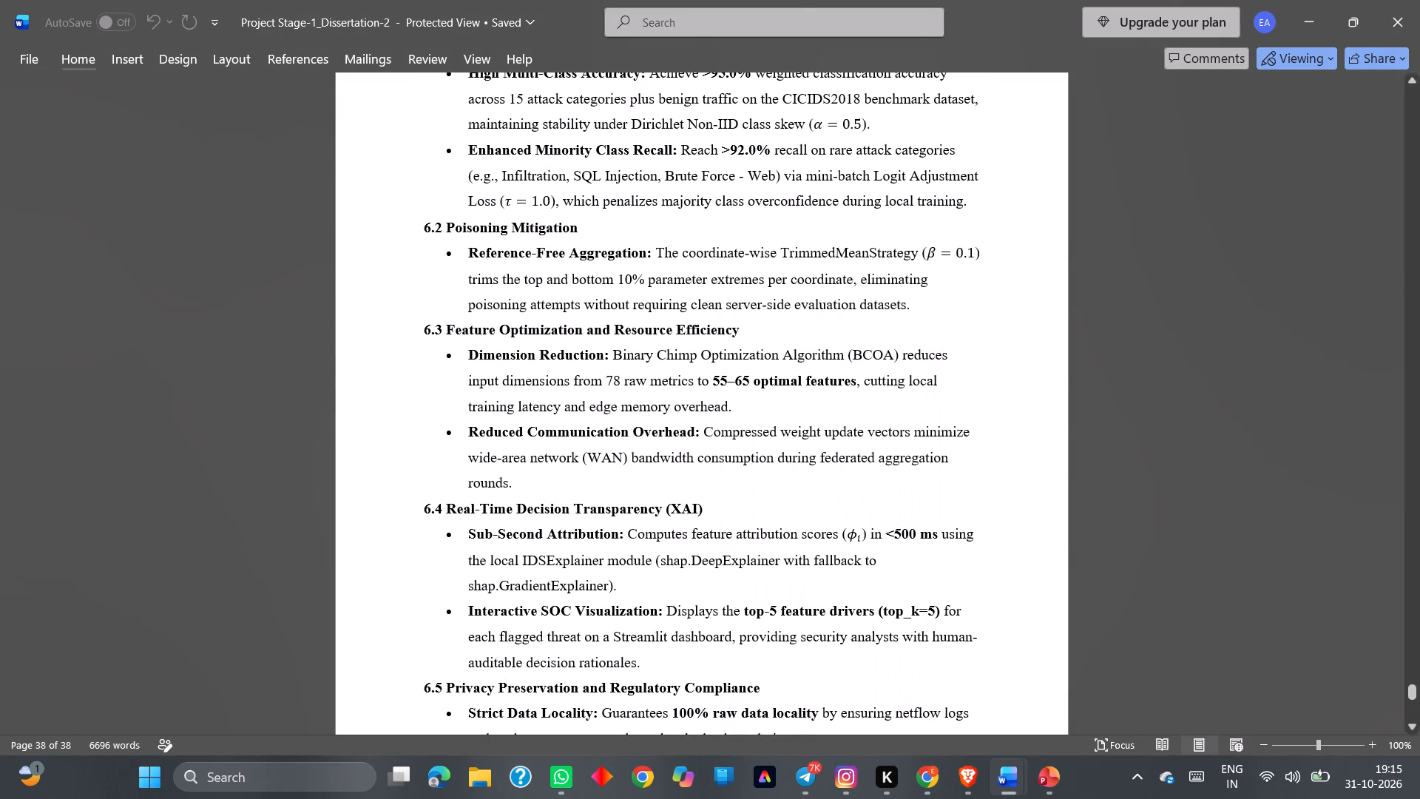
click(1324, 0)
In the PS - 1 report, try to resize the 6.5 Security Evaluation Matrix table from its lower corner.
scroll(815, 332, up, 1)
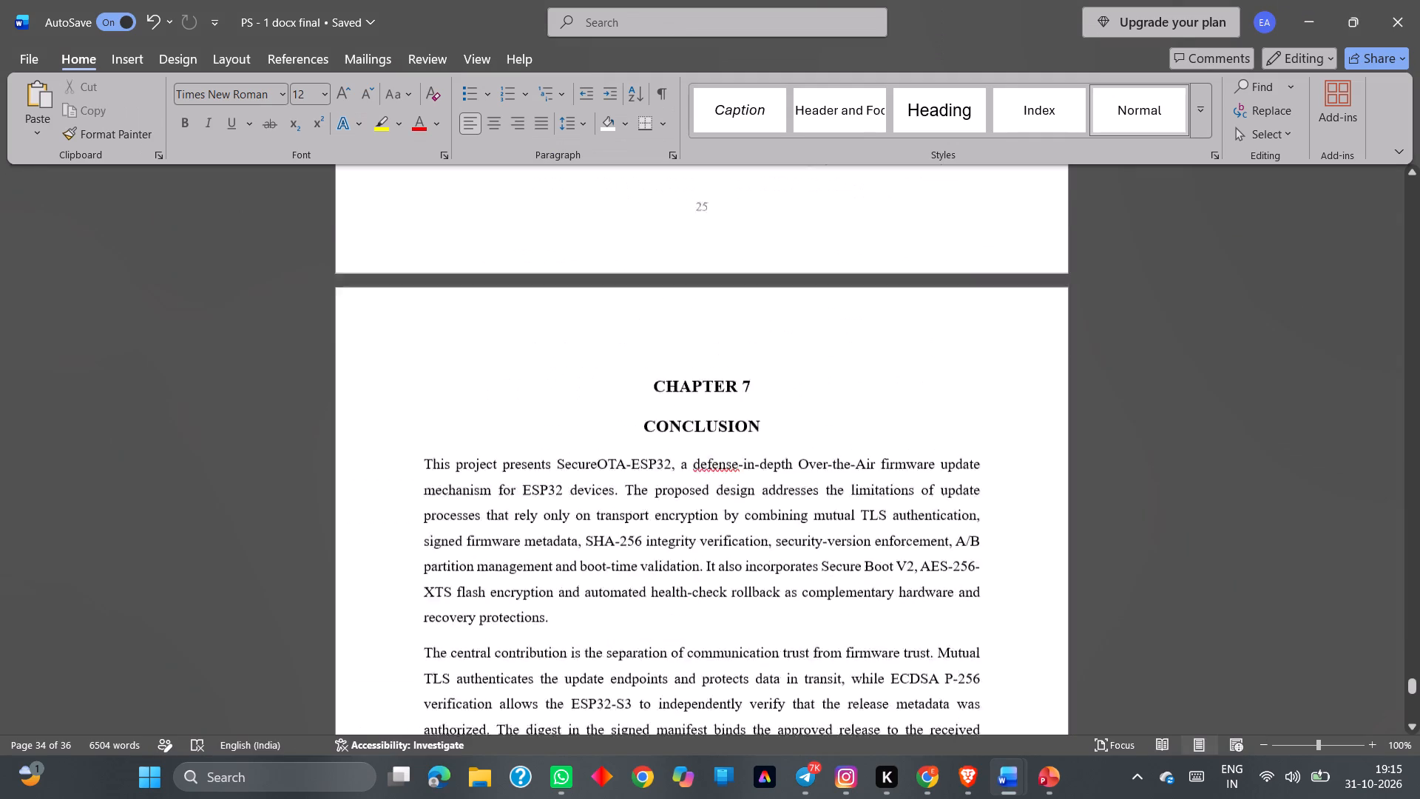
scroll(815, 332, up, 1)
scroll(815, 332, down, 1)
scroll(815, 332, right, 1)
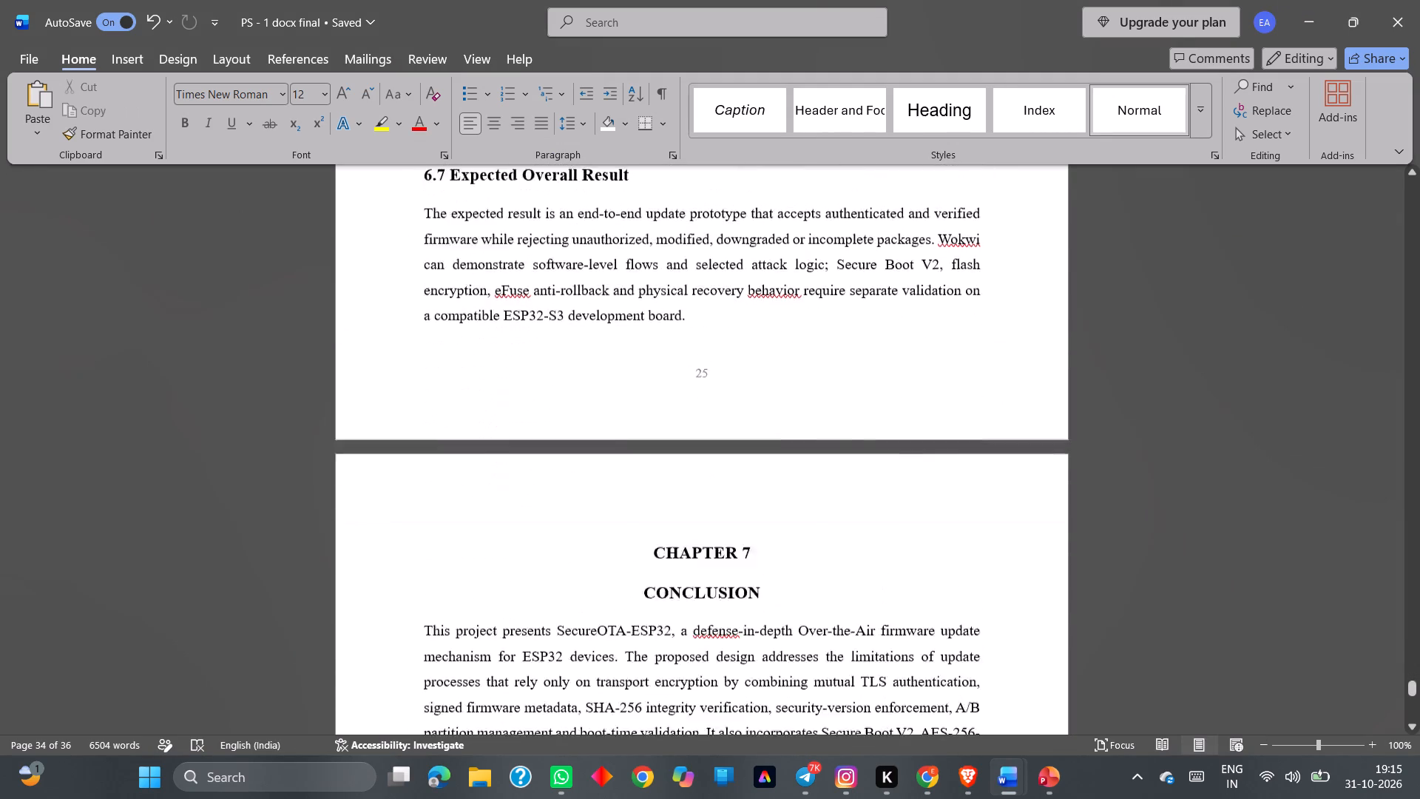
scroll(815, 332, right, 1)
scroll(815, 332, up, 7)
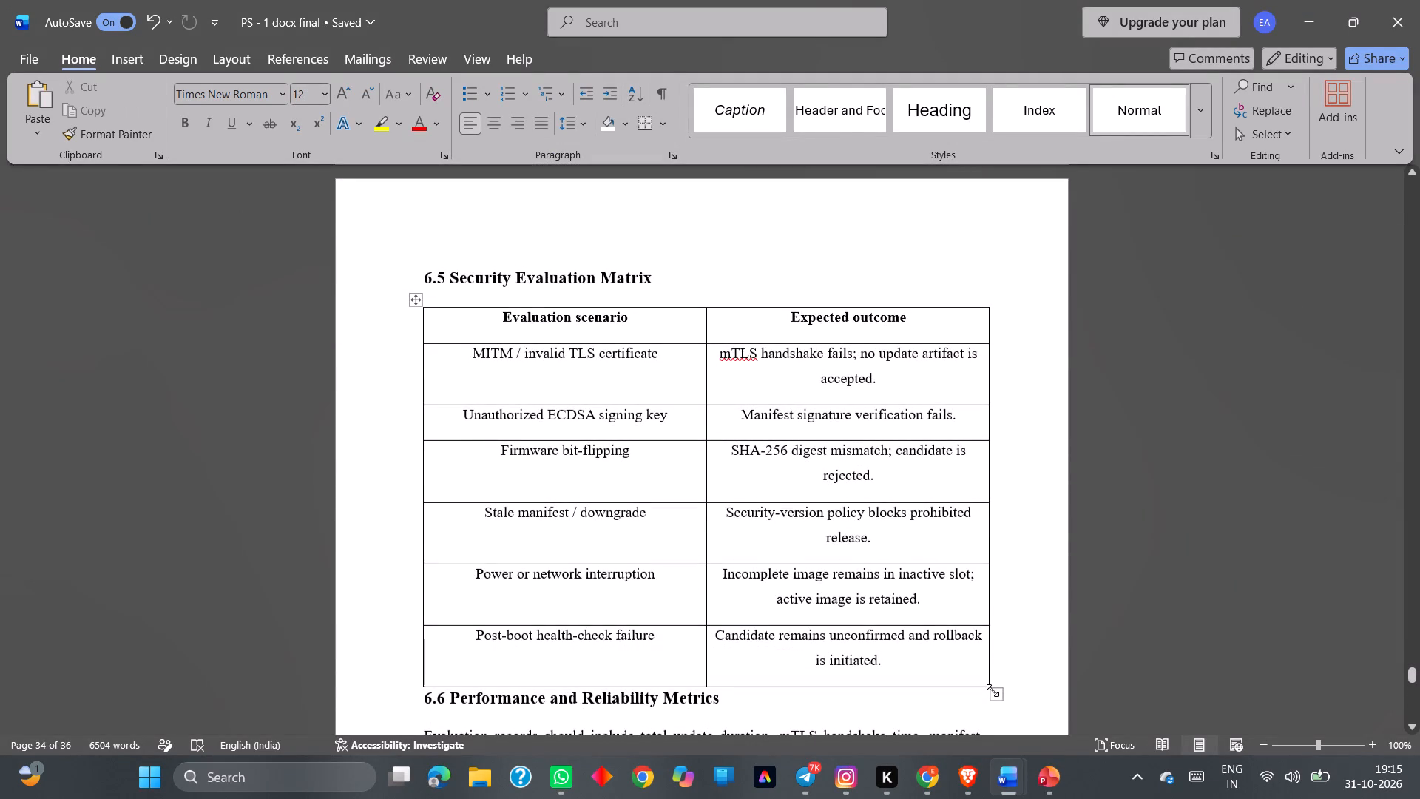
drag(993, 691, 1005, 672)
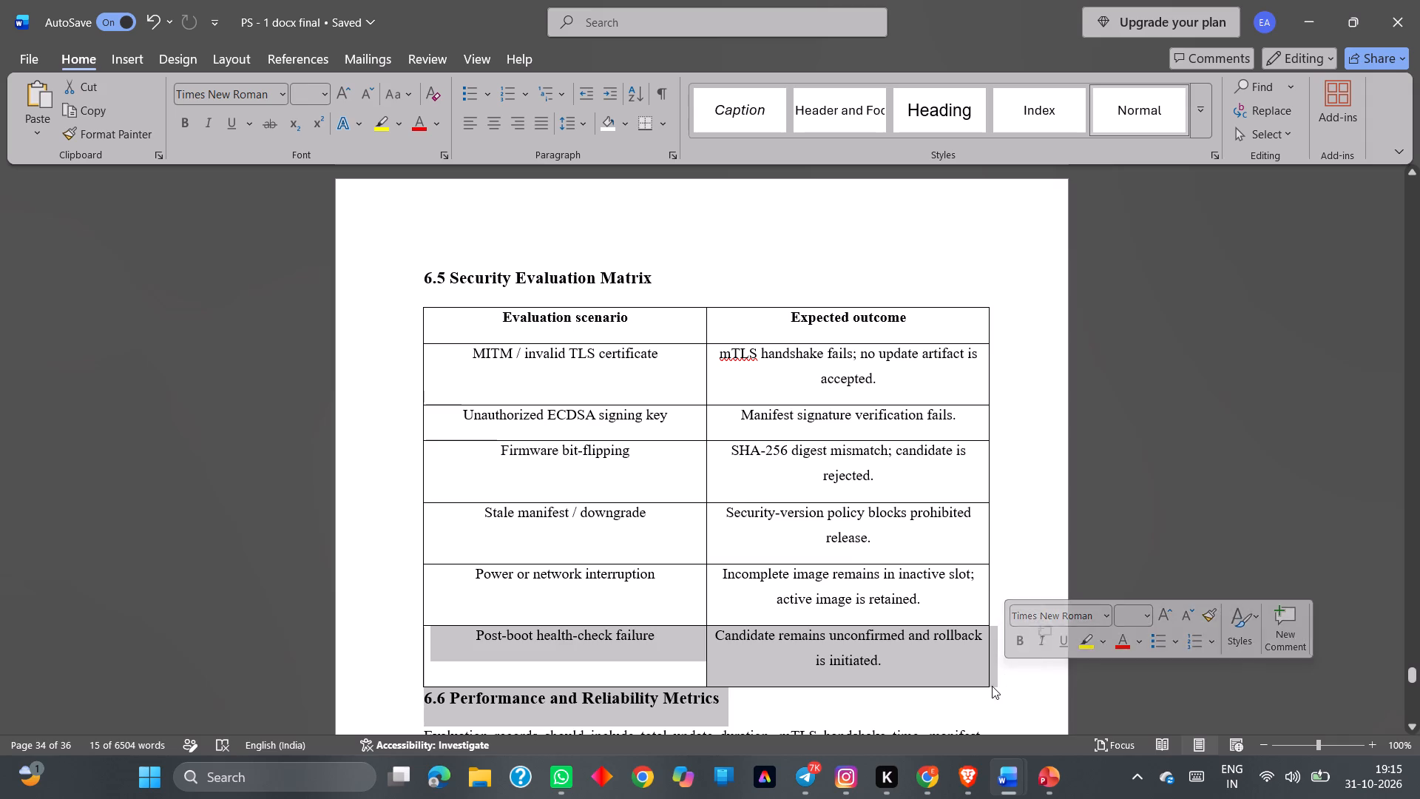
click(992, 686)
Check the layout of 7.2 Future Scope and the closing paragraph on the PS - 1 report's last pages.
scroll(992, 686, down, 8)
scroll(992, 686, up, 1)
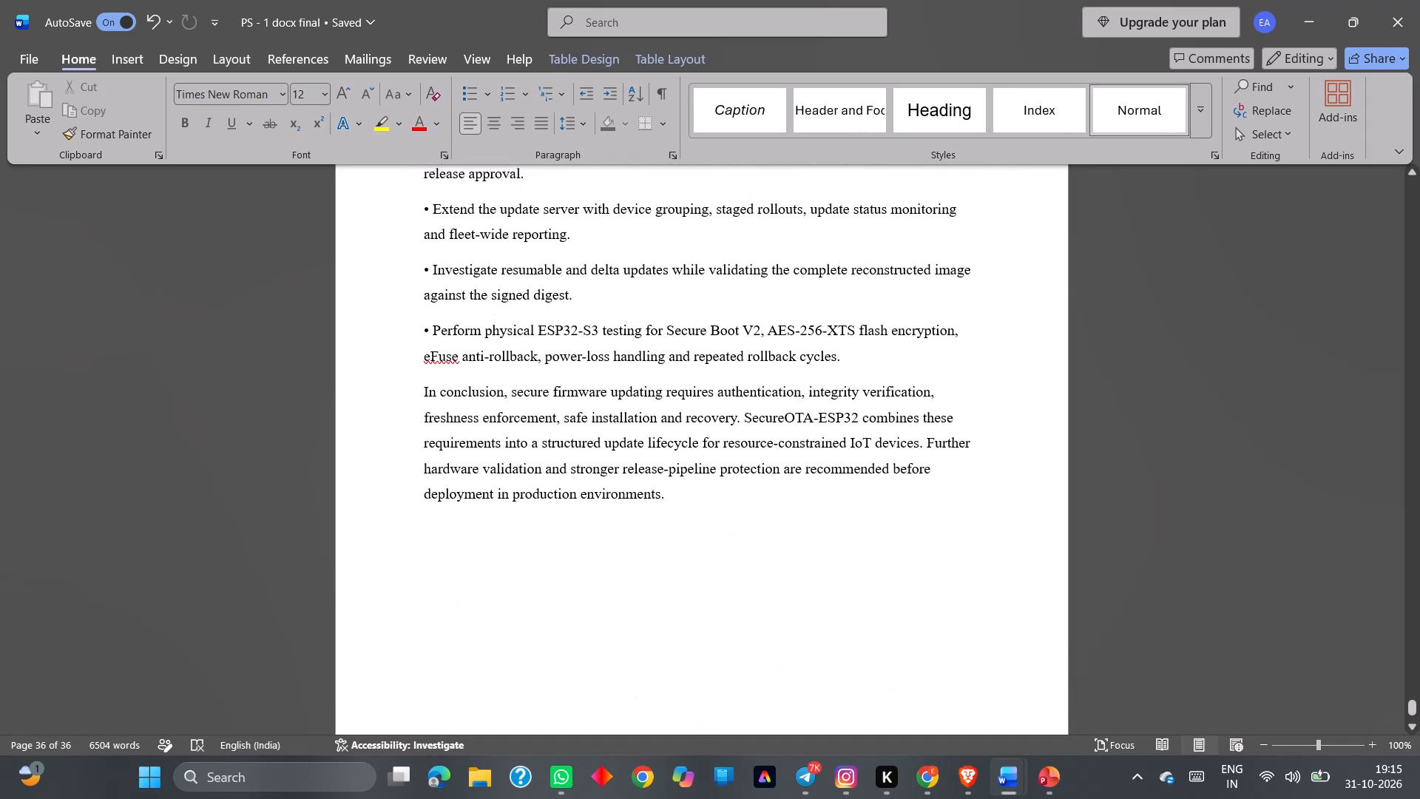
scroll(792, 499, up, 1)
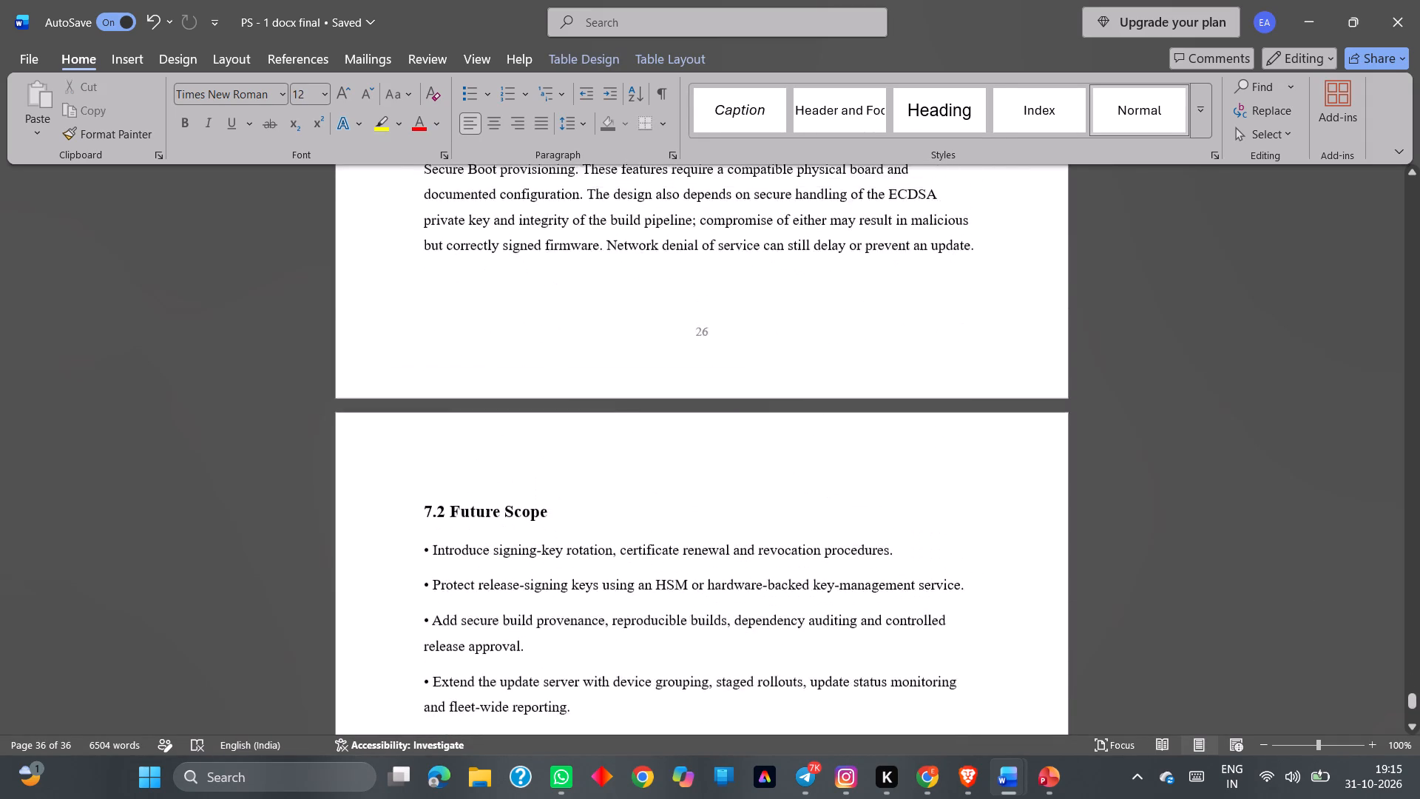
scroll(792, 499, up, 2)
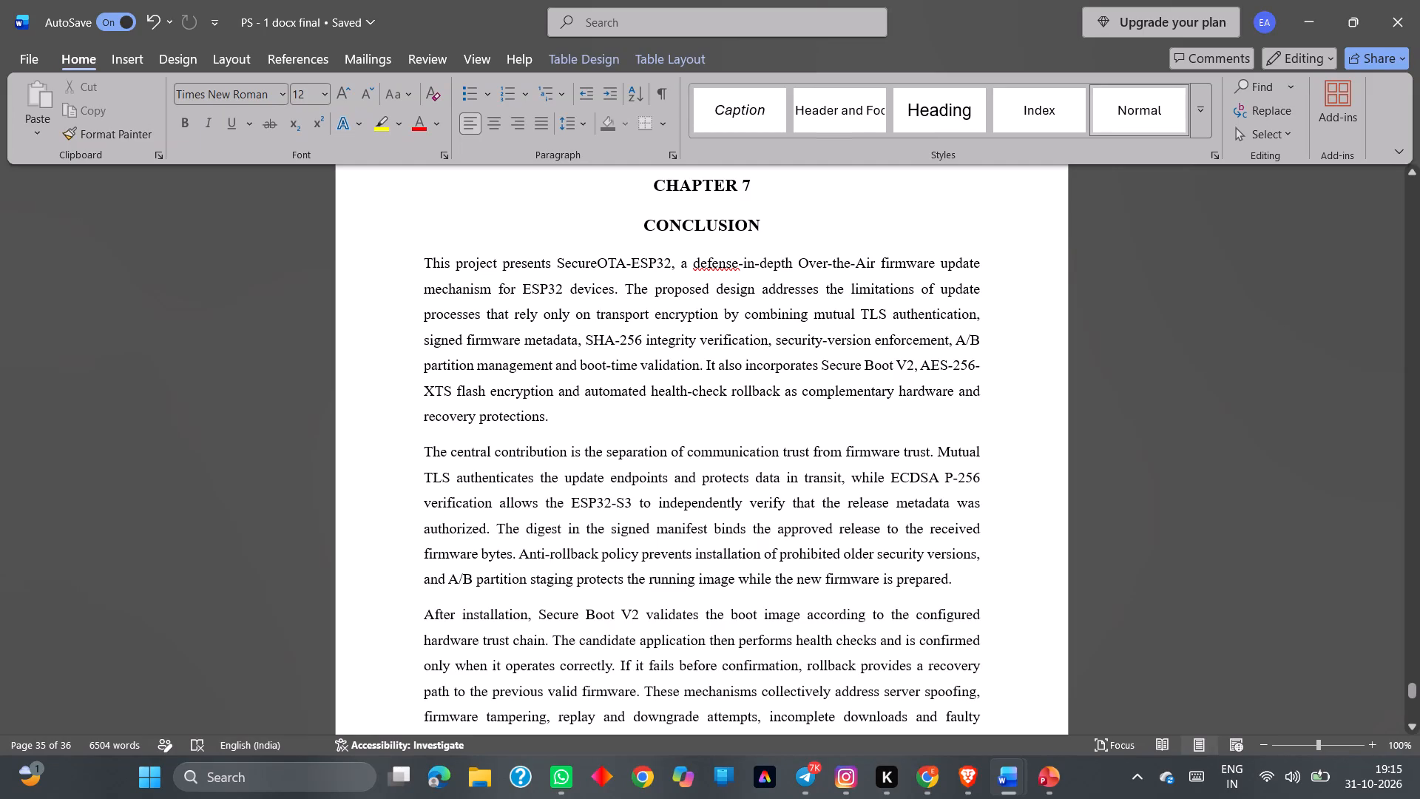
scroll(620, 525, up, 1)
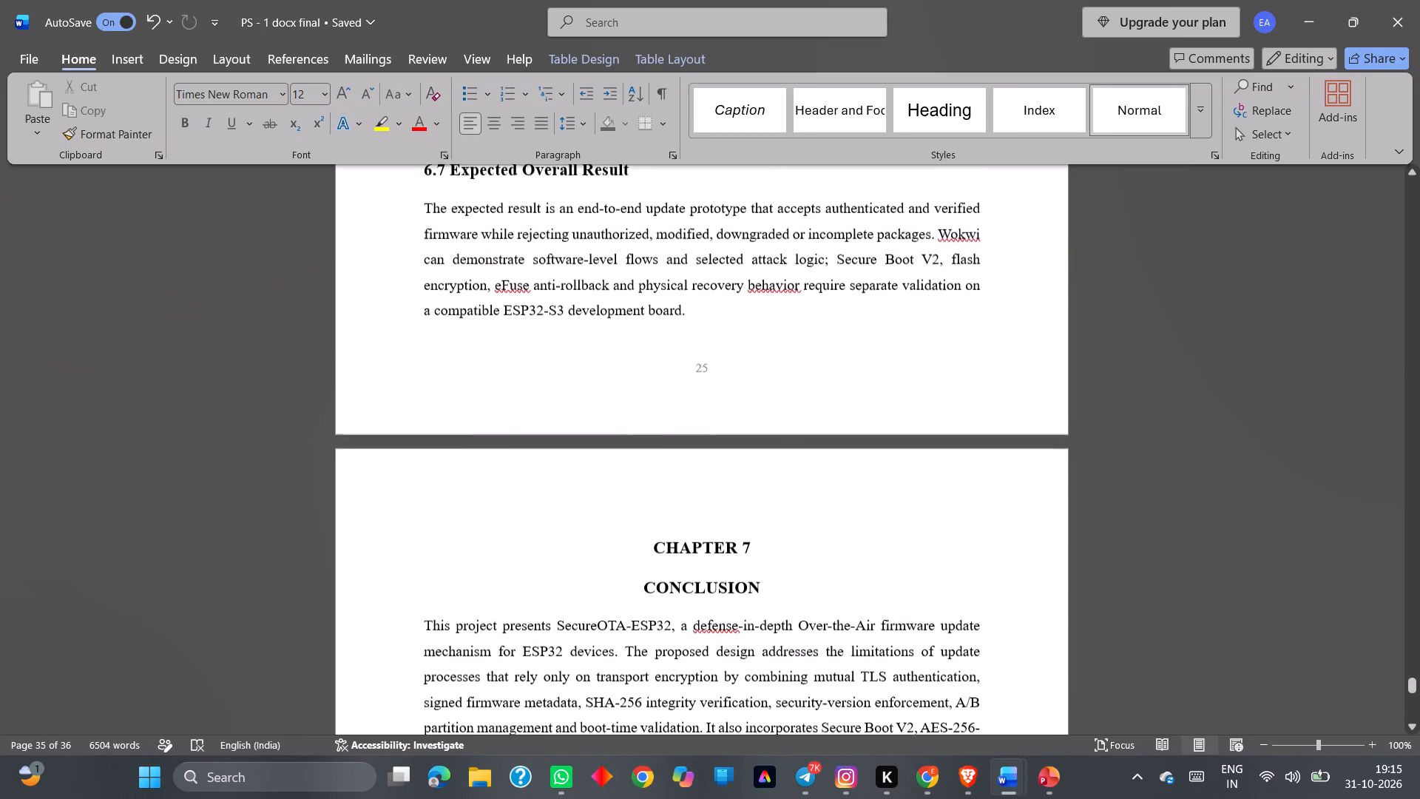
scroll(620, 525, up, 1)
scroll(620, 525, right, 1)
scroll(620, 525, up, 1)
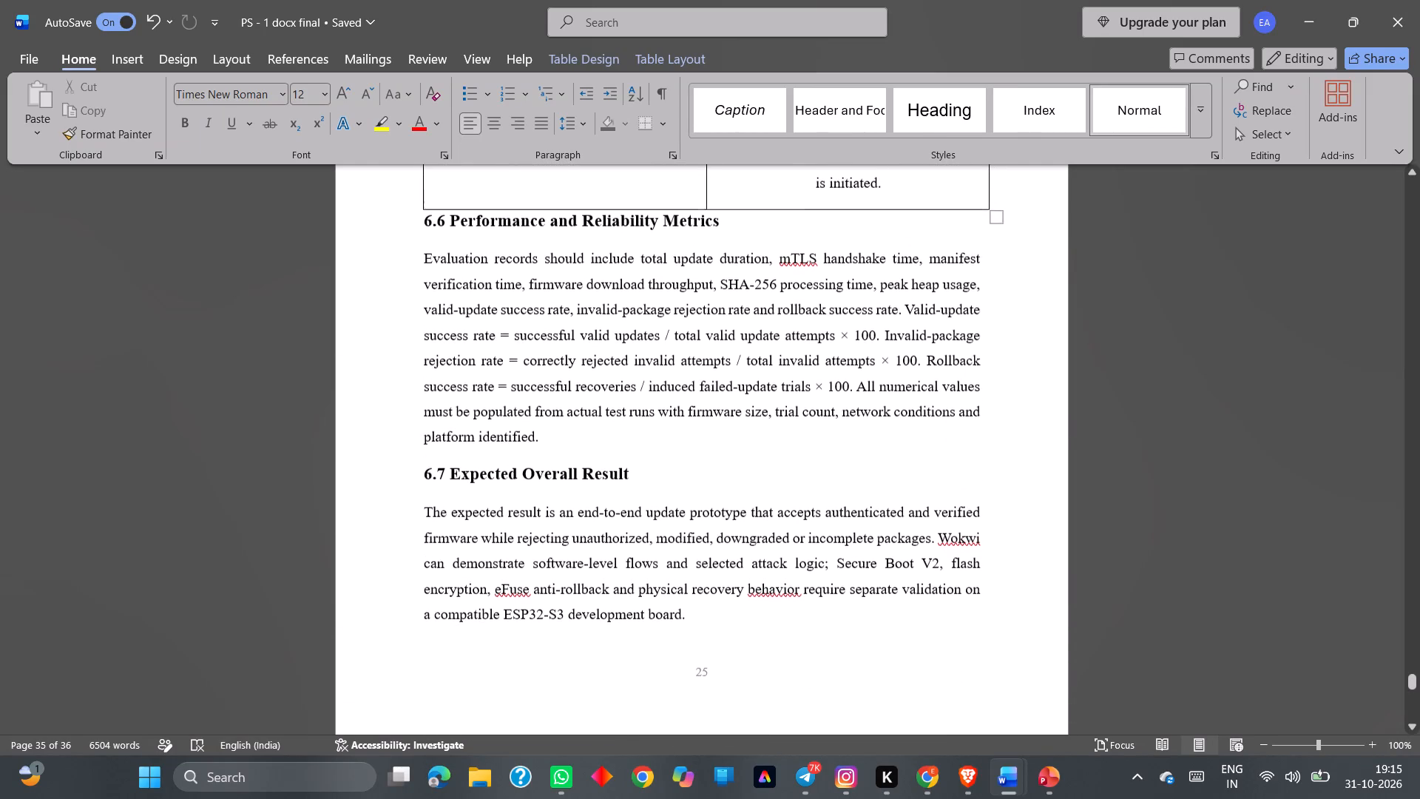
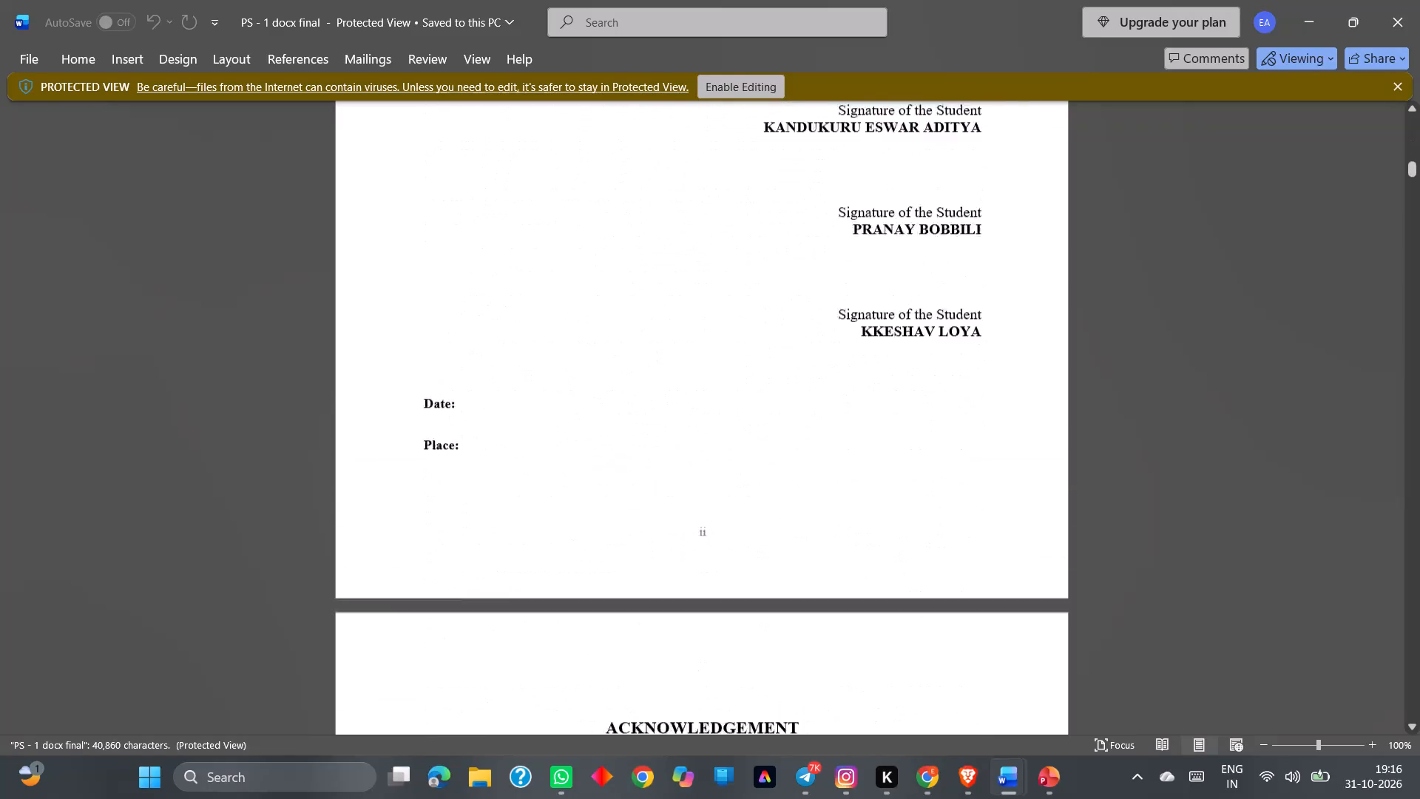
Examine the front matter of the PS - 1 docx final report, from the Acknowledgement and List of Figures through the Table of Contents.
scroll(894, 552, down, 2)
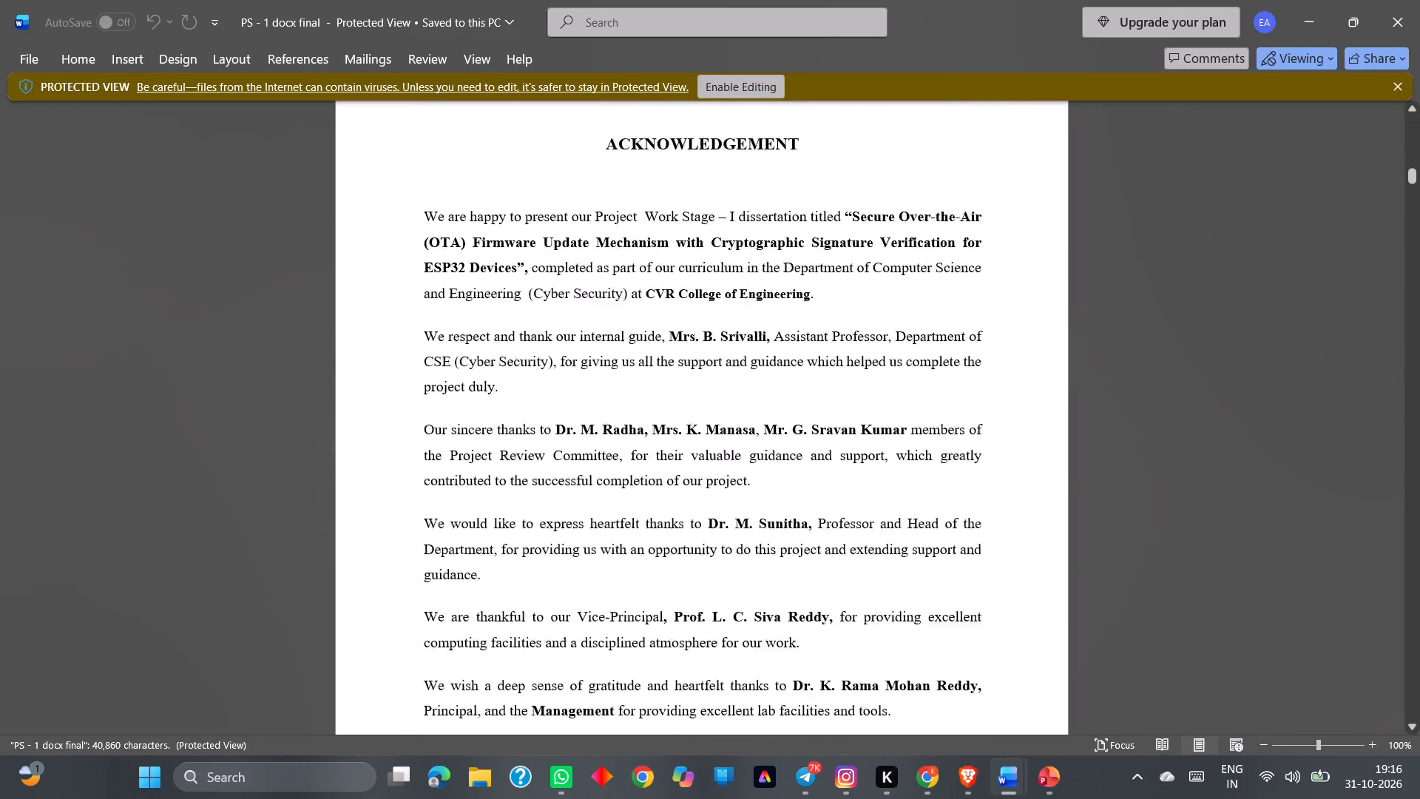
scroll(894, 552, down, 7)
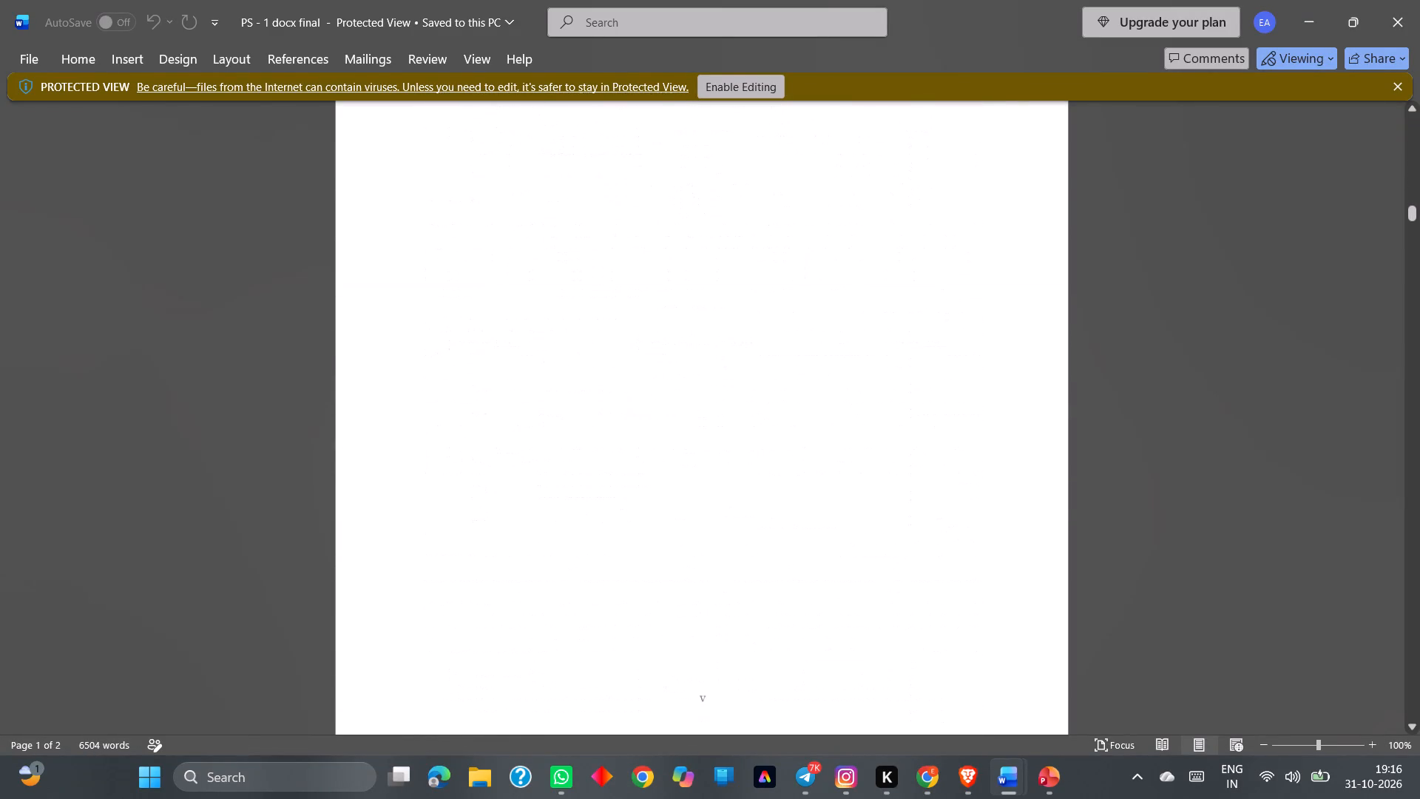
scroll(894, 552, up, 1)
scroll(894, 552, down, 3)
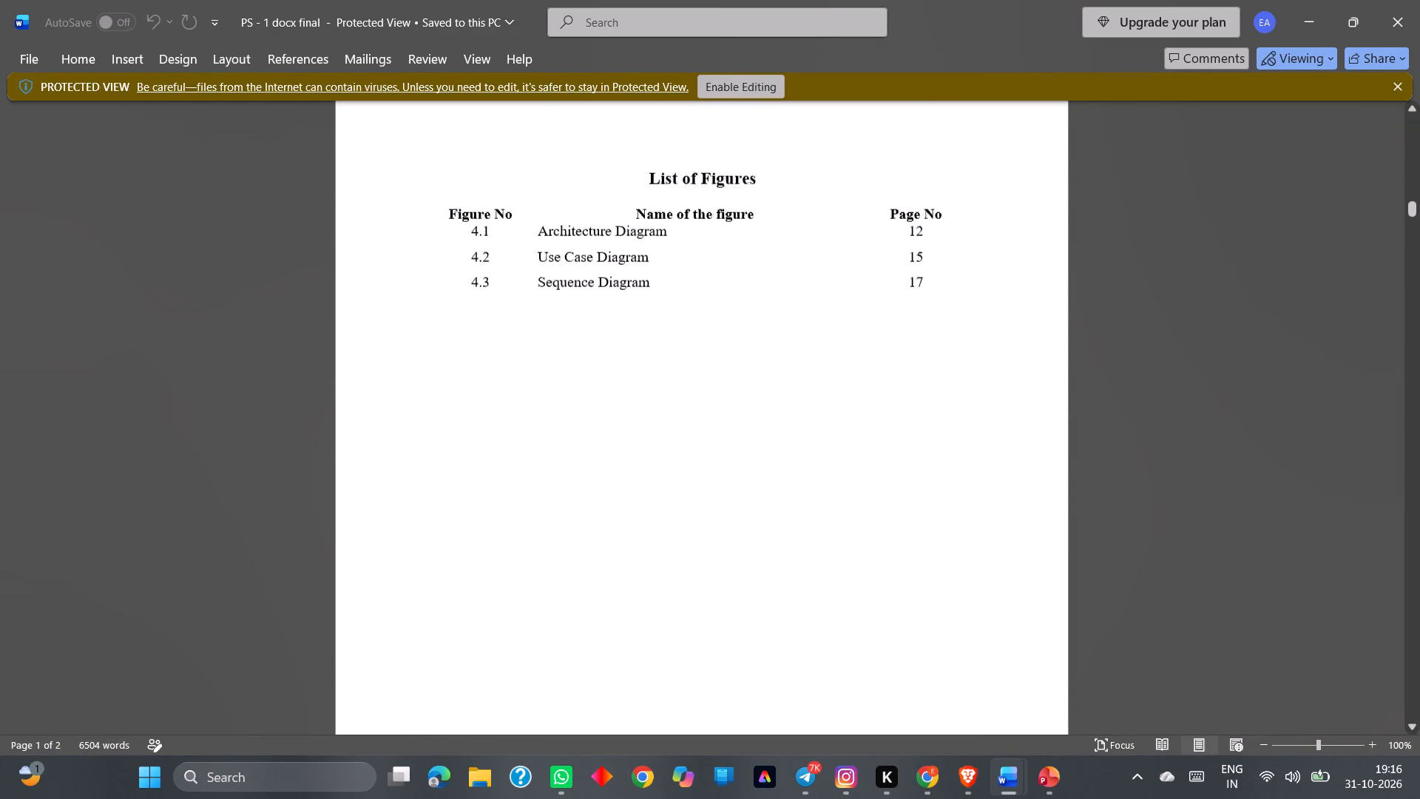
scroll(894, 552, down, 3)
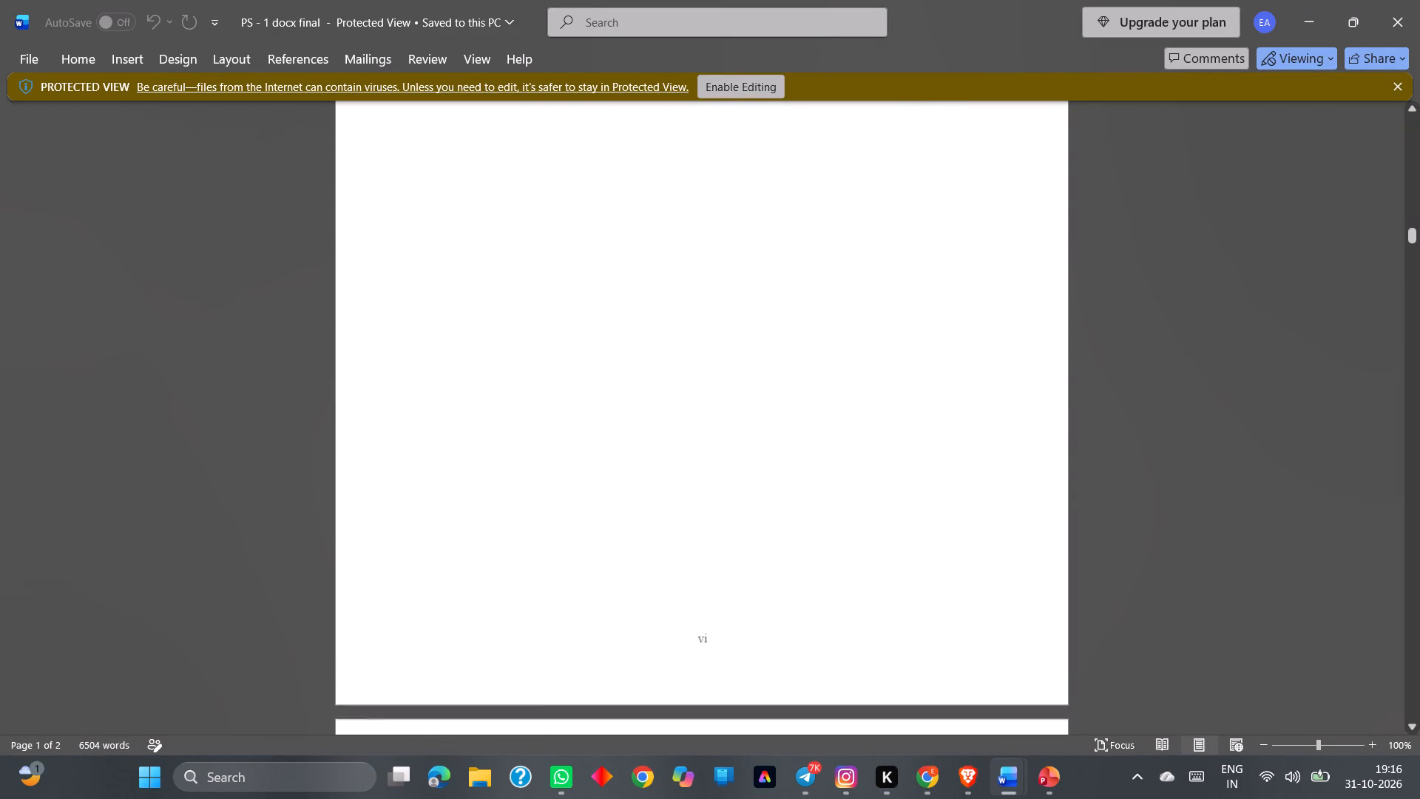
scroll(894, 552, down, 5)
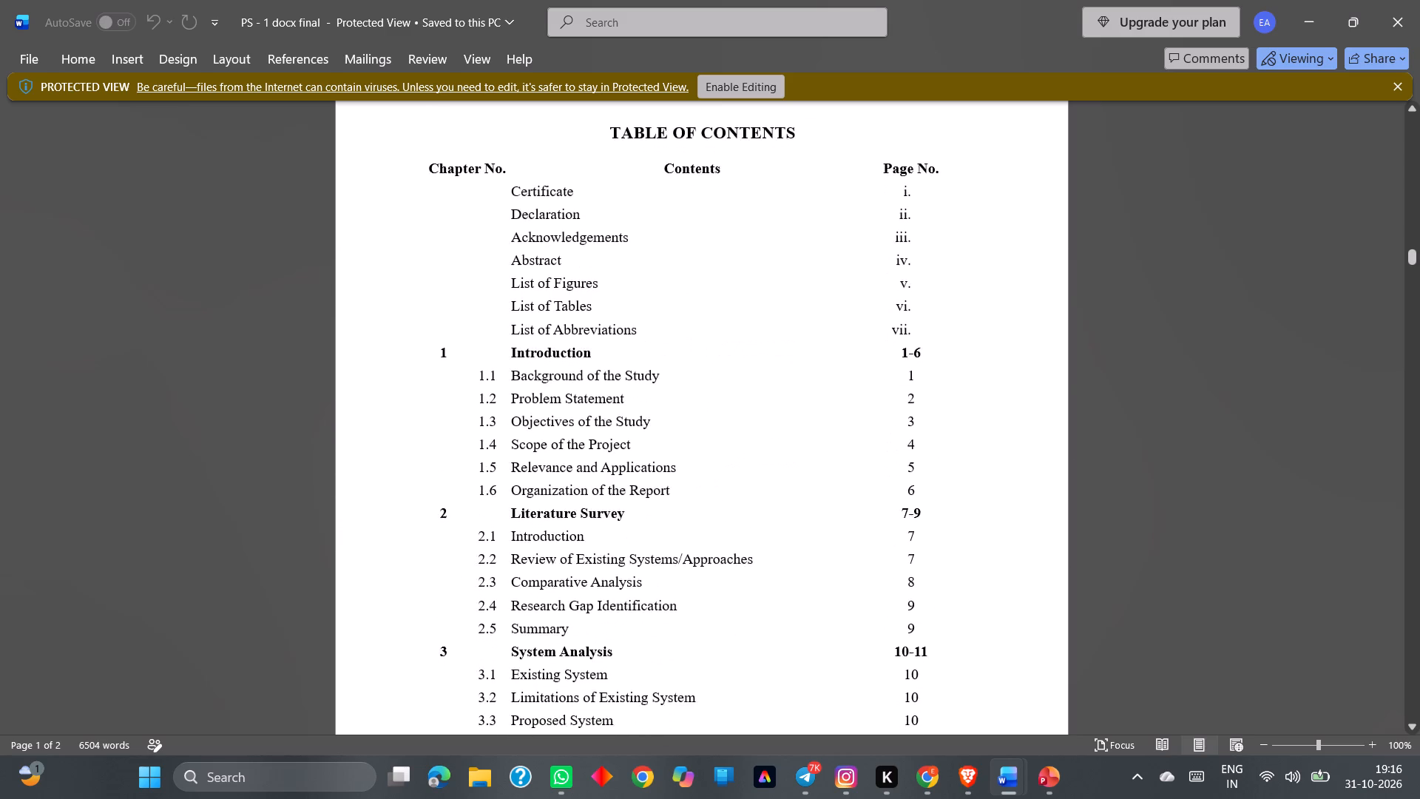
scroll(894, 552, down, 3)
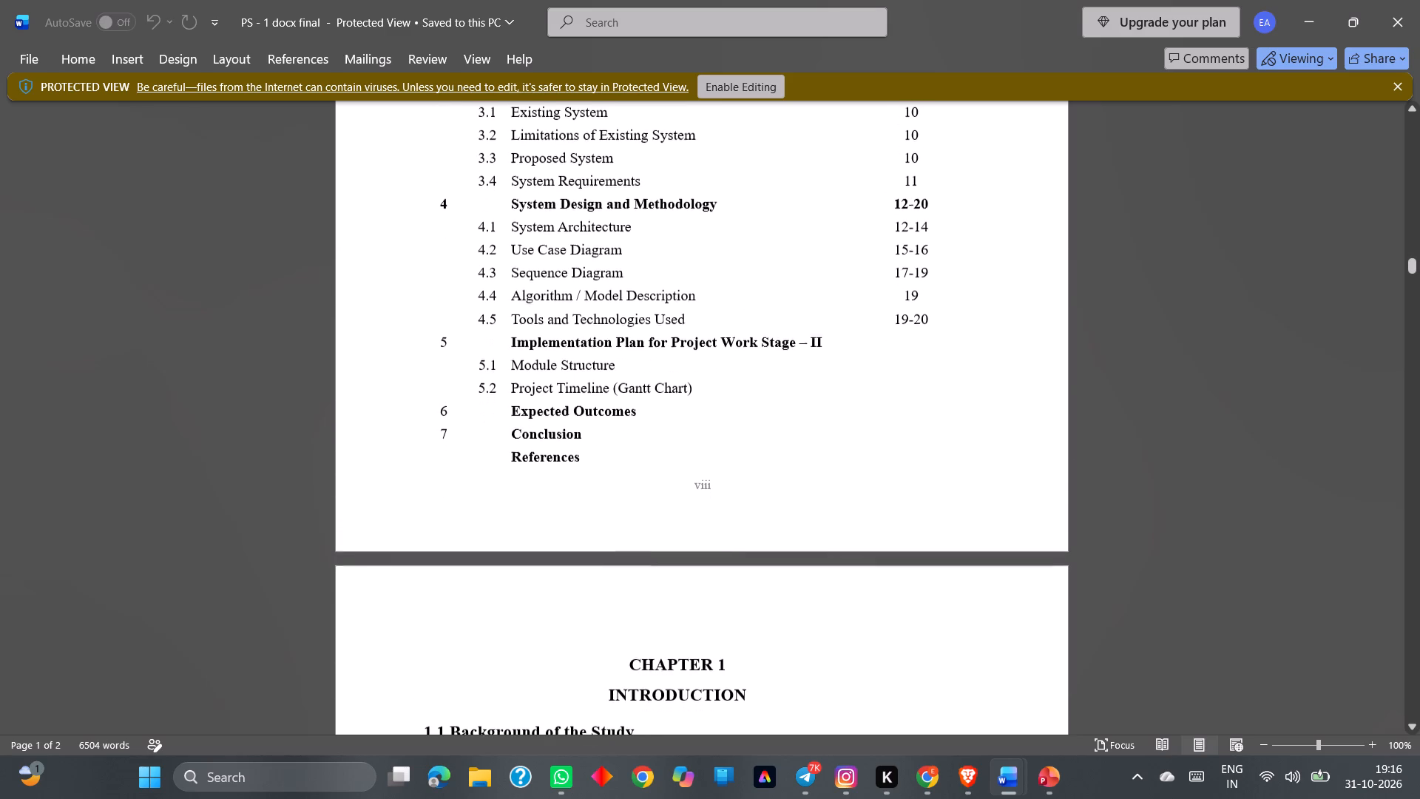
scroll(894, 552, down, 1)
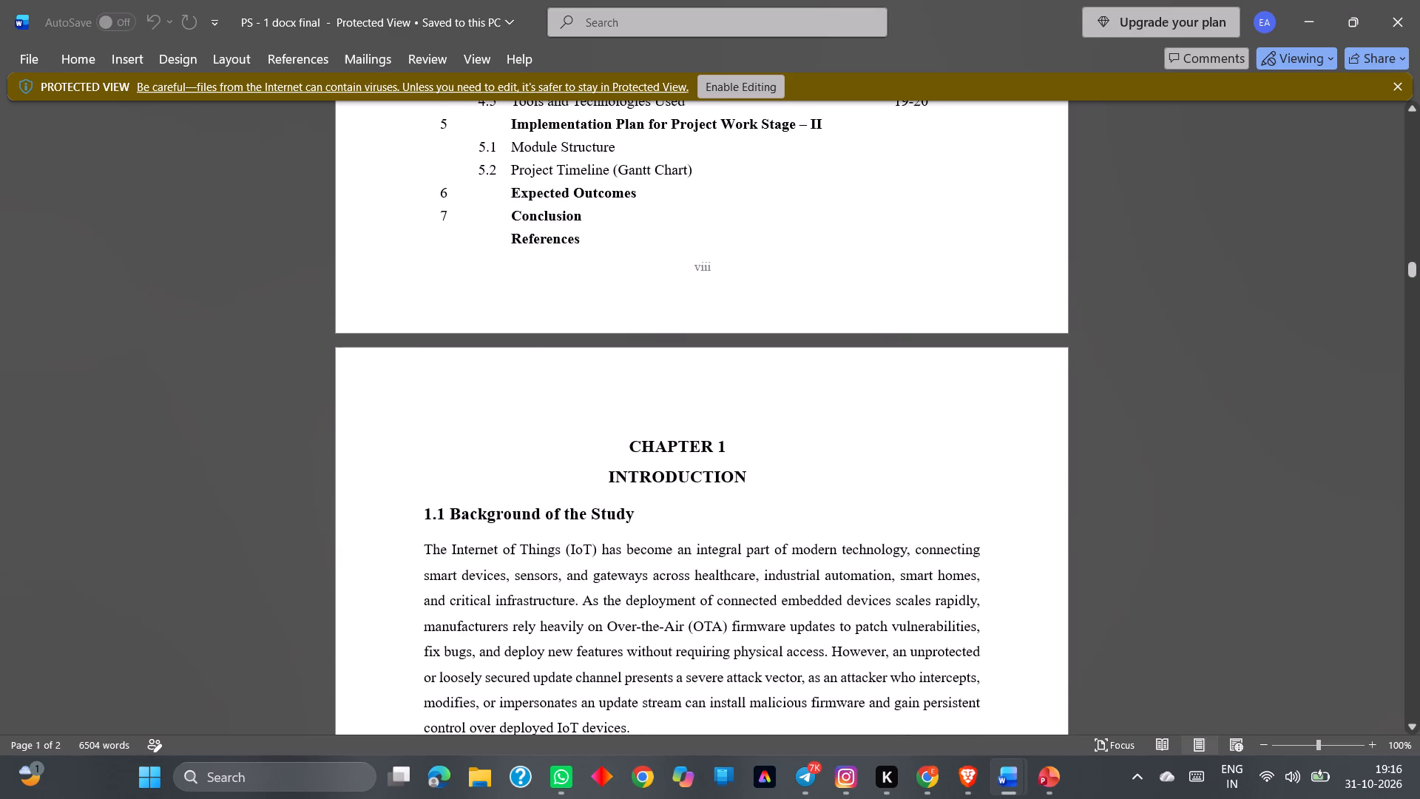
Examine the Chapter 5 to 7 and References entries in the PS - 1 report's table of contents.
scroll(894, 552, down, 1)
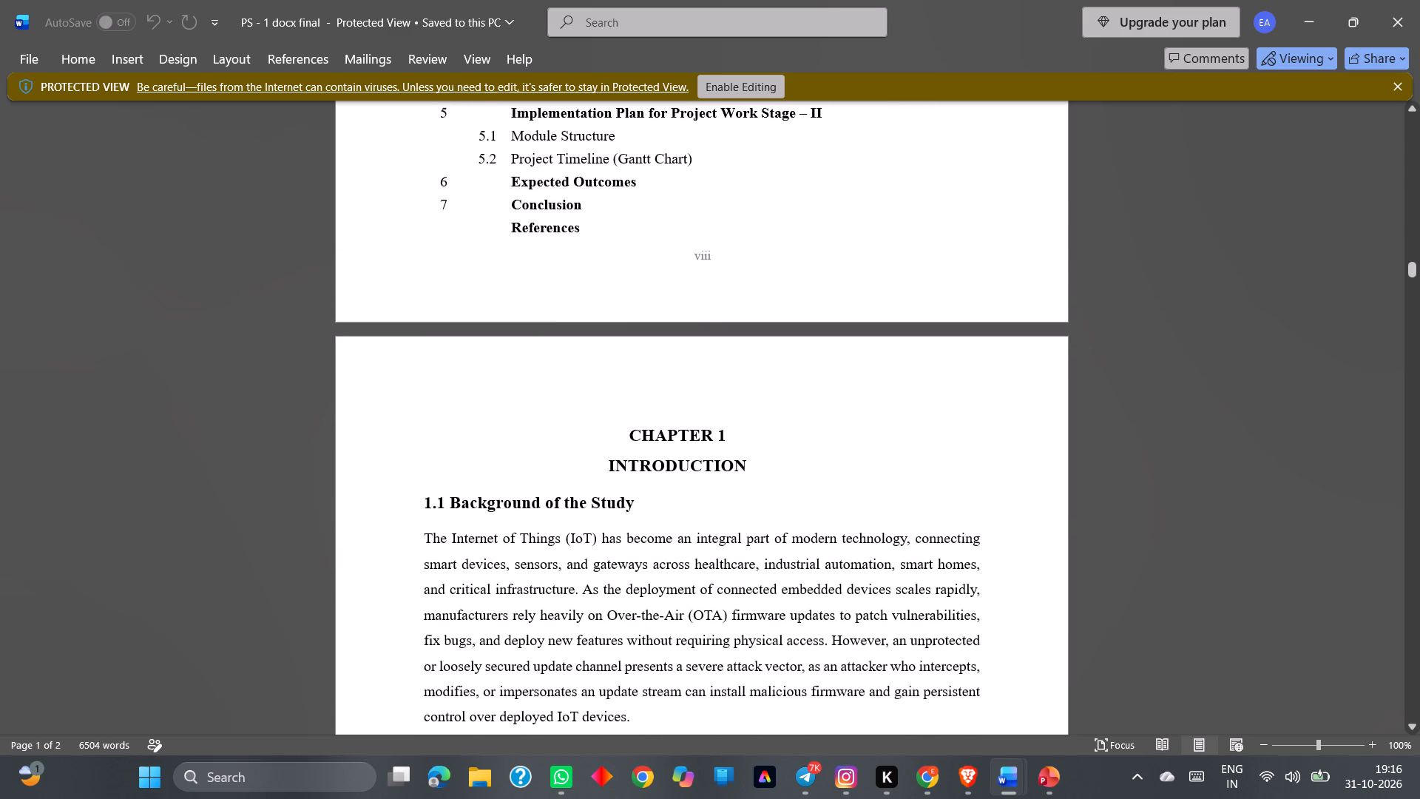
scroll(894, 552, down, 3)
scroll(894, 552, up, 1)
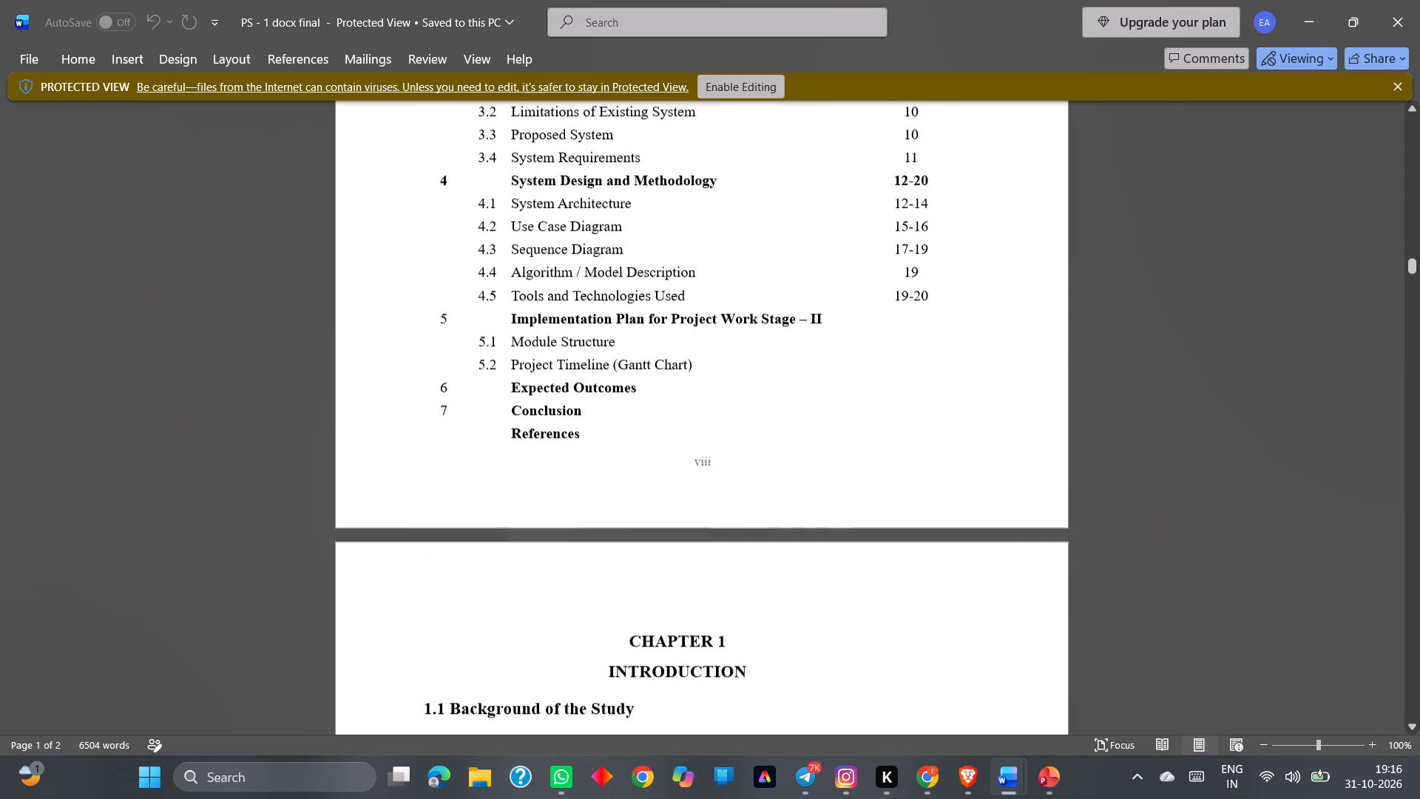
scroll(894, 552, up, 1)
scroll(894, 552, down, 1)
scroll(894, 552, up, 1)
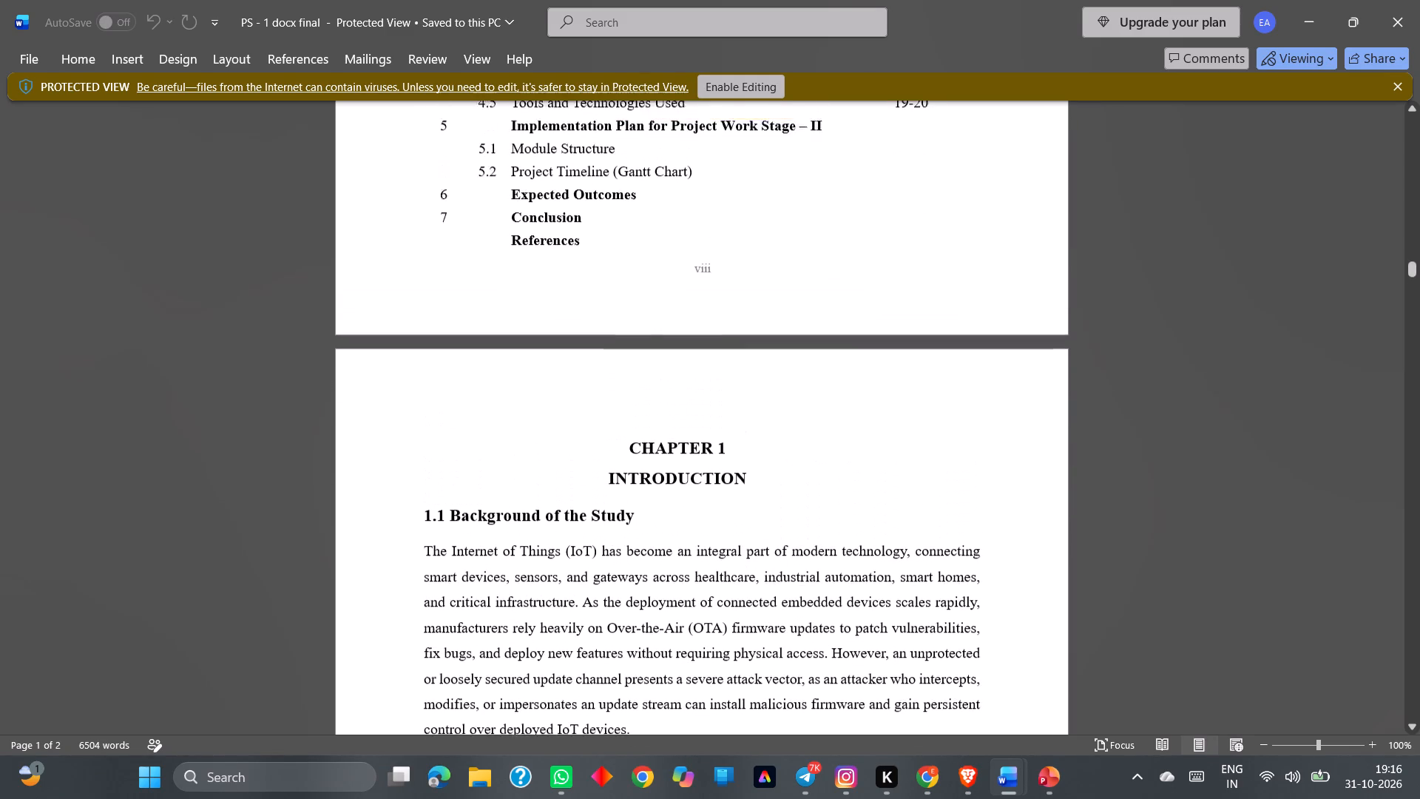
scroll(894, 552, up, 1)
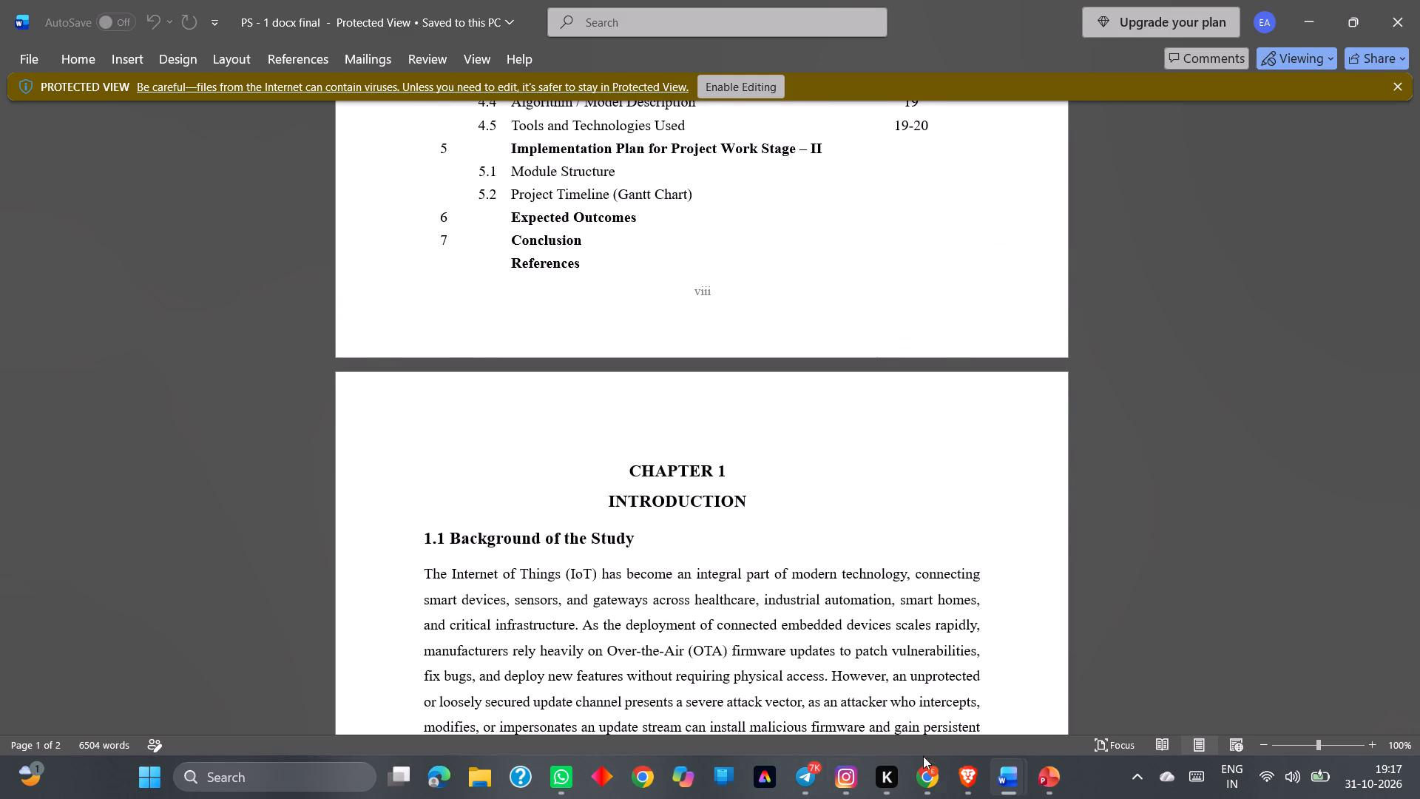
Switch to the Project Stage-1 dissertation and examine how its table of contents lists Chapters 5 to 7 and their page numbers.
click(1000, 778)
click(964, 718)
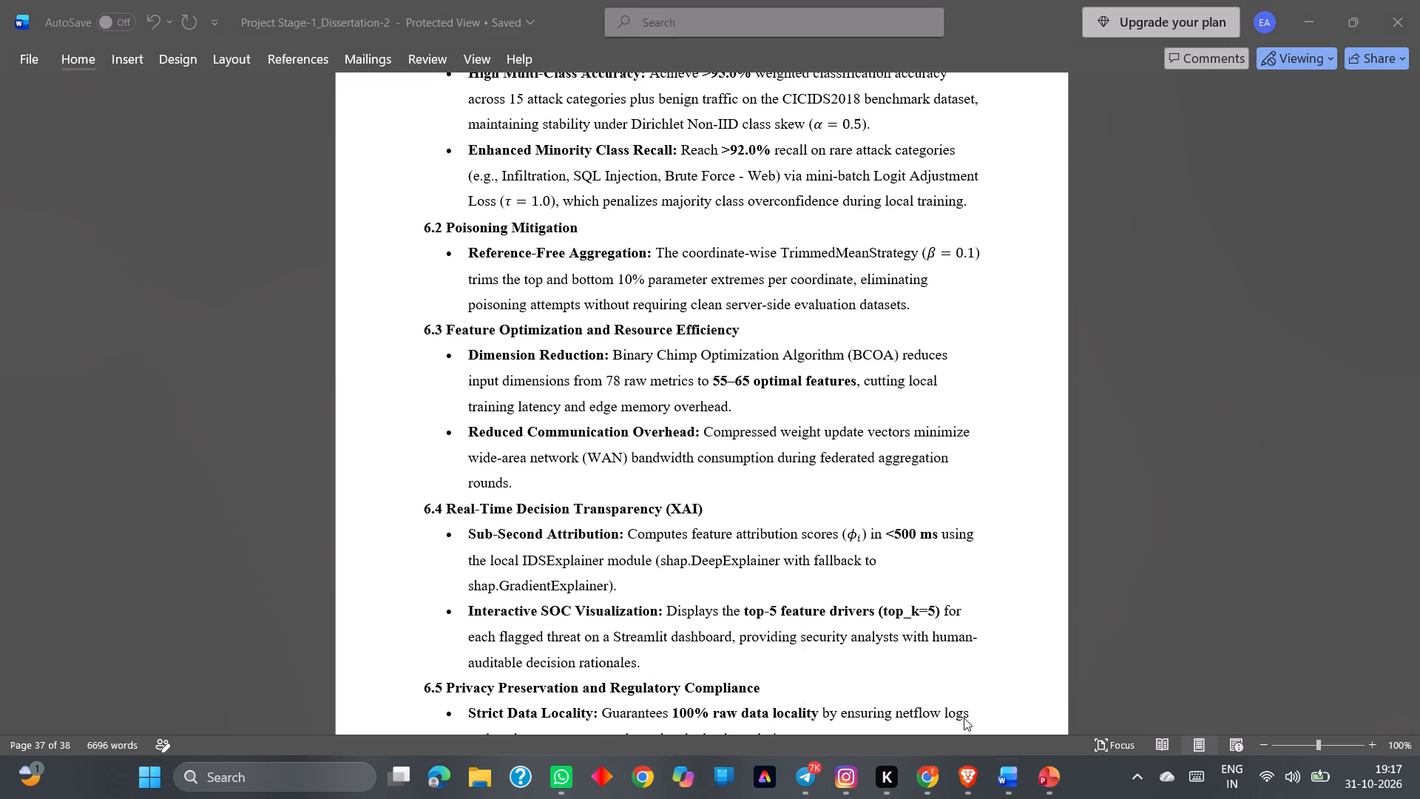
scroll(652, 356, up, 20)
scroll(652, 356, up, 8)
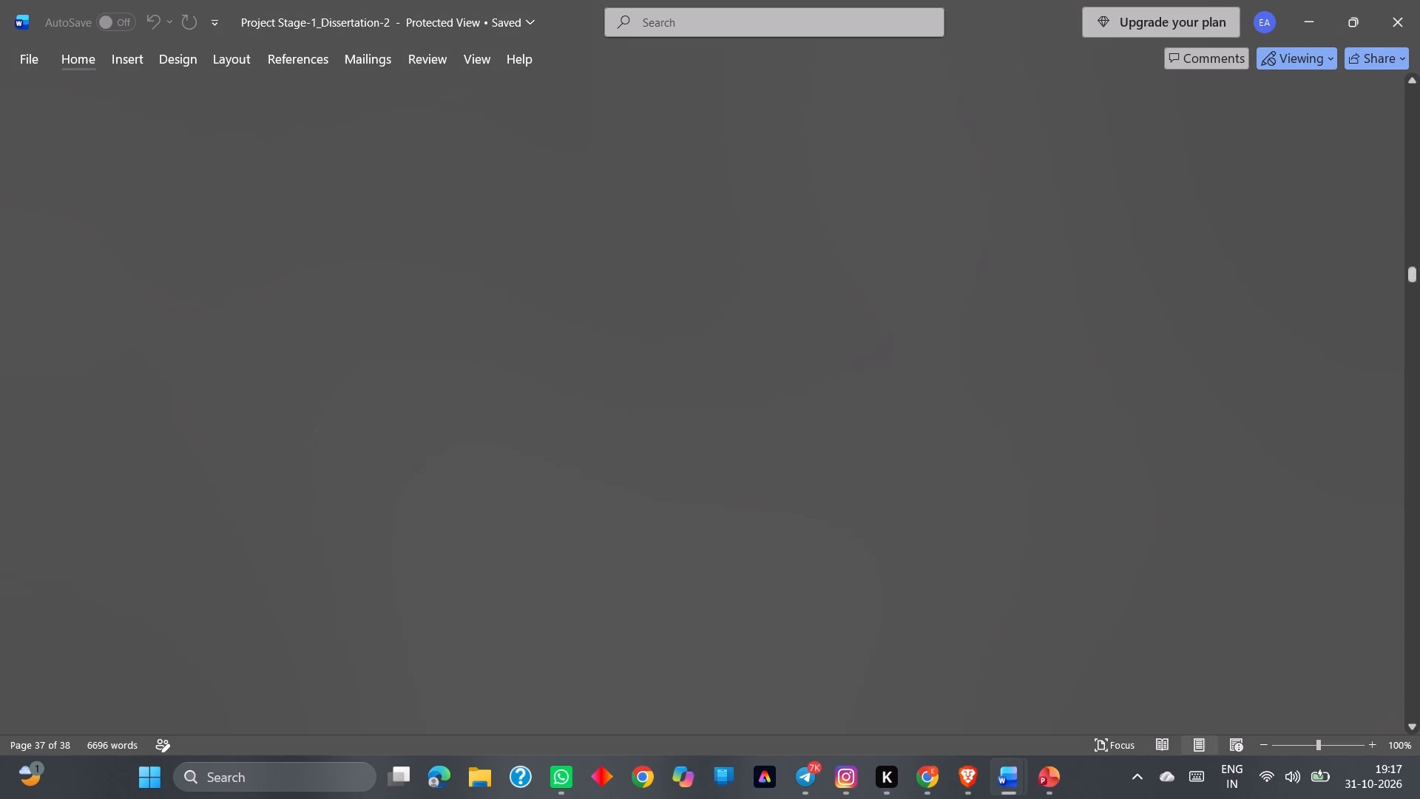
scroll(652, 356, up, 3)
scroll(652, 356, down, 6)
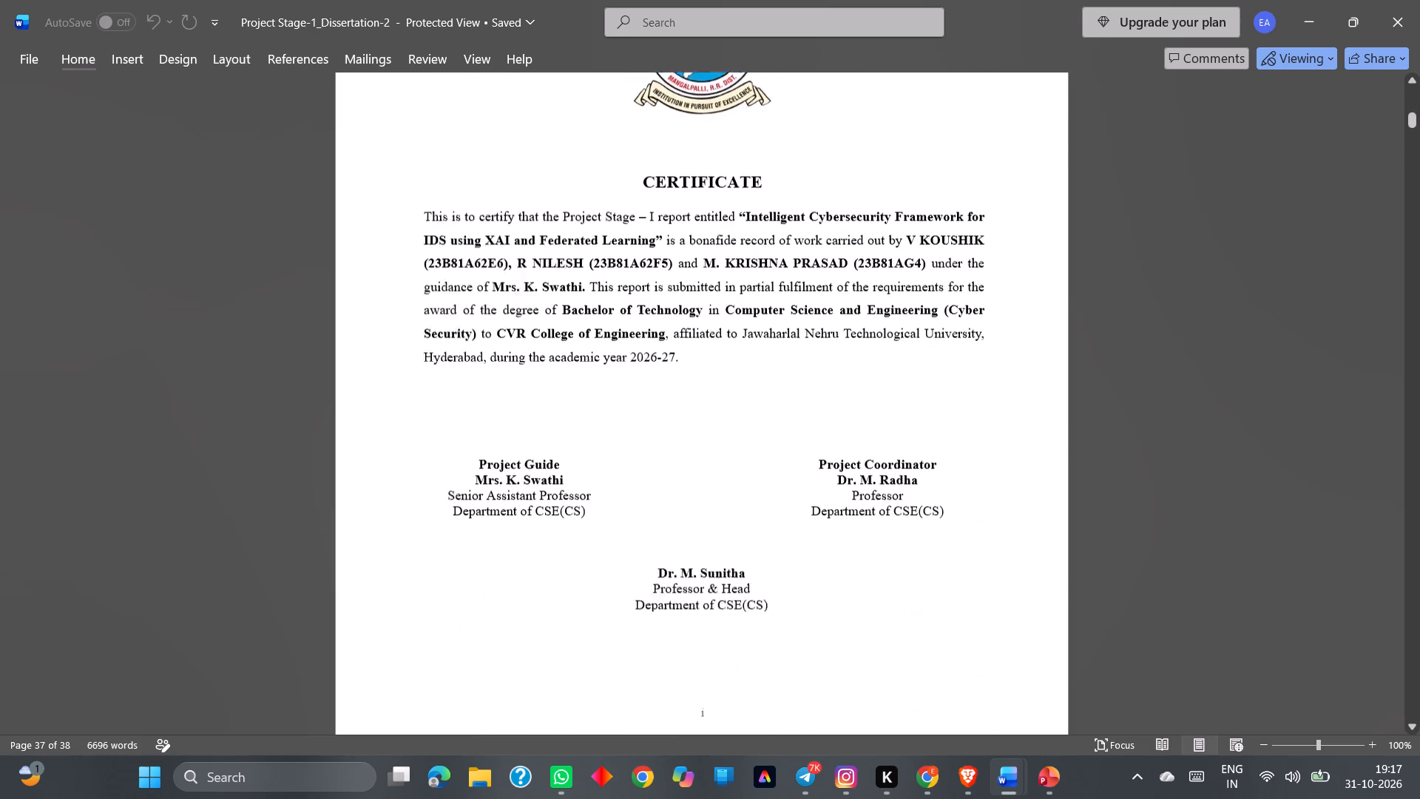
scroll(652, 356, down, 5)
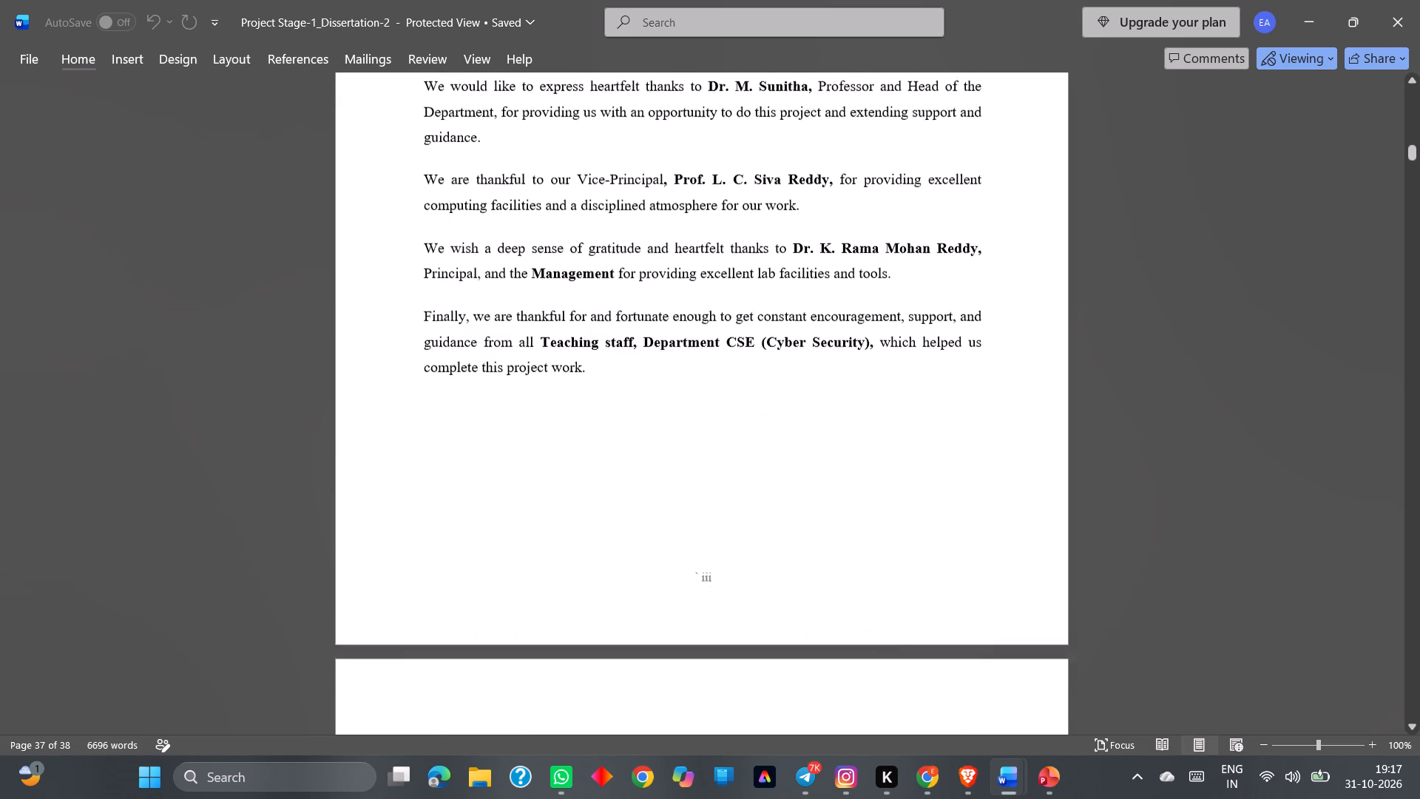
scroll(652, 356, down, 8)
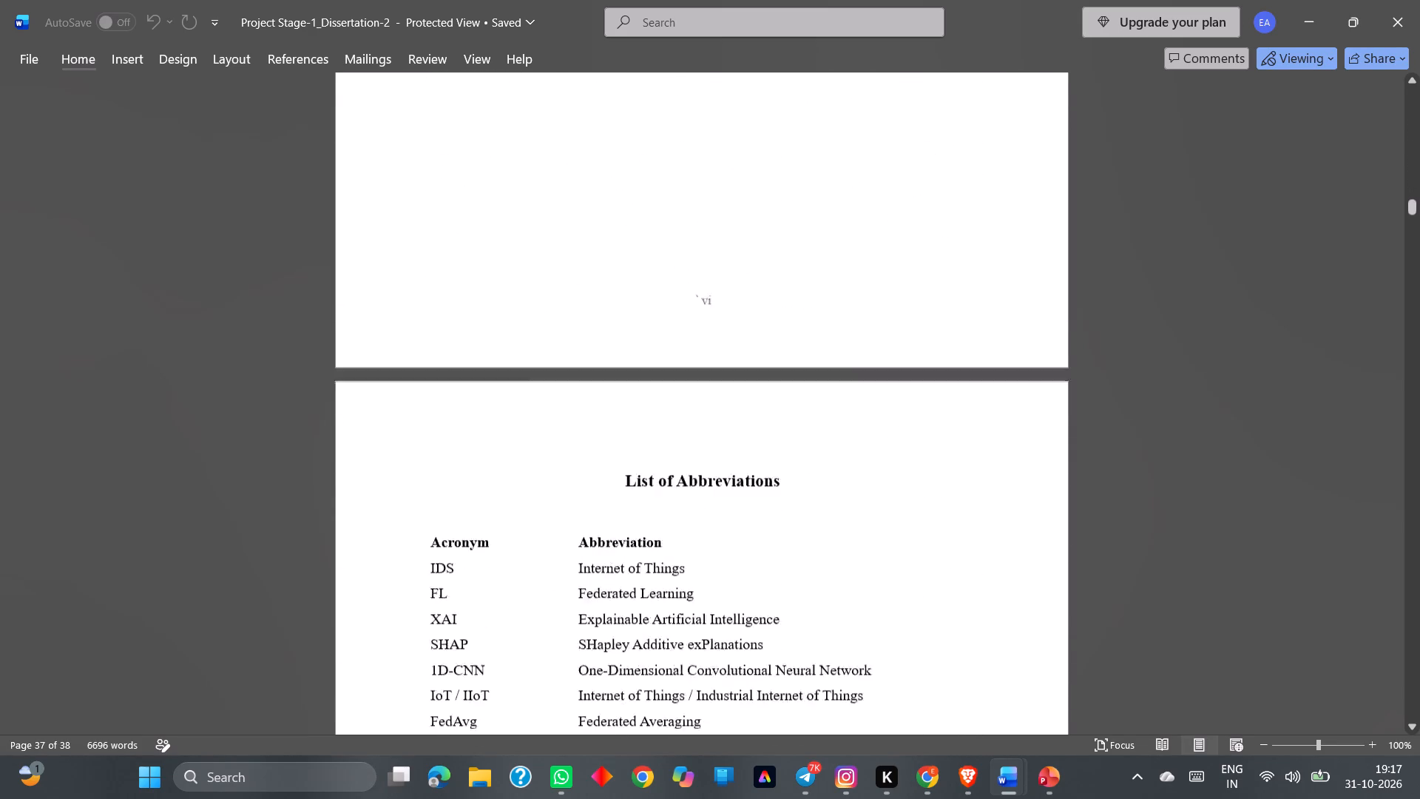
scroll(652, 356, down, 4)
scroll(652, 356, up, 1)
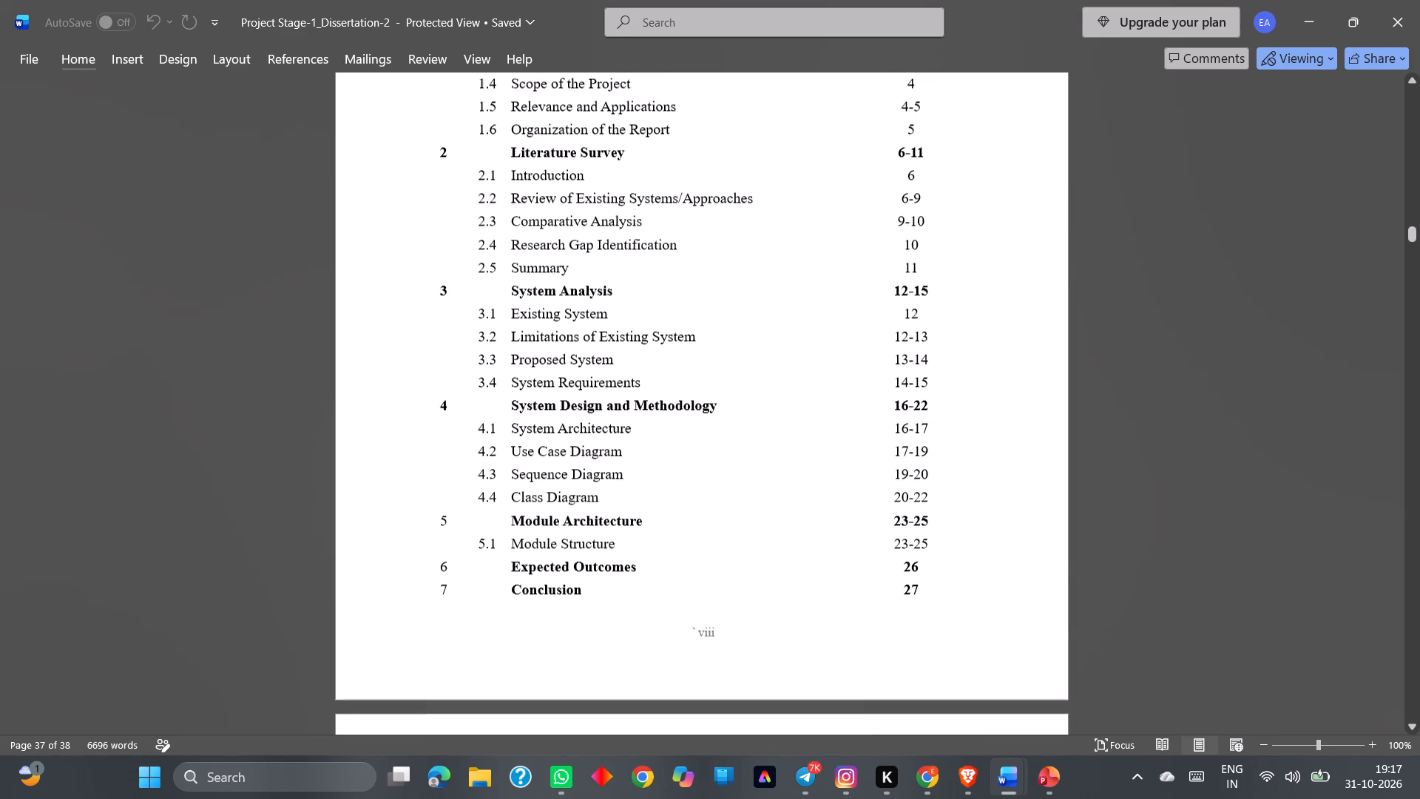
scroll(652, 356, up, 1)
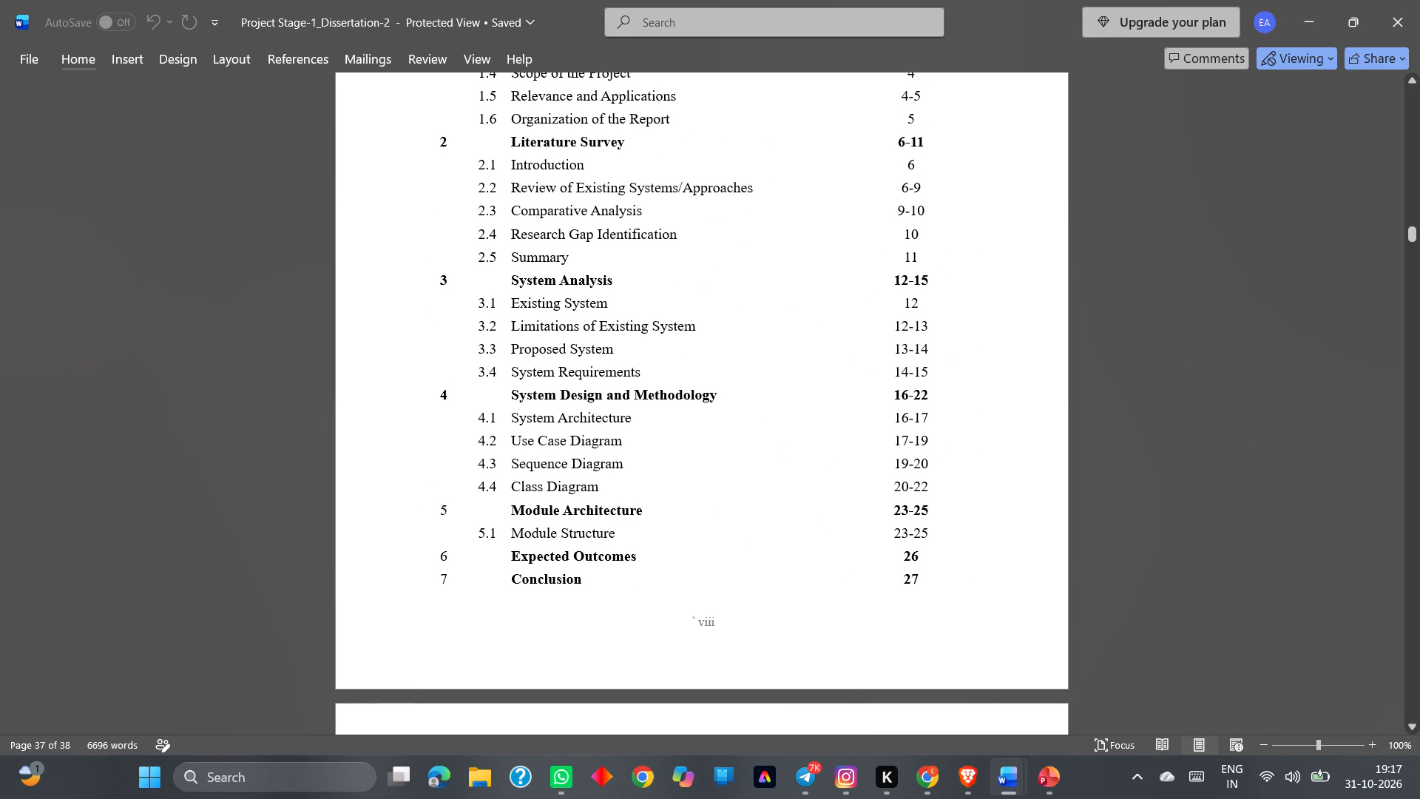
drag(434, 516, 438, 541)
click(438, 541)
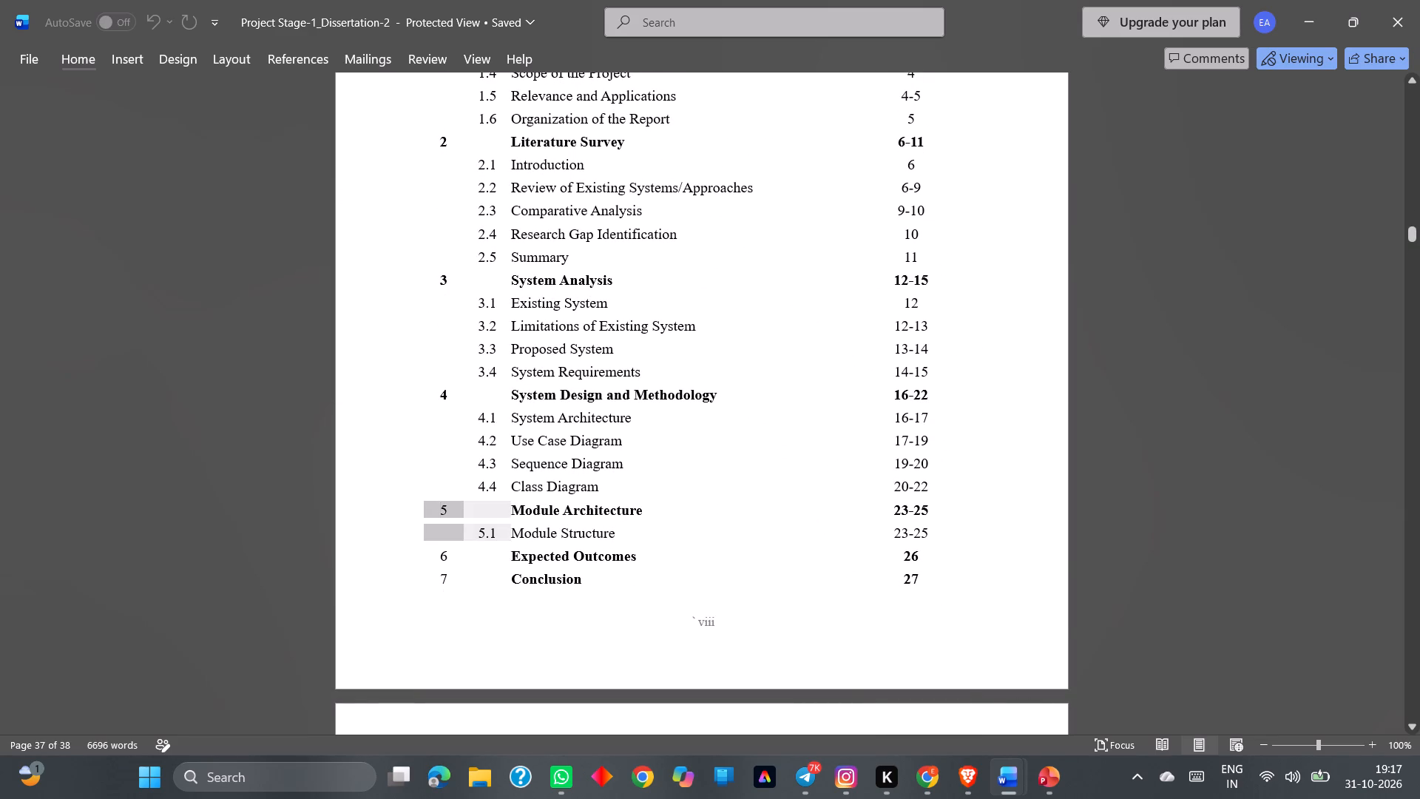
Return to the PS - 1 report and check which pages Chapter 5 and its modules occupy.
key(alt+Tab)
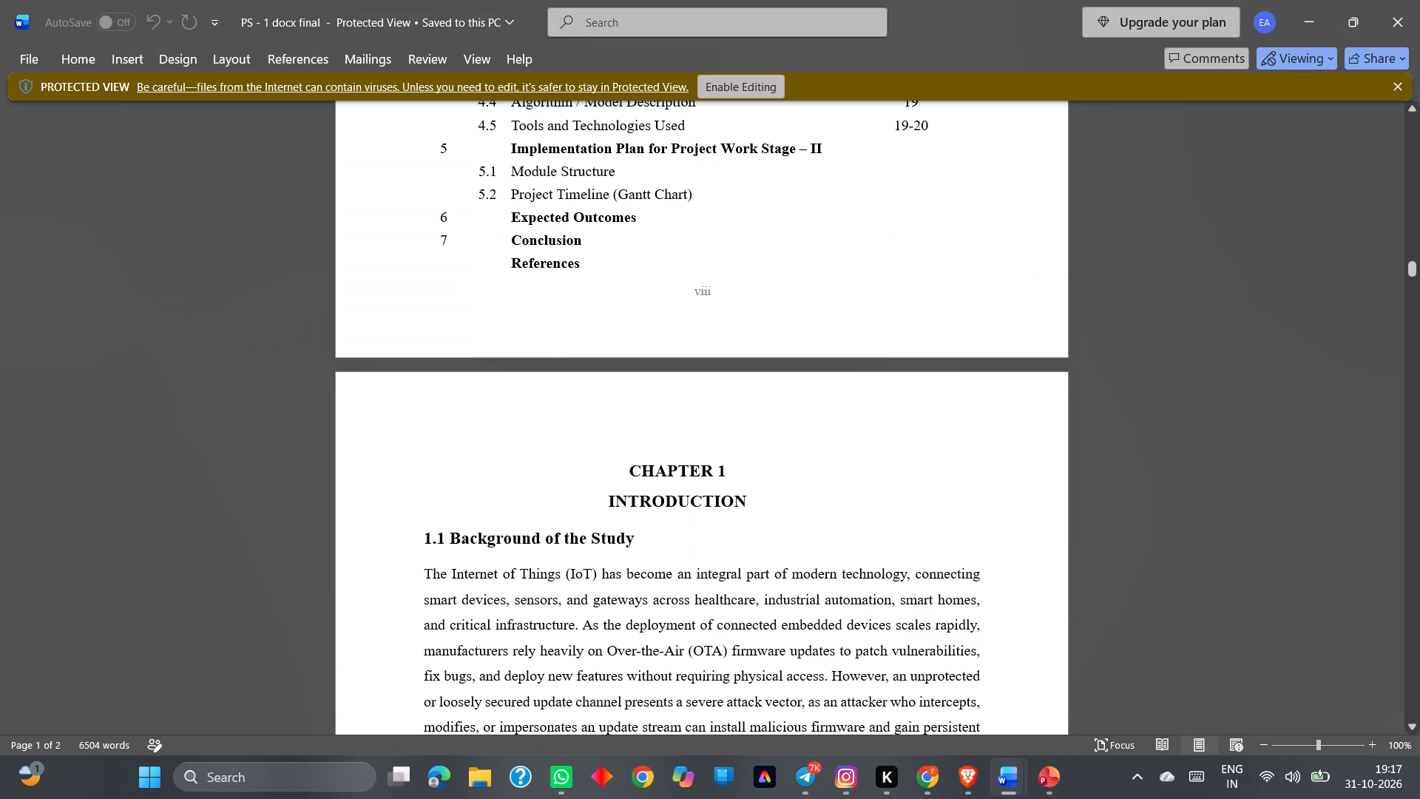
scroll(669, 375, down, 20)
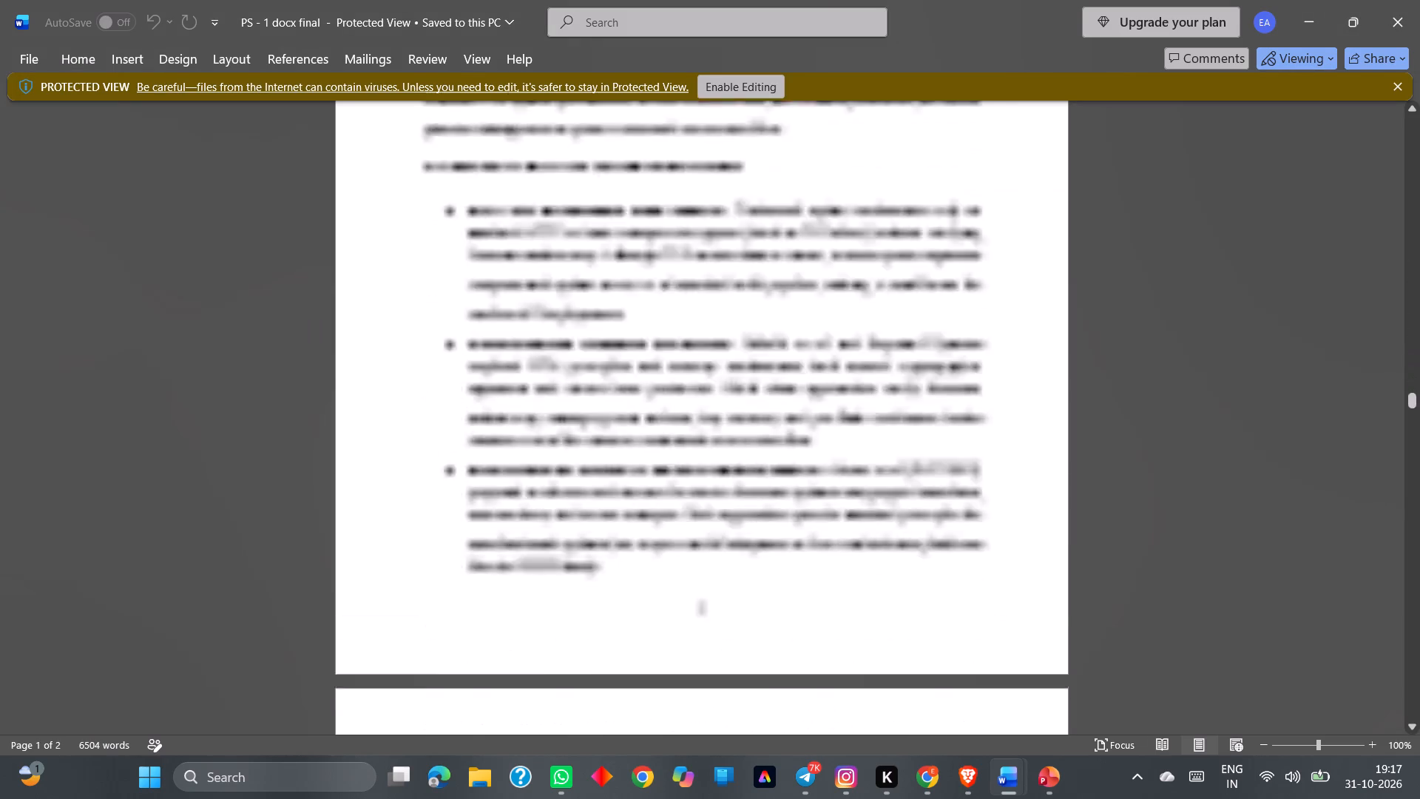
scroll(669, 375, down, 9)
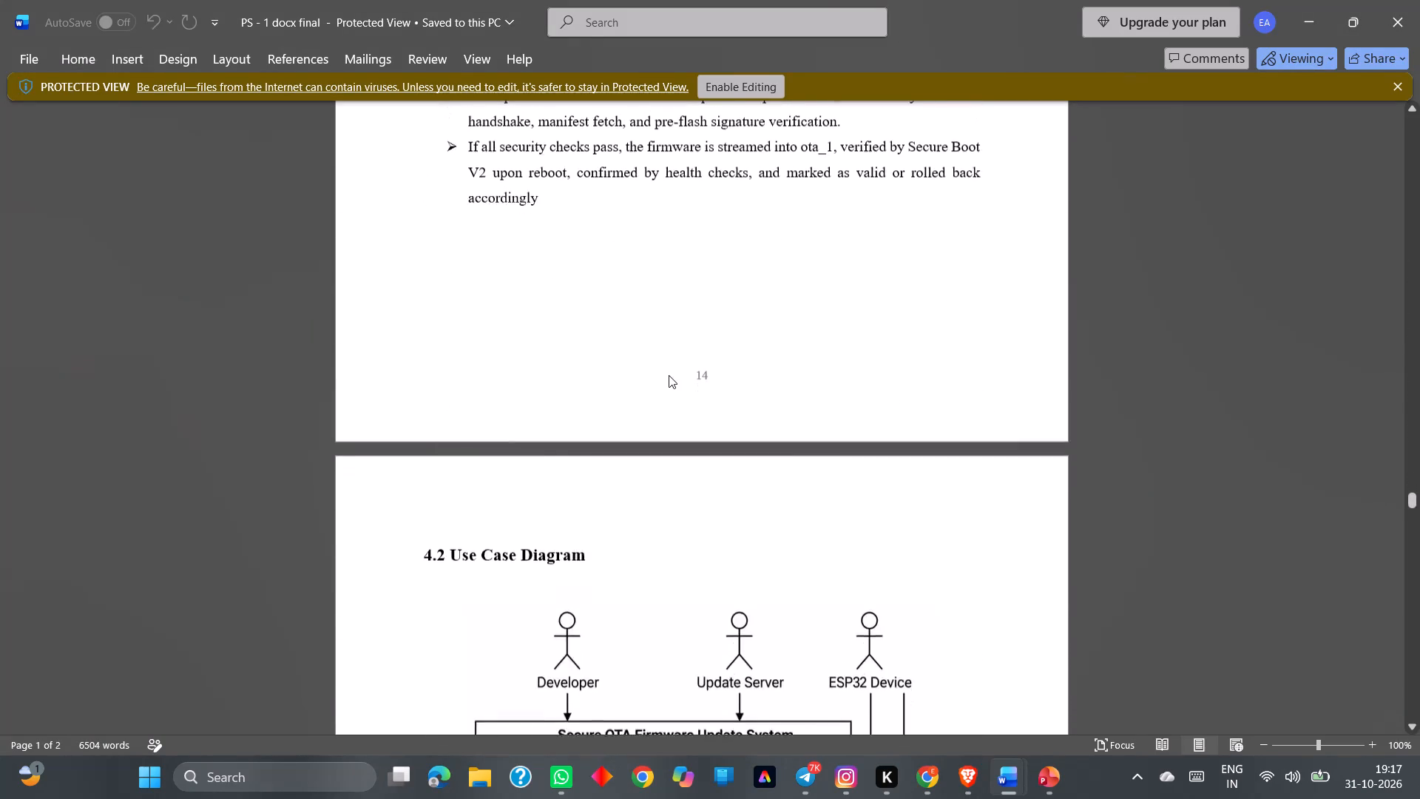
scroll(669, 375, down, 14)
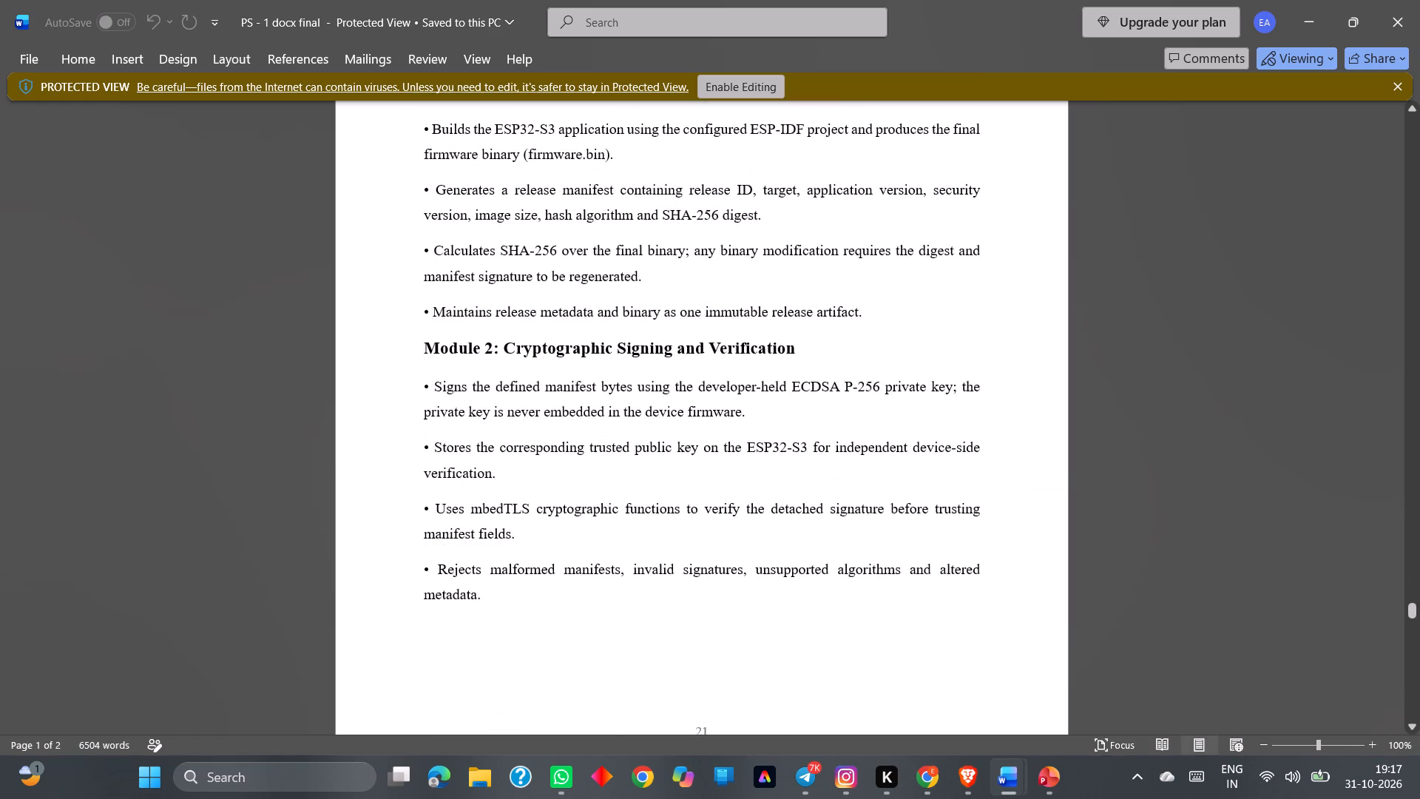
scroll(669, 375, down, 1)
scroll(669, 375, up, 4)
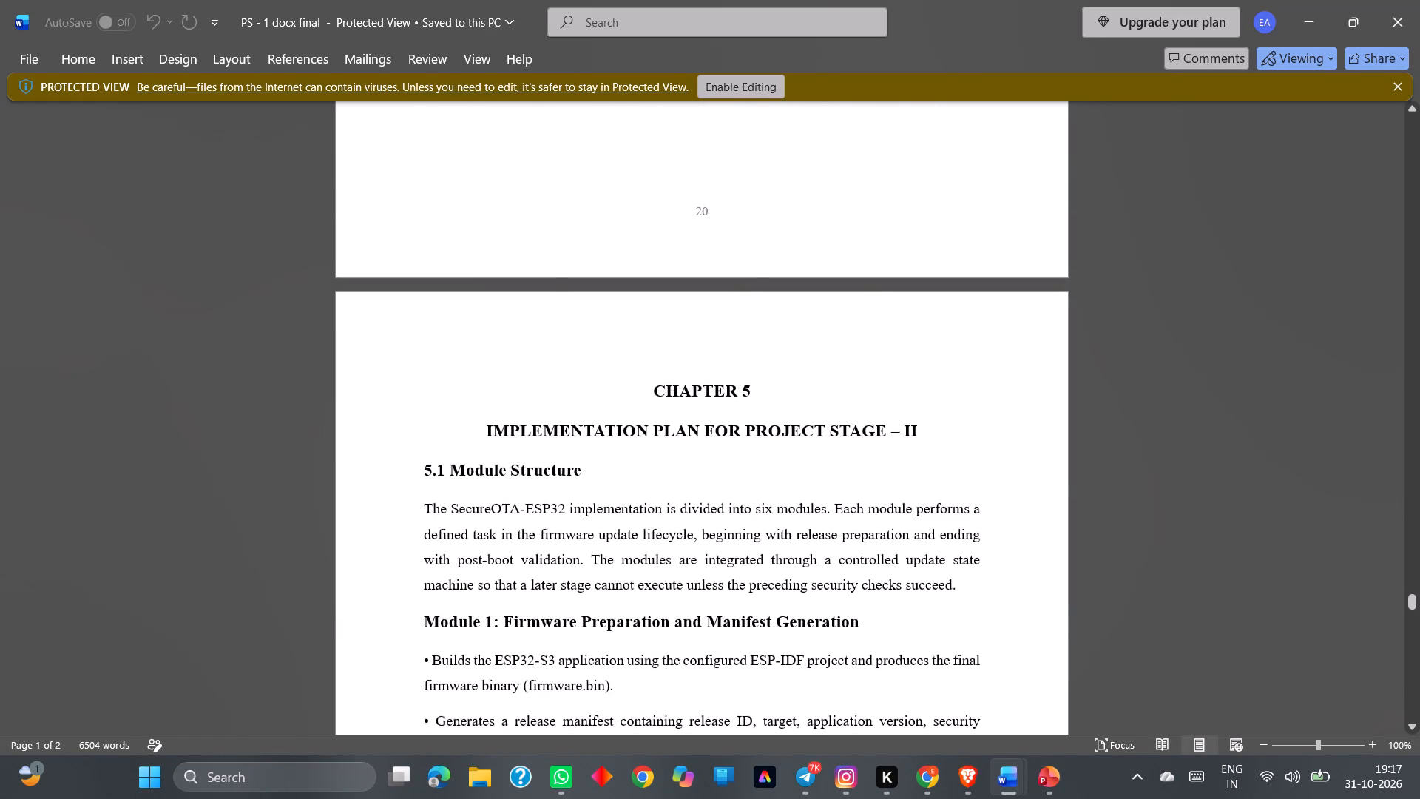
scroll(669, 375, down, 8)
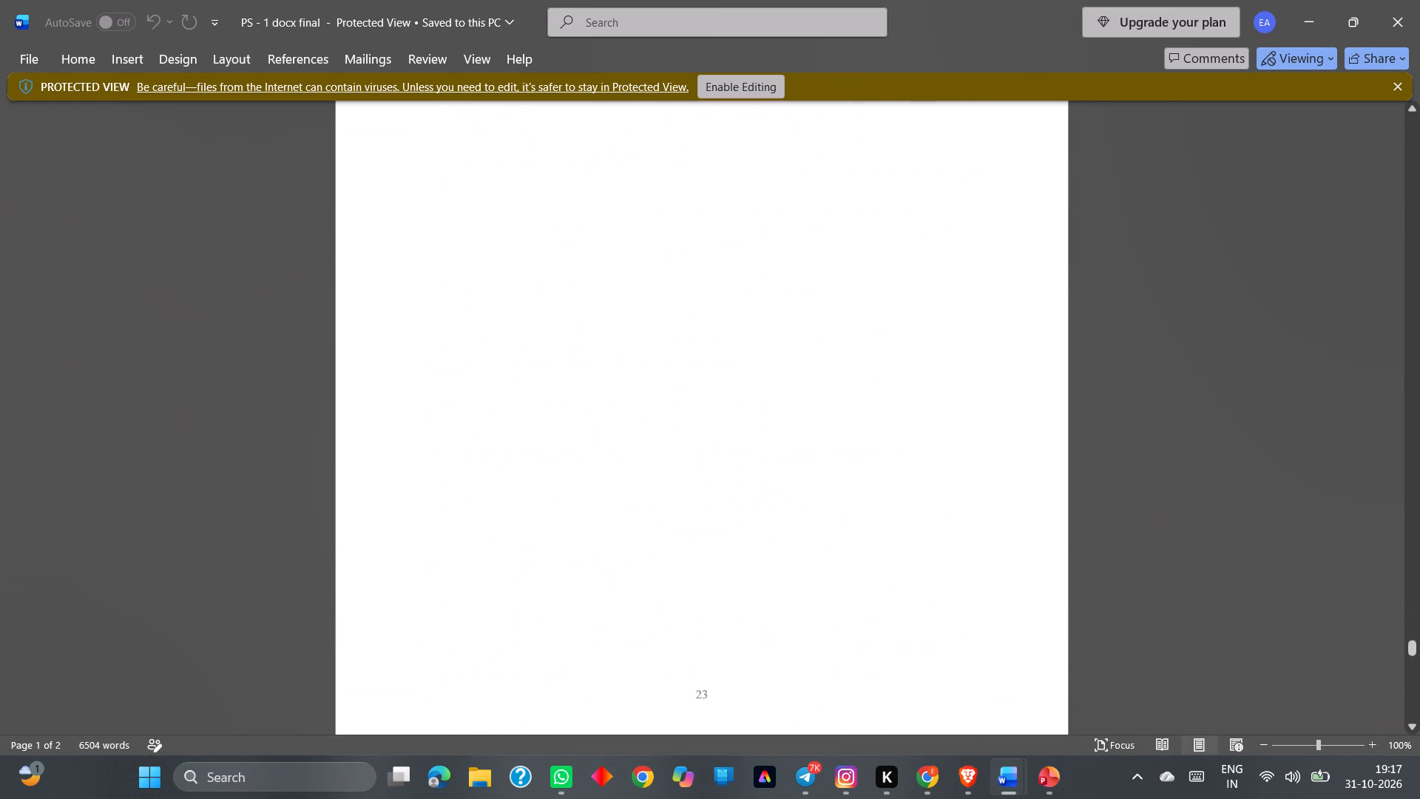
scroll(669, 375, up, 13)
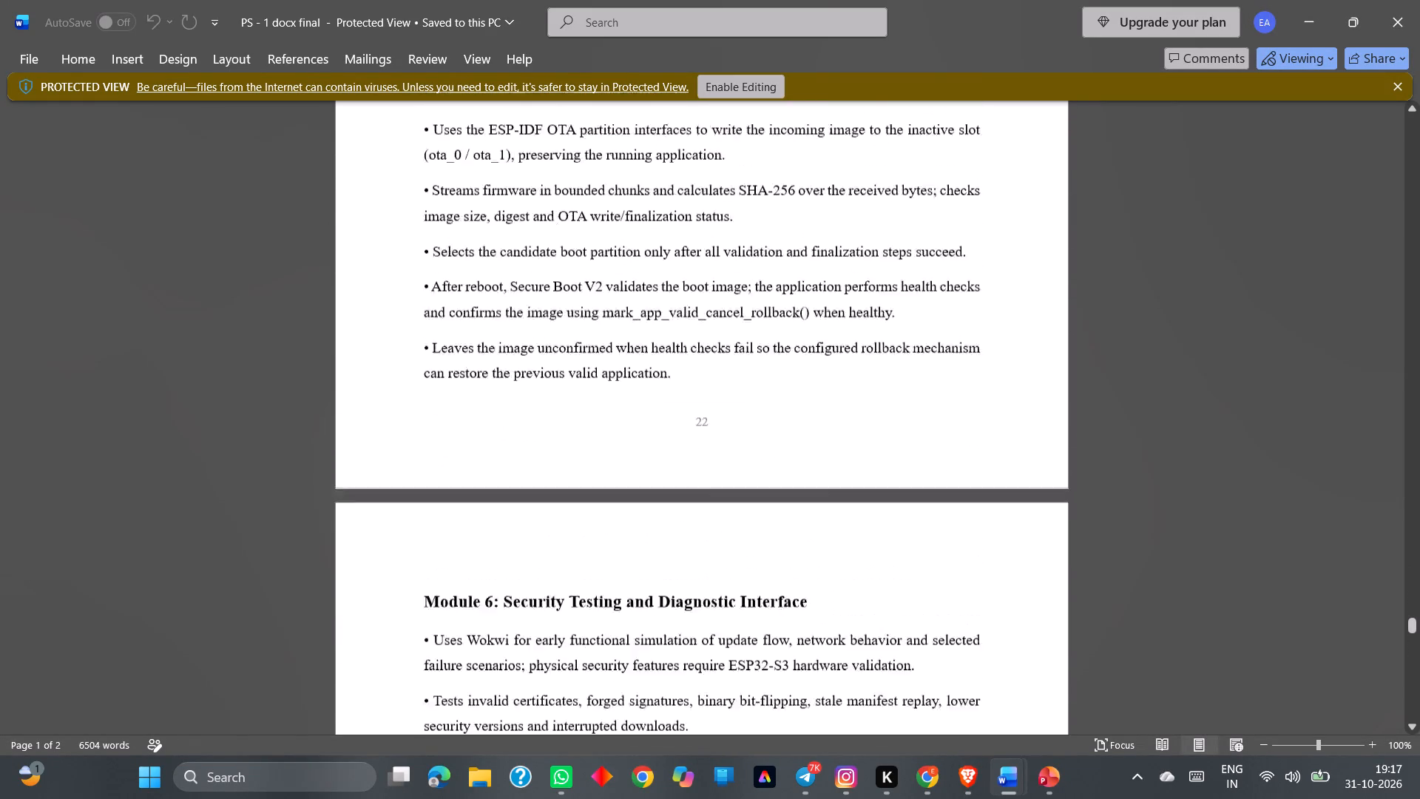
Go back to the table of contents in the PS - 1 report to review its chapter entries.
scroll(669, 375, up, 20)
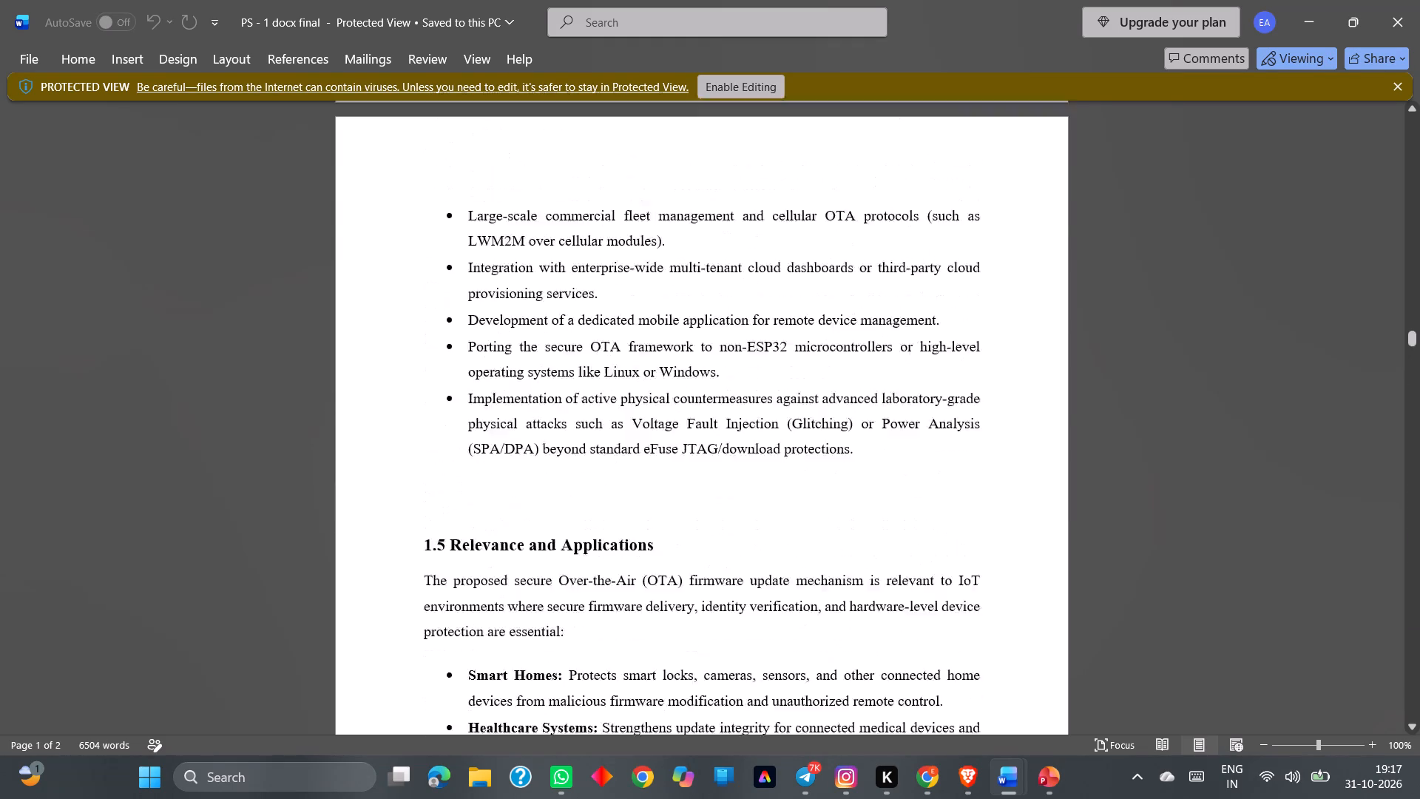
scroll(669, 375, up, 12)
scroll(669, 375, down, 2)
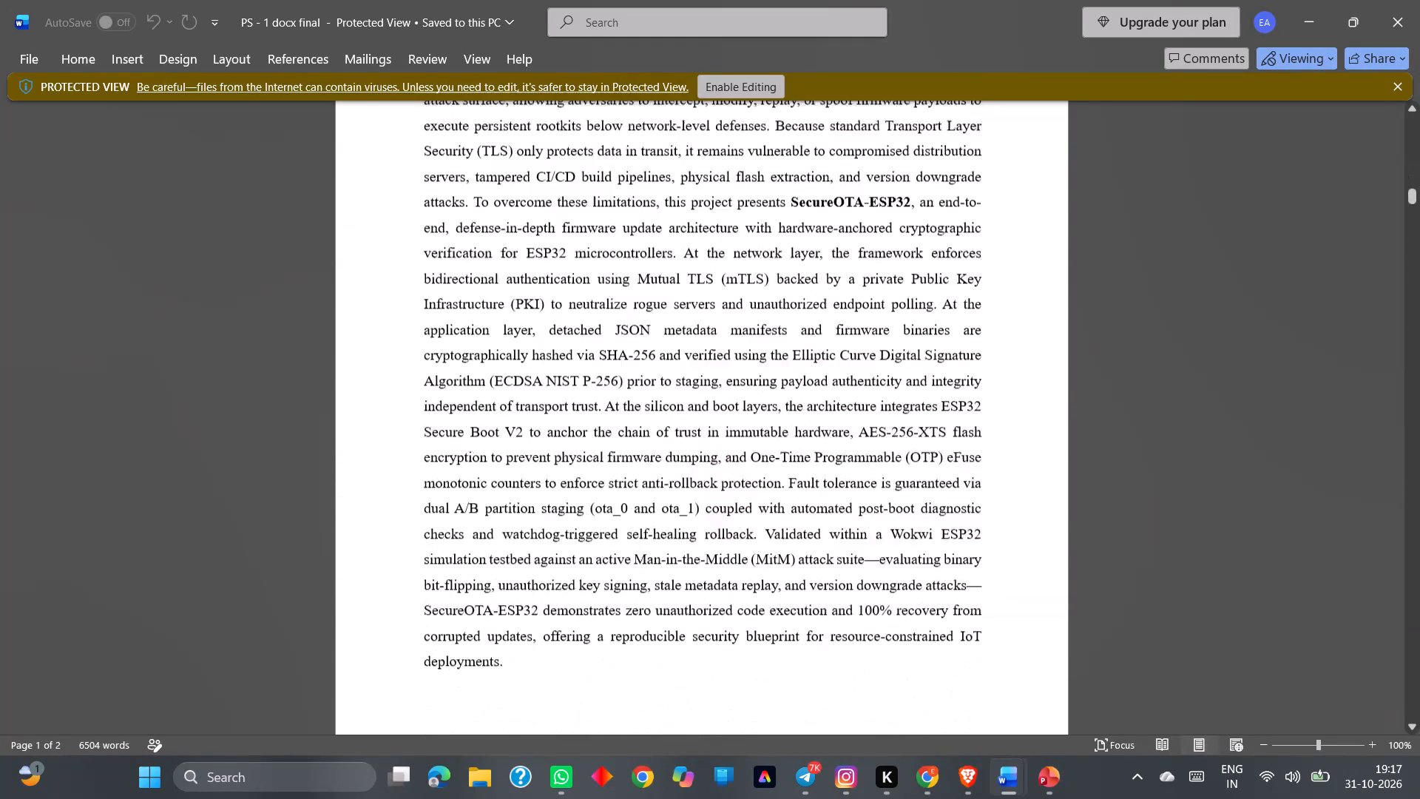
scroll(669, 375, down, 9)
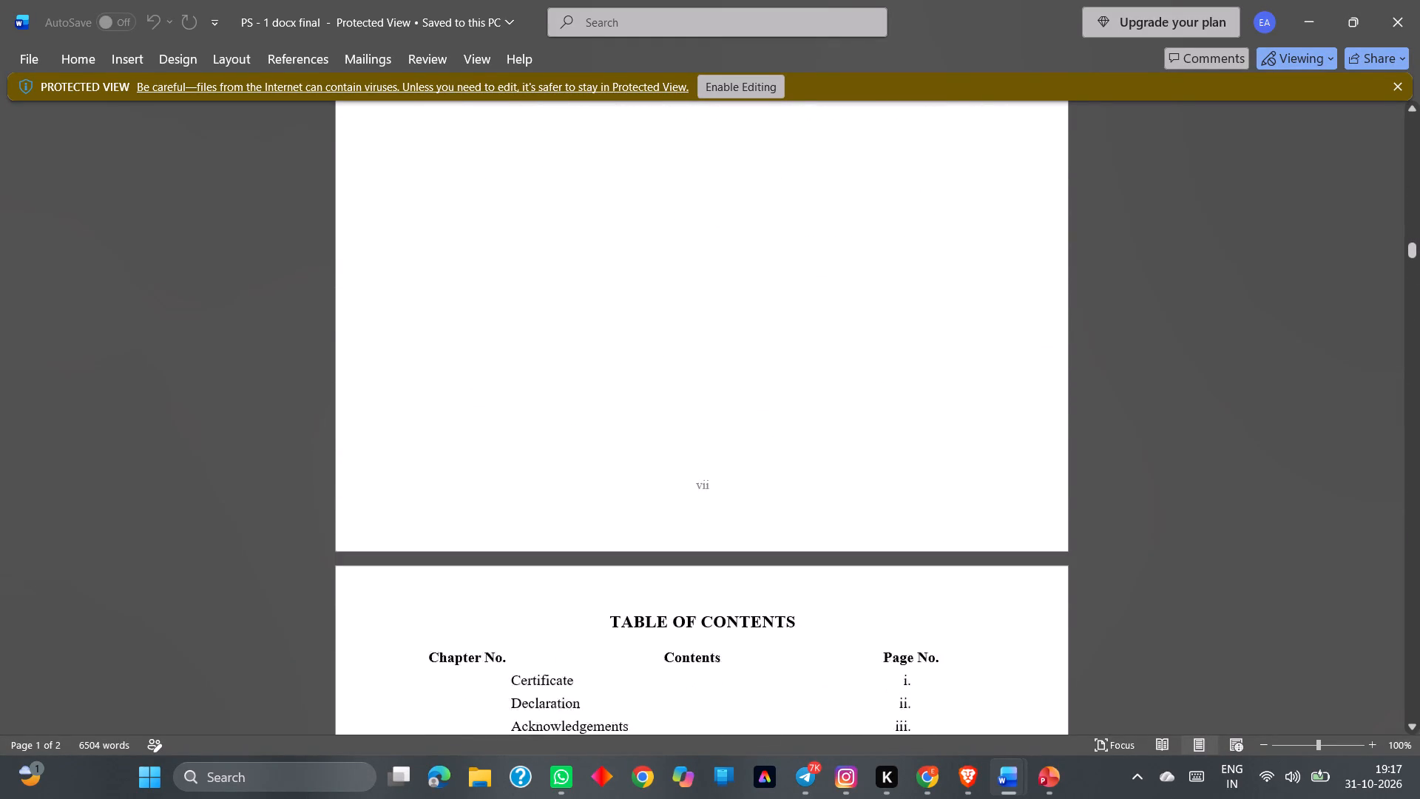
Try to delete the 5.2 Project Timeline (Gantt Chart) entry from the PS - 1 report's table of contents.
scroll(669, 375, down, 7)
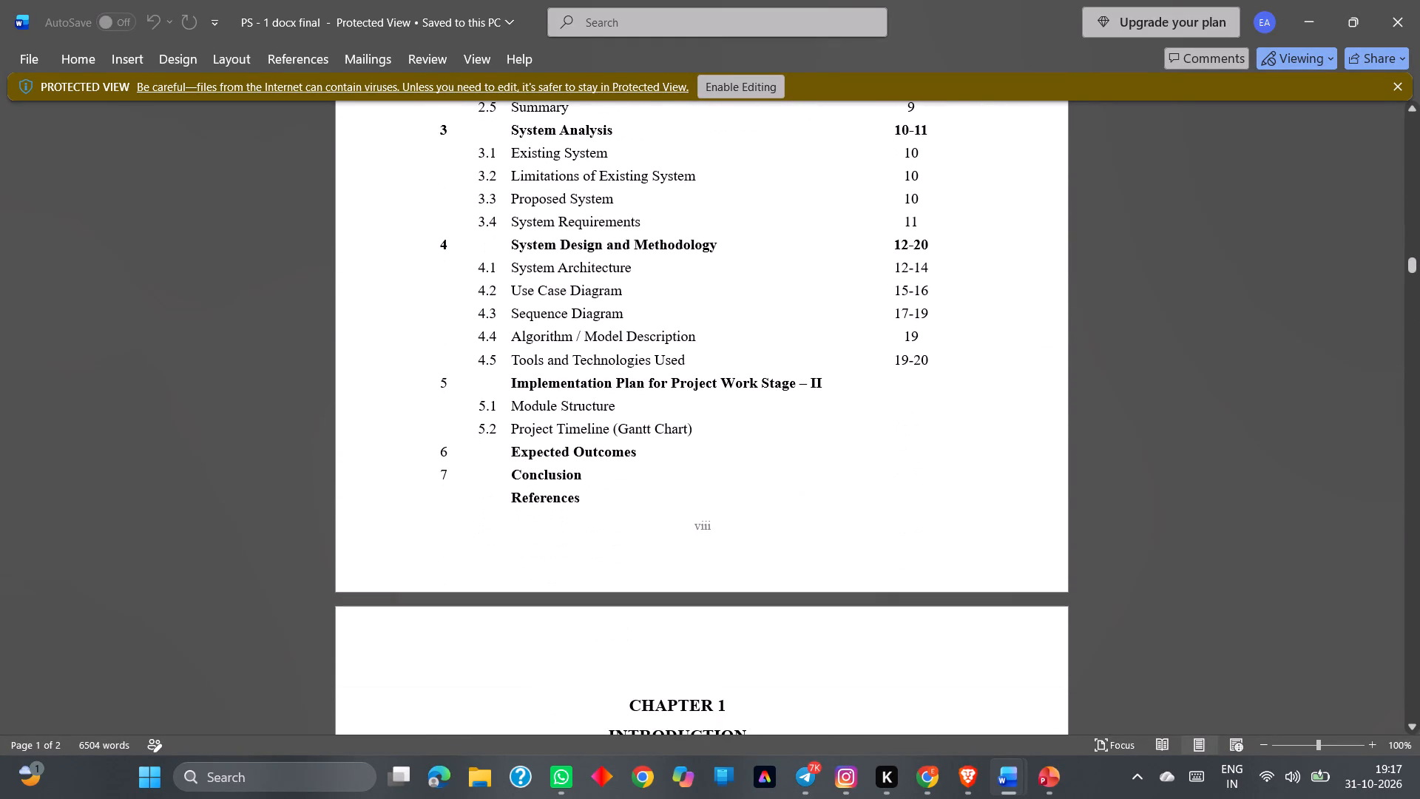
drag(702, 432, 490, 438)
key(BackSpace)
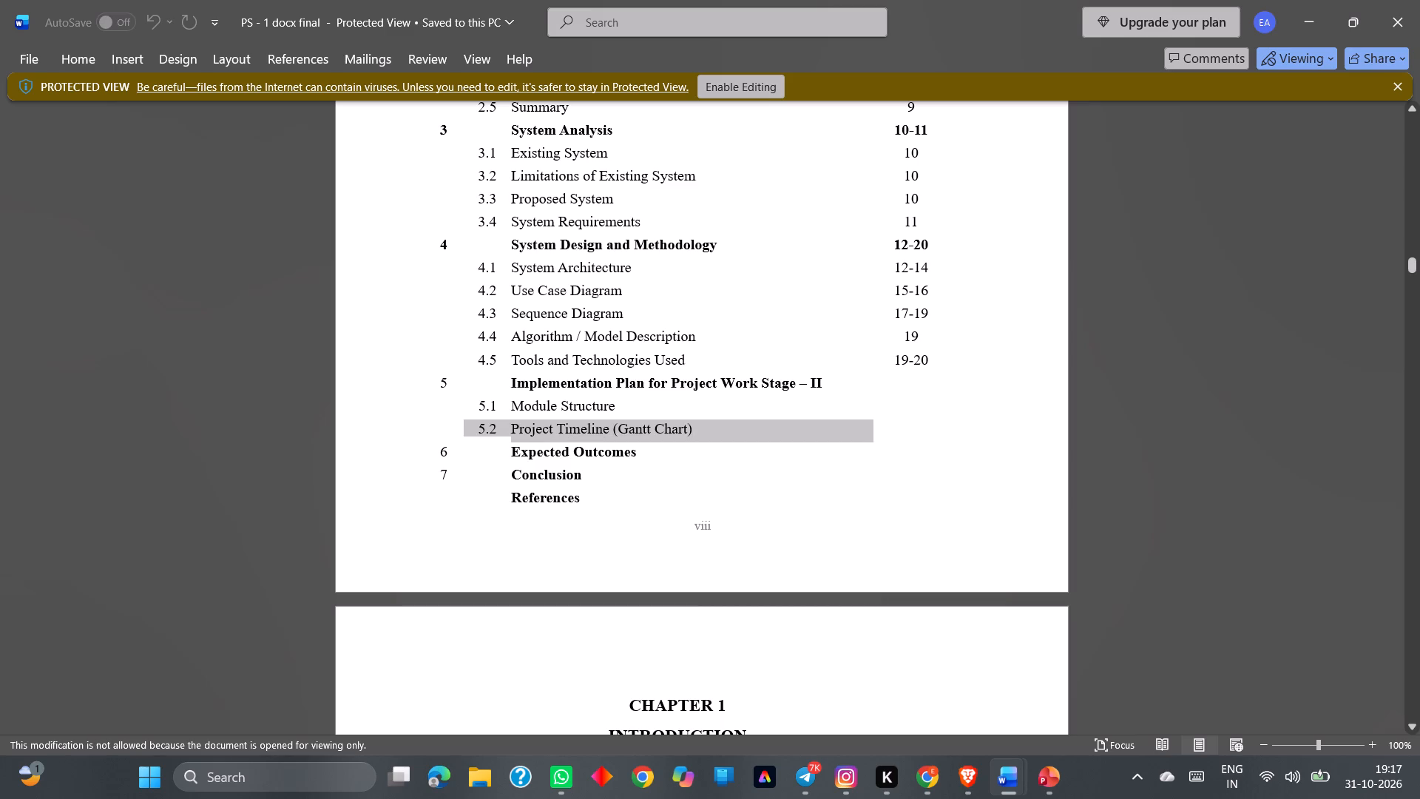
Close the PS - 1 docx final report.
click(1419, 0)
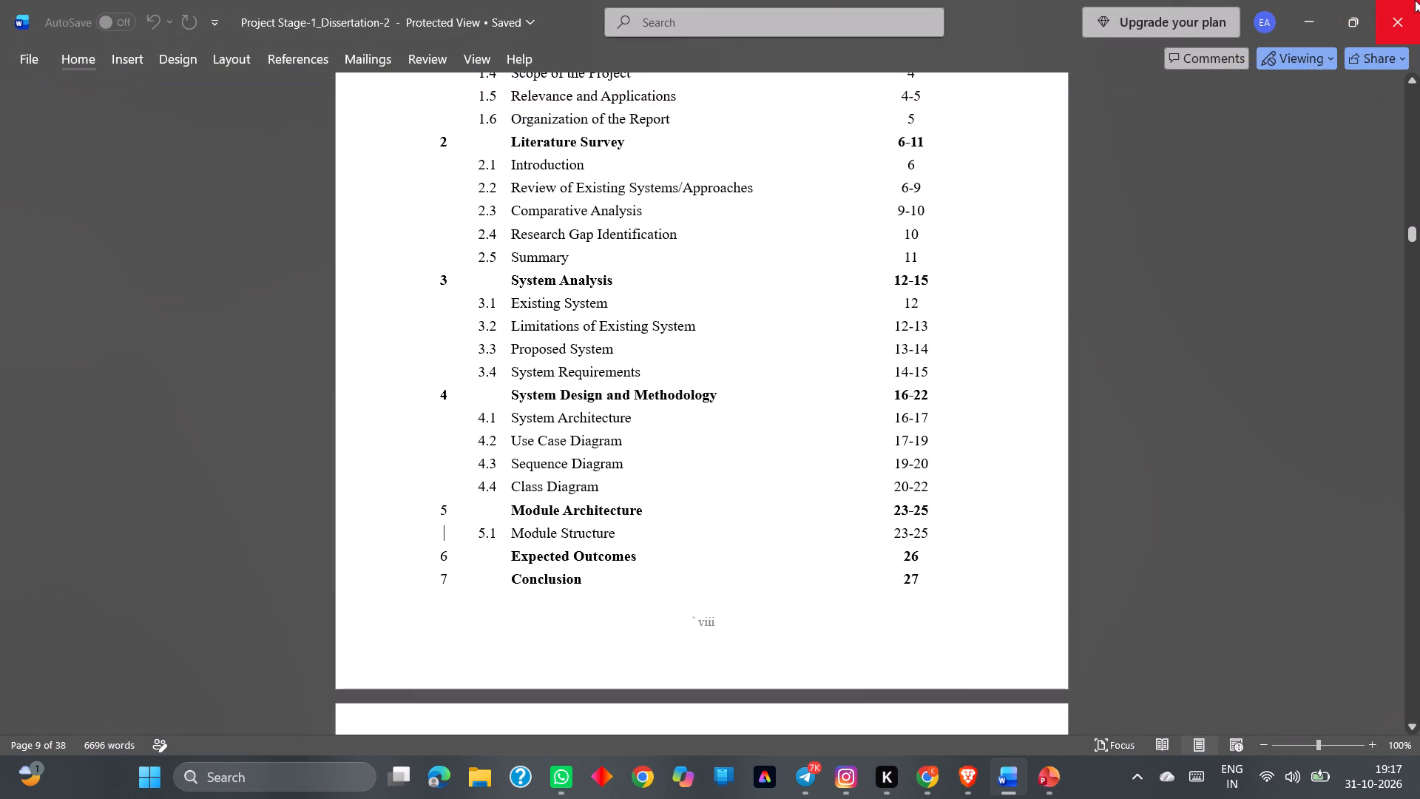
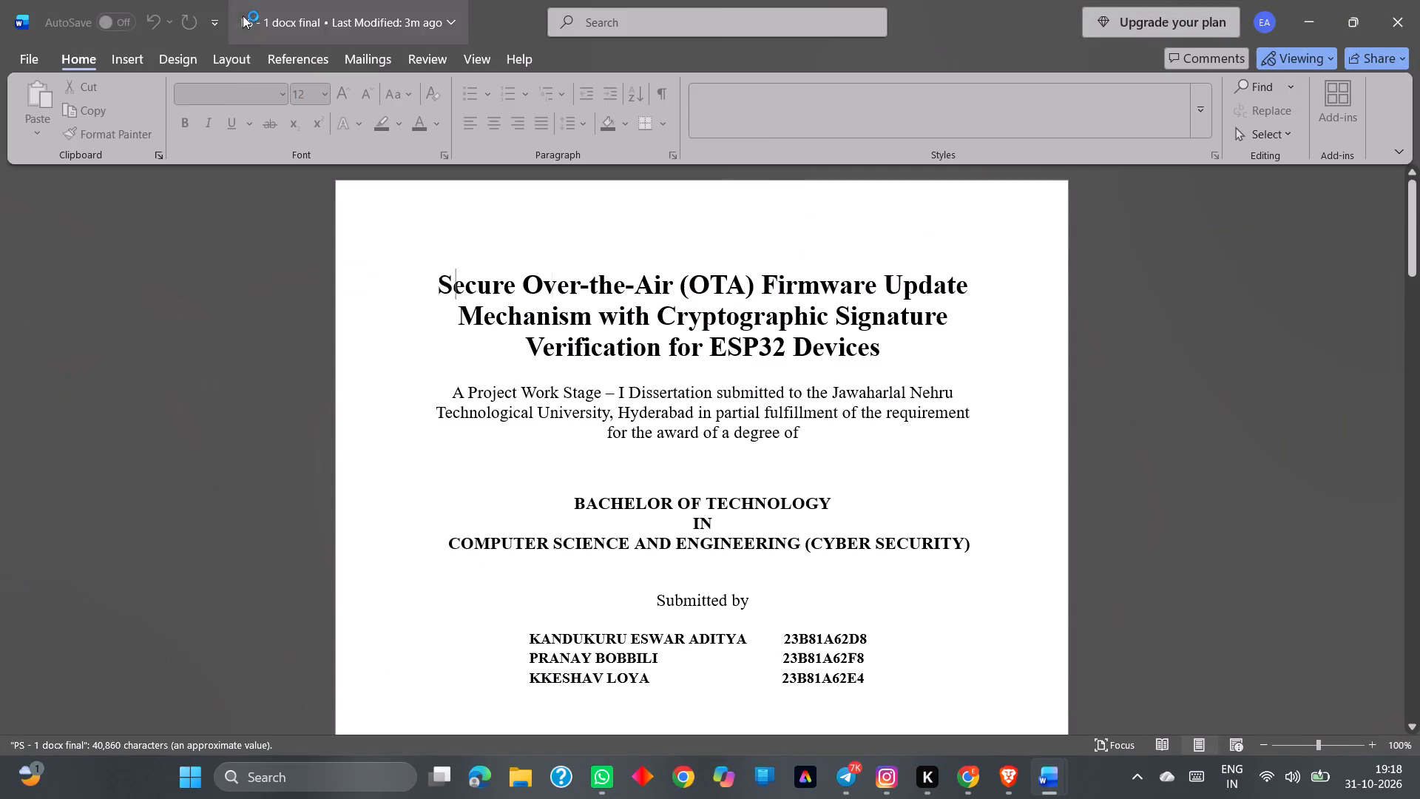
Delete the title text "Project Timeline (Gantt Chart)" from entry 5.2 in the table of contents.
scroll(444, 577, down, 10)
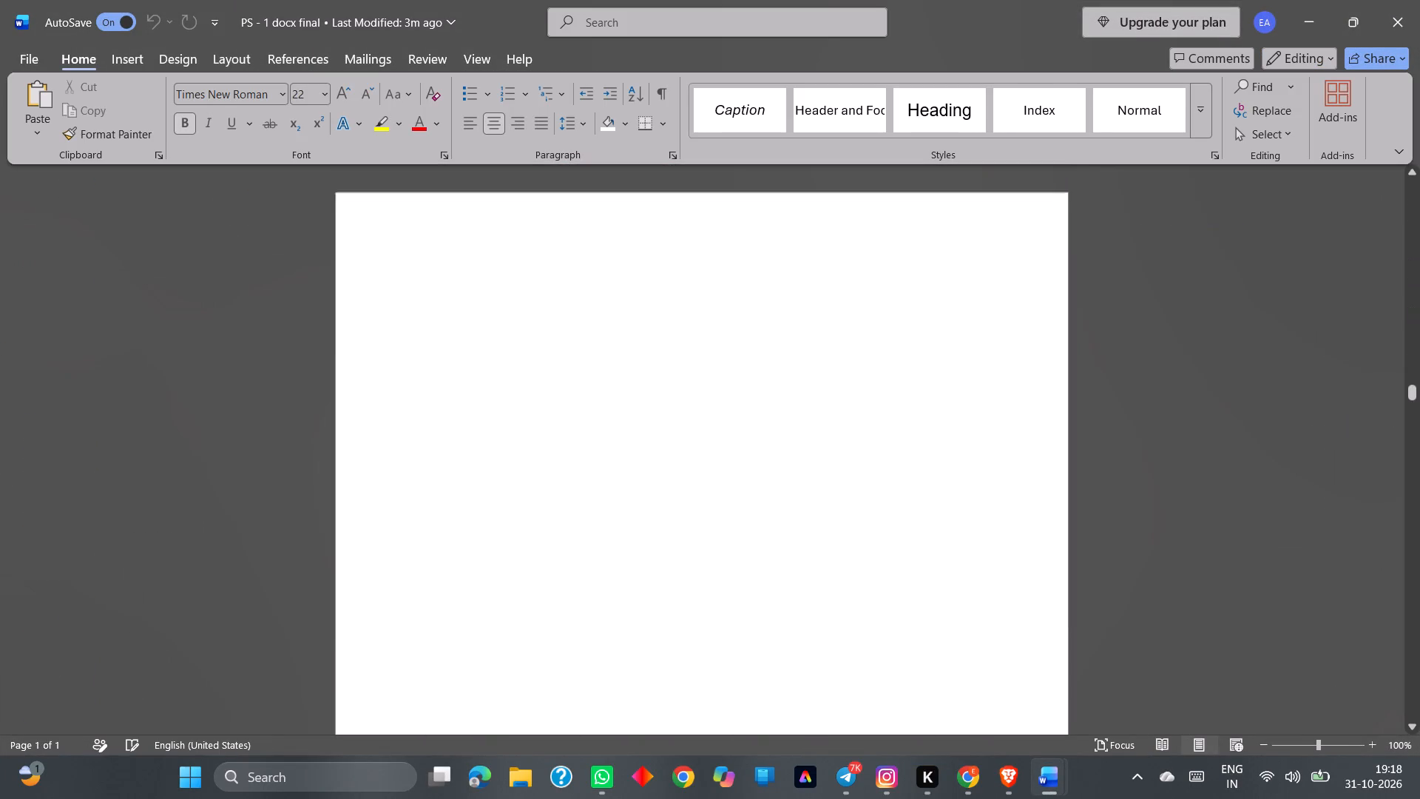
scroll(444, 577, down, 10)
scroll(444, 577, up, 1)
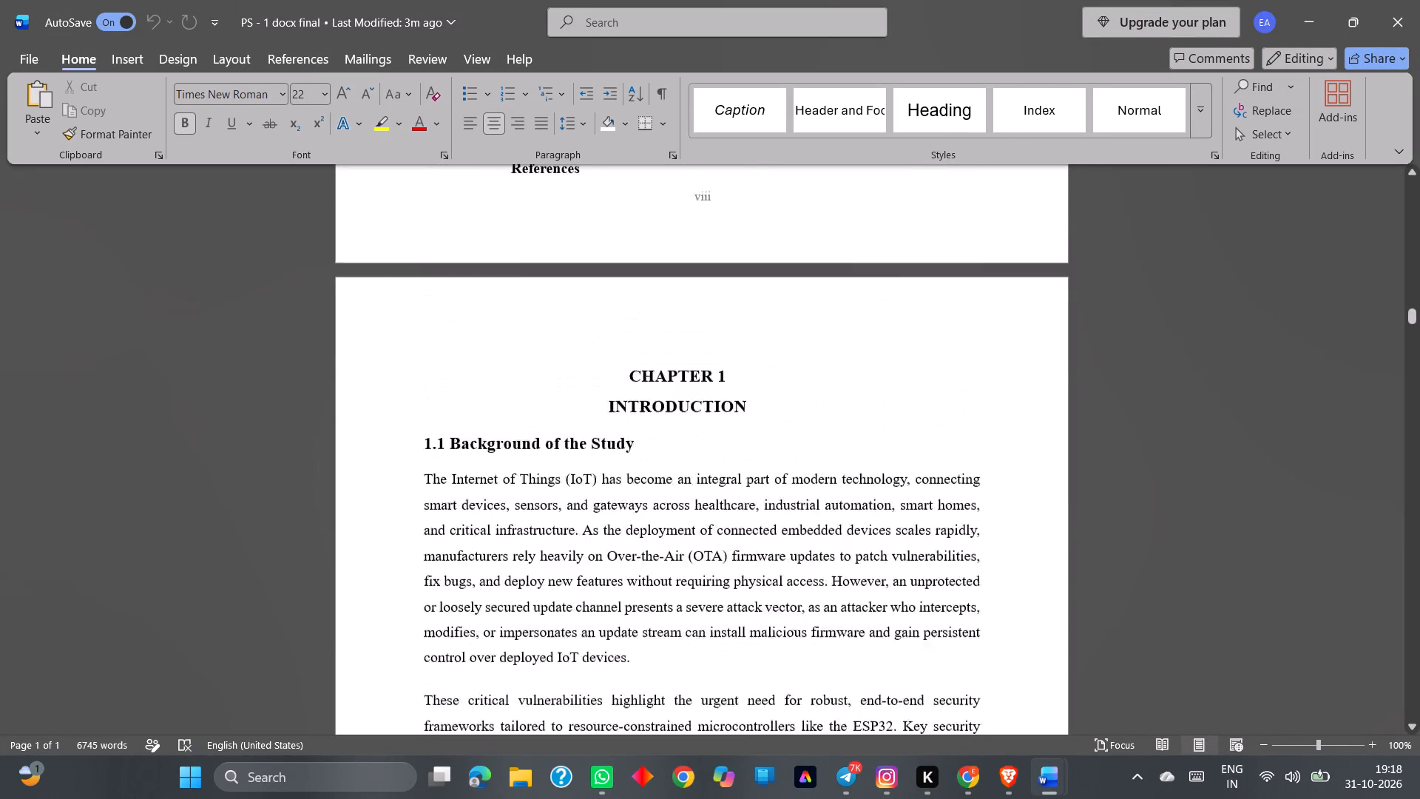
scroll(444, 577, up, 1)
triple_click(635, 528)
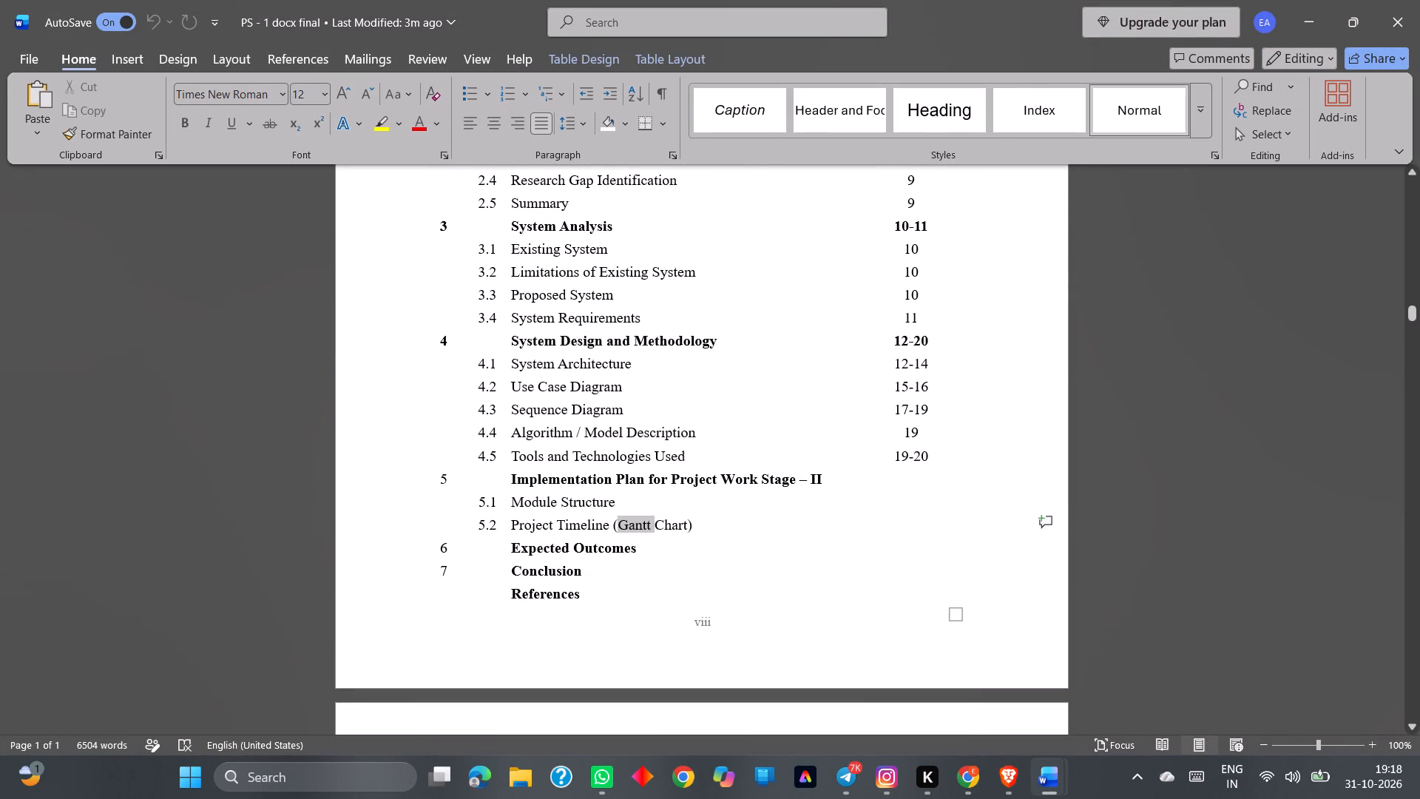
key(BackSpace)
key(BackSpace)
key(BackSpace)
key(BackSpace)
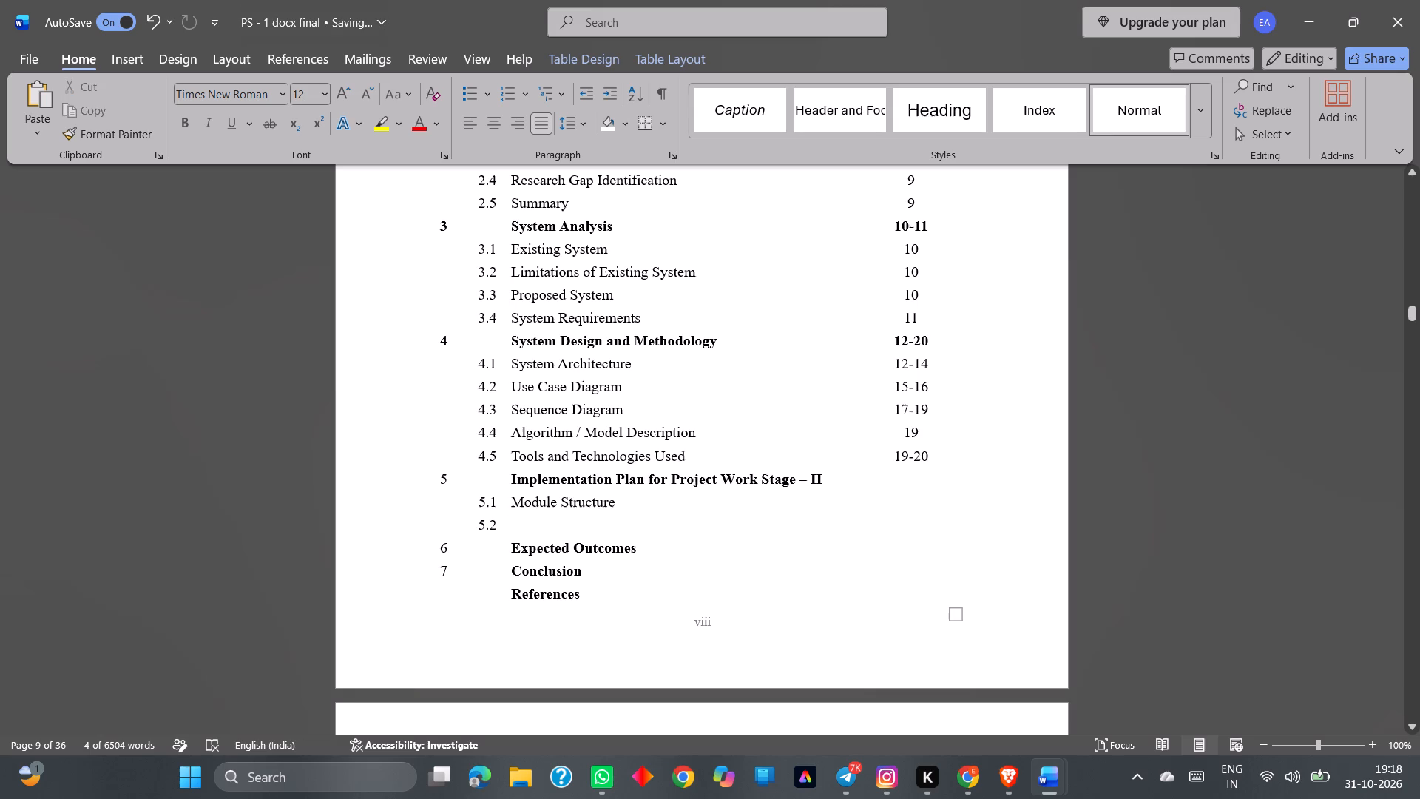
Delete the leftover 5.2 number cell below the Module Structure entry in the table of contents.
triple_click(495, 519)
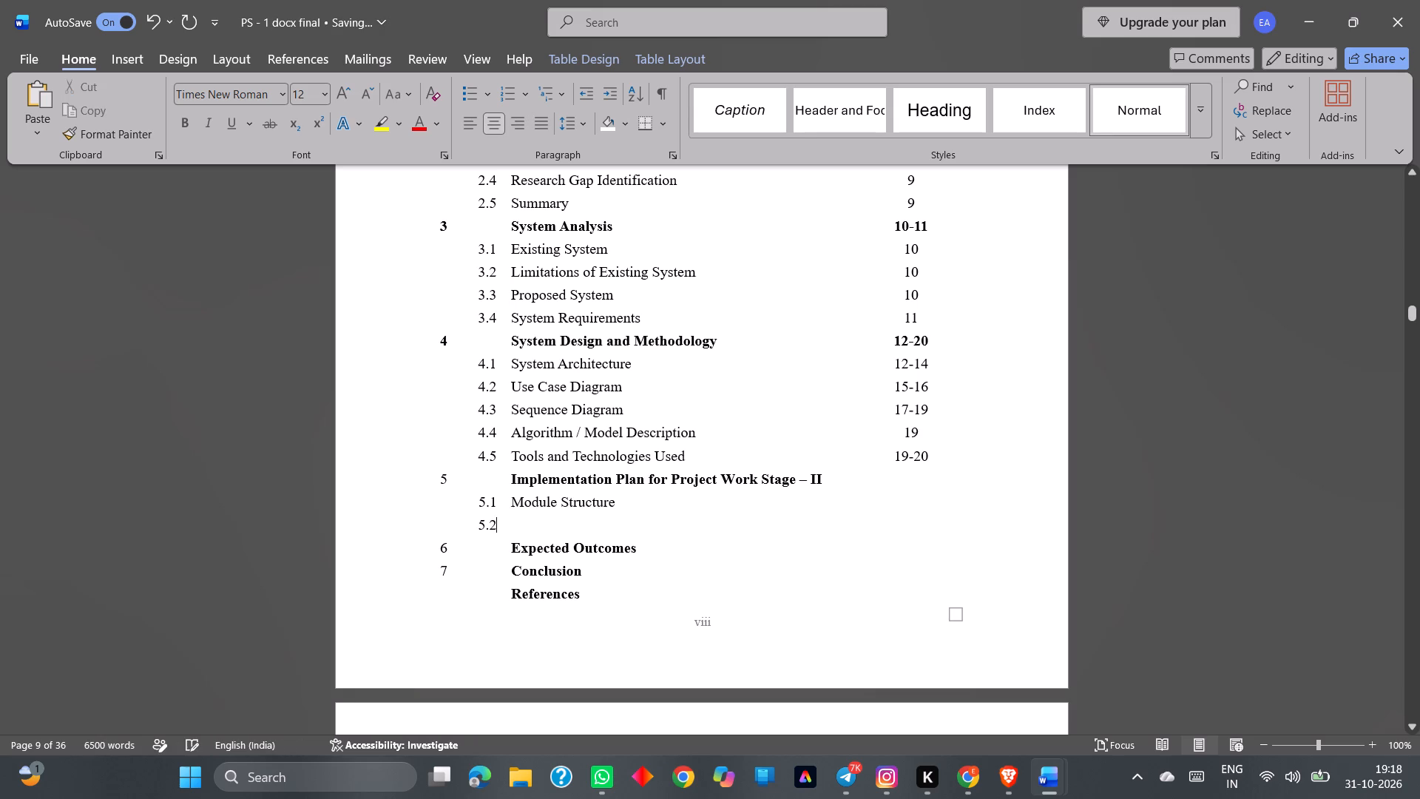
key(BackSpace)
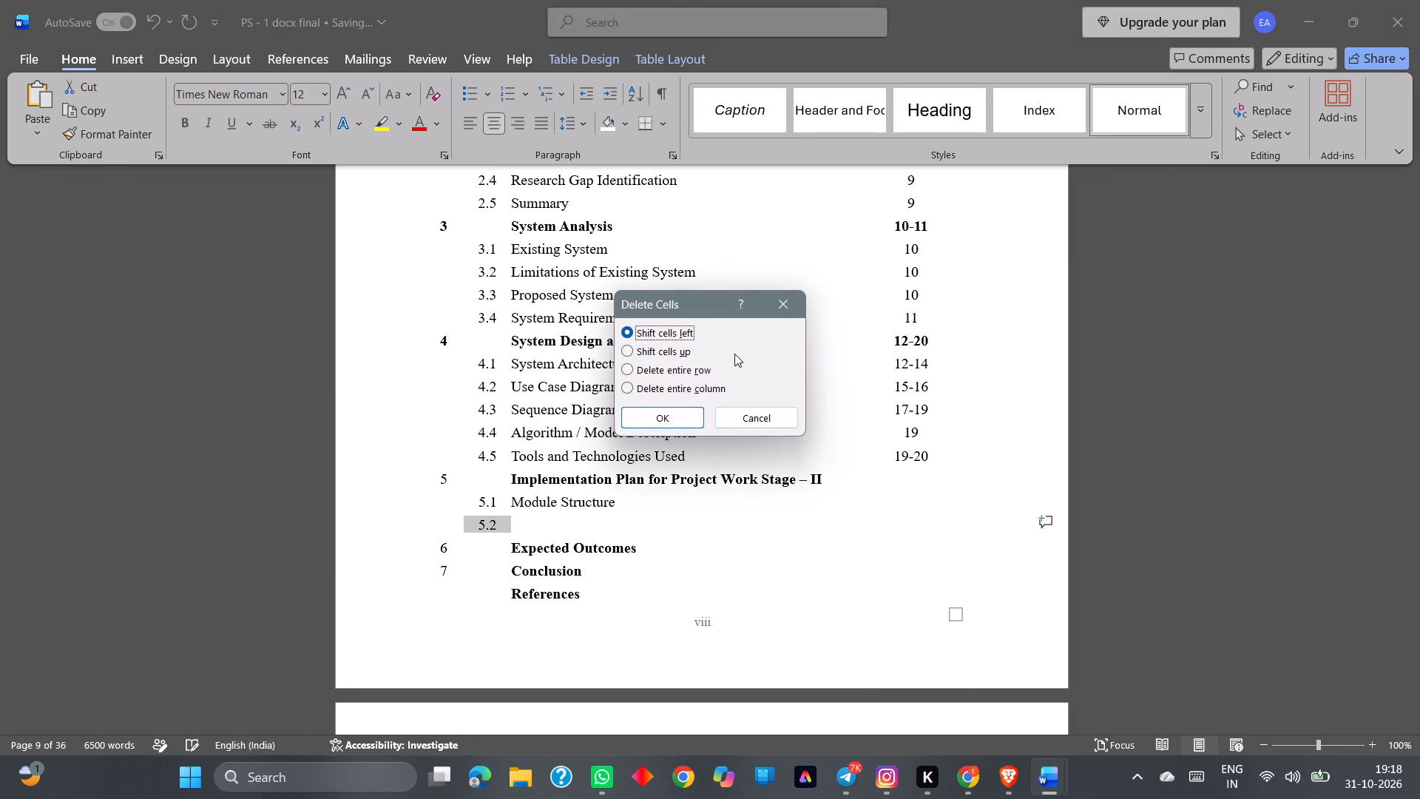
Delete the entire 5.2 row, which has no title, from the PS - 1 report's table of contents.
click(707, 369)
click(660, 421)
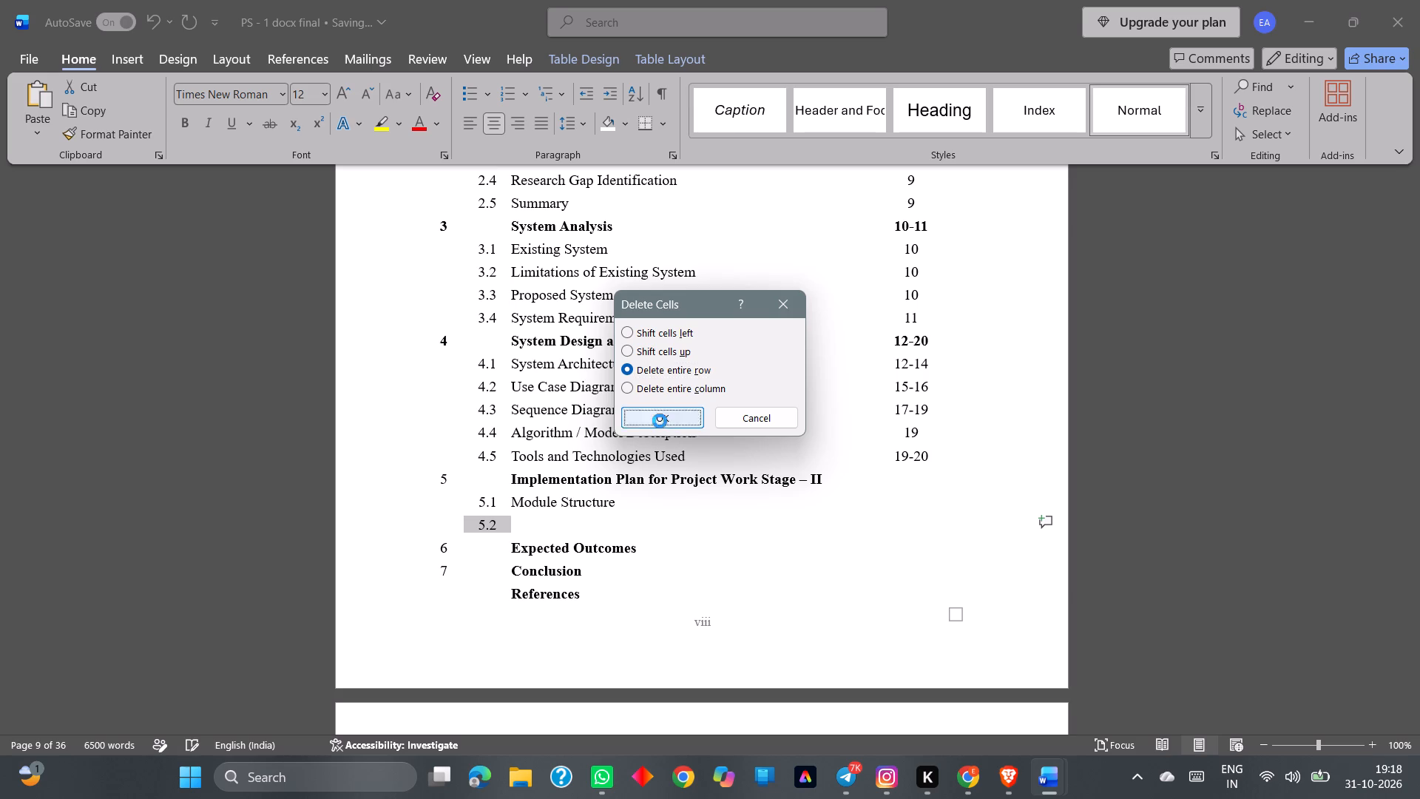
Enter 21-23 as the page range in the Expected Outcomes row, checking the page numbers of Chapter 5 in the report body.
click(904, 505)
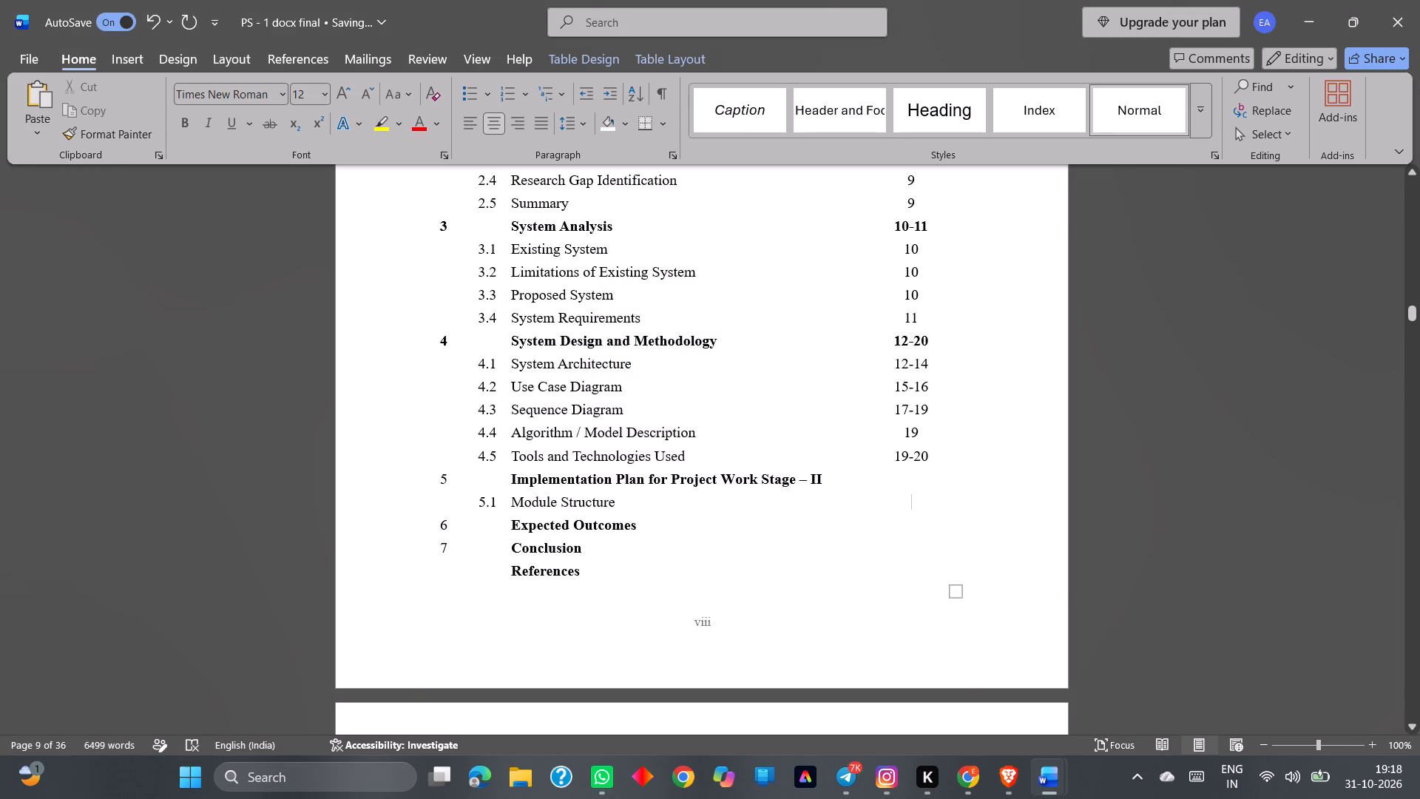
key(Down)
key(End)
text(21)
key(asterisk)
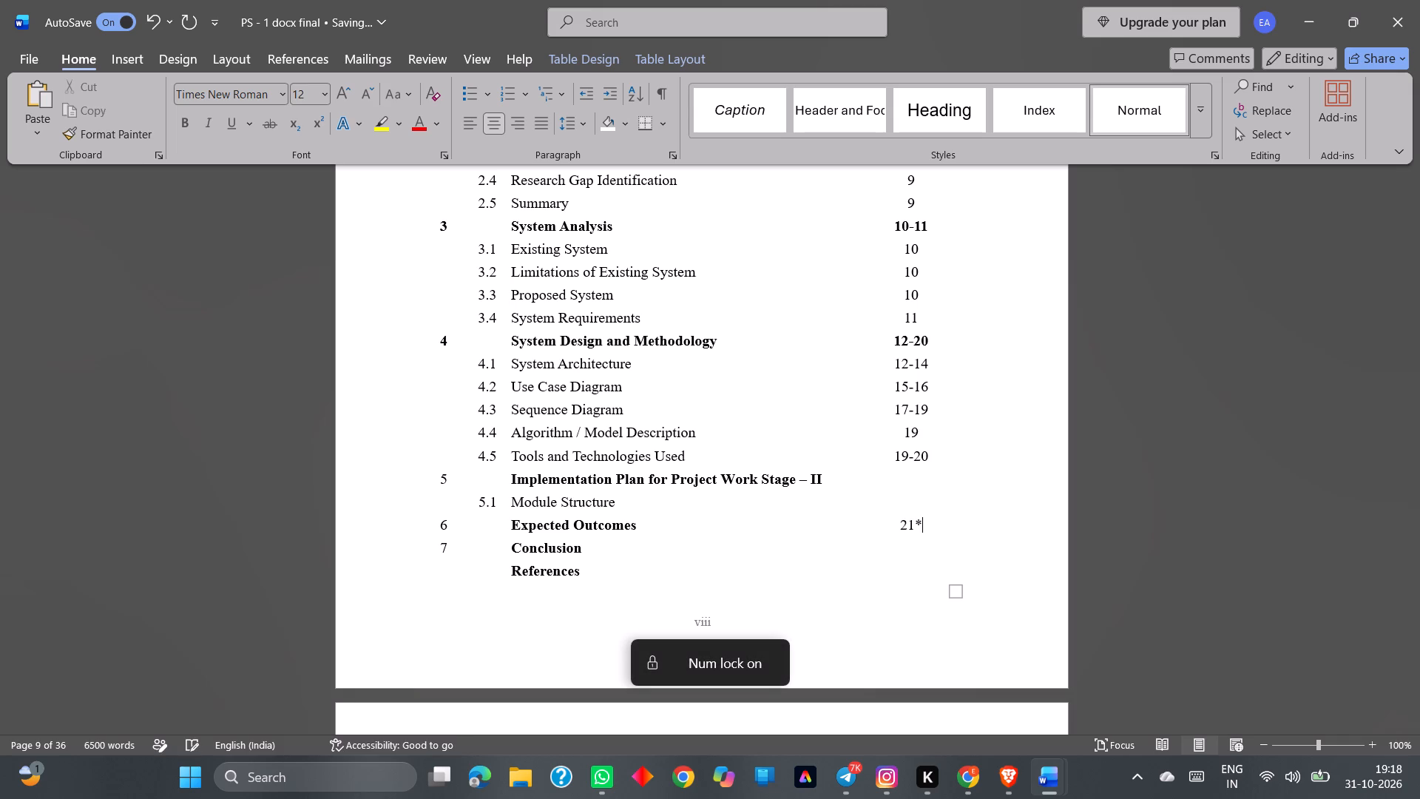
scroll(904, 505, down, 20)
scroll(904, 505, down, 9)
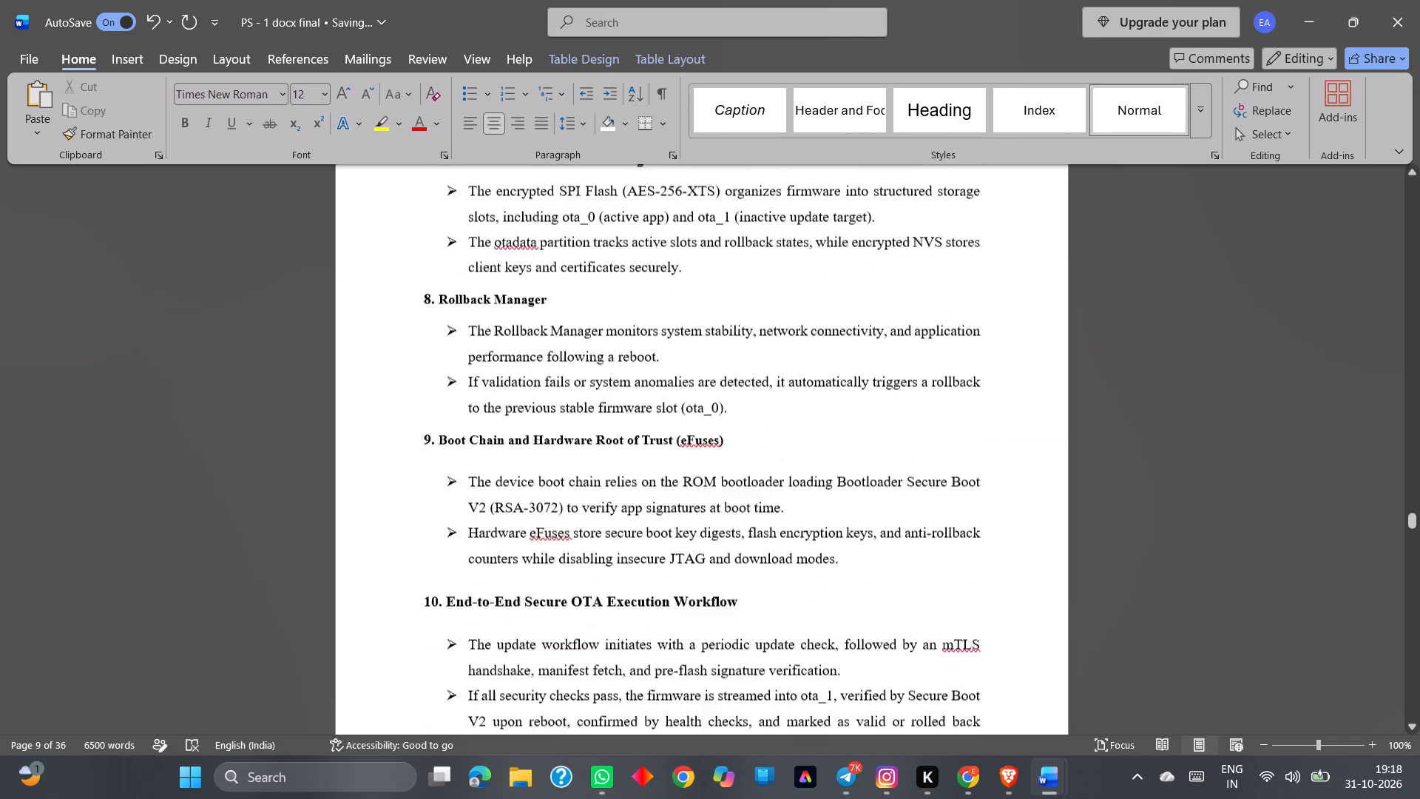
scroll(904, 505, down, 13)
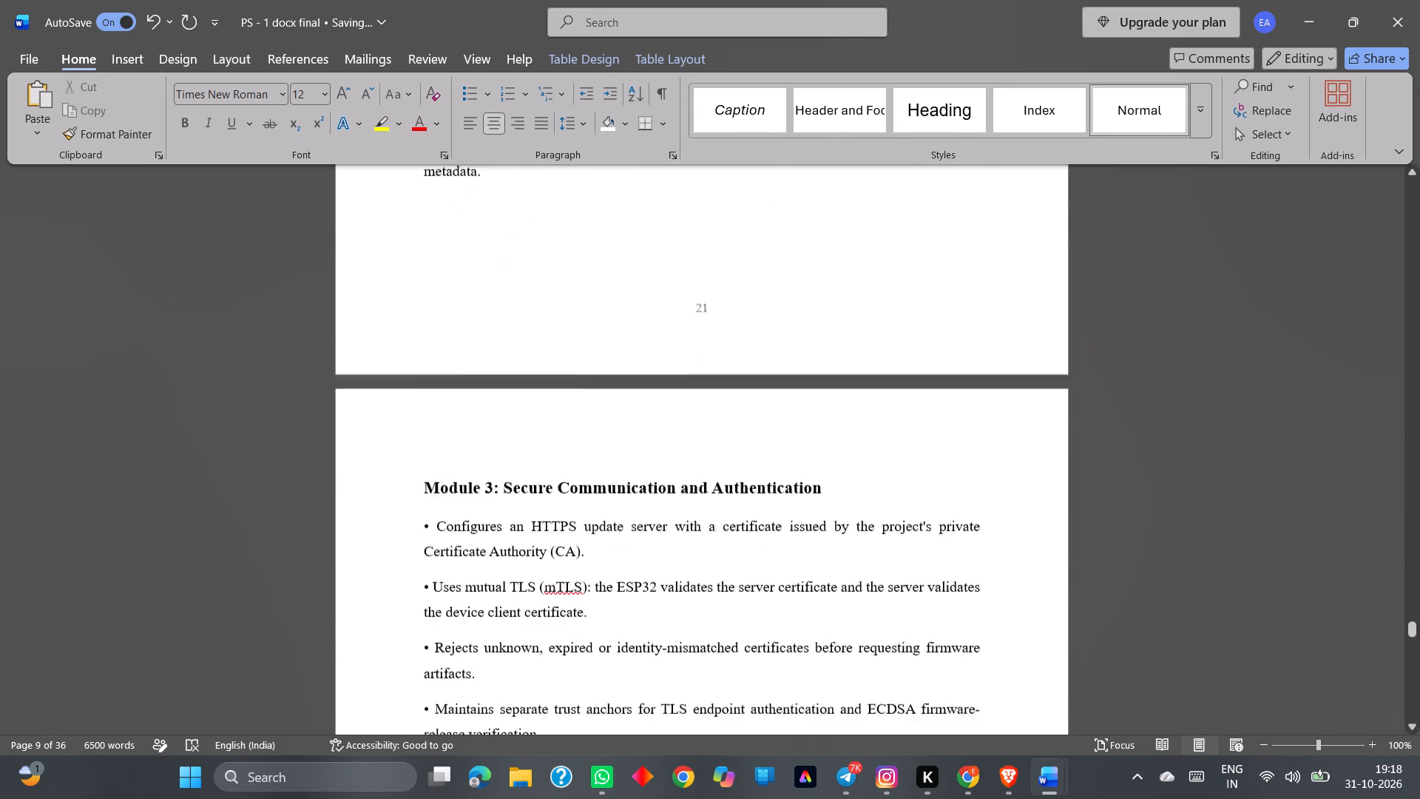
scroll(904, 505, down, 6)
scroll(904, 505, up, 8)
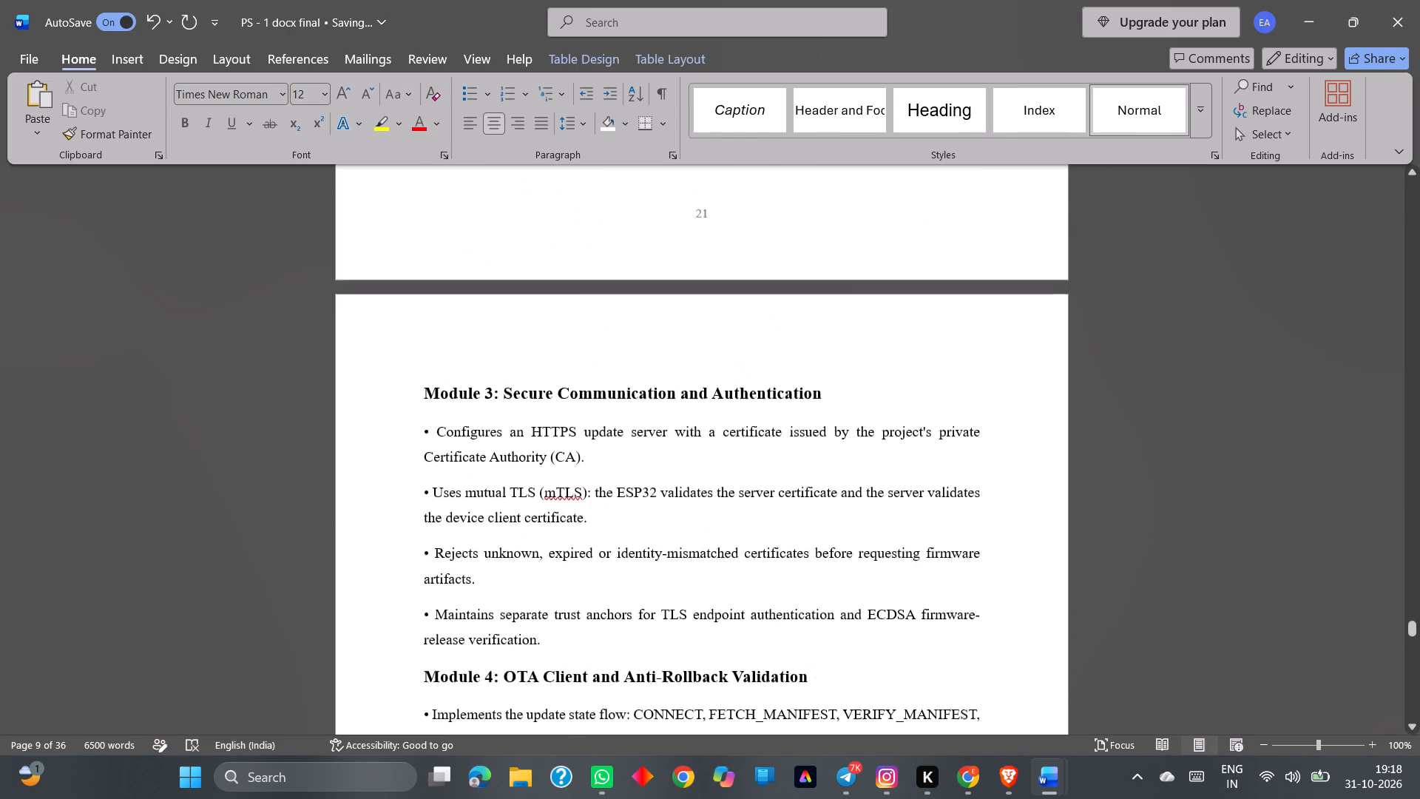
scroll(904, 505, up, 3)
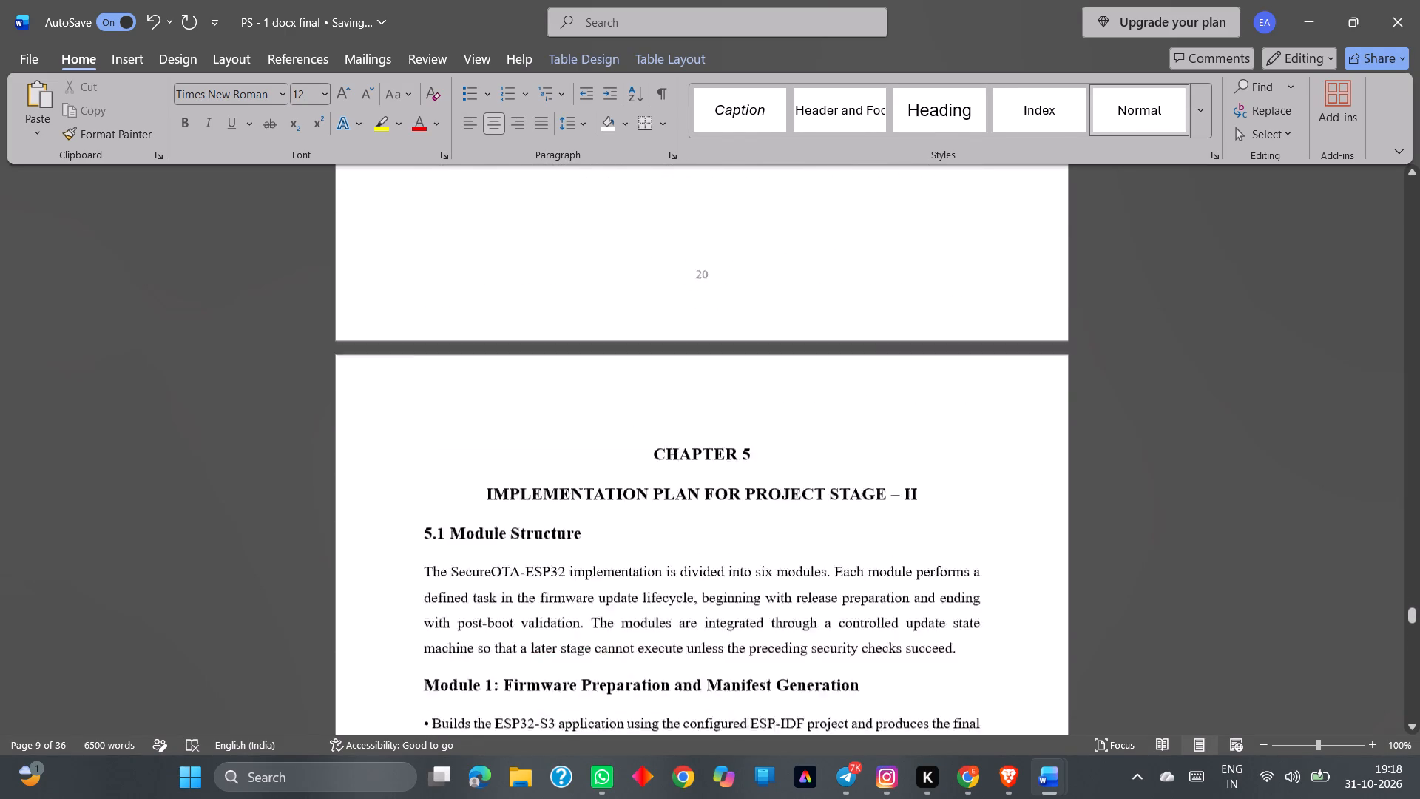
scroll(904, 505, down, 7)
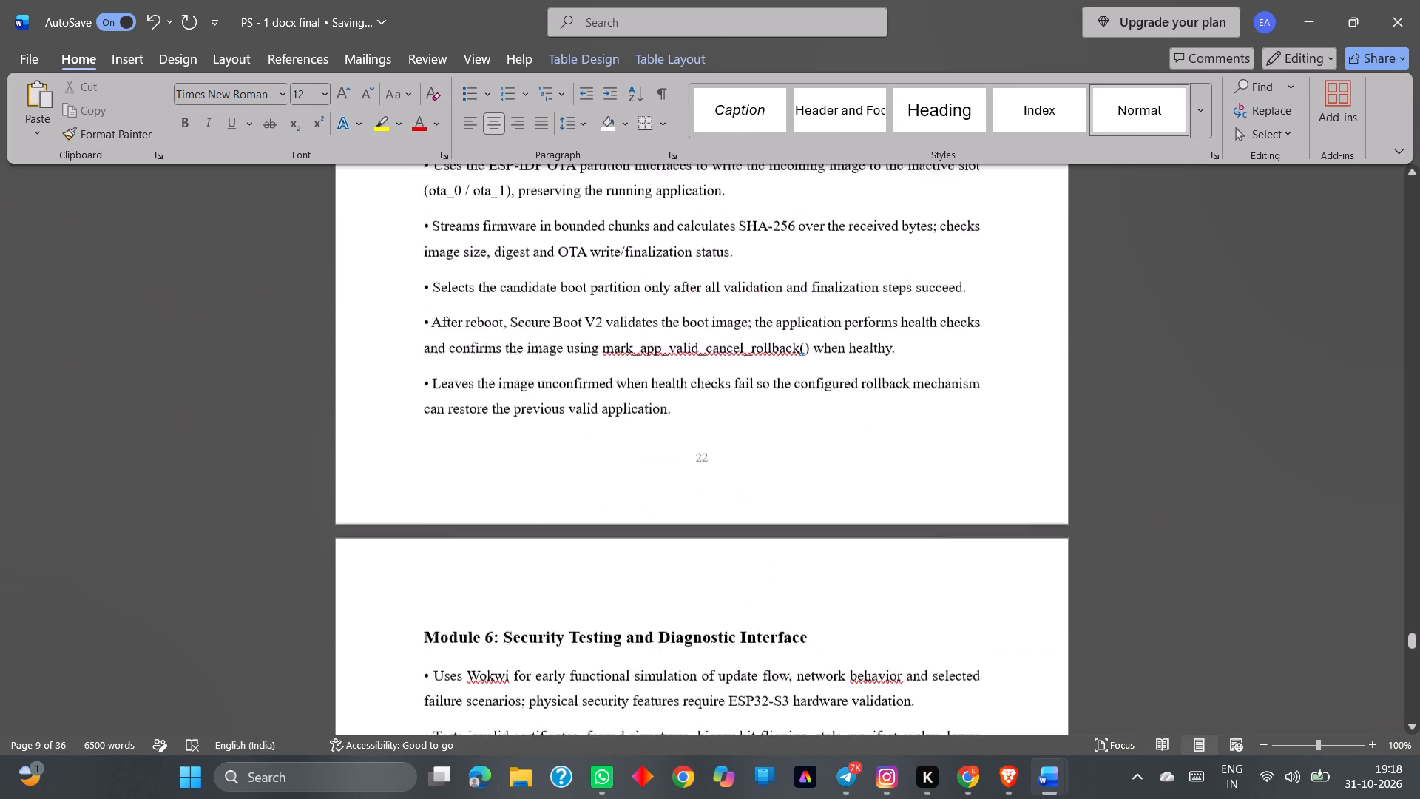
scroll(904, 505, down, 5)
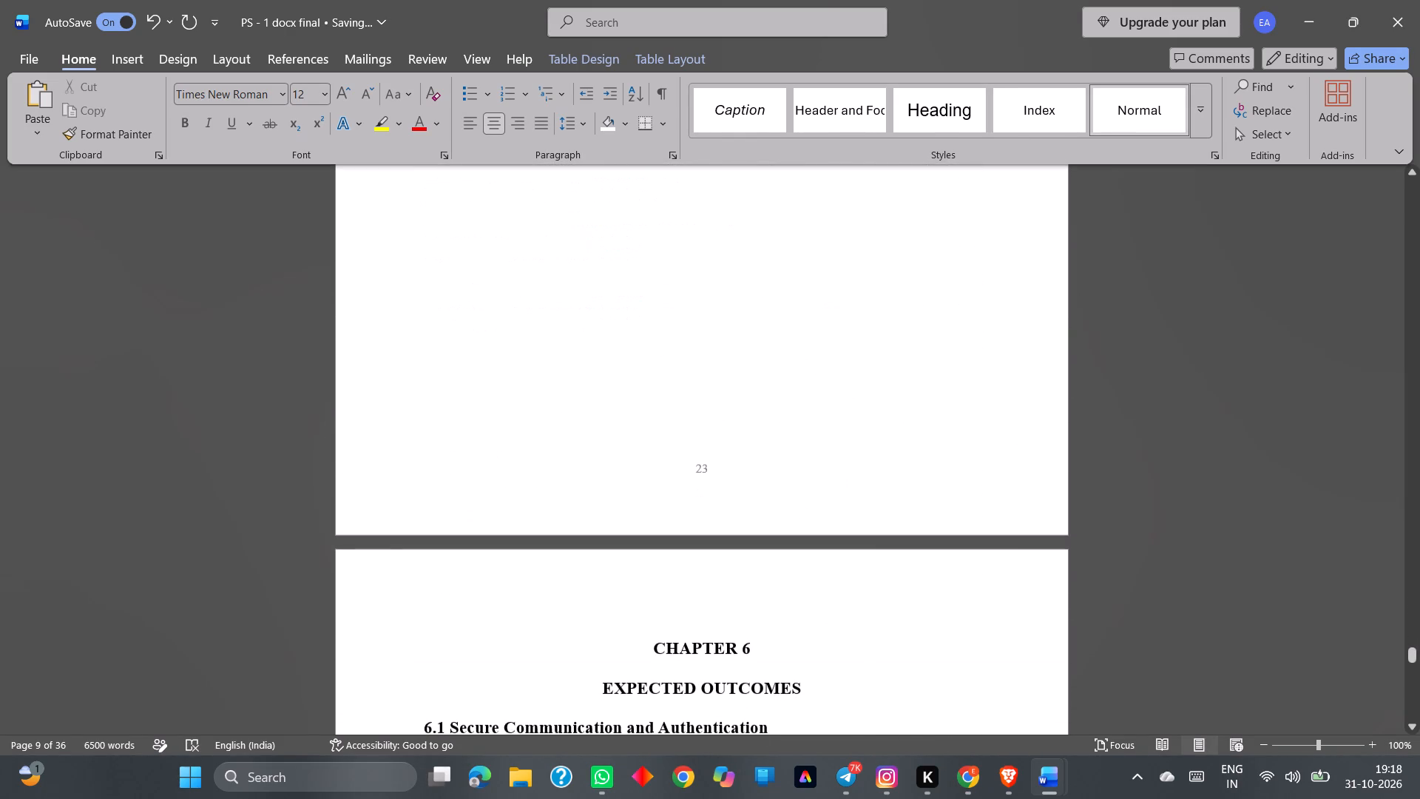
scroll(904, 505, up, 20)
scroll(904, 505, up, 10)
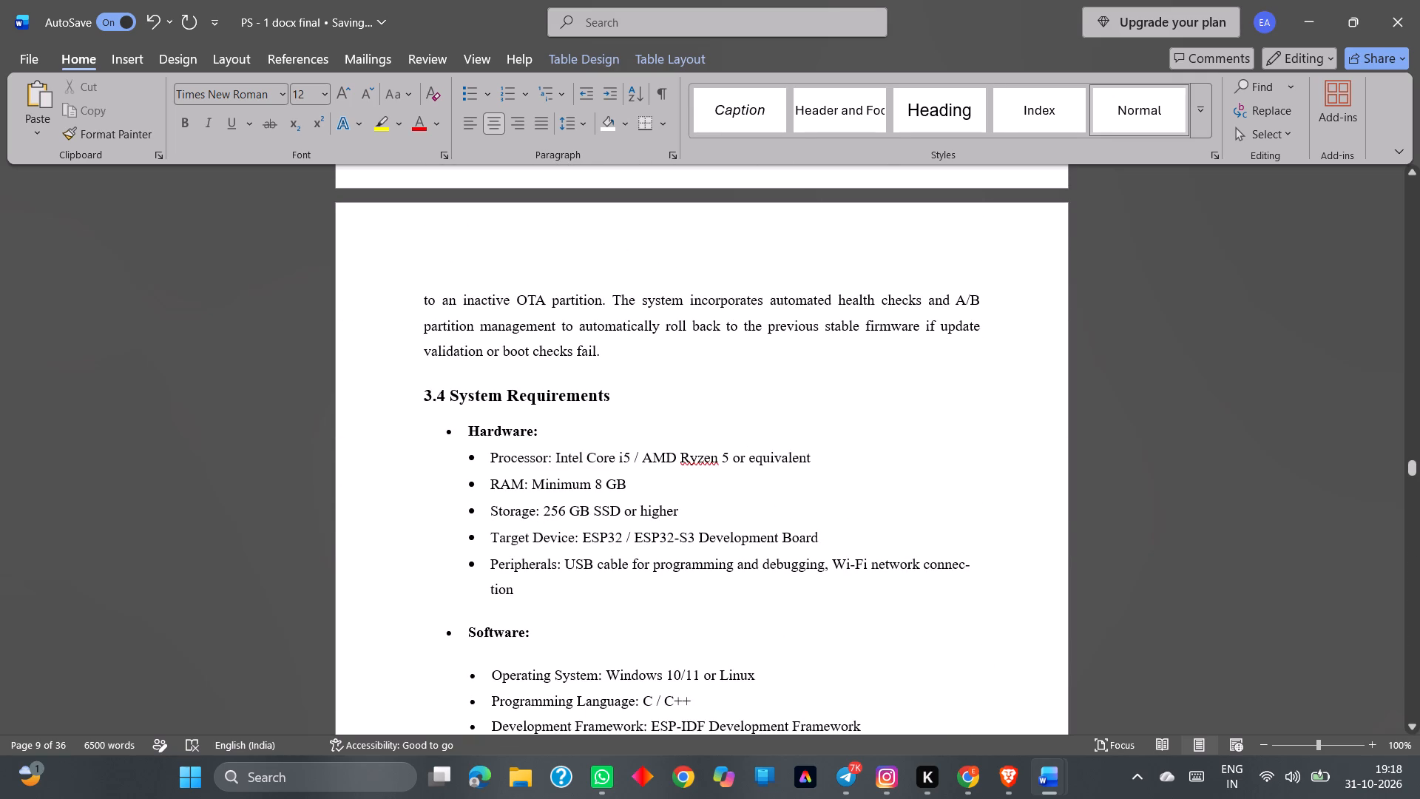
text(23)
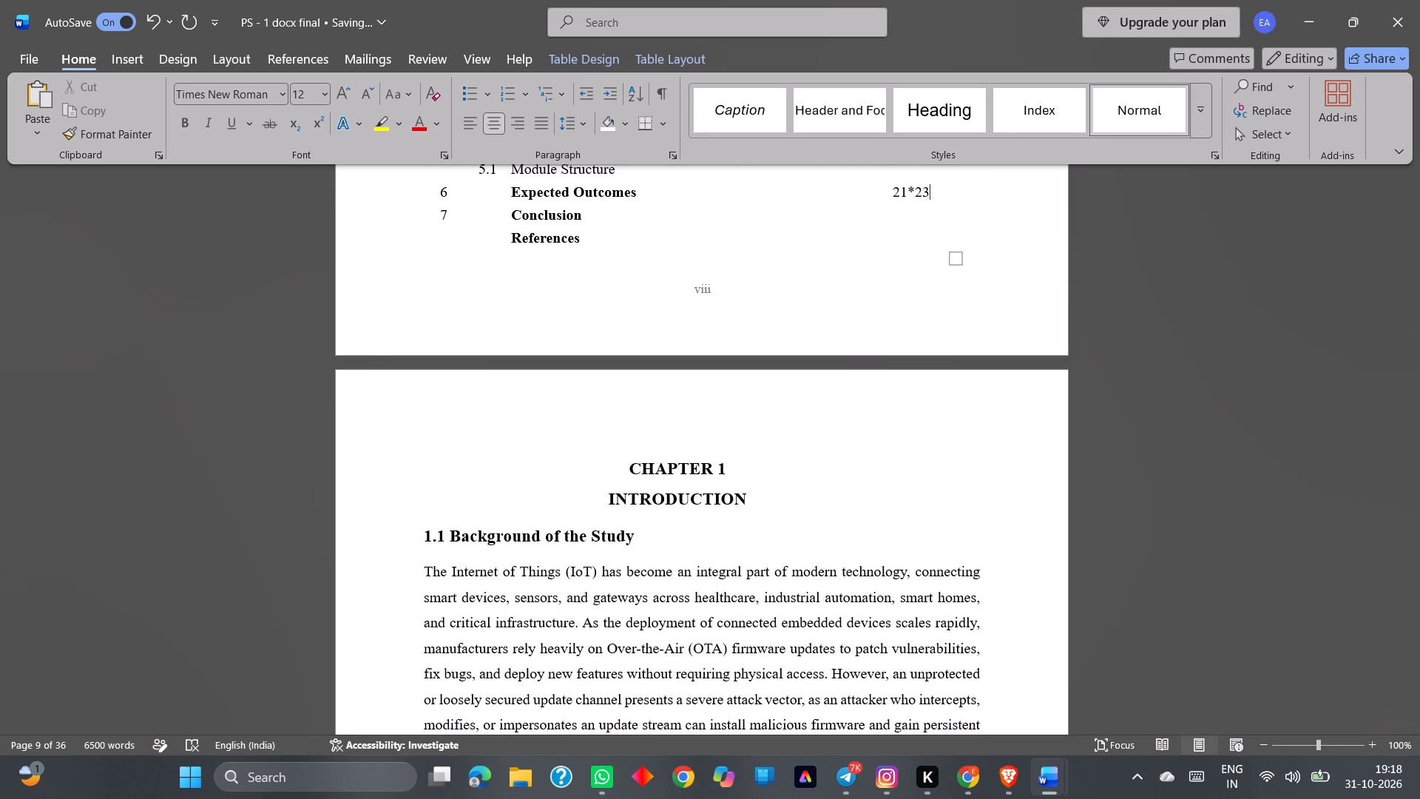
key(Left)
key(Left)
key(BackSpace)
key(minus)
Compare the PS - 1 report's table of contents with the one in the Project Stage-1 dissertation, especially the Chapter 5 to 7 page entries.
scroll(865, 556, up, 1)
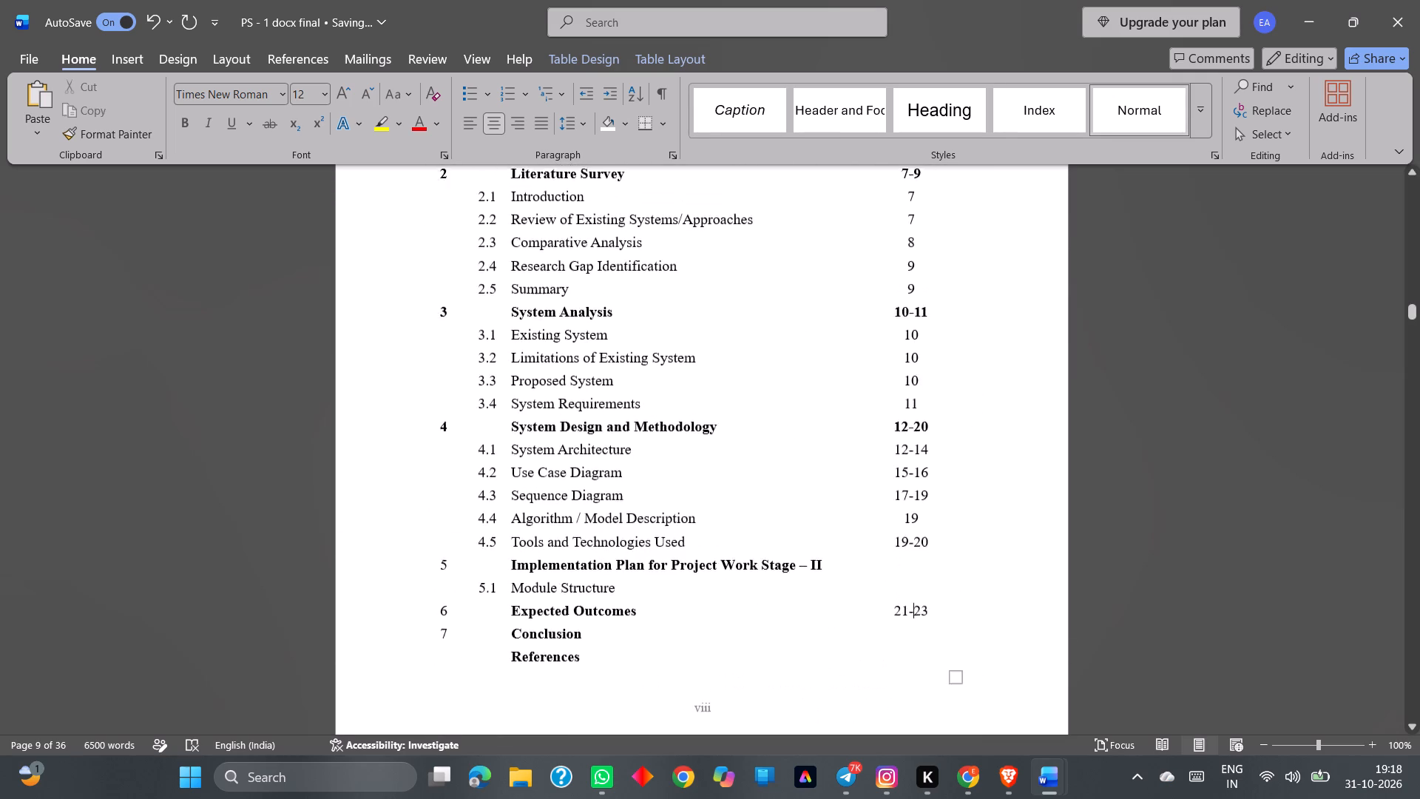
scroll(865, 556, up, 1)
scroll(865, 556, down, 1)
key(alt+Tab)
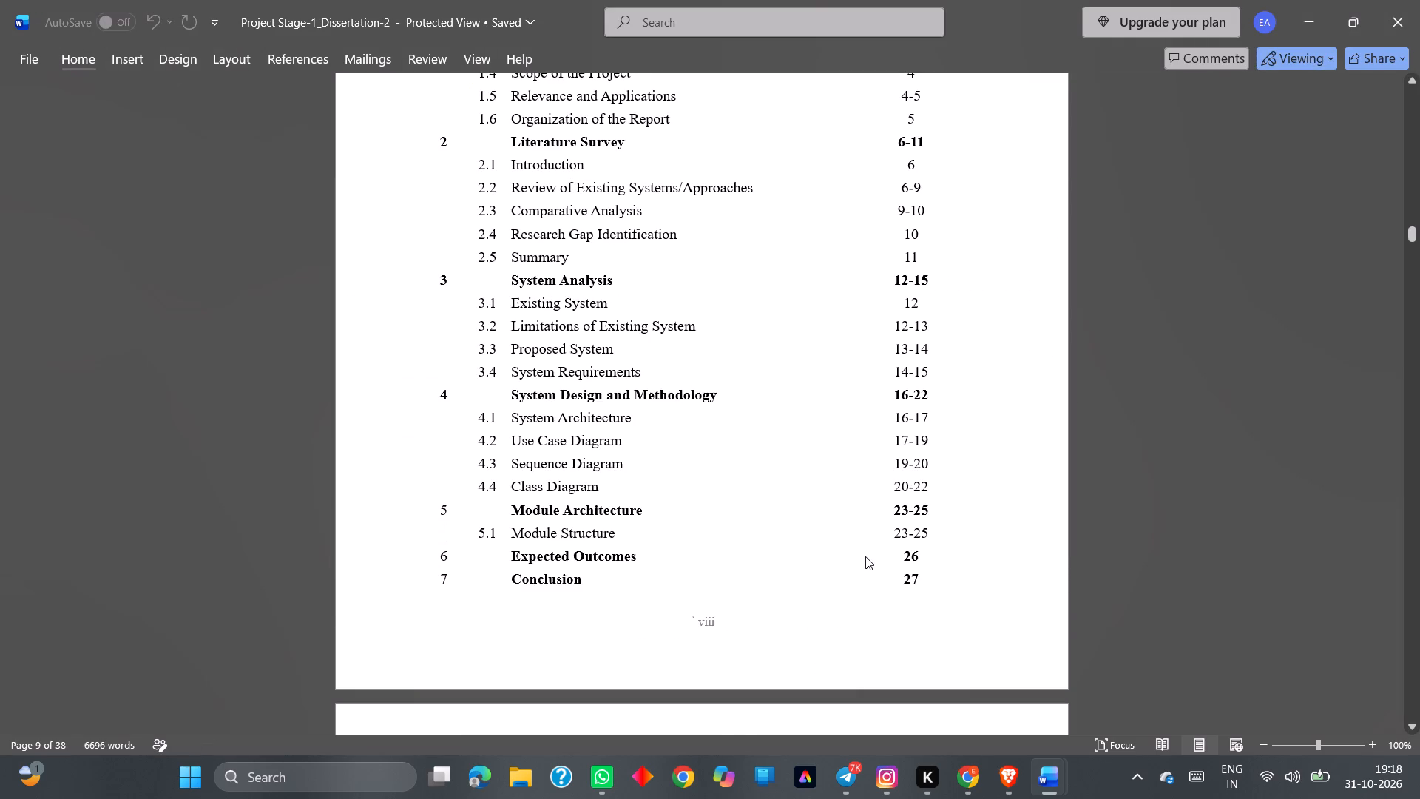
scroll(865, 556, up, 1)
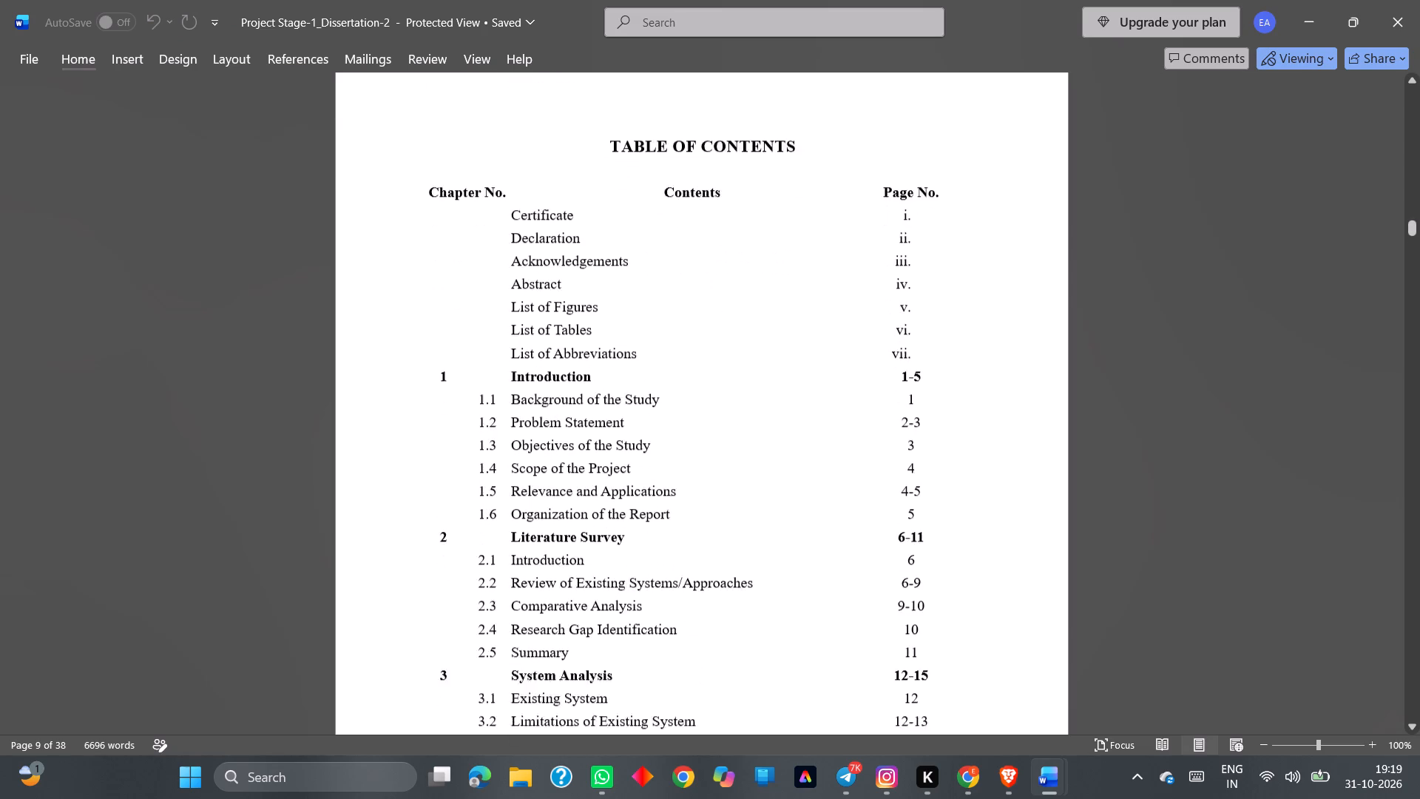
scroll(865, 556, up, 1)
scroll(865, 556, down, 1)
key(alt+Tab)
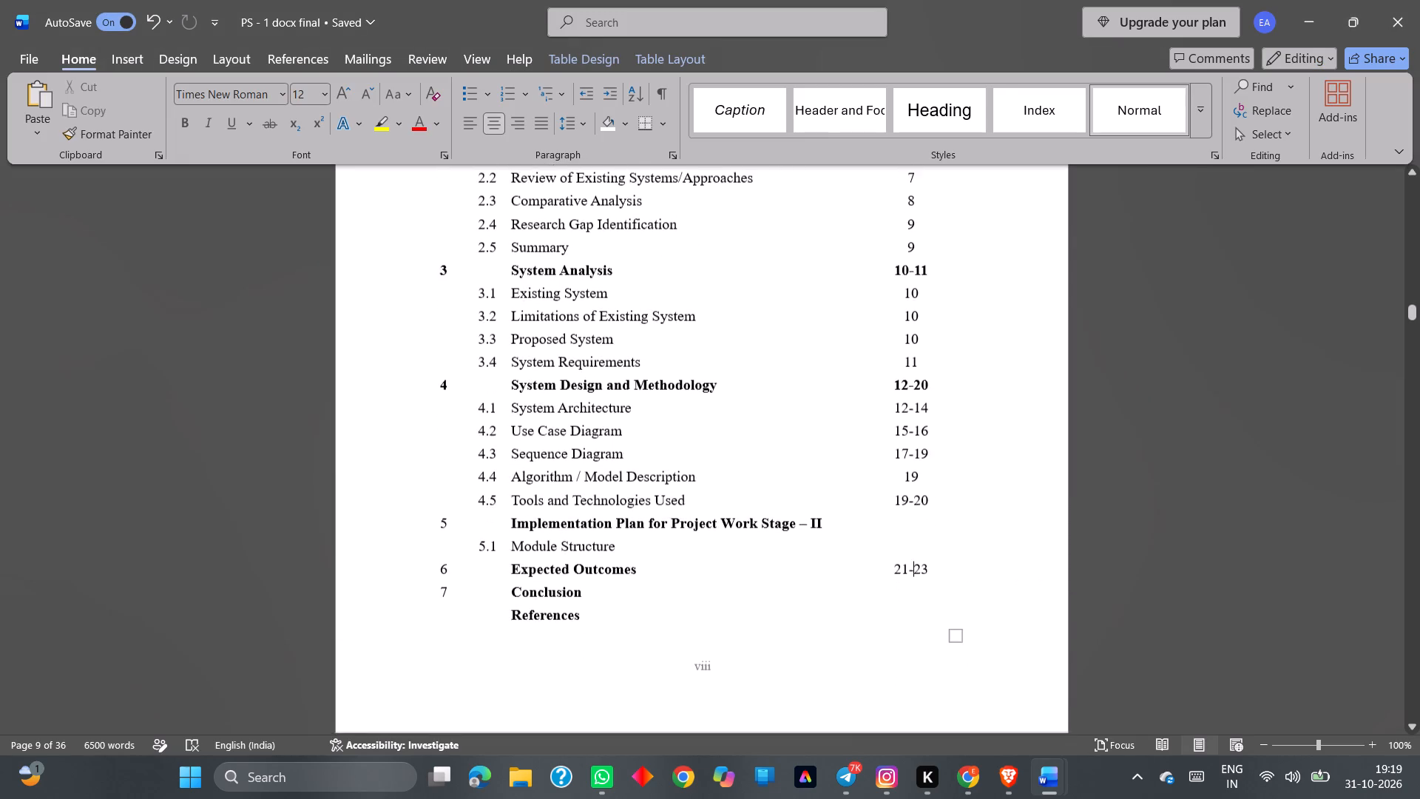
key(alt+Tab)
scroll(865, 556, down, 1)
key(alt+Tab)
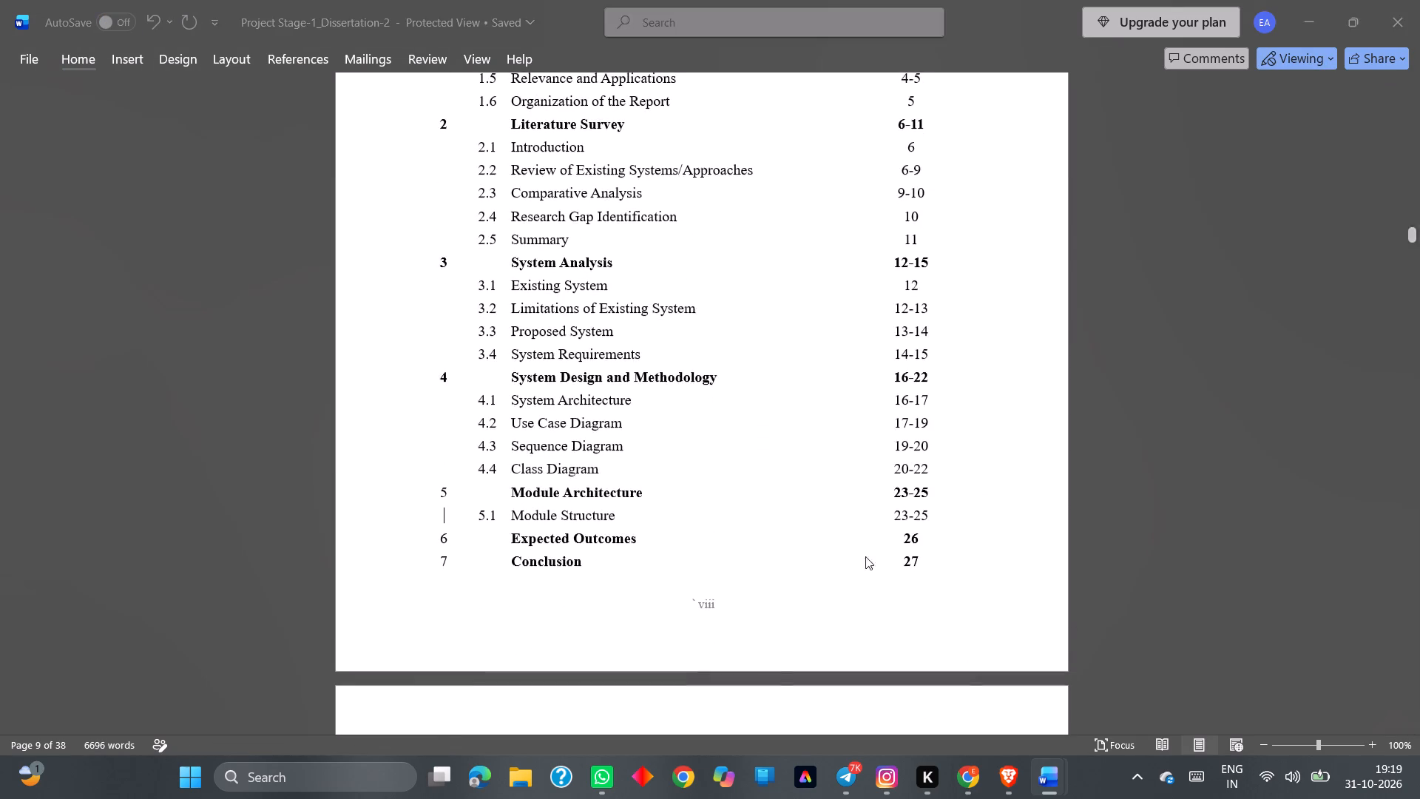
key(alt+Tab)
key(alt+Tab)
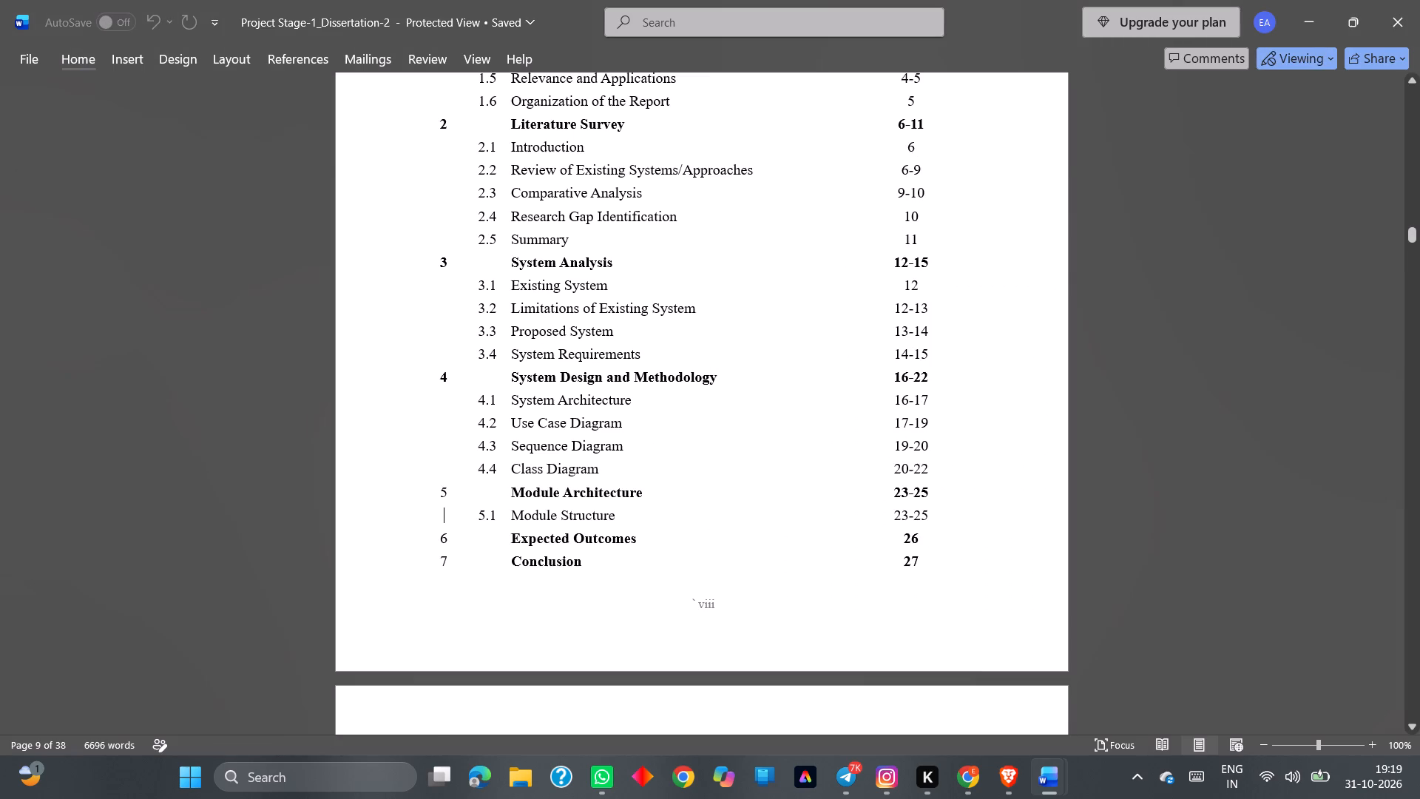
key(alt+Tab)
key(alt+Tab)
key(alt+Tab)
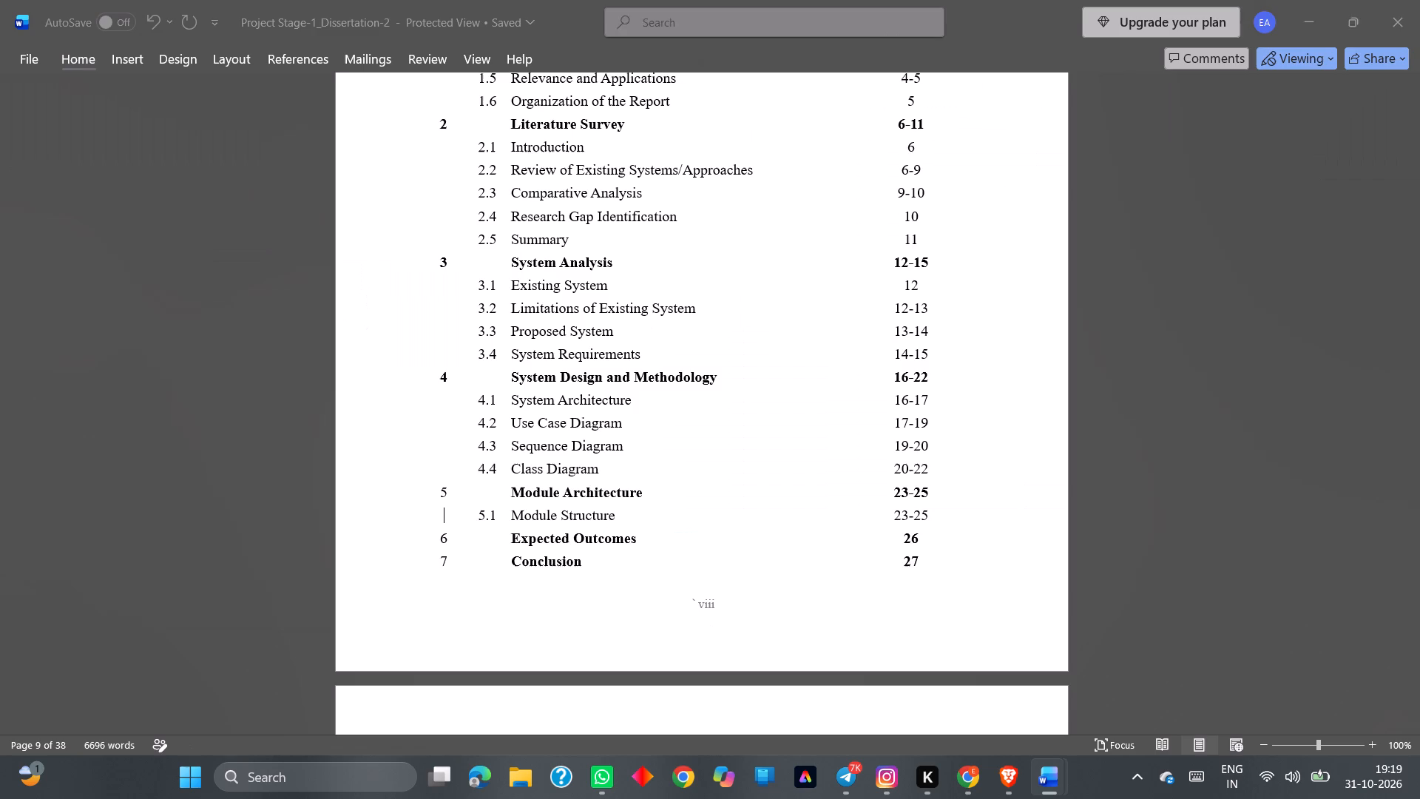
key(alt+Tab)
key(alt+Tab)
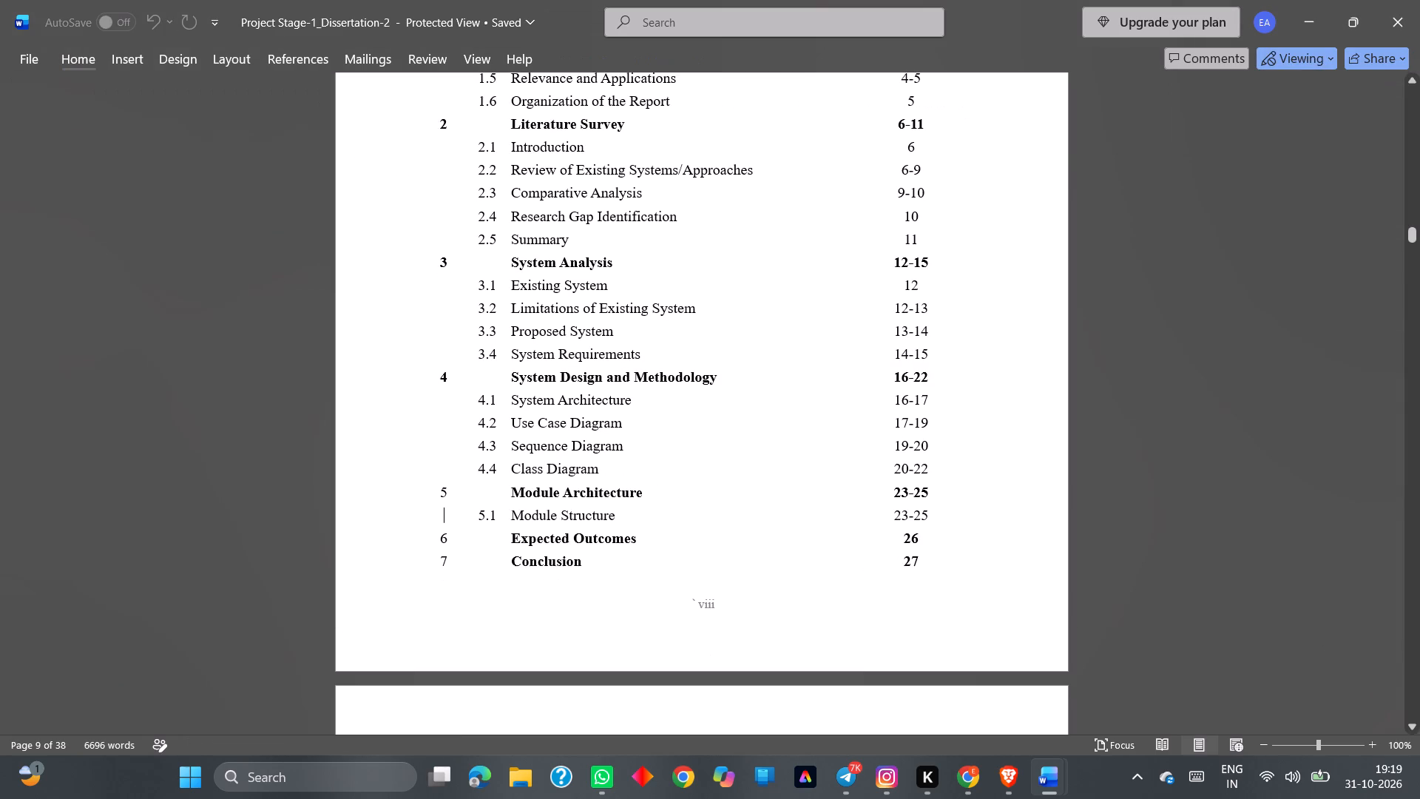
key(alt+Tab)
key(alt+Tab)
Examine the dissertation's module pages and check them against the Chapter 5 entries in its table of contents.
scroll(905, 561, down, 20)
scroll(905, 561, down, 5)
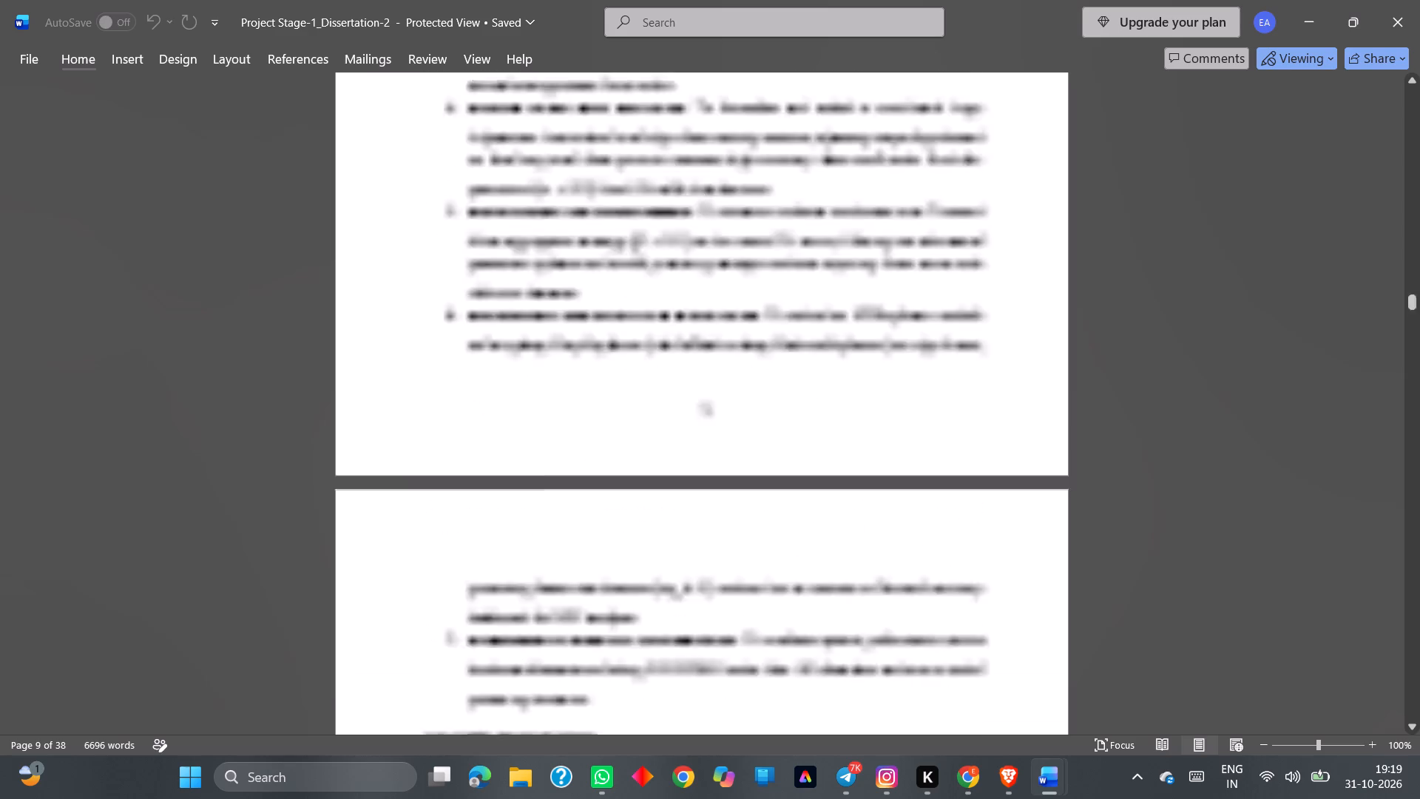
scroll(905, 561, down, 12)
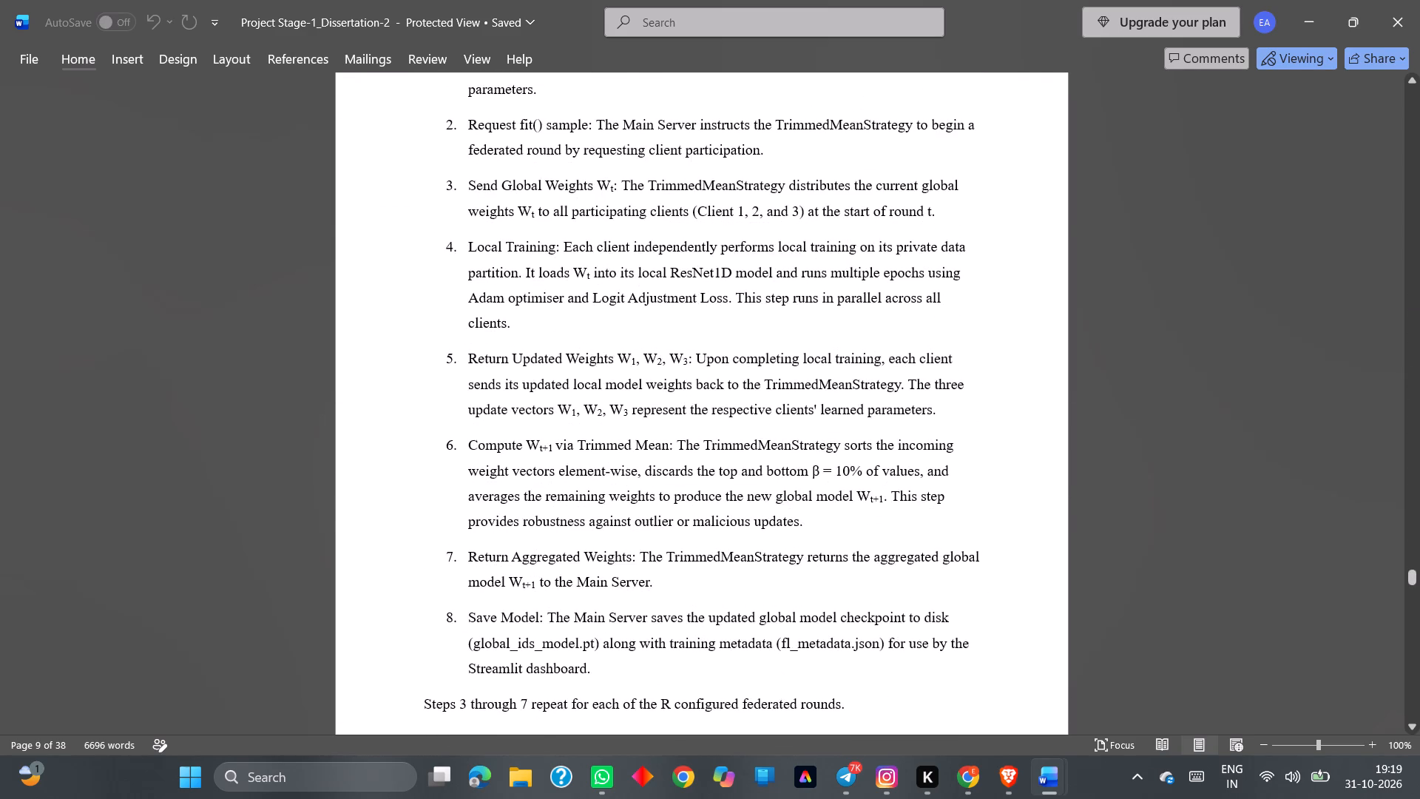
scroll(905, 561, down, 7)
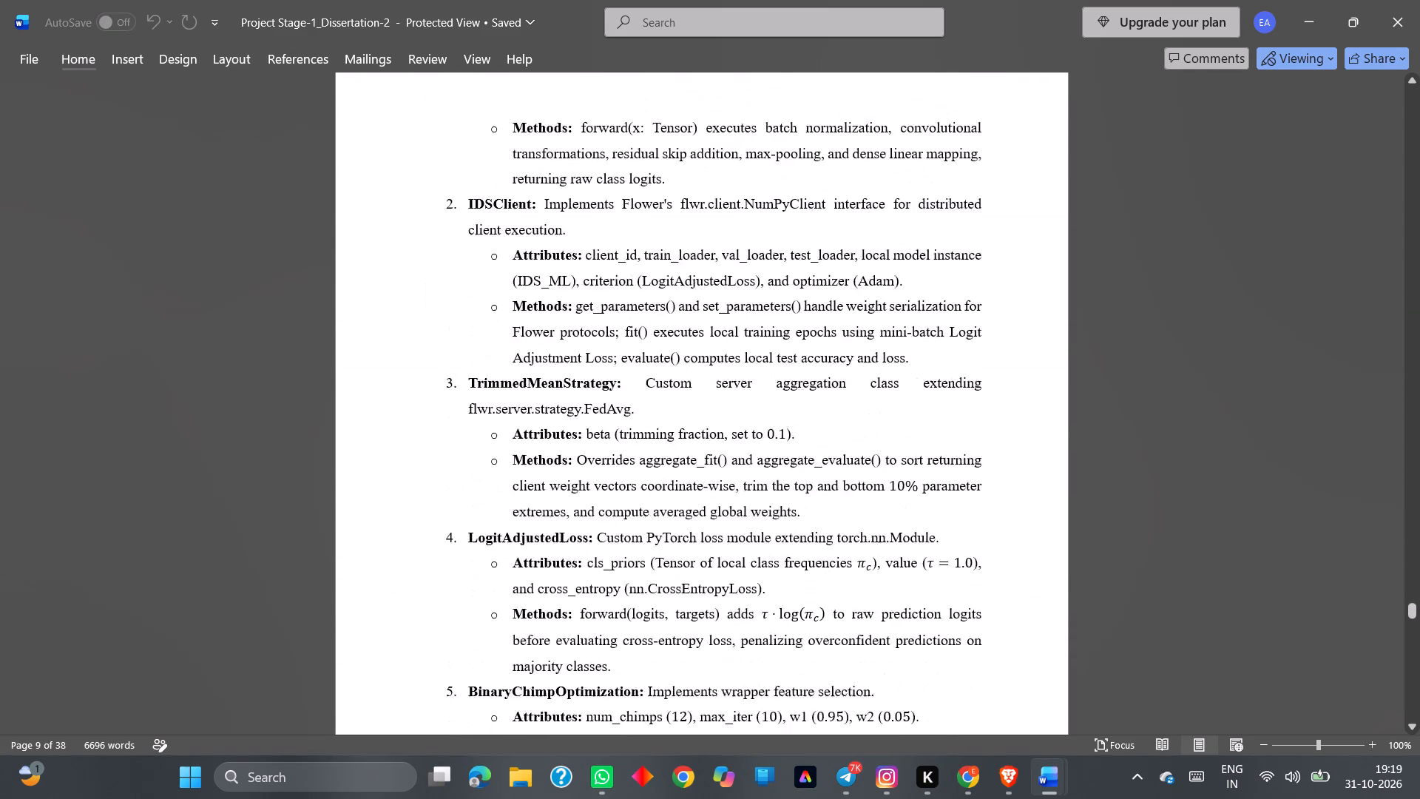
scroll(905, 561, down, 5)
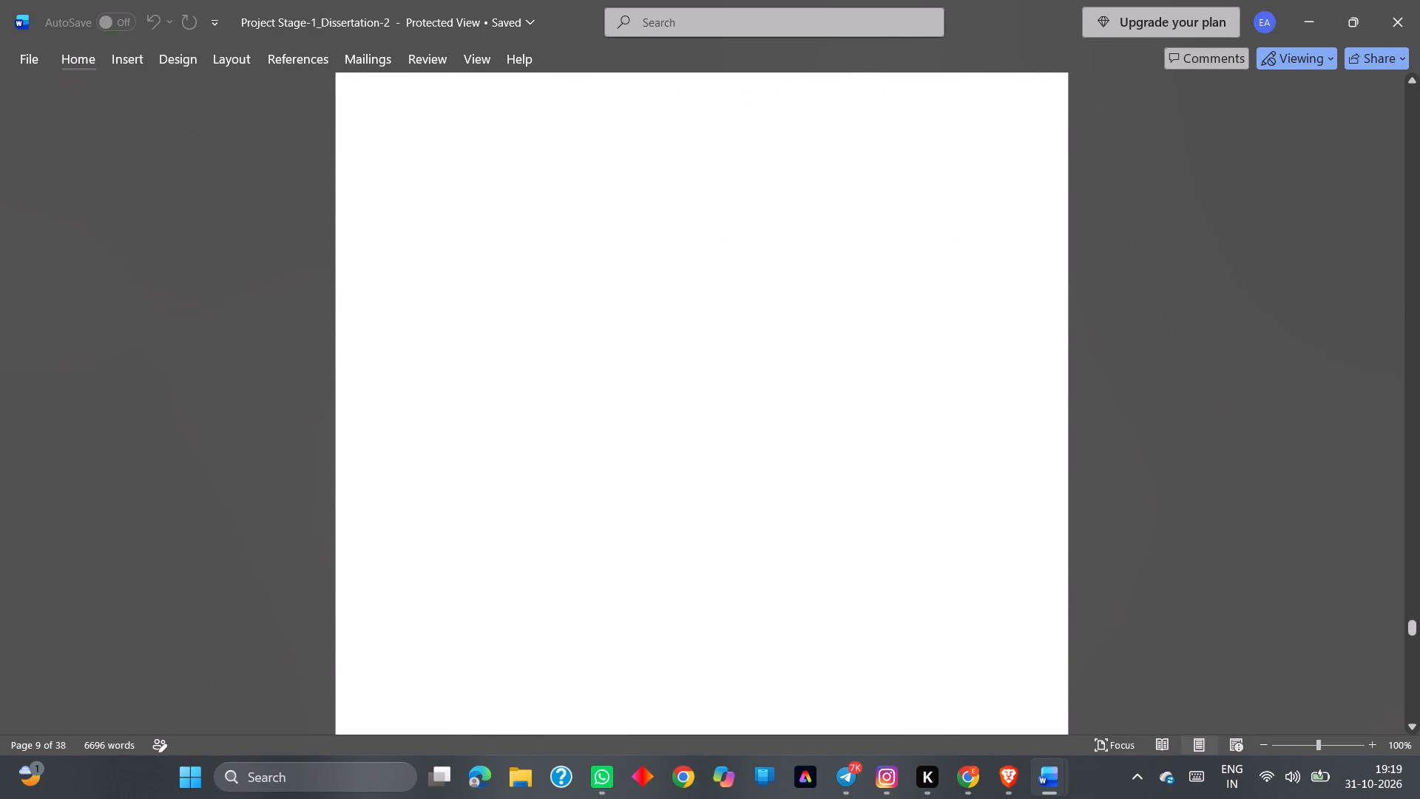
scroll(905, 561, down, 5)
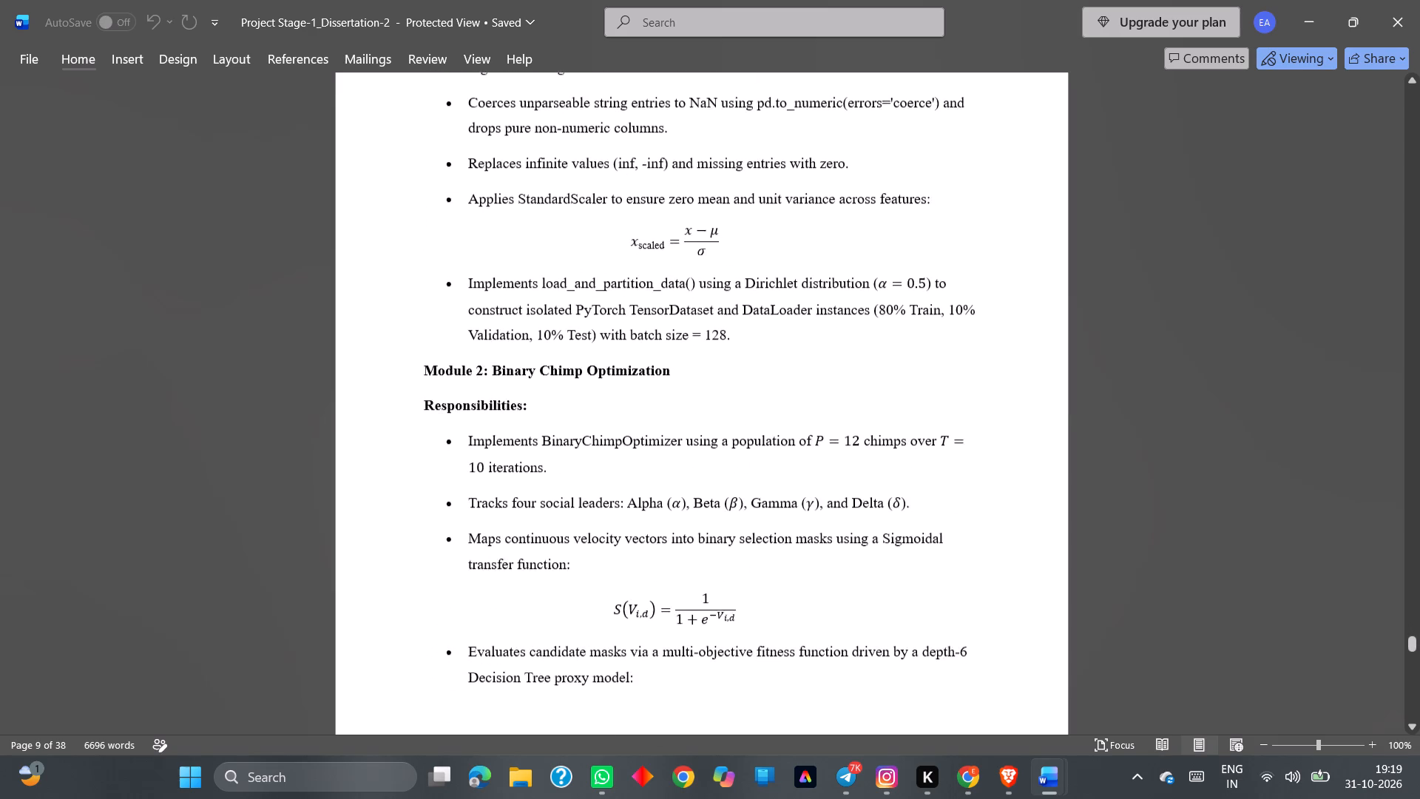
scroll(905, 561, down, 2)
scroll(905, 561, up, 14)
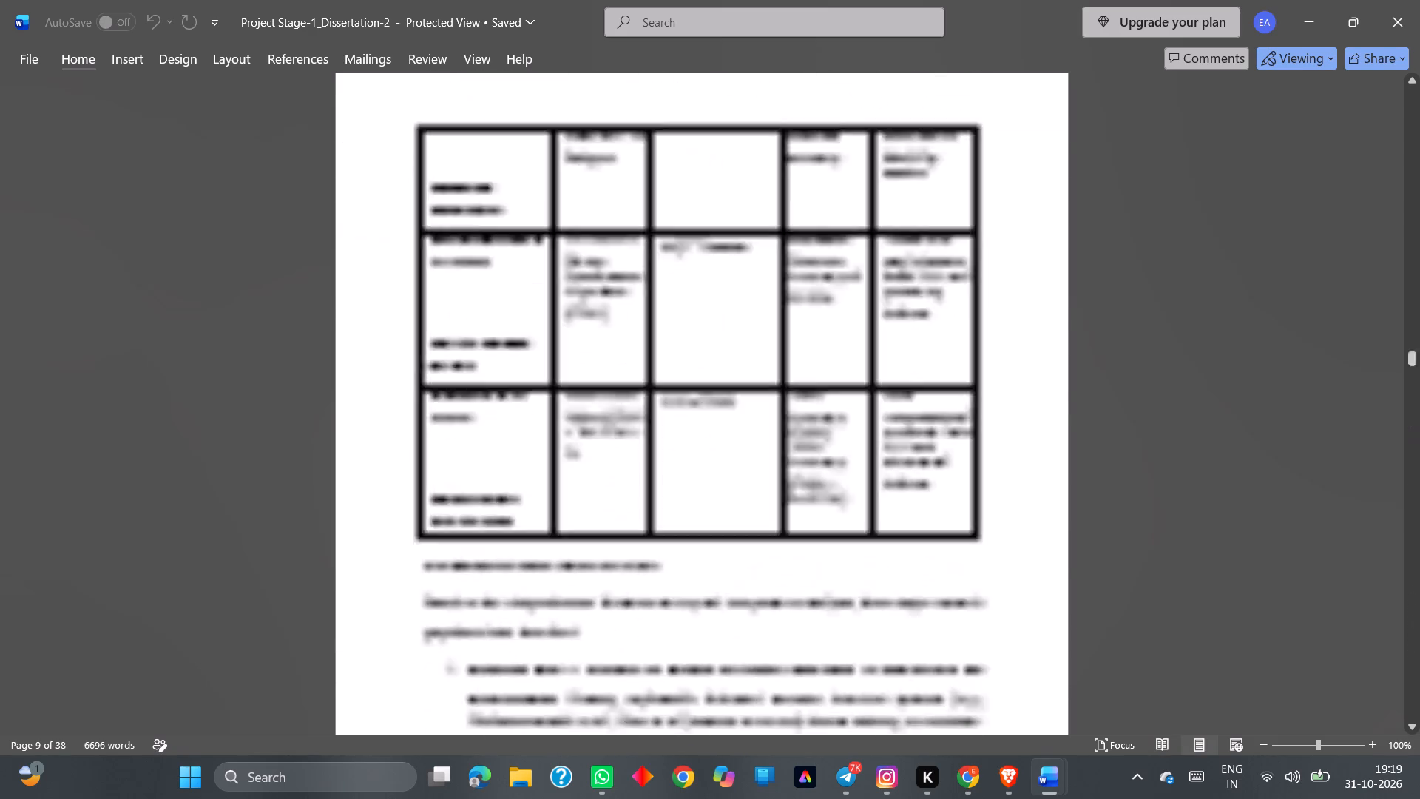
scroll(905, 561, up, 14)
scroll(905, 561, down, 2)
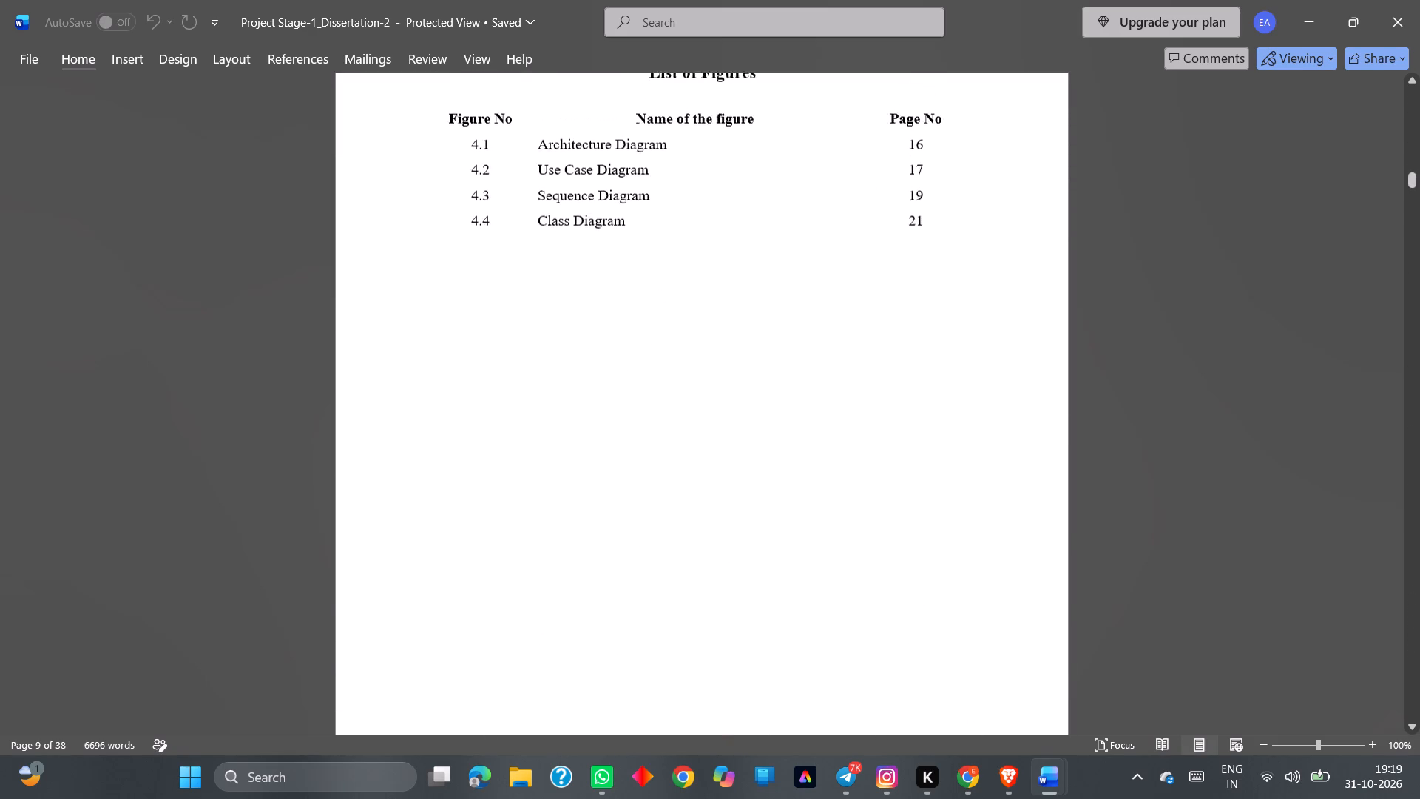
scroll(905, 561, down, 5)
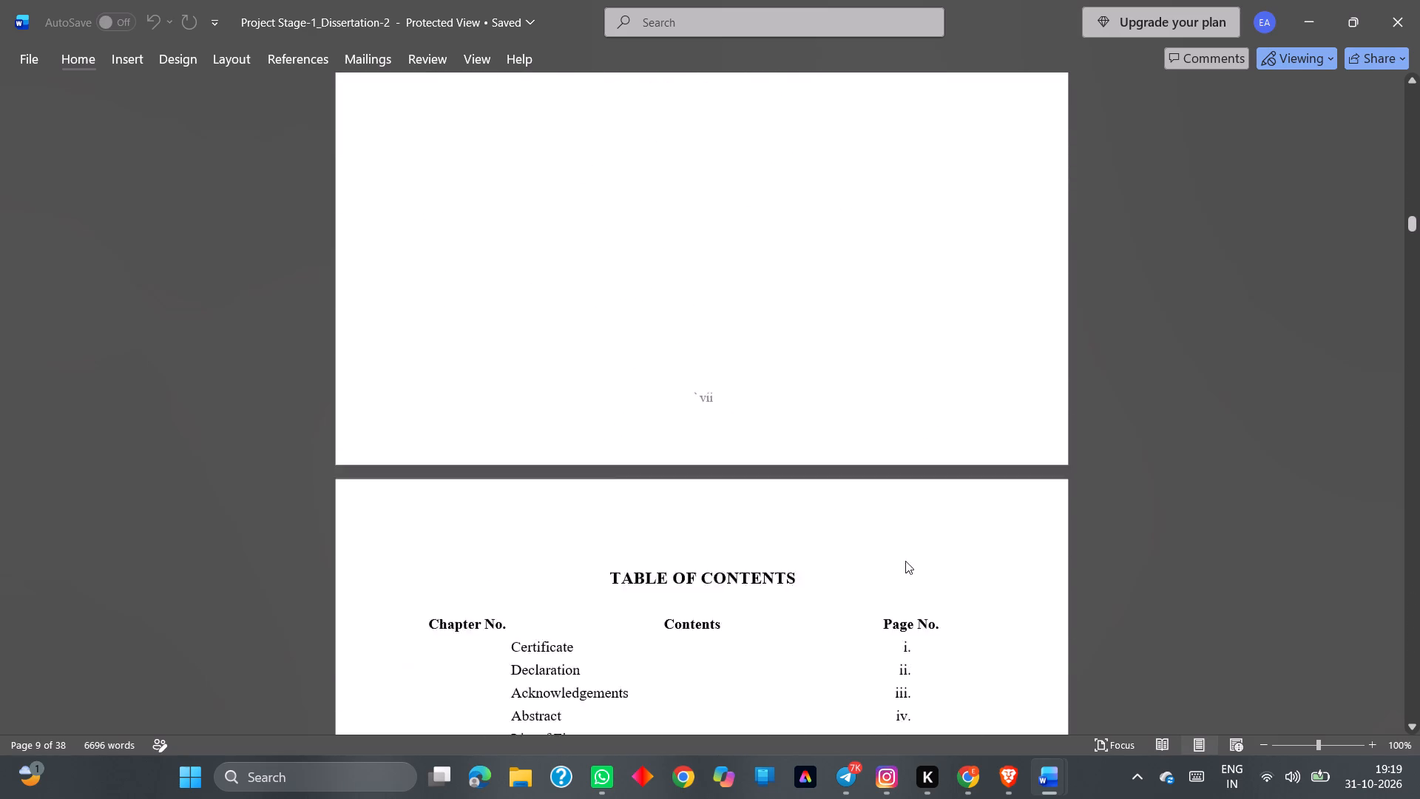
scroll(905, 561, down, 5)
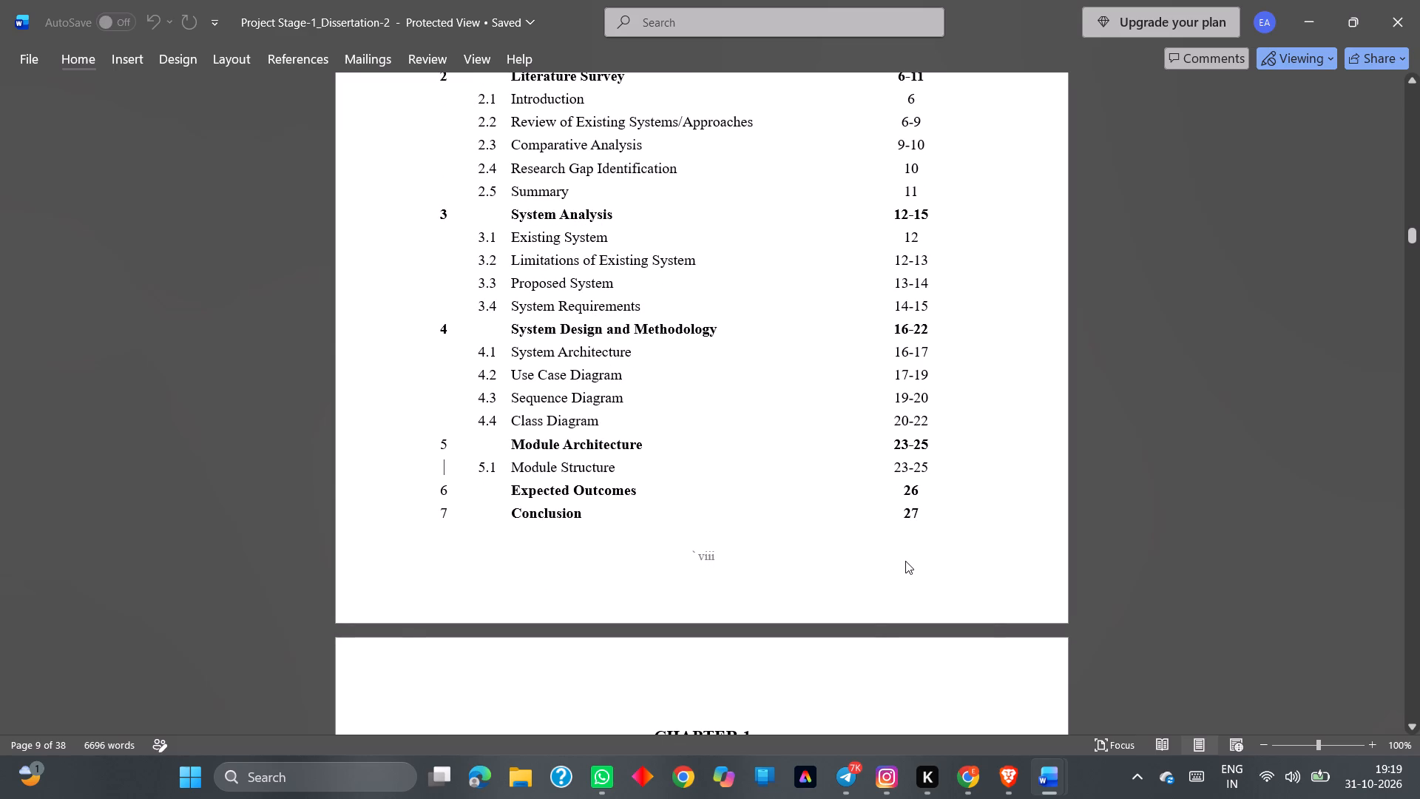
Enter 21-23 as the page range of row 5.1 Module Structure in the PS - 1 report's table of contents.
key(alt+Tab)
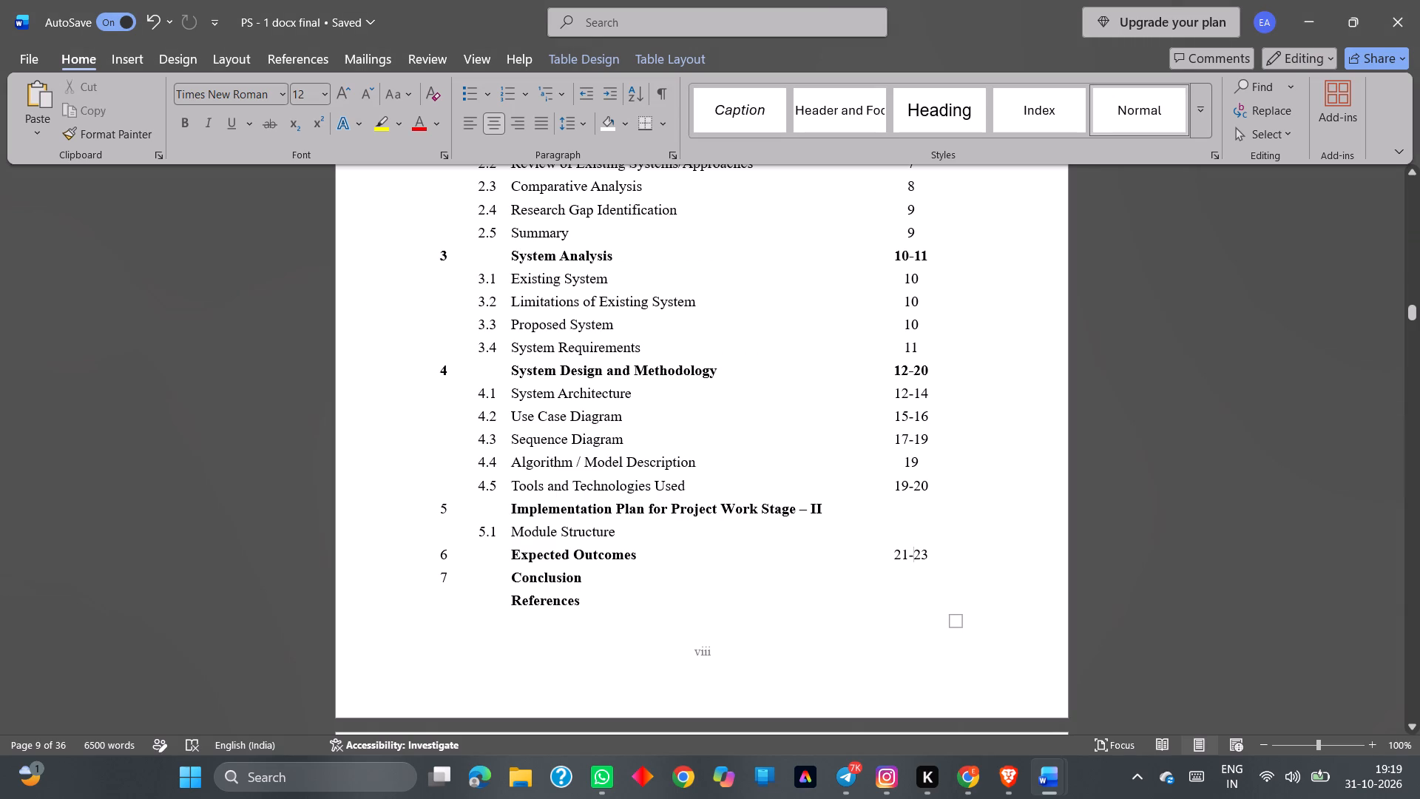
click(910, 535)
text(21)
key(minus)
text(23)
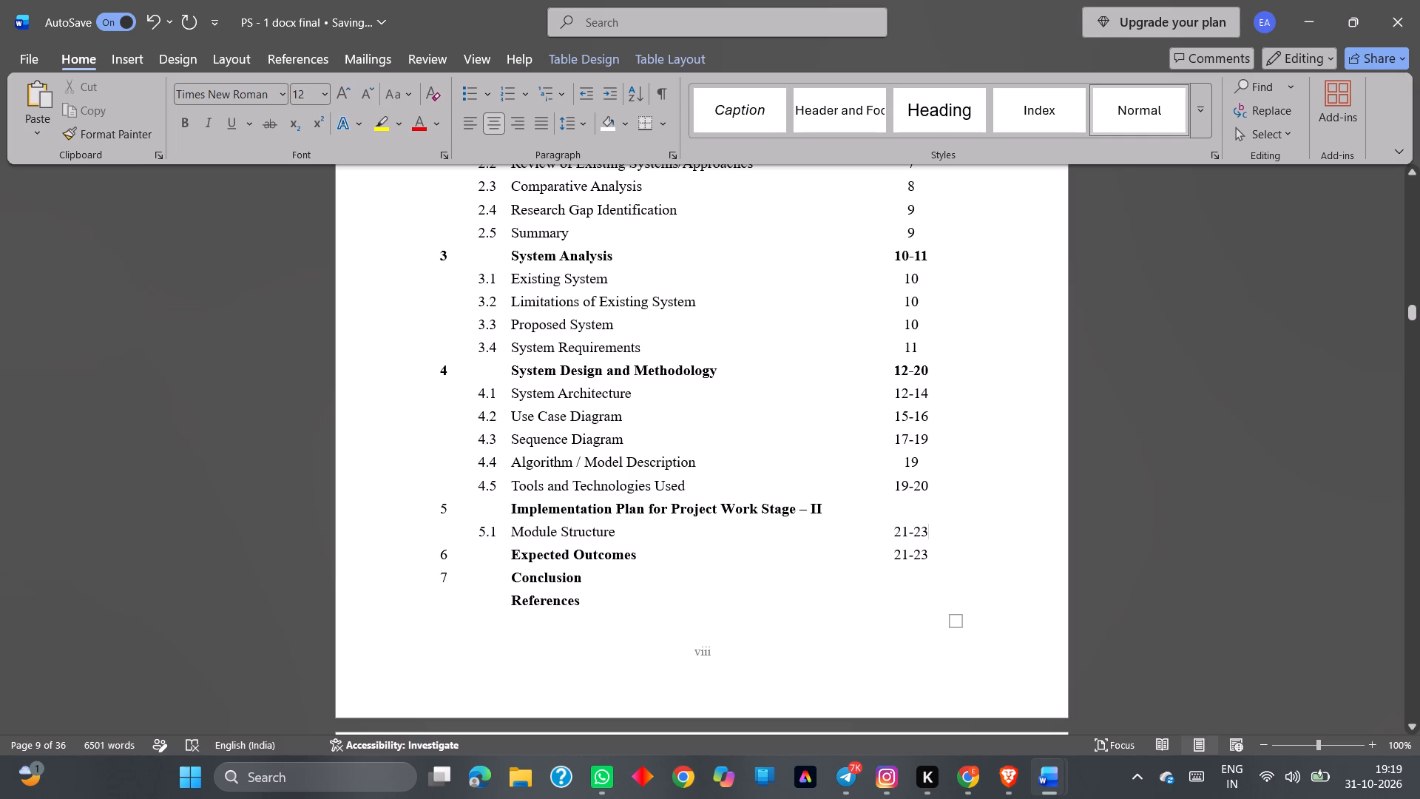
Enter 21-23 in bold as the page range of the Chapter 5 Implementation Plan row.
click(913, 503)
text(21)
text(-23)
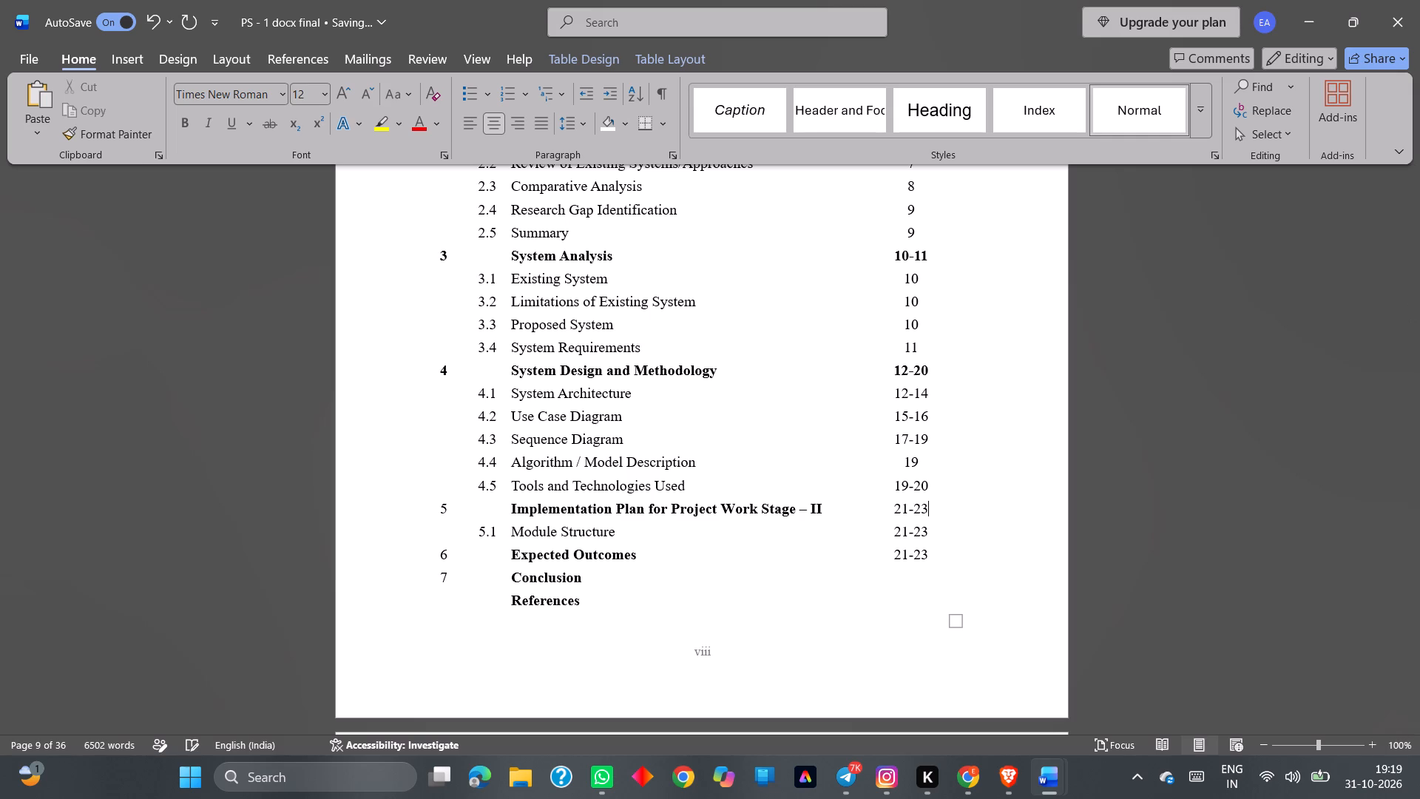
triple_click(909, 503)
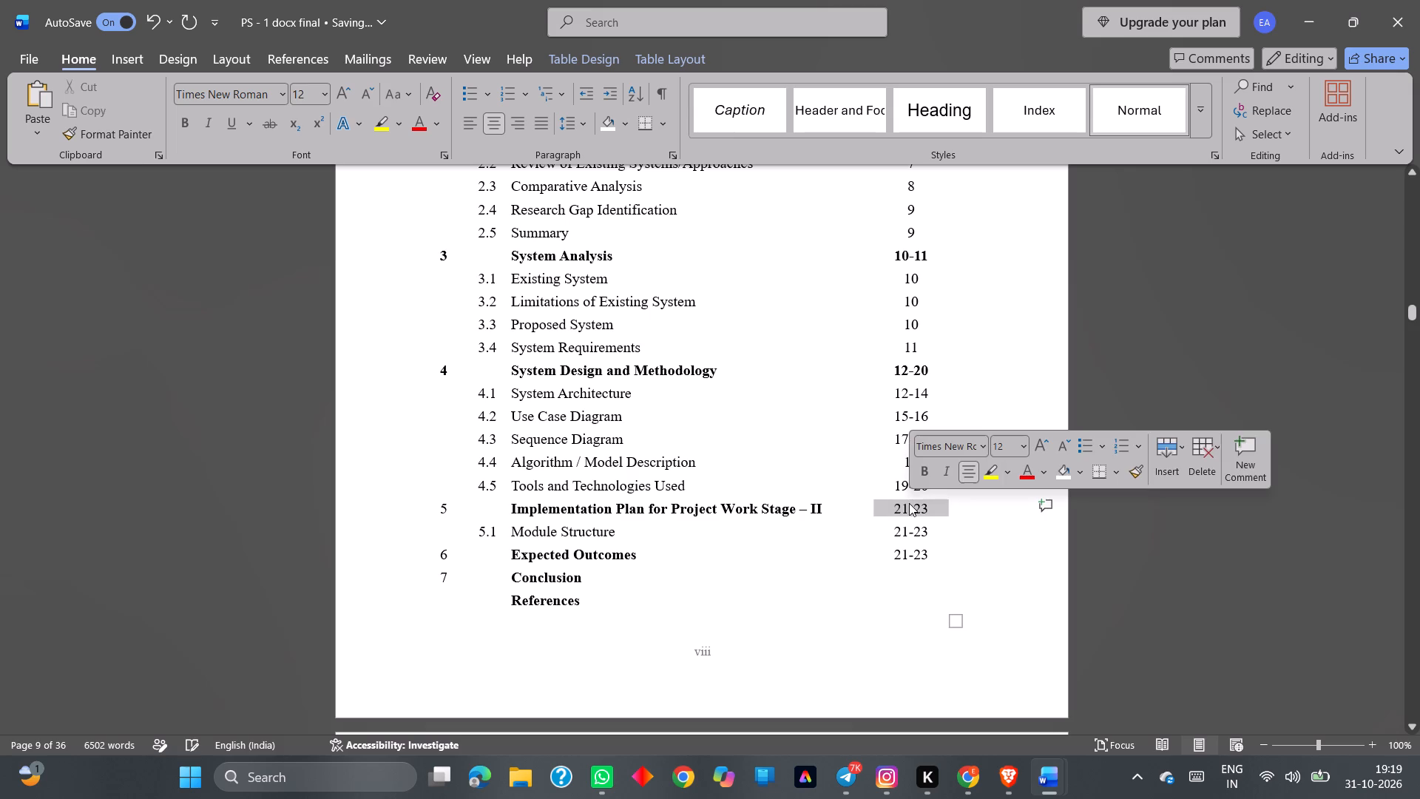
click(924, 472)
Check in the PS - 1 report body on which pages Chapter 6 starts and ends and where Chapter 7 begins.
click(933, 556)
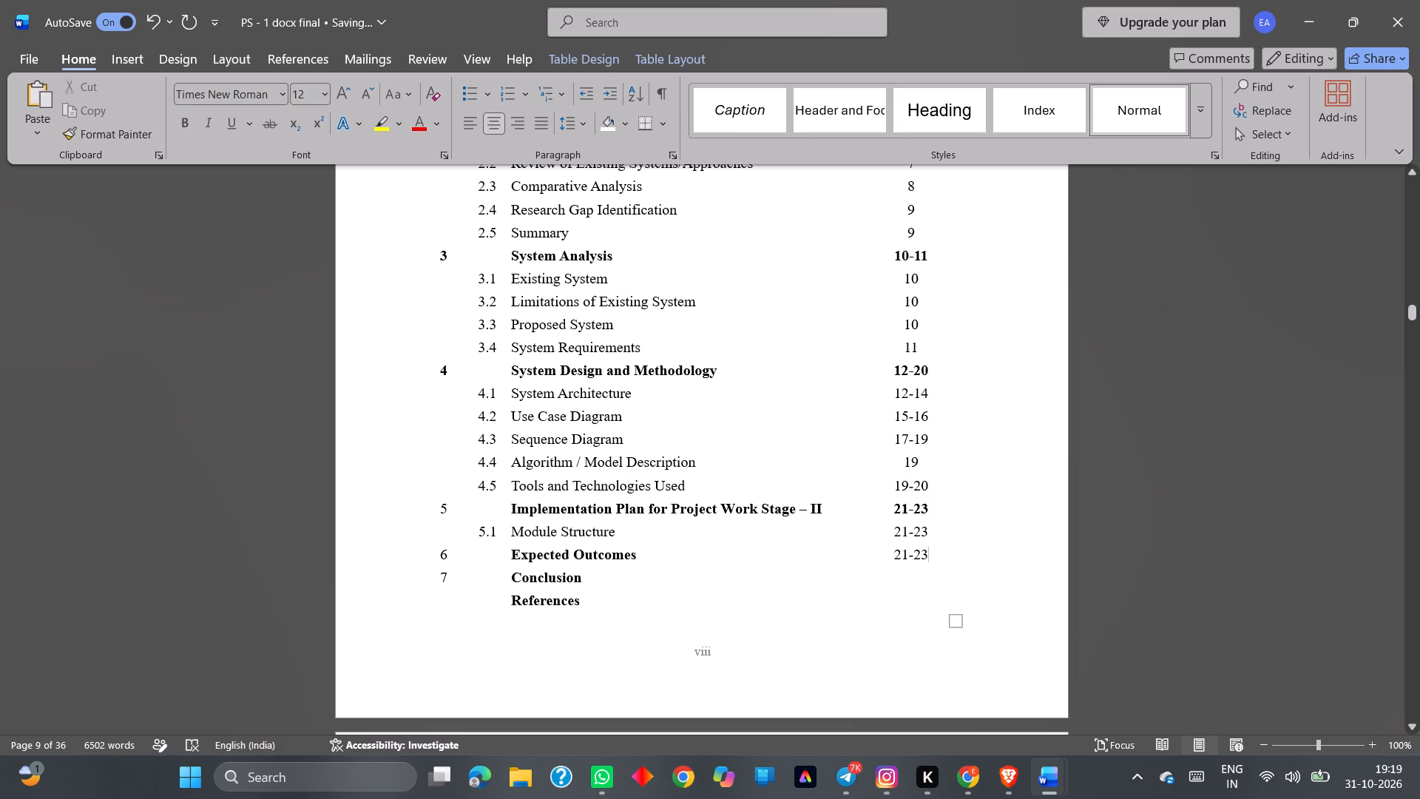
key(alt+Tab)
key(alt+Tab)
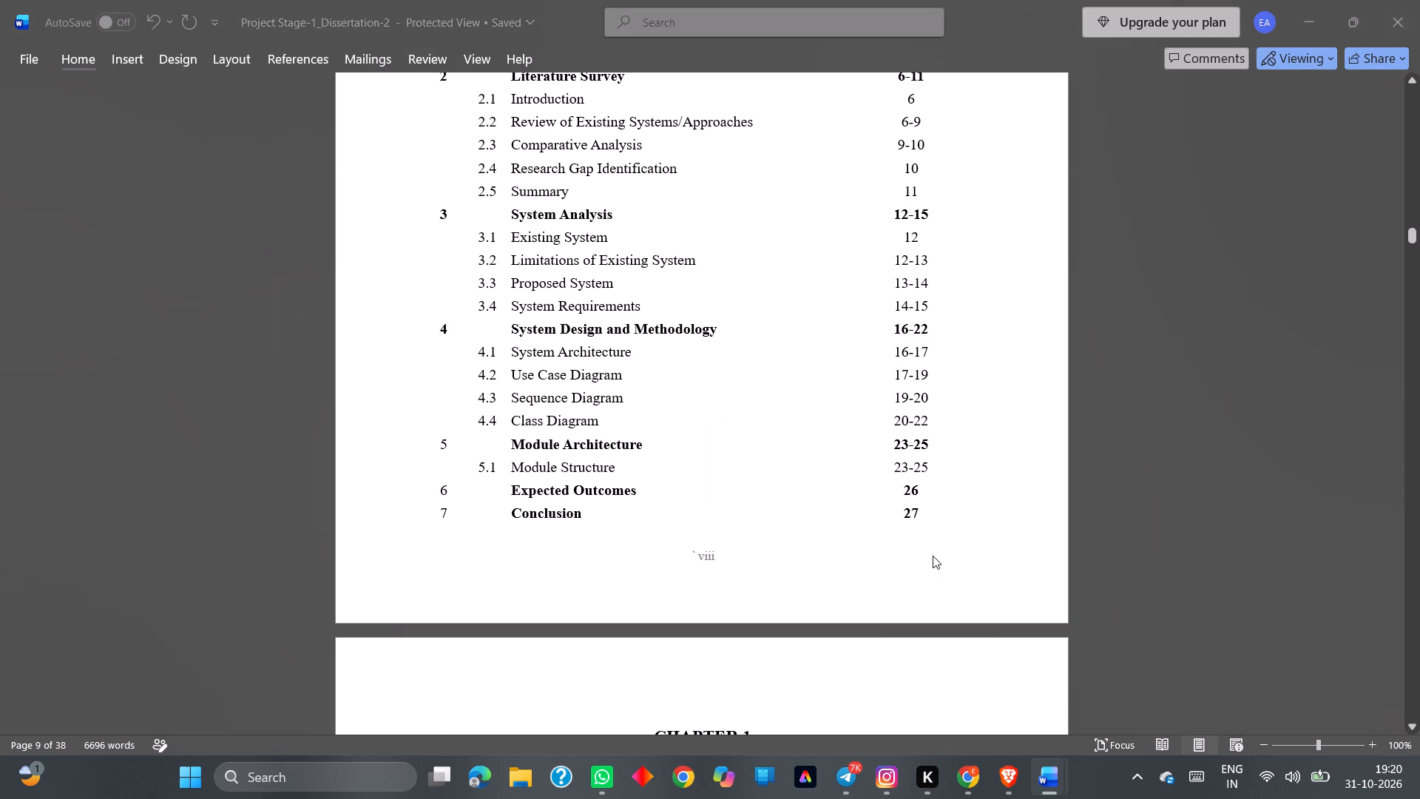
scroll(933, 556, down, 20)
scroll(933, 556, down, 1)
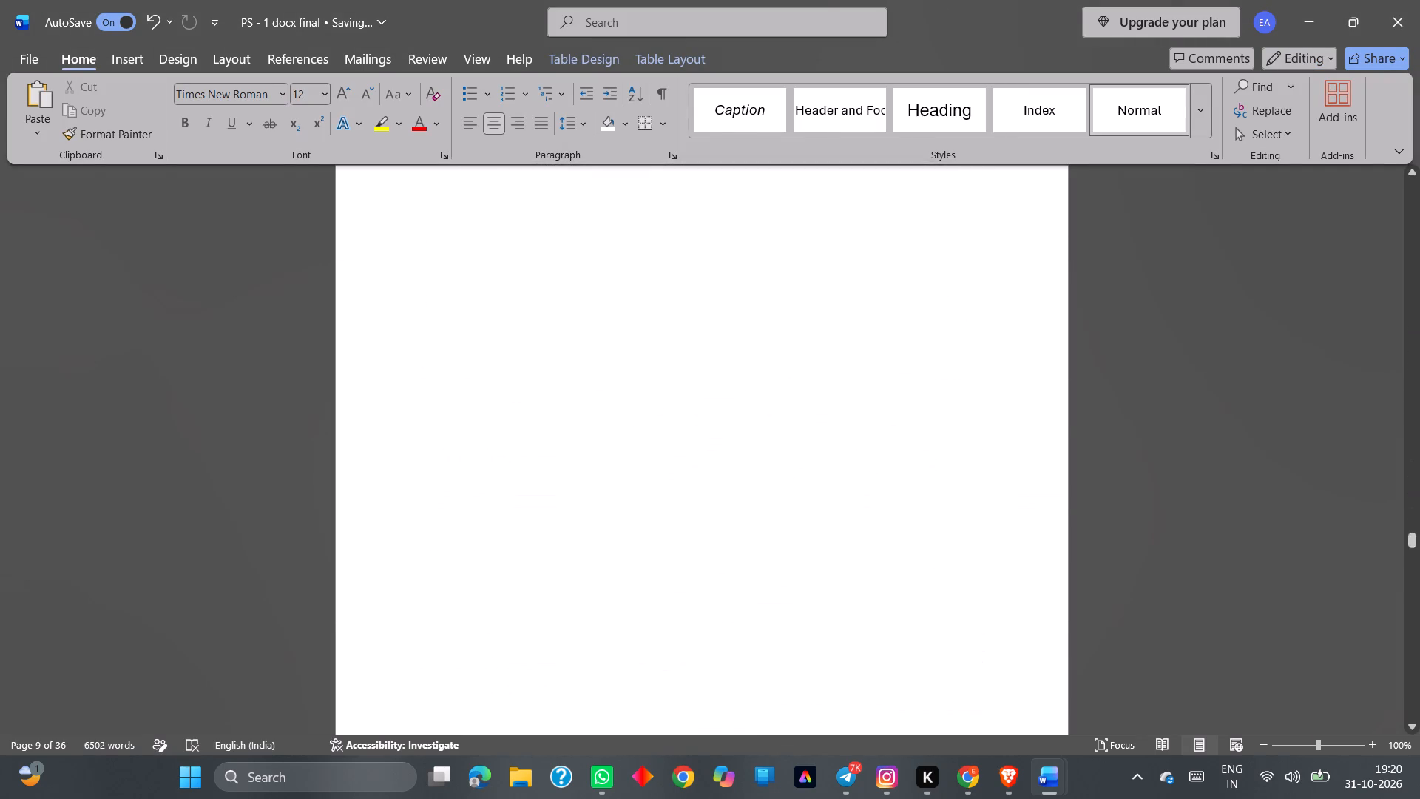
scroll(933, 556, down, 6)
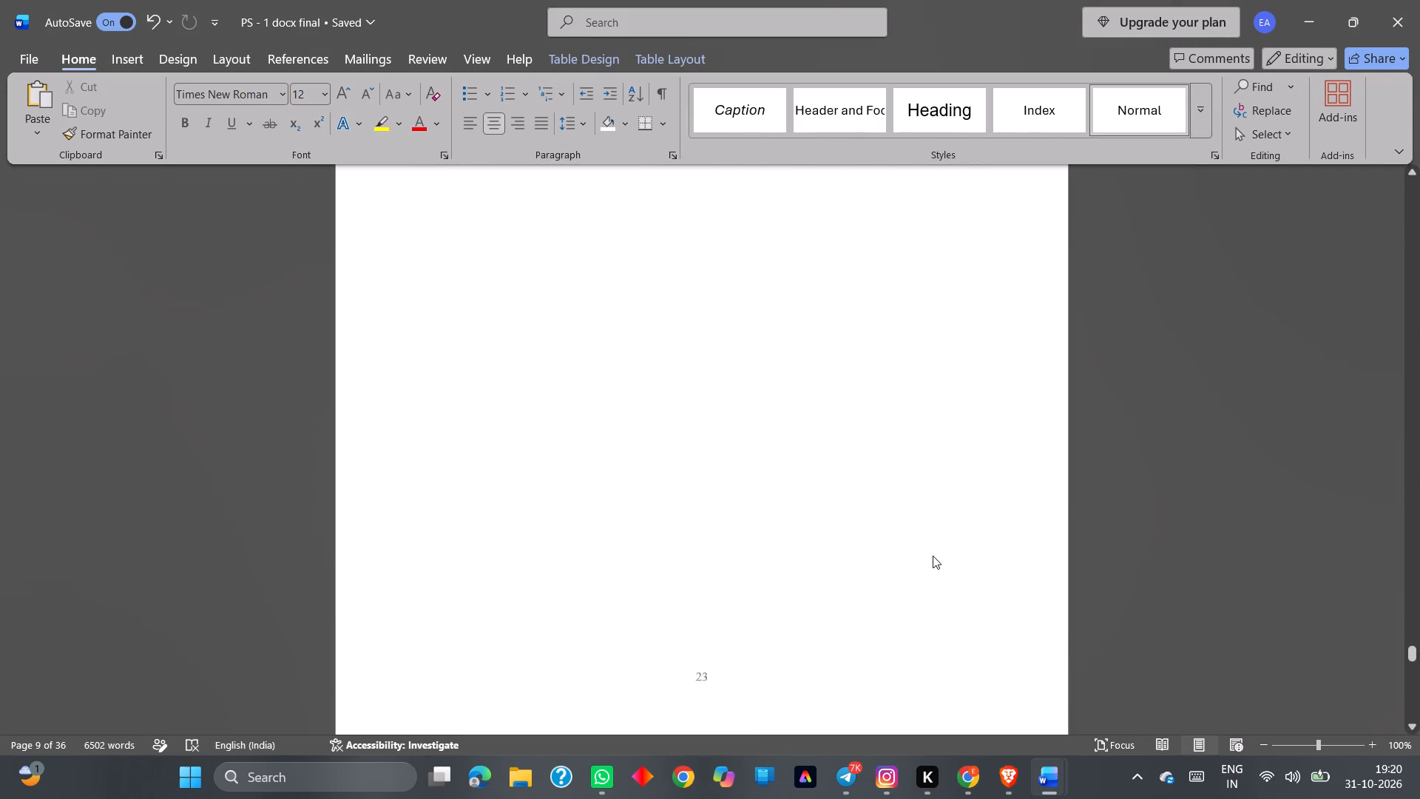
scroll(933, 556, down, 4)
scroll(933, 556, up, 1)
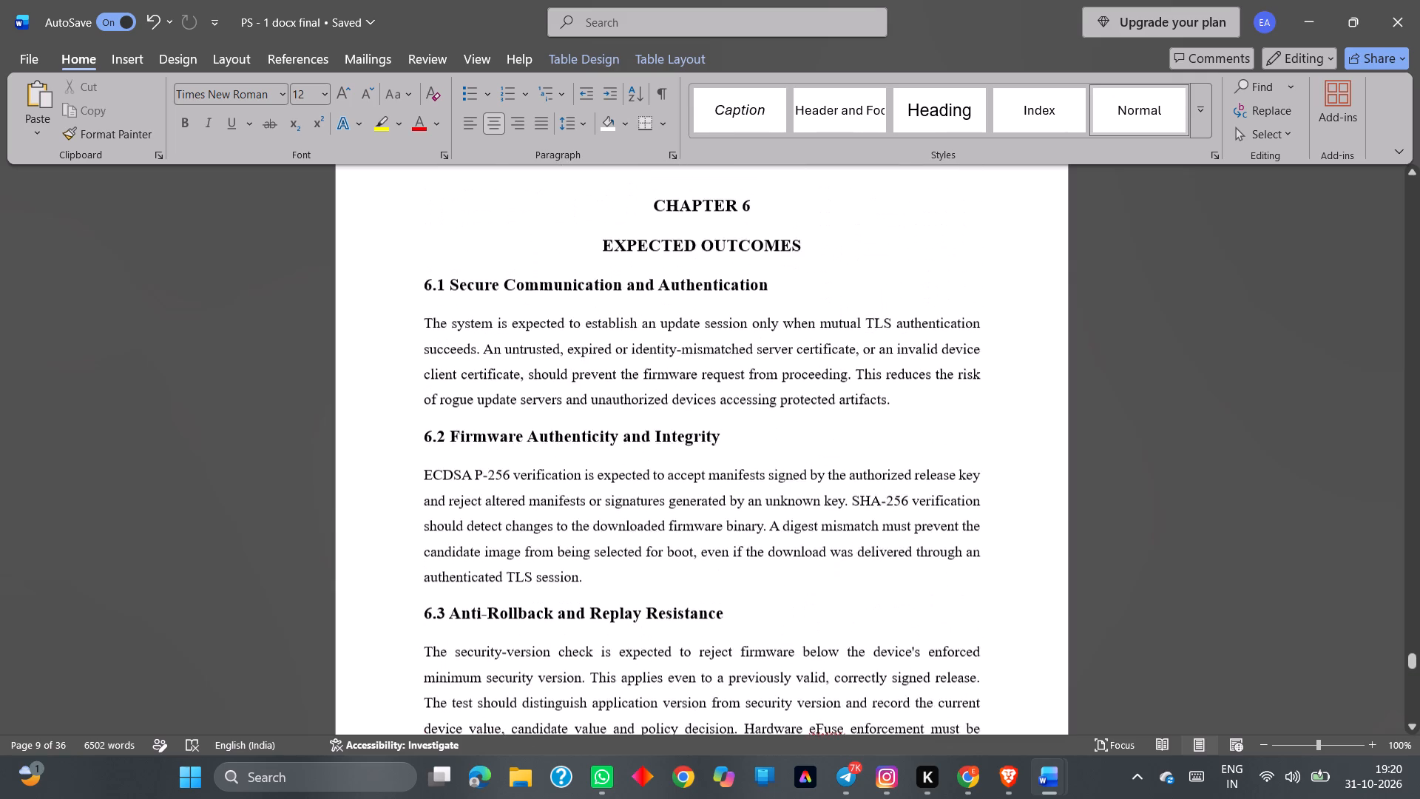
scroll(933, 556, down, 8)
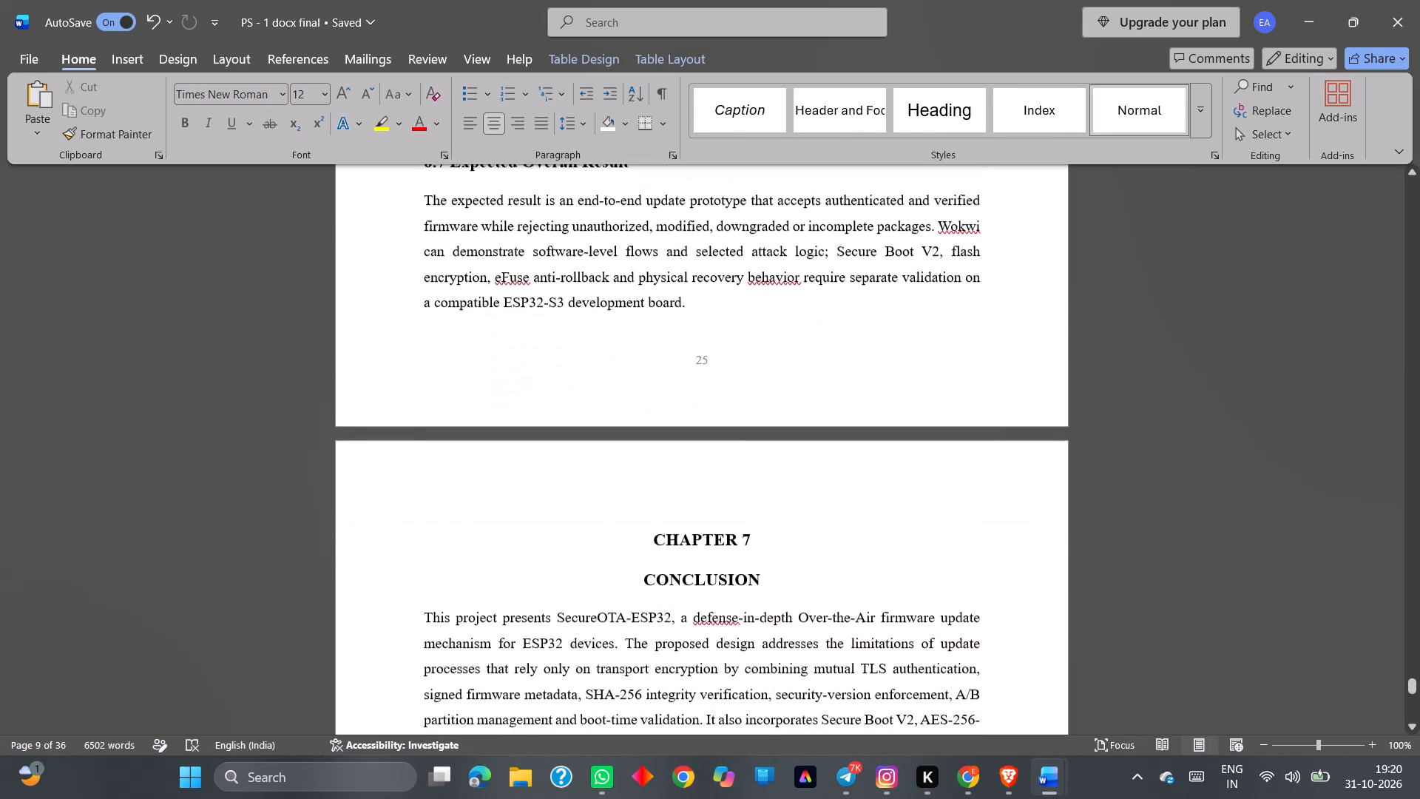
scroll(933, 556, down, 1)
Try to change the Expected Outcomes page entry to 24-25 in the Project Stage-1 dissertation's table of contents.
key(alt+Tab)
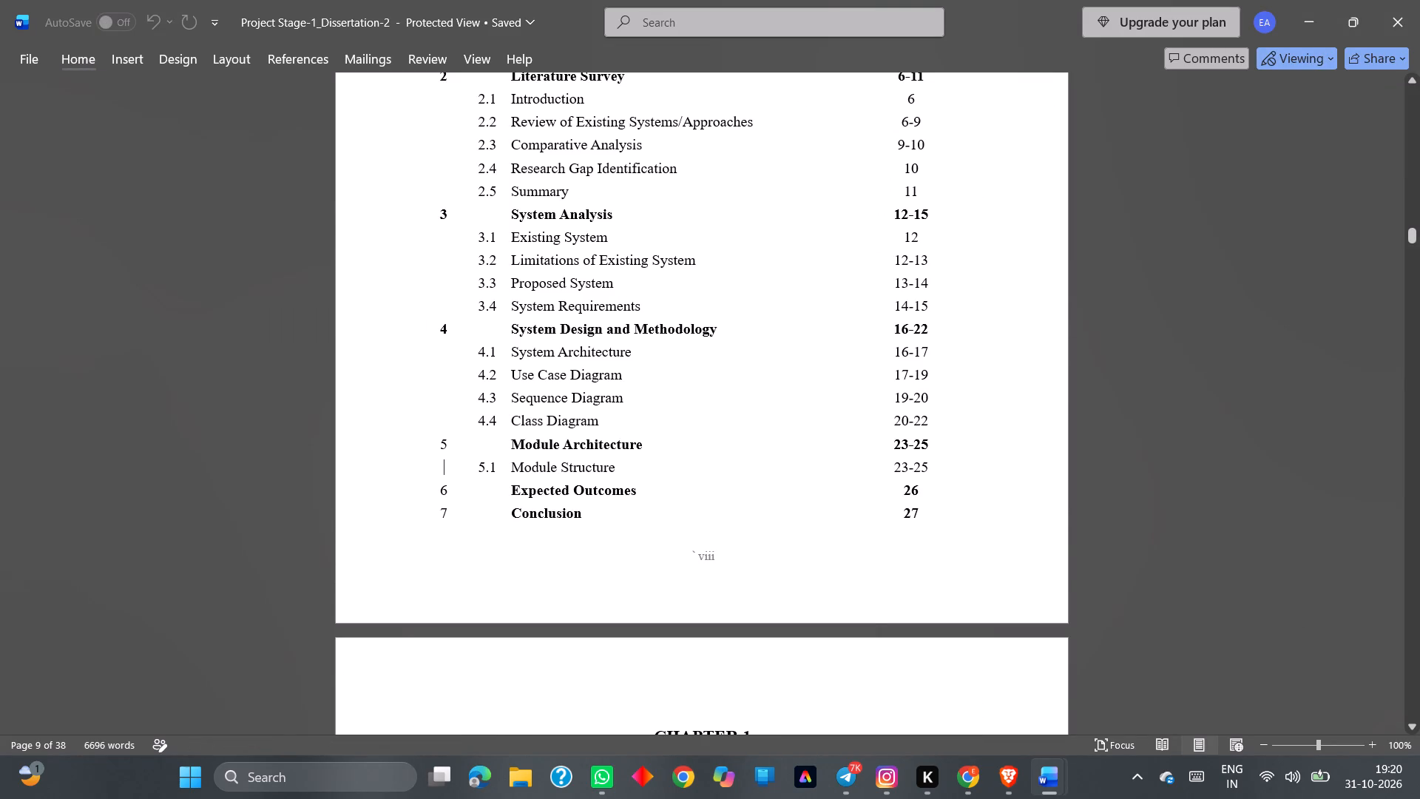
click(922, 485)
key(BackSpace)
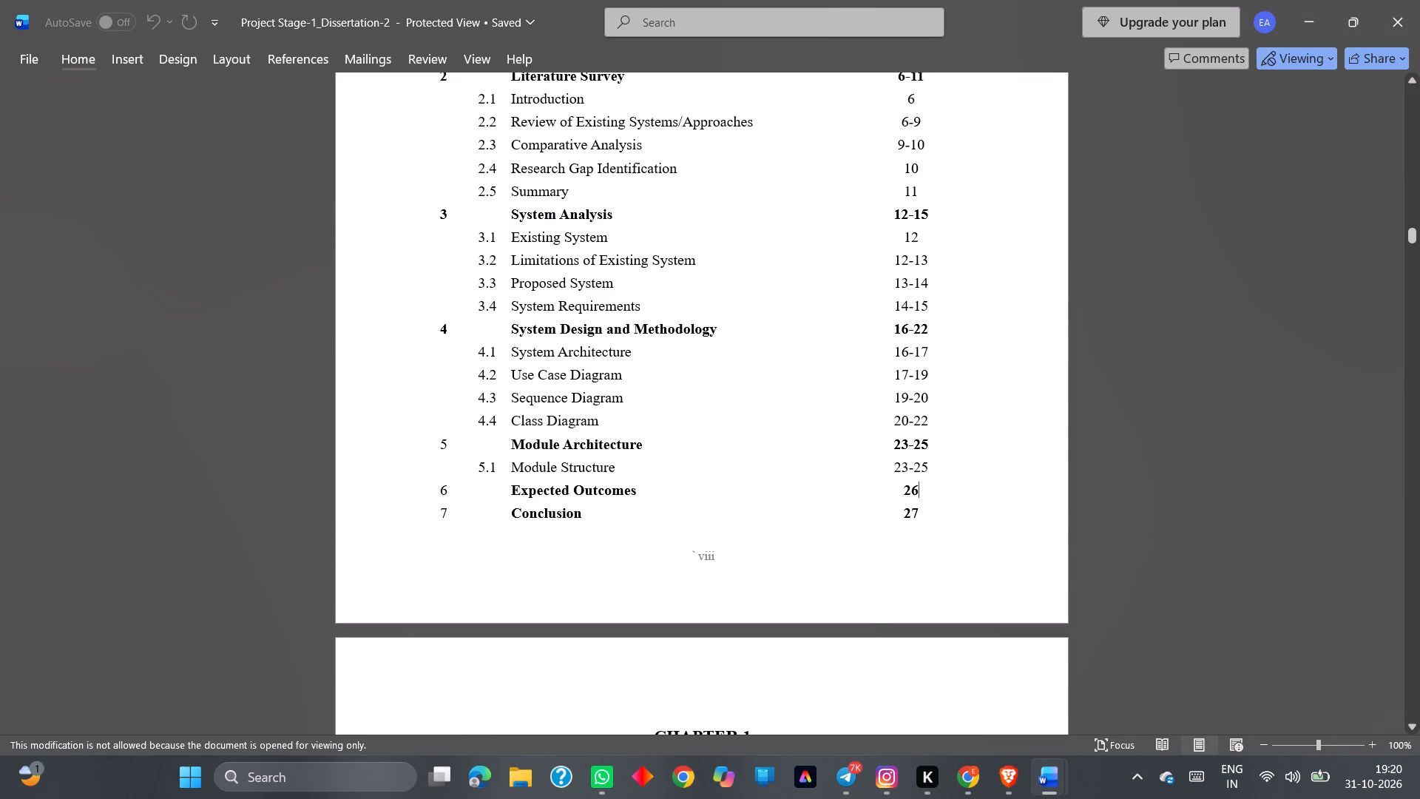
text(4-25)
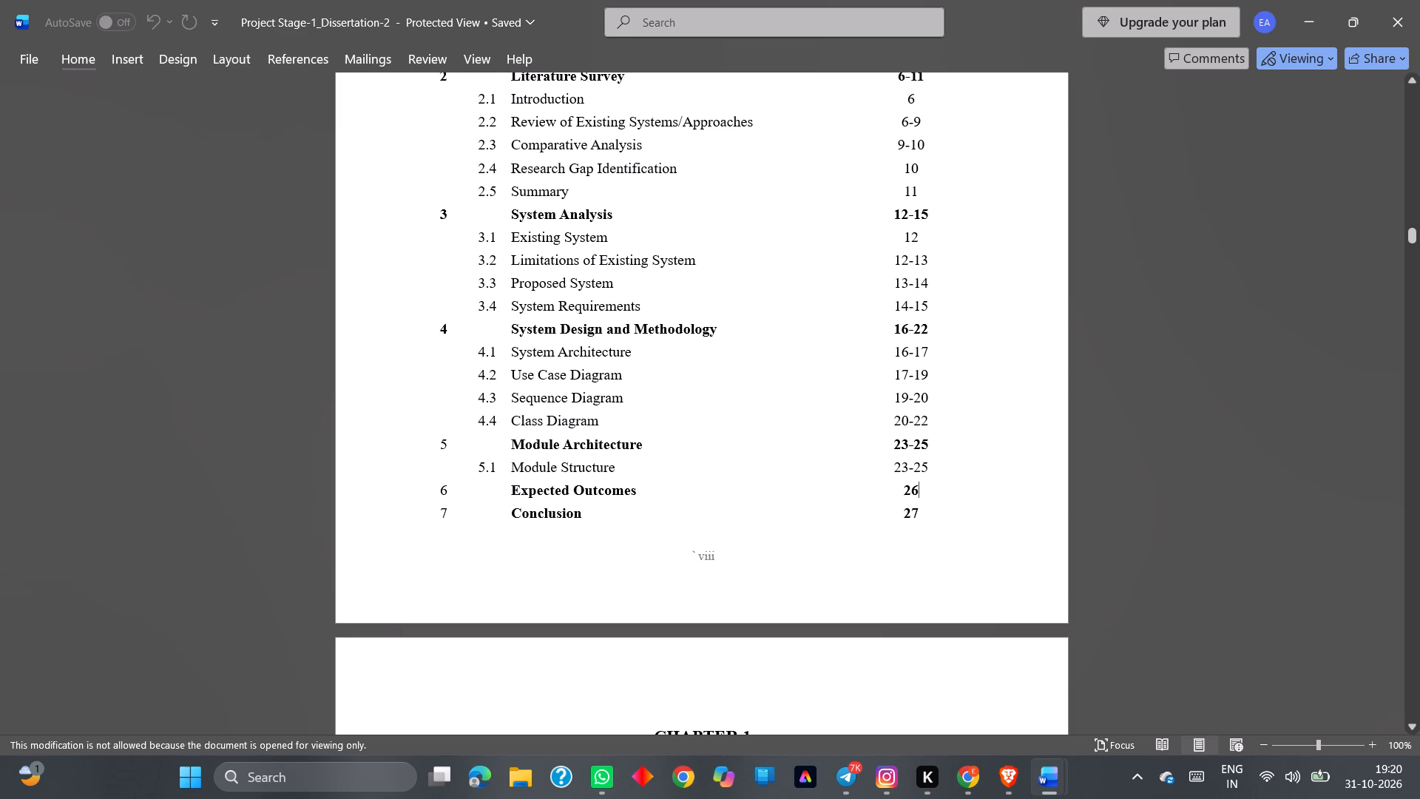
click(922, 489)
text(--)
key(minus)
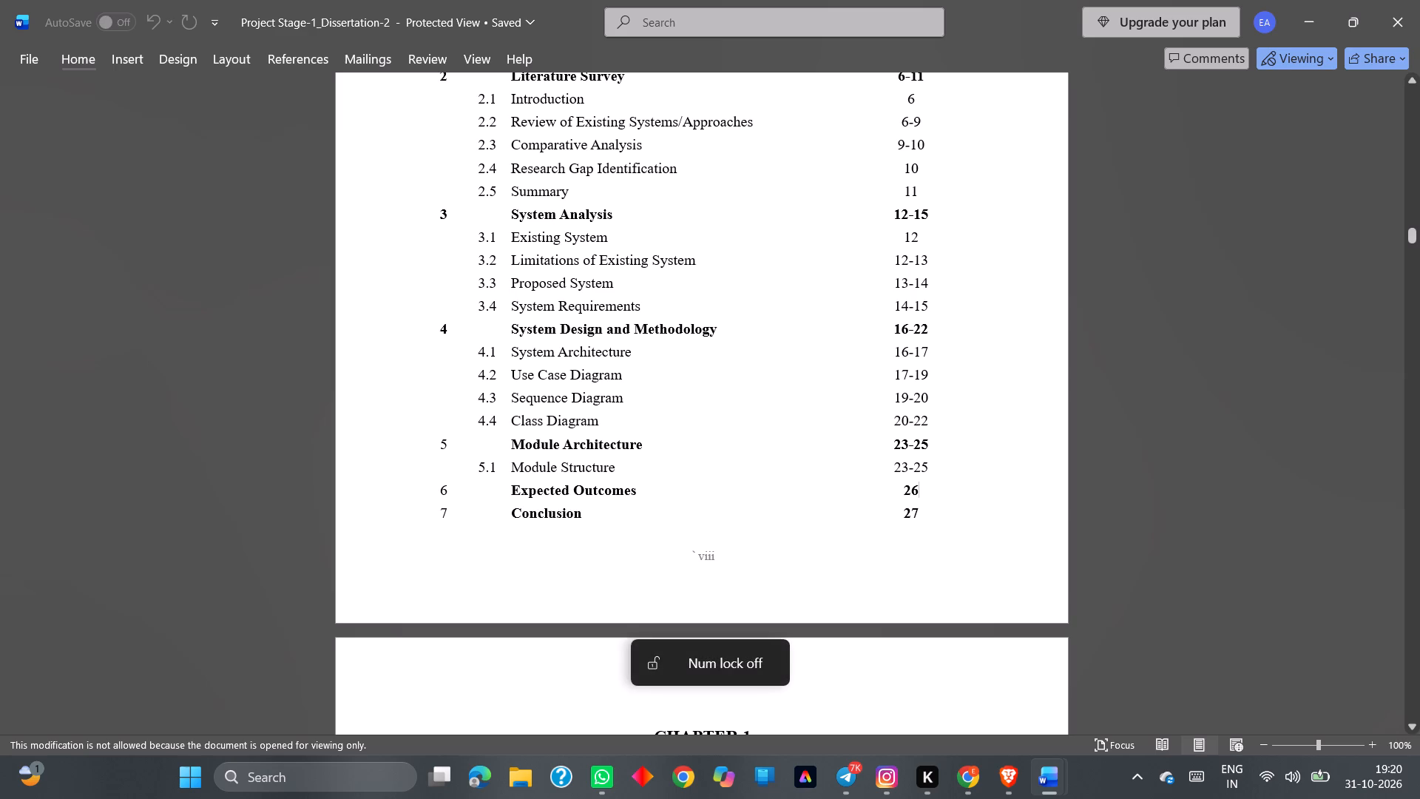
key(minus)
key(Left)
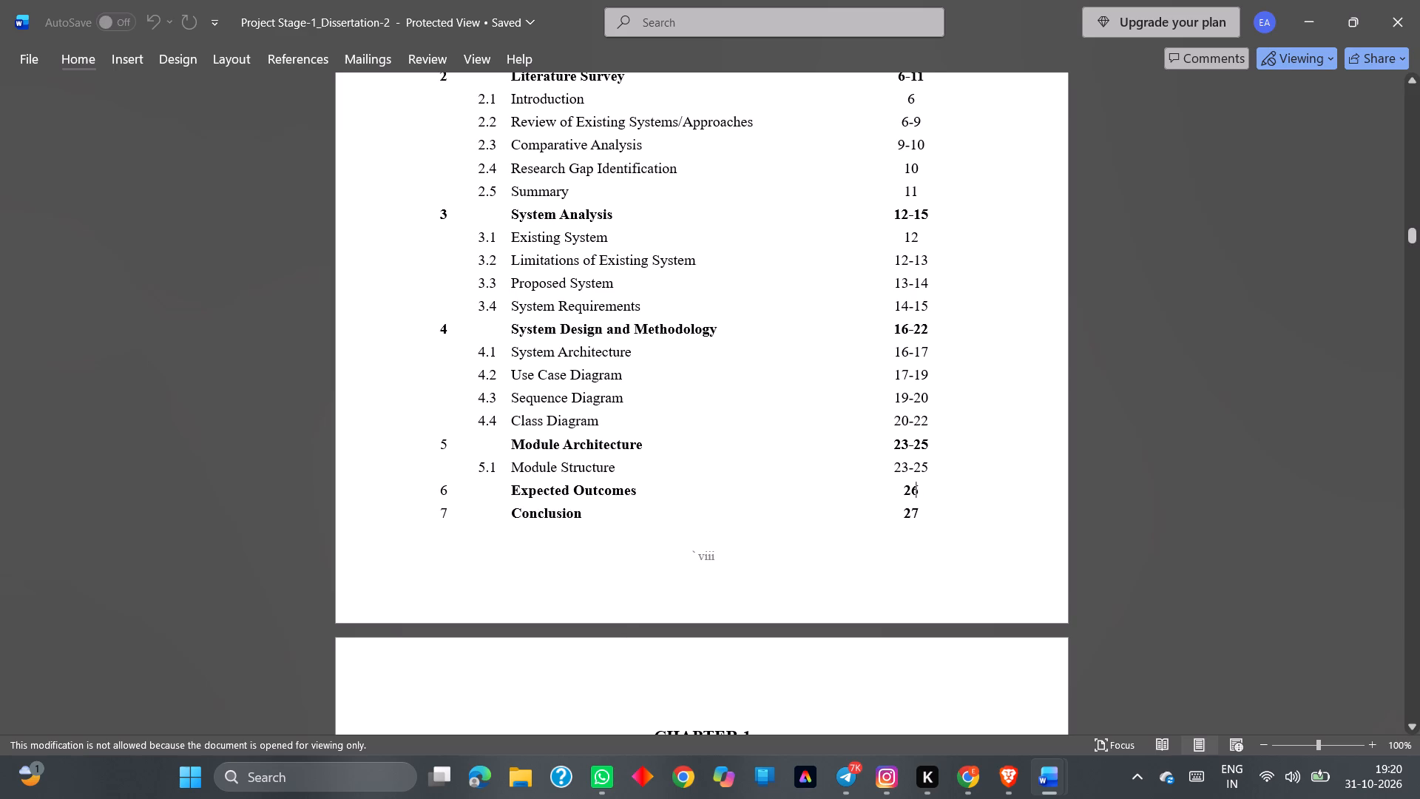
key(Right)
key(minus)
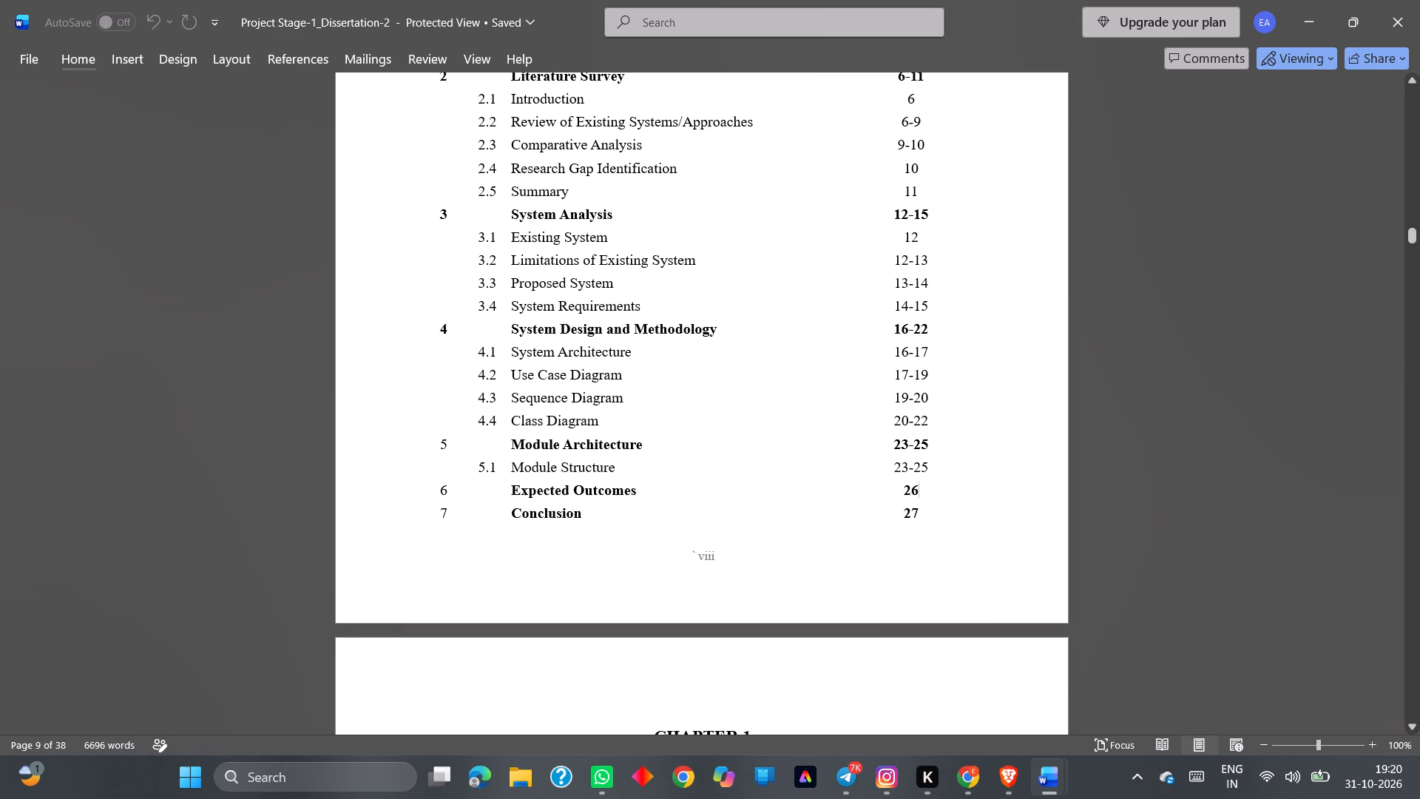
Replace the Expected Outcomes page range in the PS - 1 report's table of contents with 24-25 in bold.
click(1135, 638)
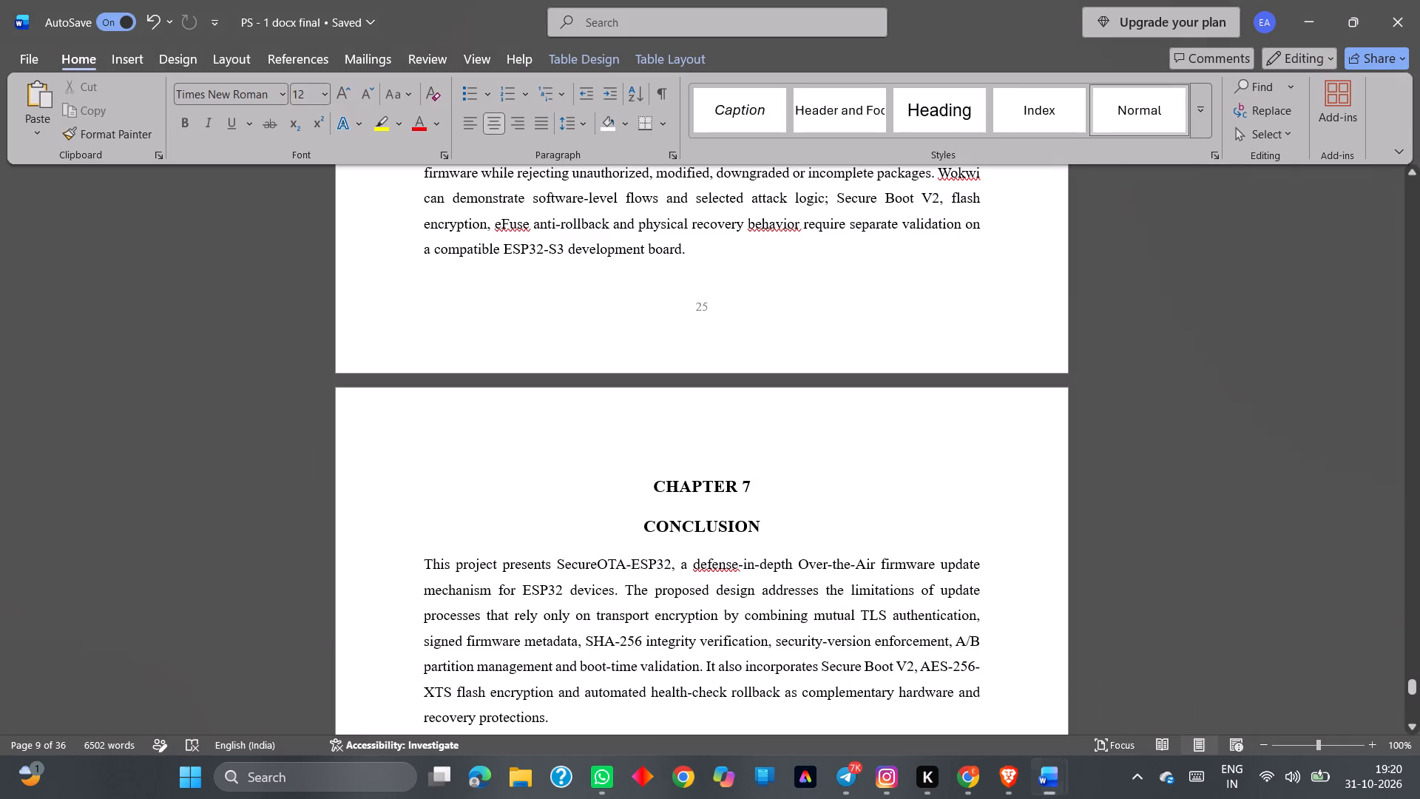
scroll(902, 350, up, 19)
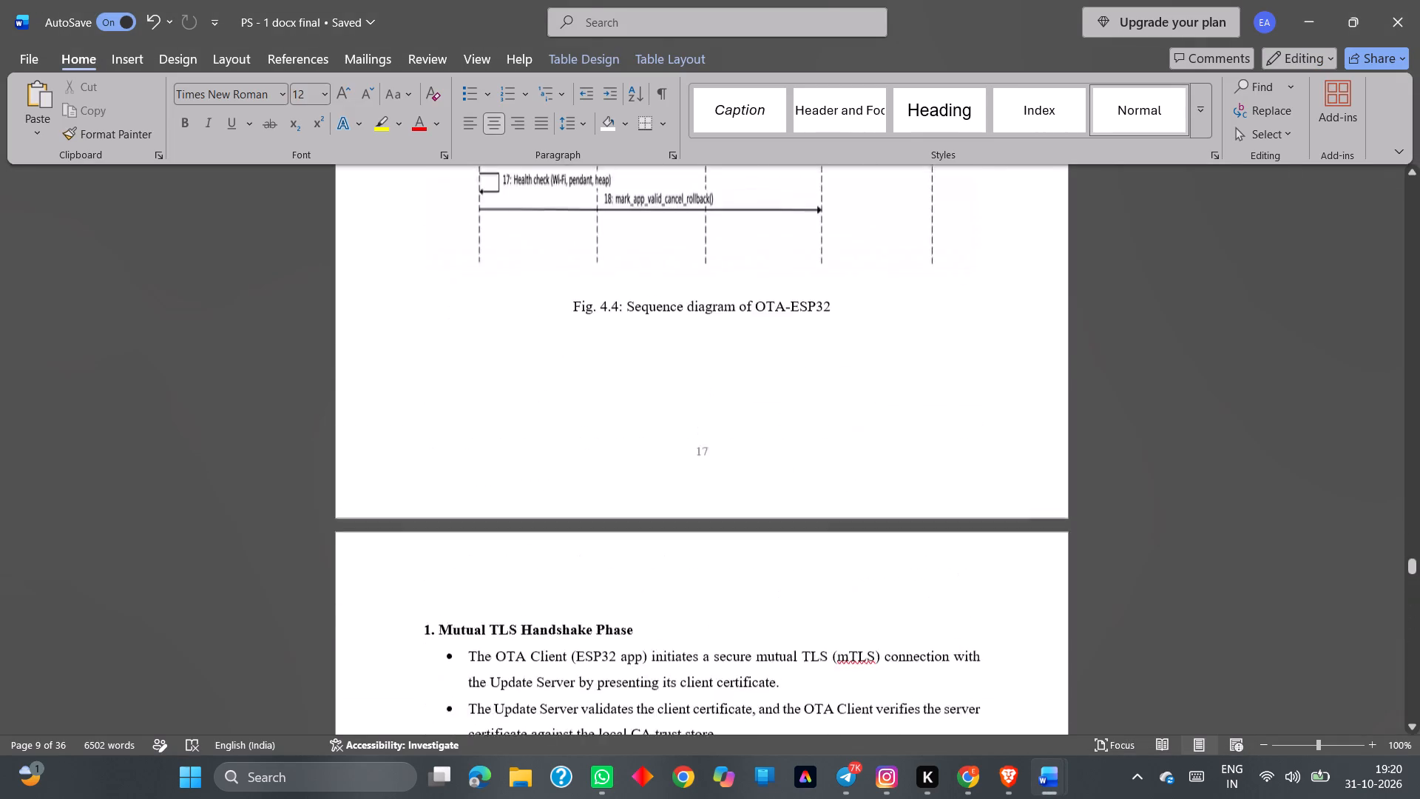
scroll(902, 350, up, 20)
scroll(902, 350, up, 6)
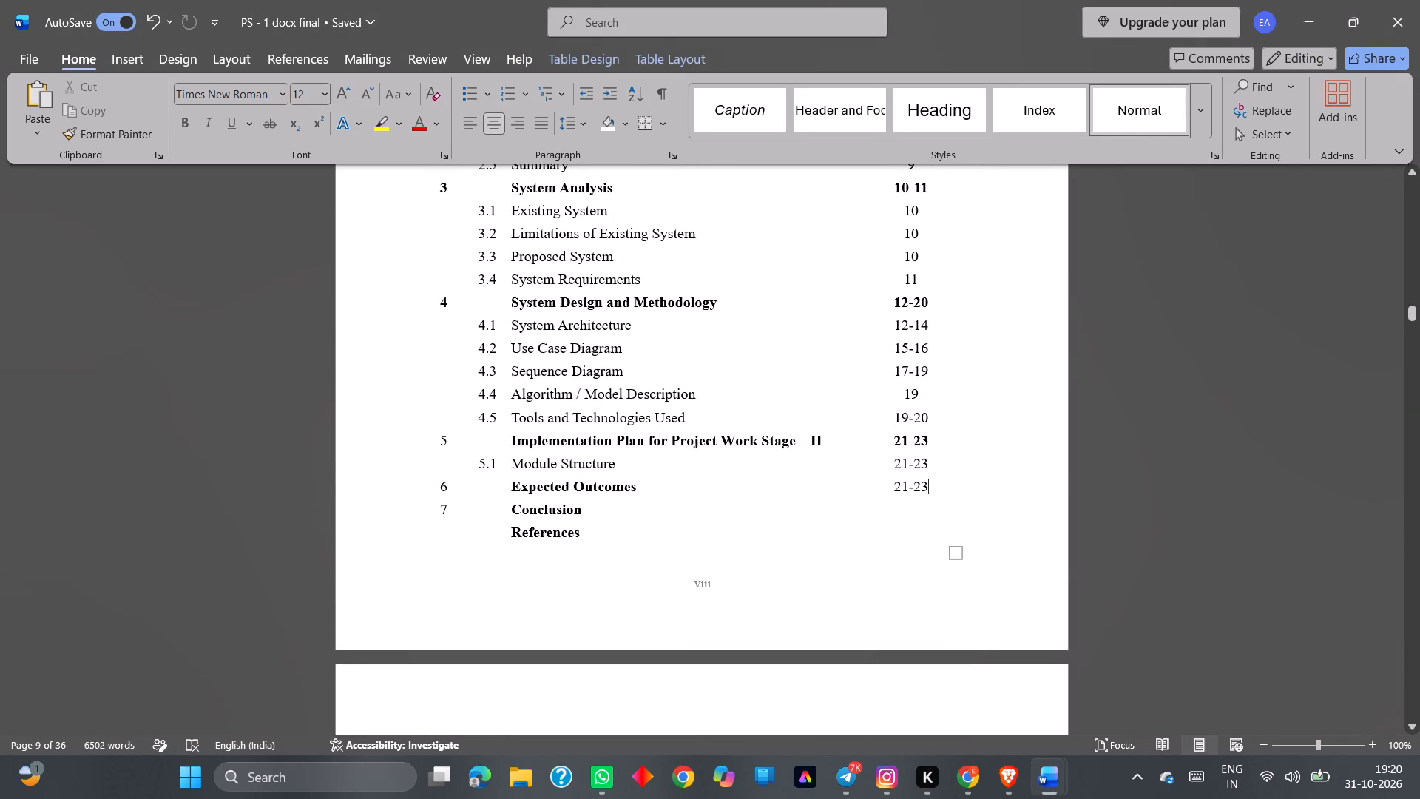
key(BackSpace)
key(BackSpace)
key(BackSpace)
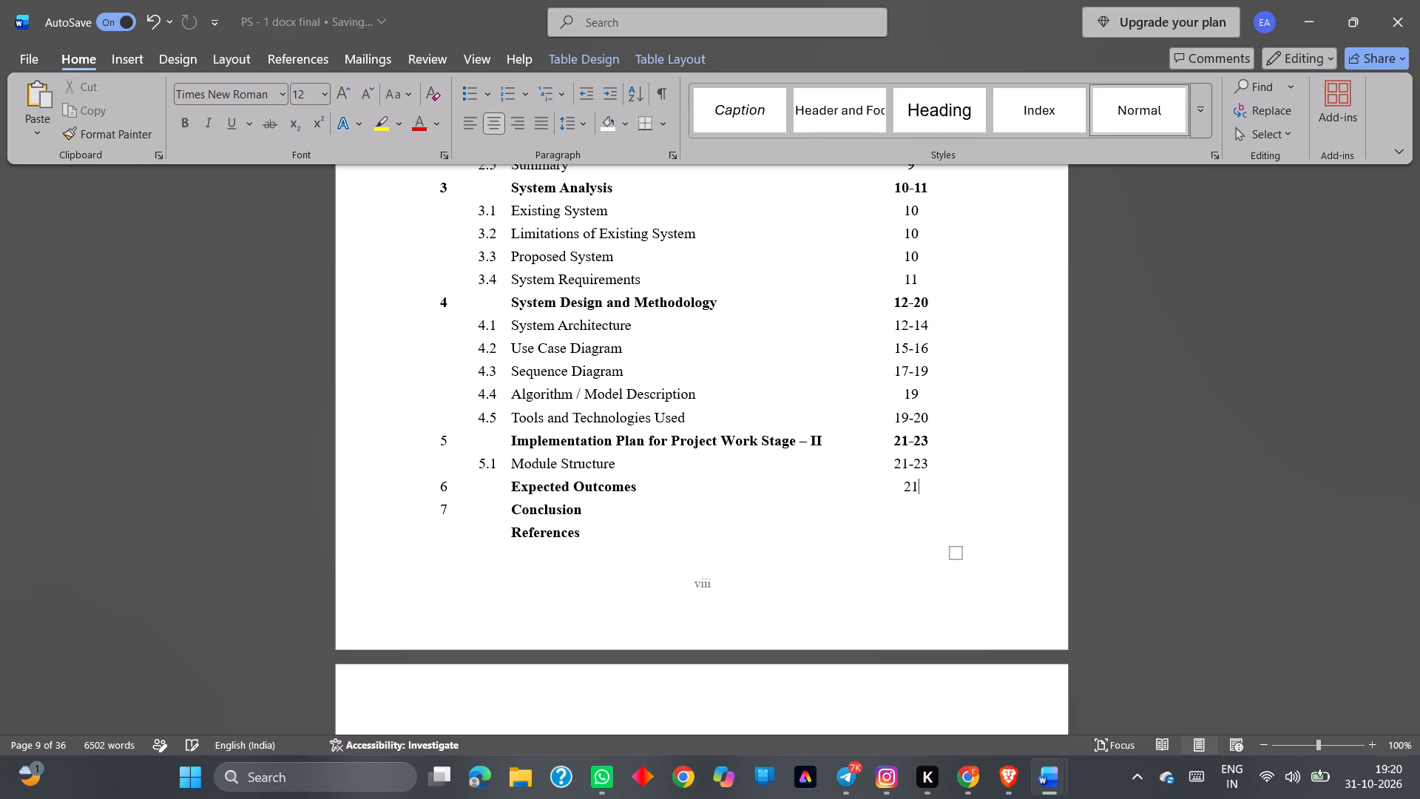
key(BackSpace)
key(BackSpace)
key(4)
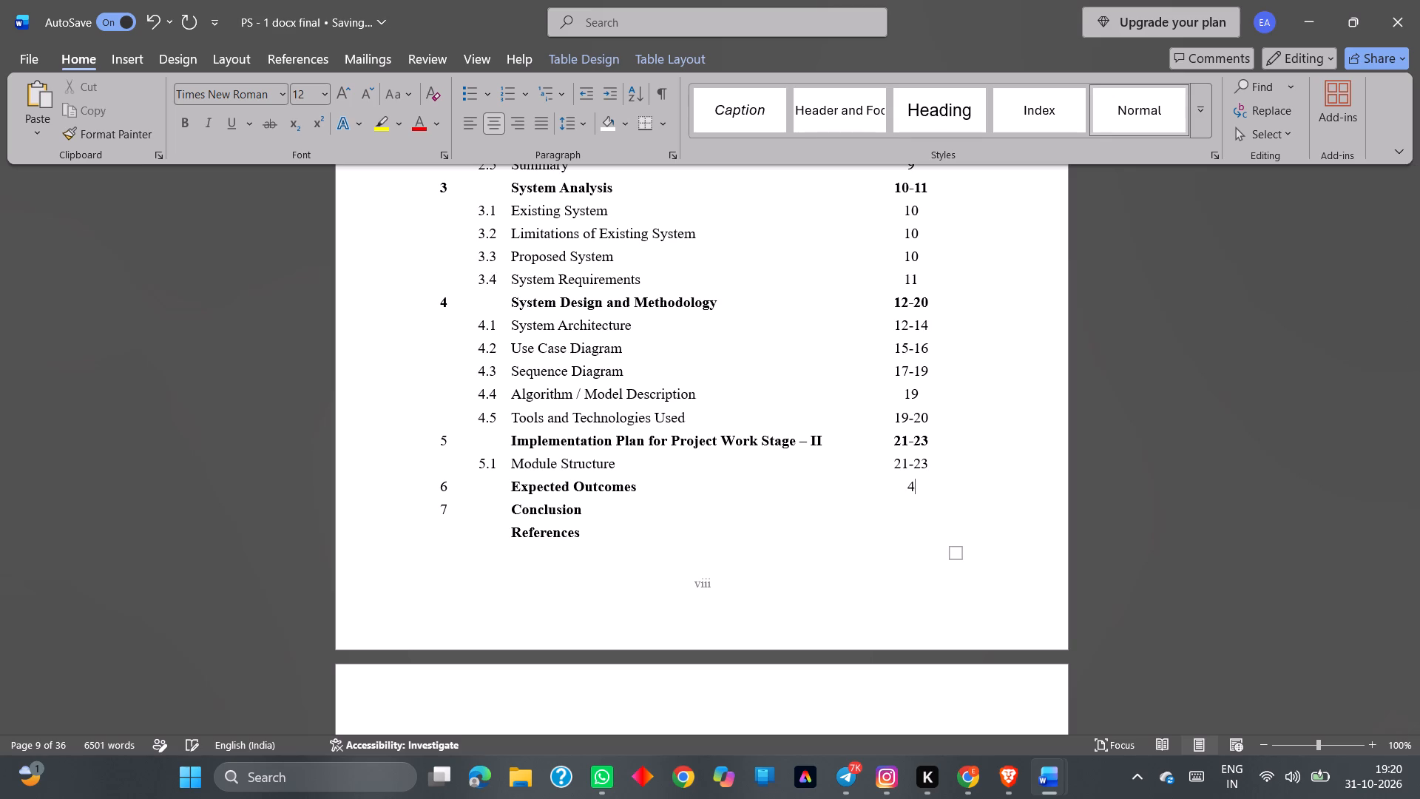
key(BackSpace)
text(24-25)
triple_click(905, 488)
click(919, 448)
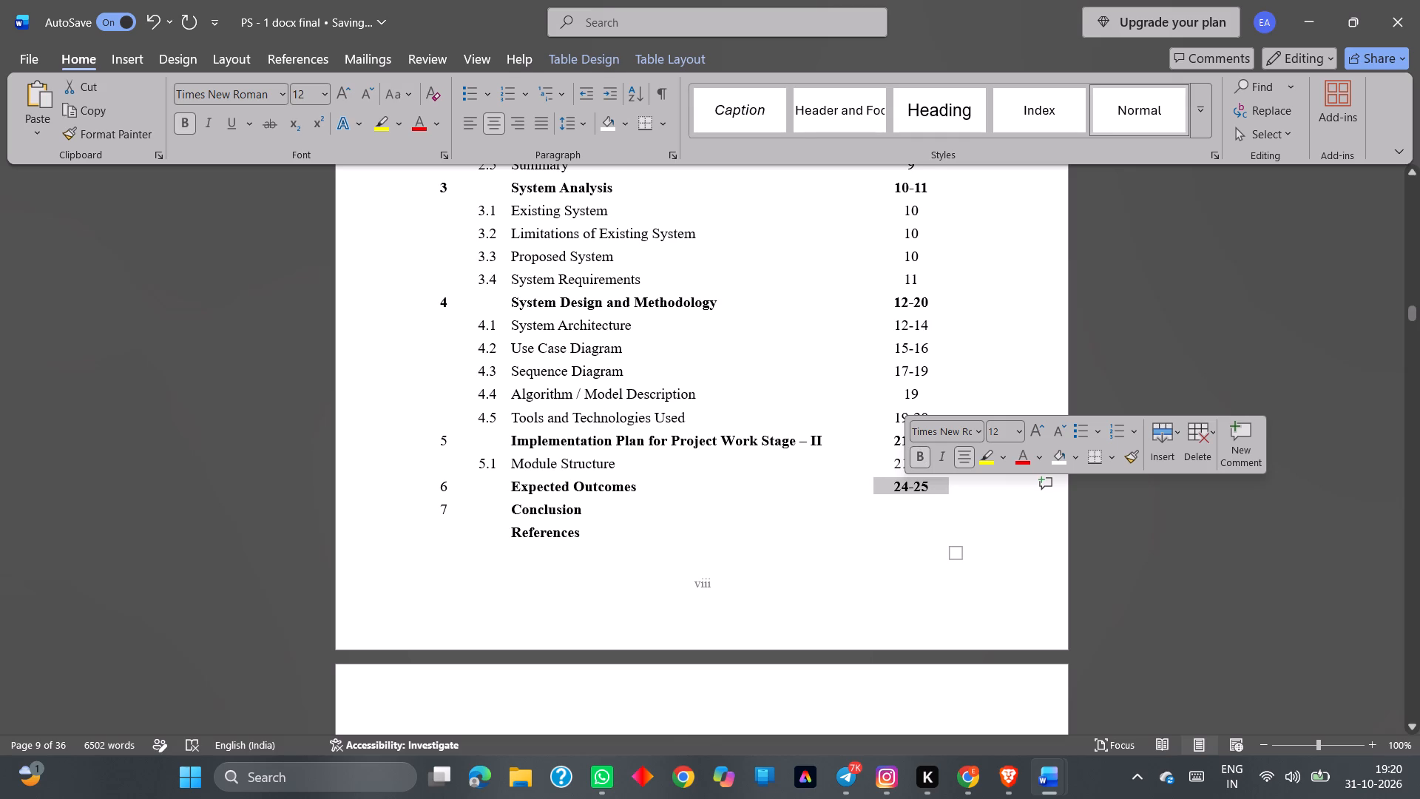
Examine the closing pages of the Project Stage-1 dissertation and their page numbers, and return to the PS - 1 report's table of contents.
key(alt+Tab)
scroll(889, 511, down, 12)
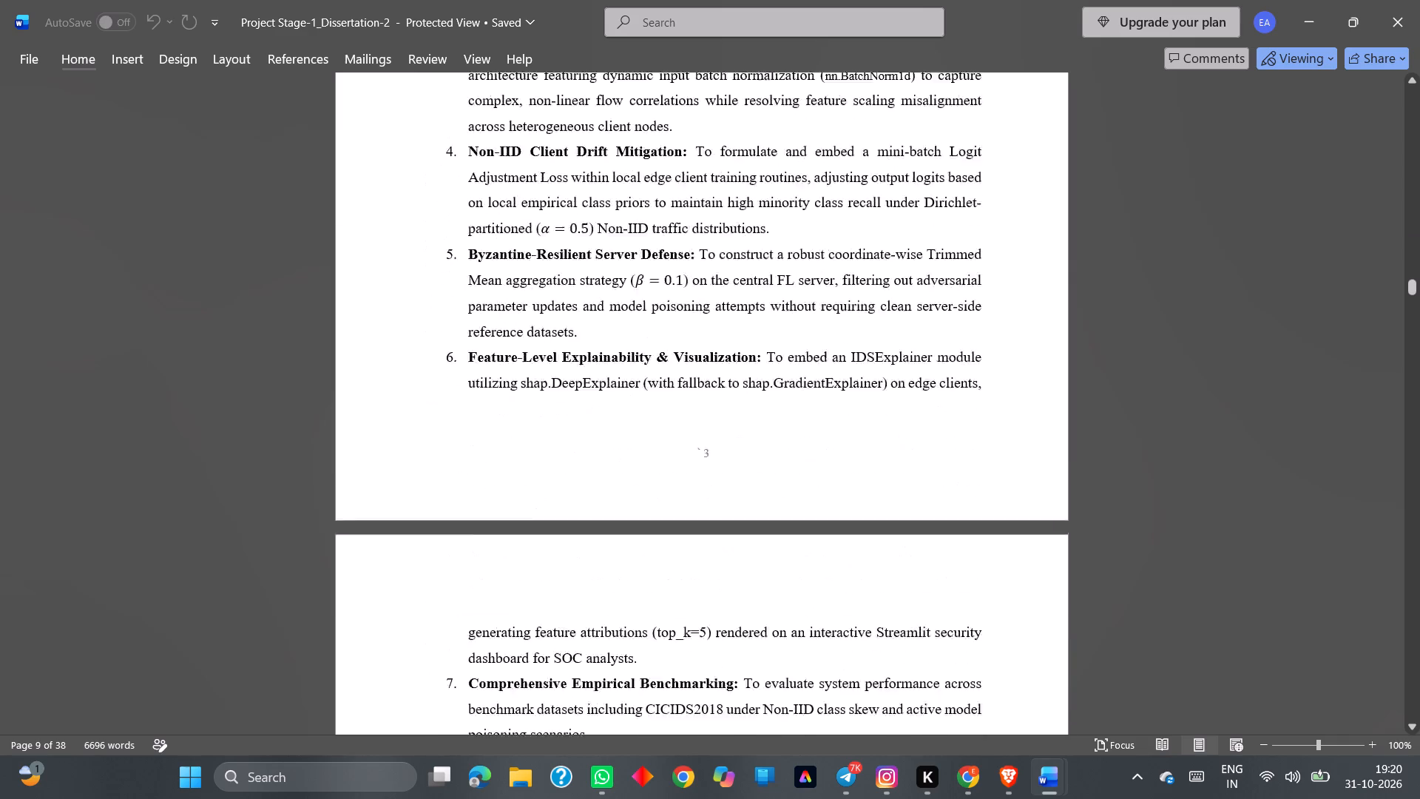
scroll(889, 511, down, 13)
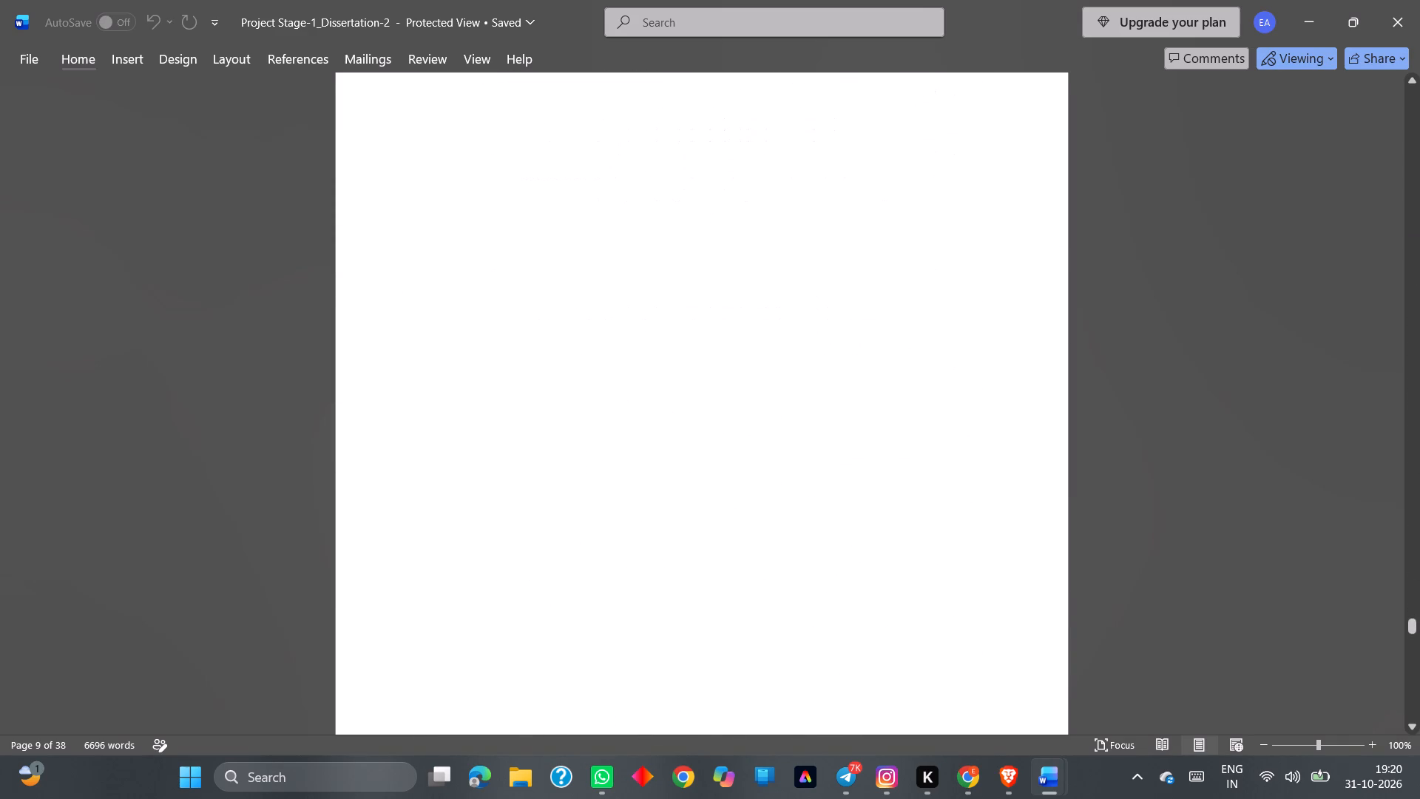
scroll(889, 511, down, 9)
key(alt+Tab)
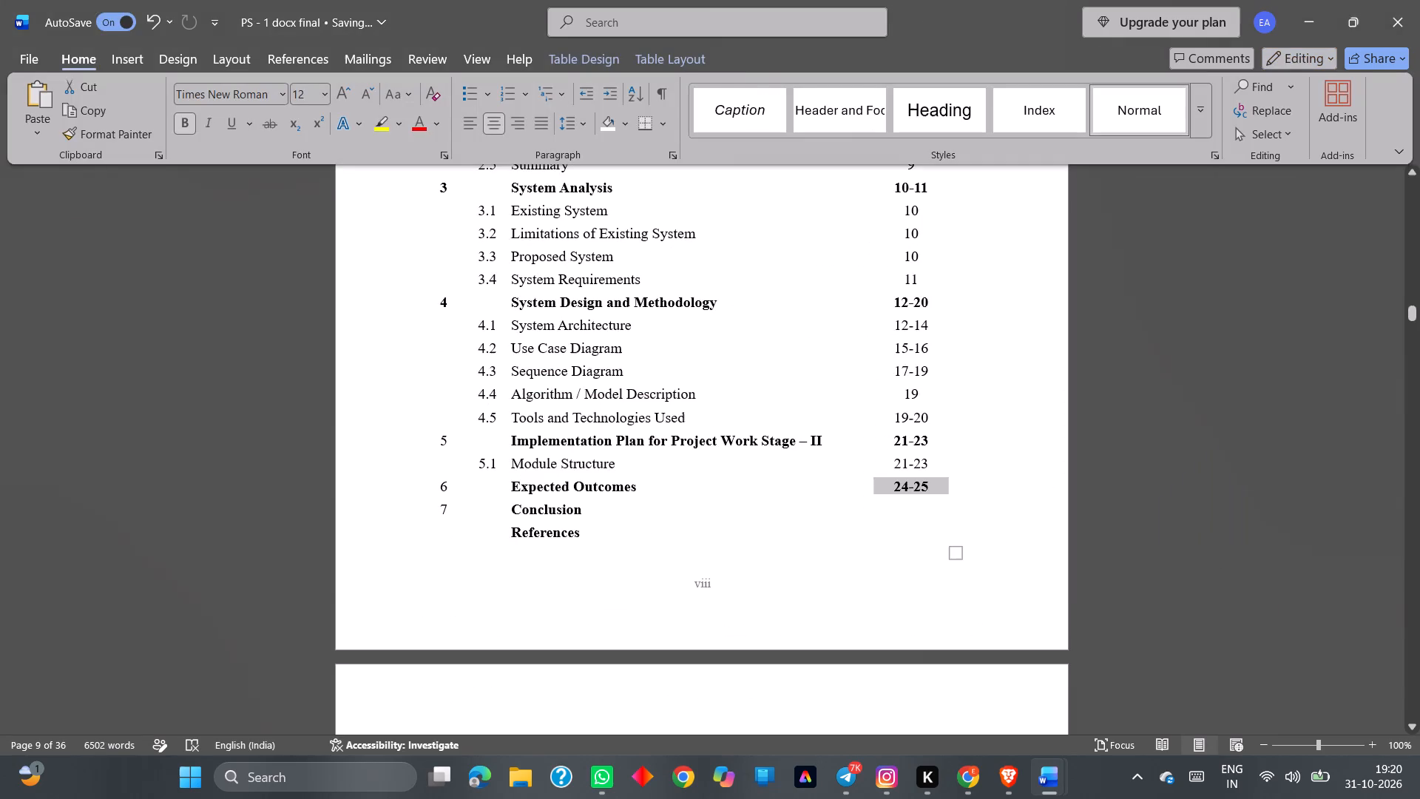
key(alt+Tab)
scroll(889, 511, down, 2)
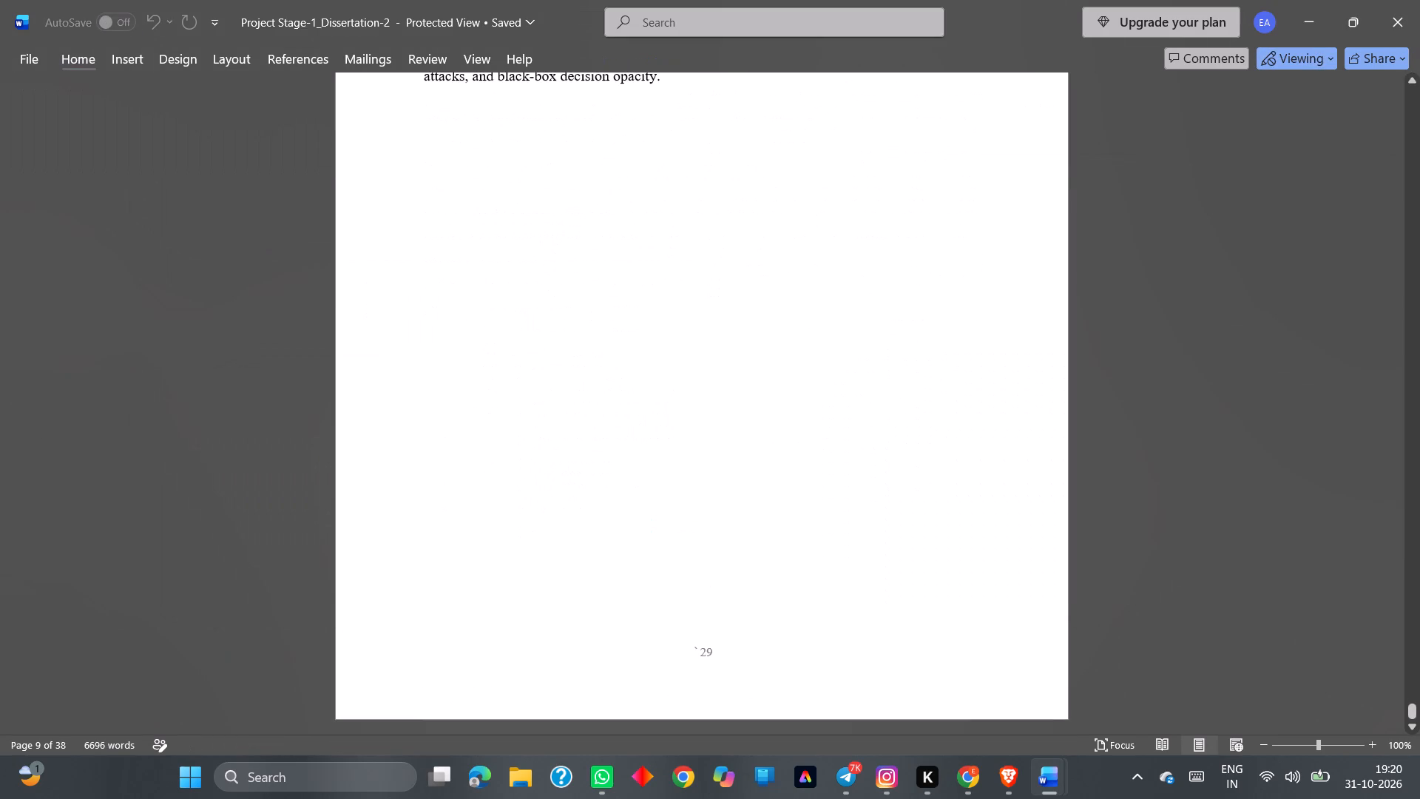
scroll(889, 511, down, 1)
key(alt+Tab)
key(alt+Tab)
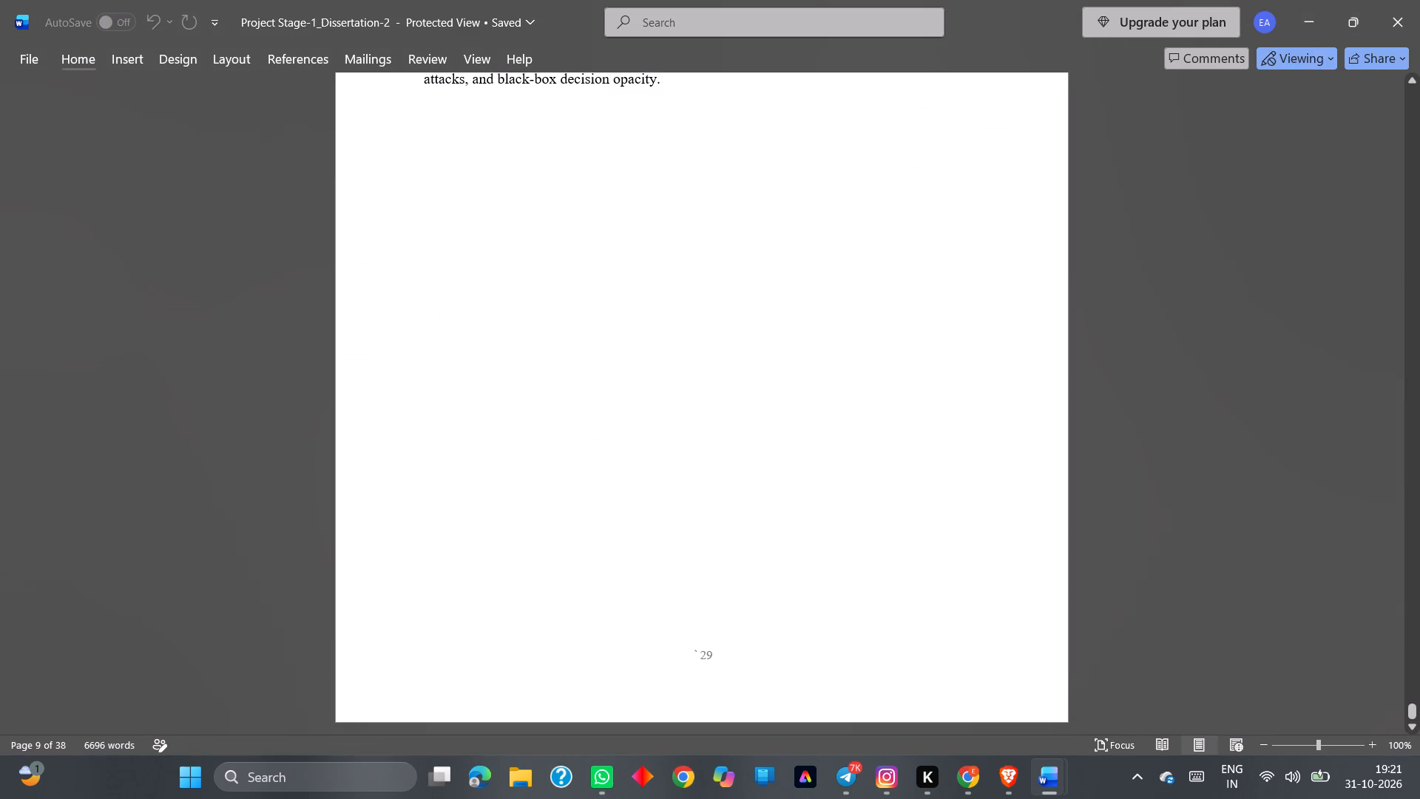
key(alt+Tab)
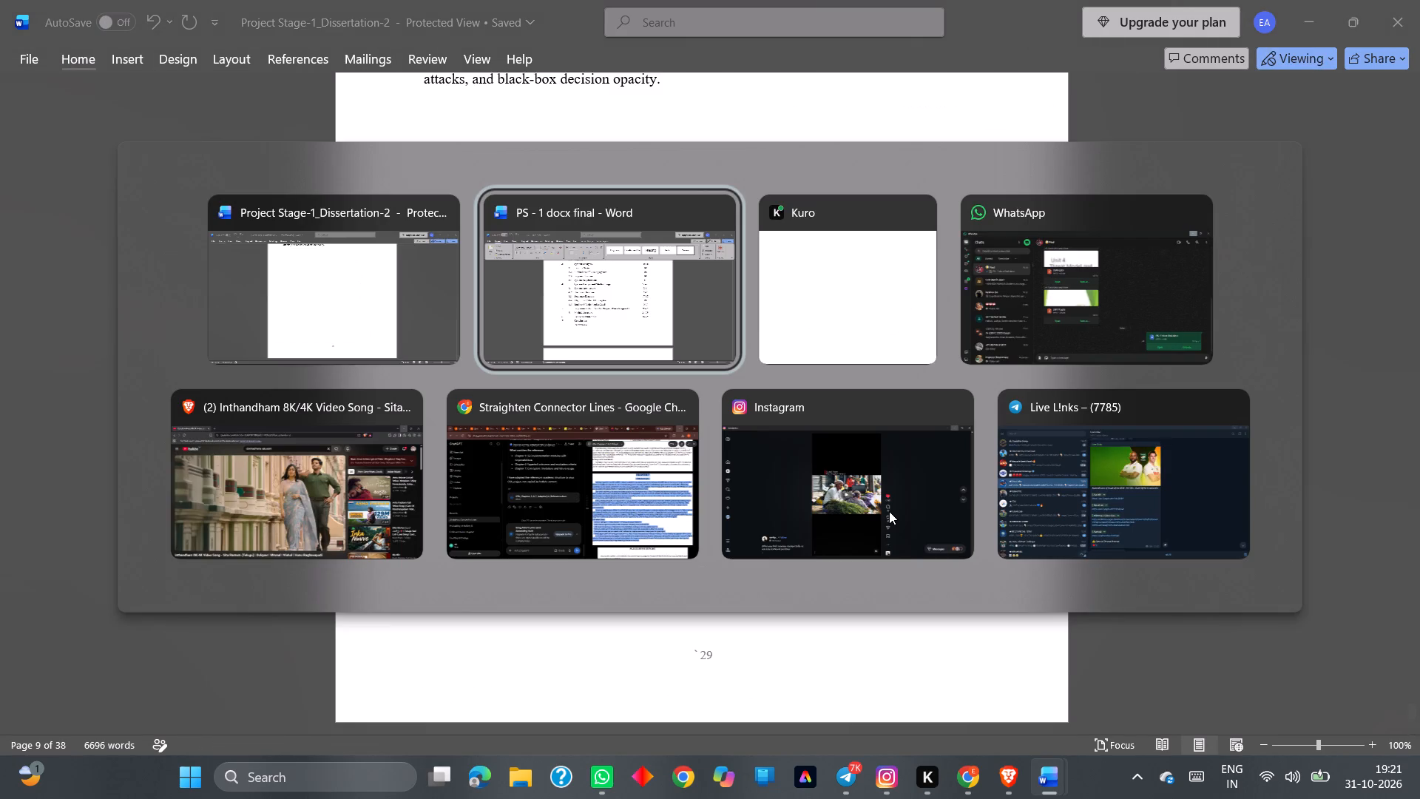
key(alt+Tab)
key(alt+Tab)
key(alt+Tab)
key(alt+Tab)
key(alt+Tab)
key(alt+Tab)
key(alt+Tab)
key(alt+Tab)
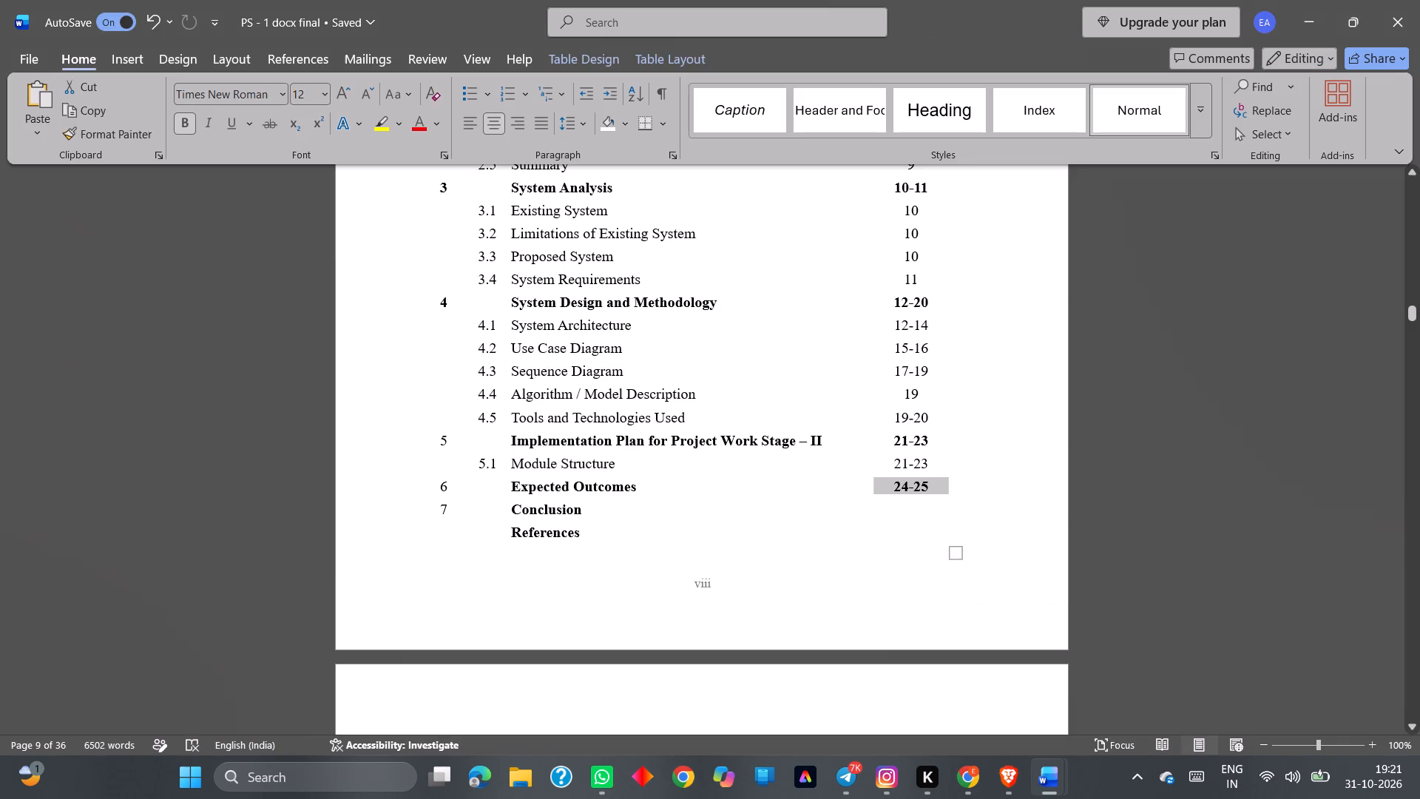
Check the closing pages of the PS - 1 report for the Conclusion chapter's page range and return to the table of contents.
scroll(889, 511, down, 20)
scroll(889, 511, down, 13)
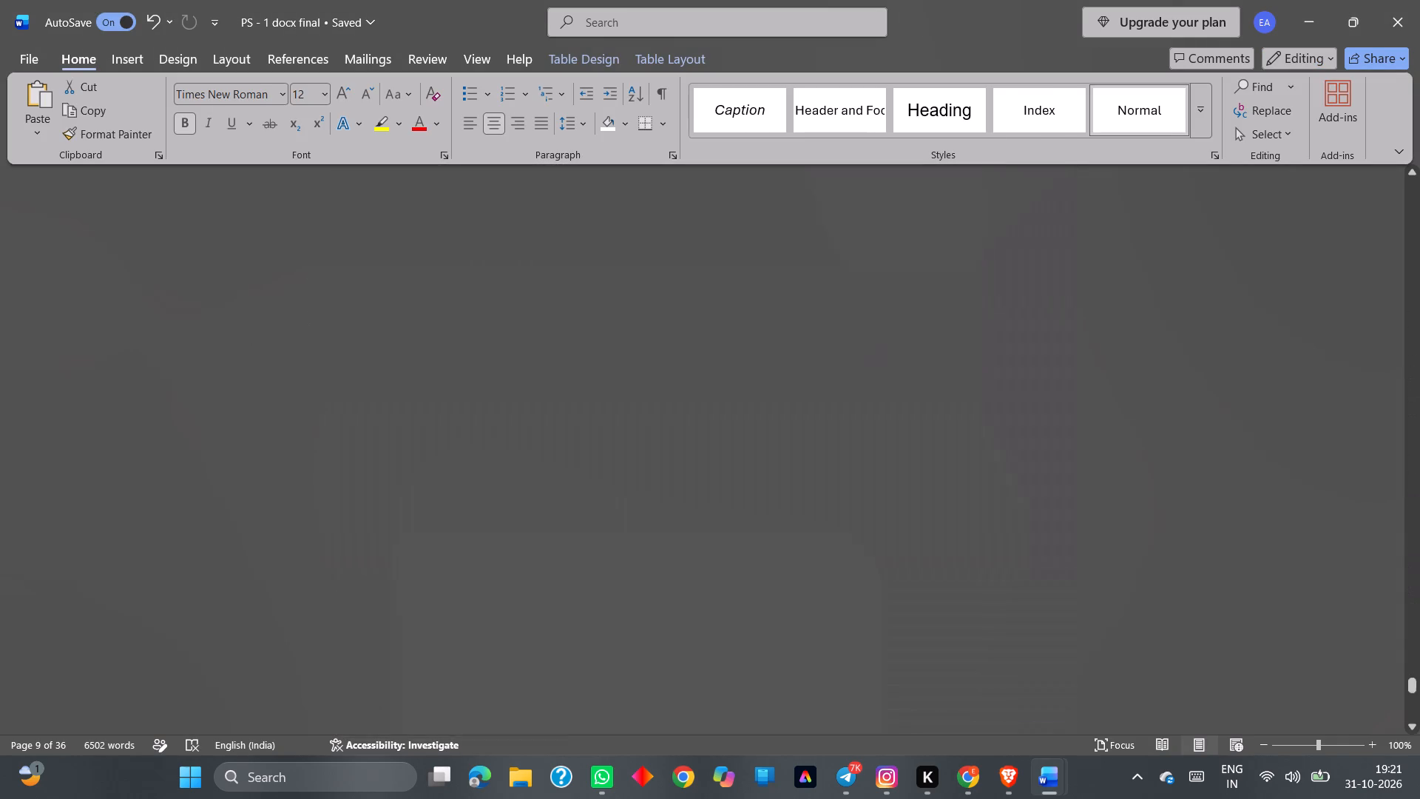
scroll(889, 511, down, 10)
scroll(889, 511, up, 6)
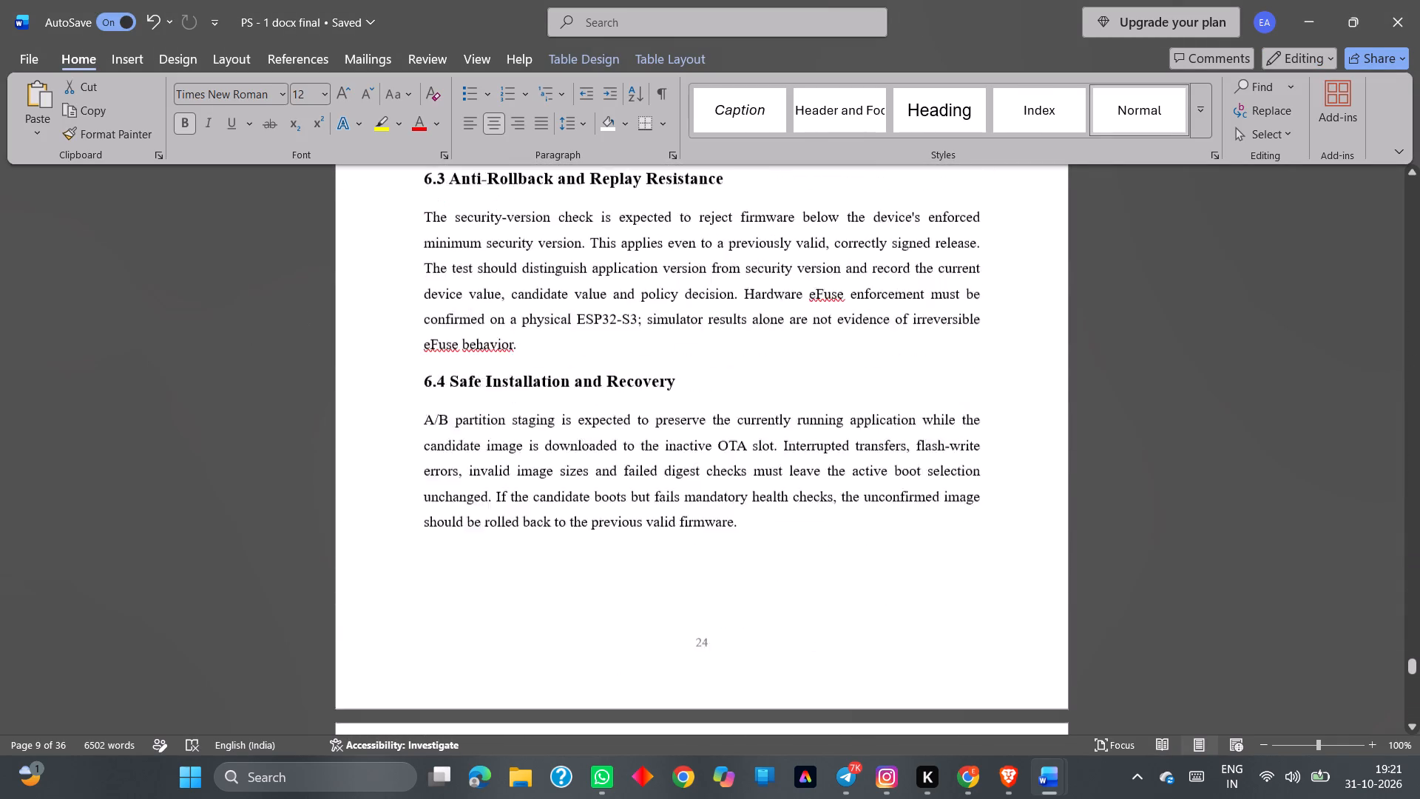
scroll(889, 511, up, 14)
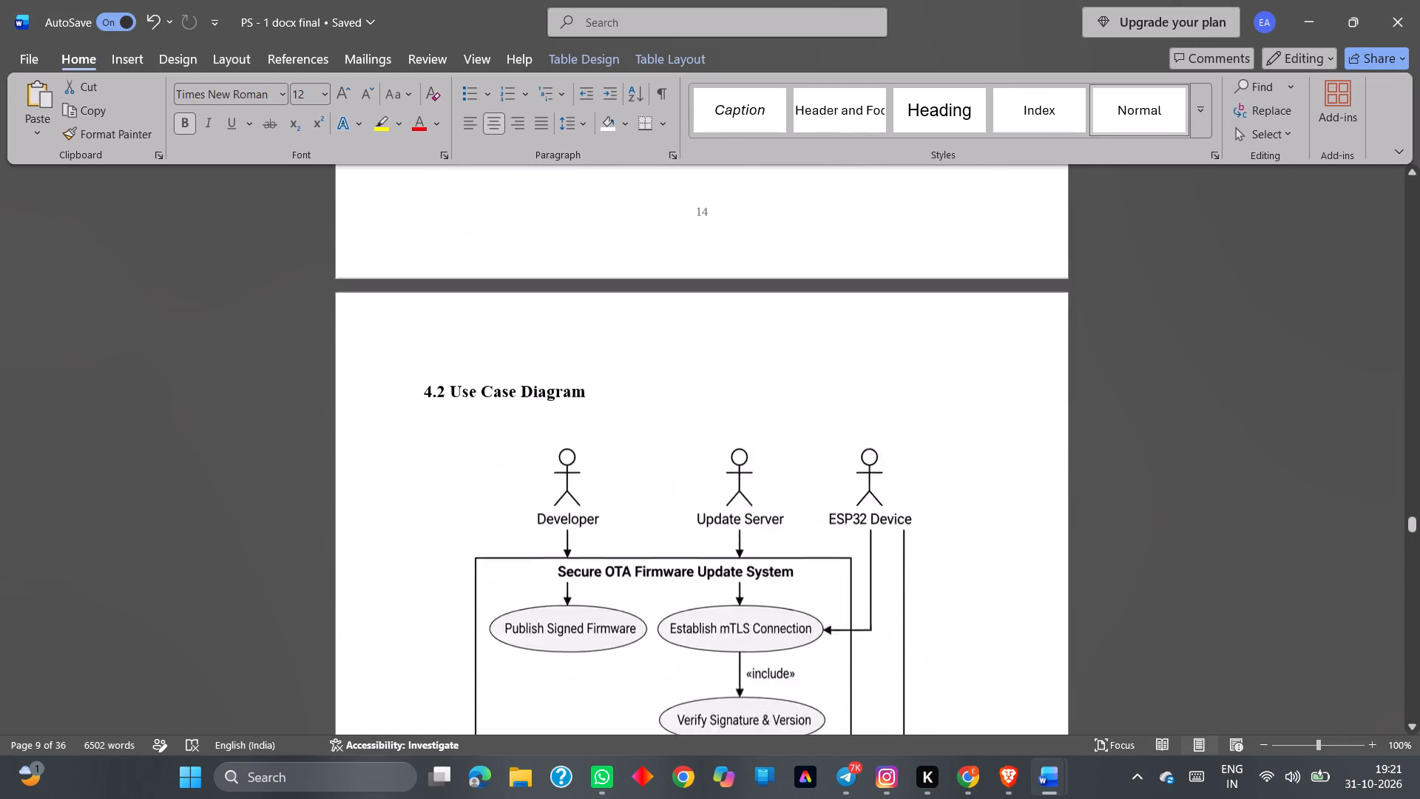
scroll(889, 511, up, 14)
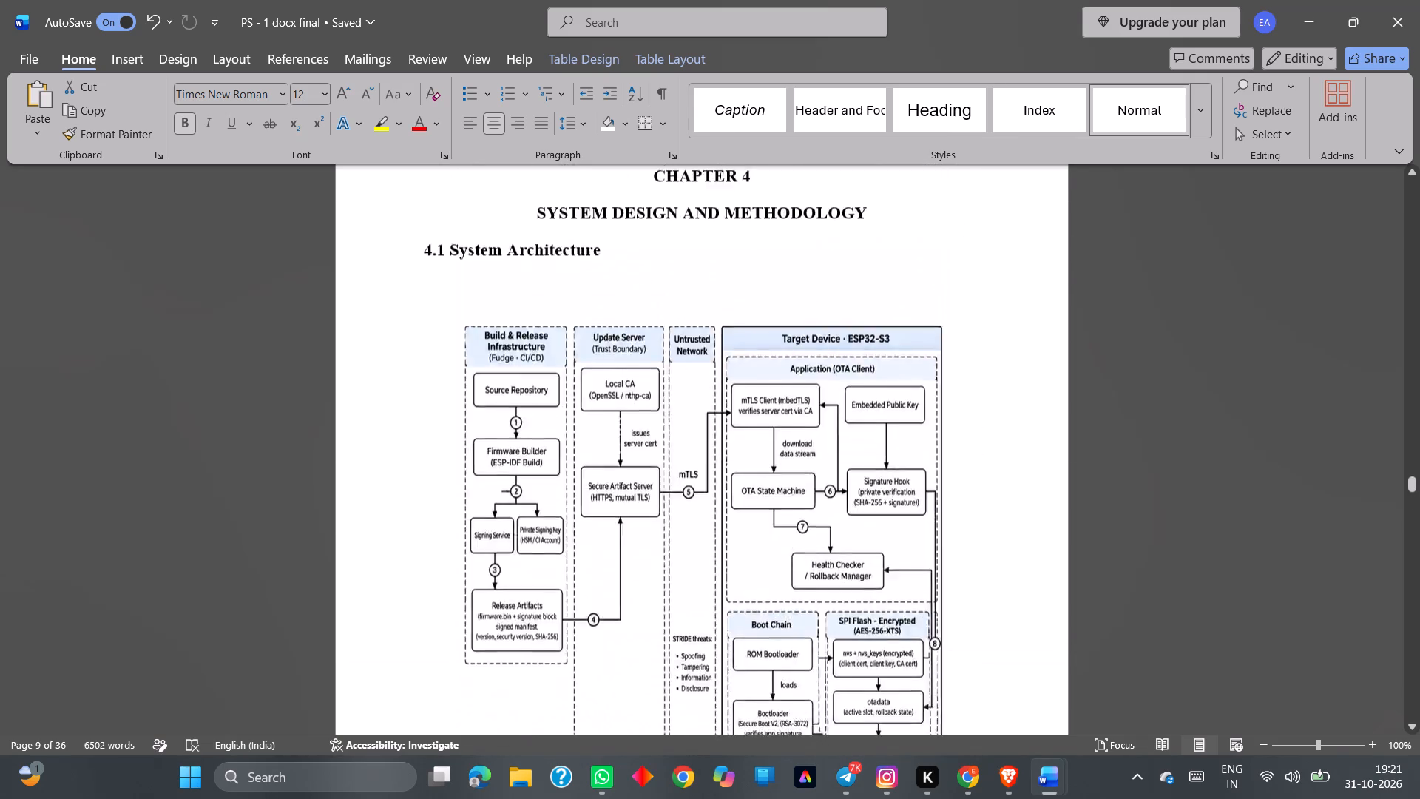
scroll(889, 511, up, 14)
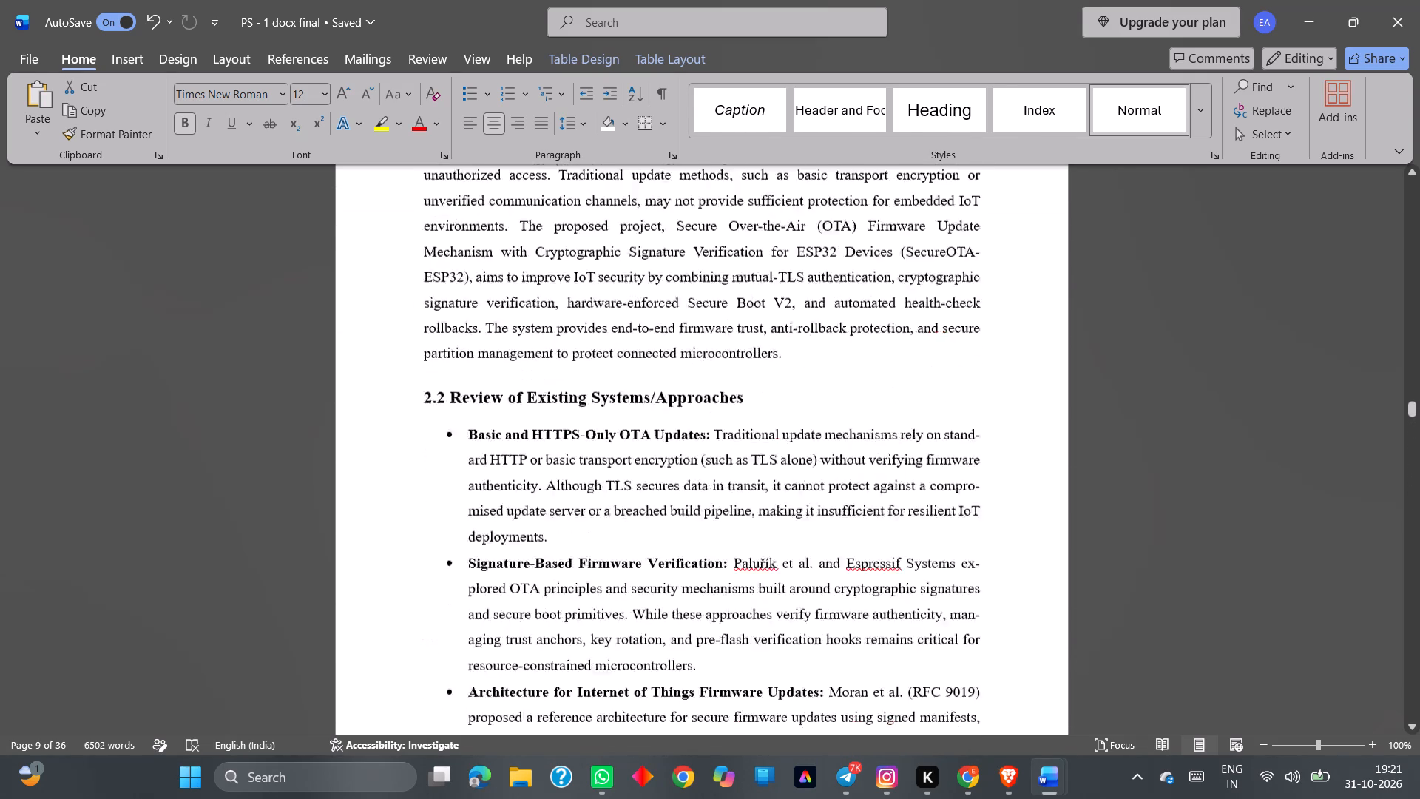
scroll(889, 511, up, 14)
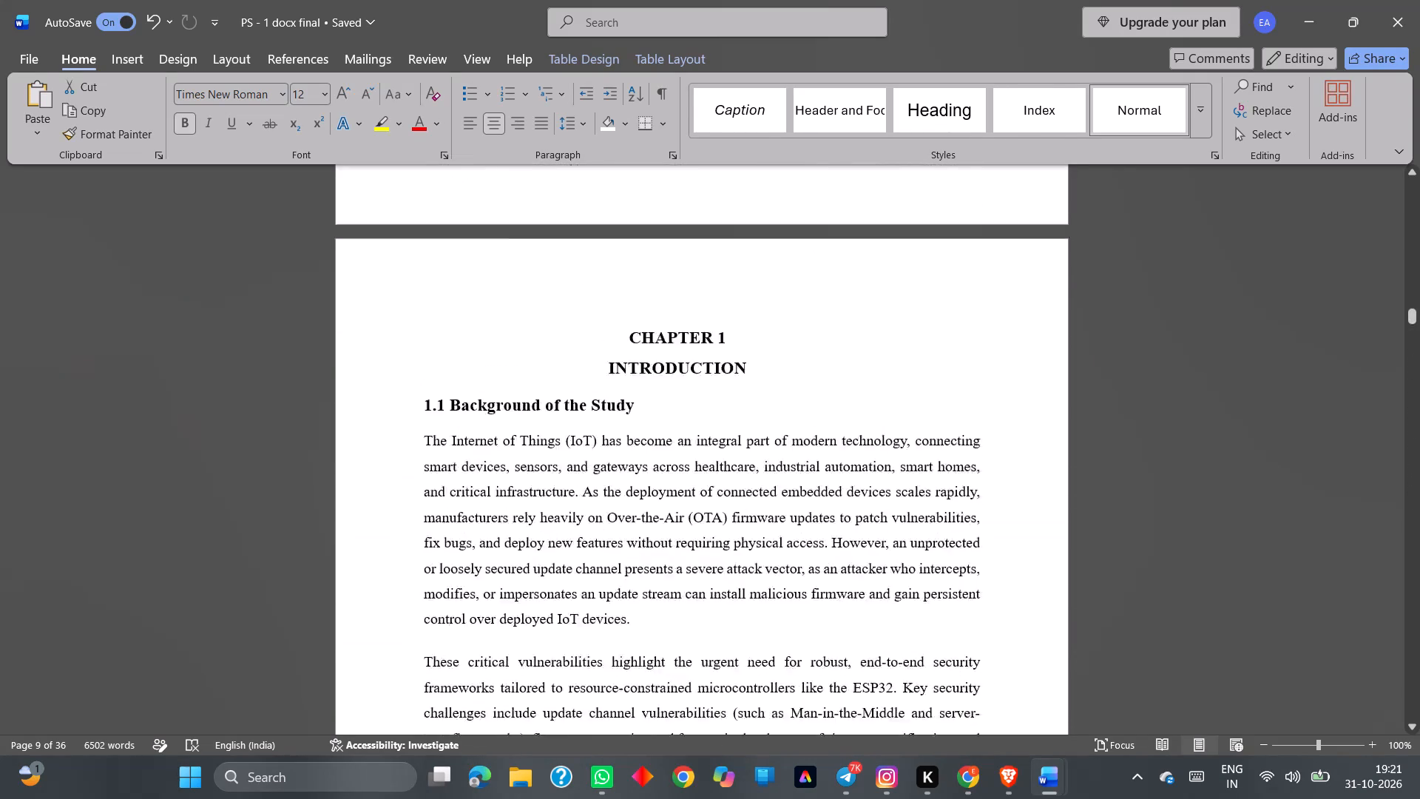
scroll(889, 511, up, 4)
scroll(889, 511, down, 1)
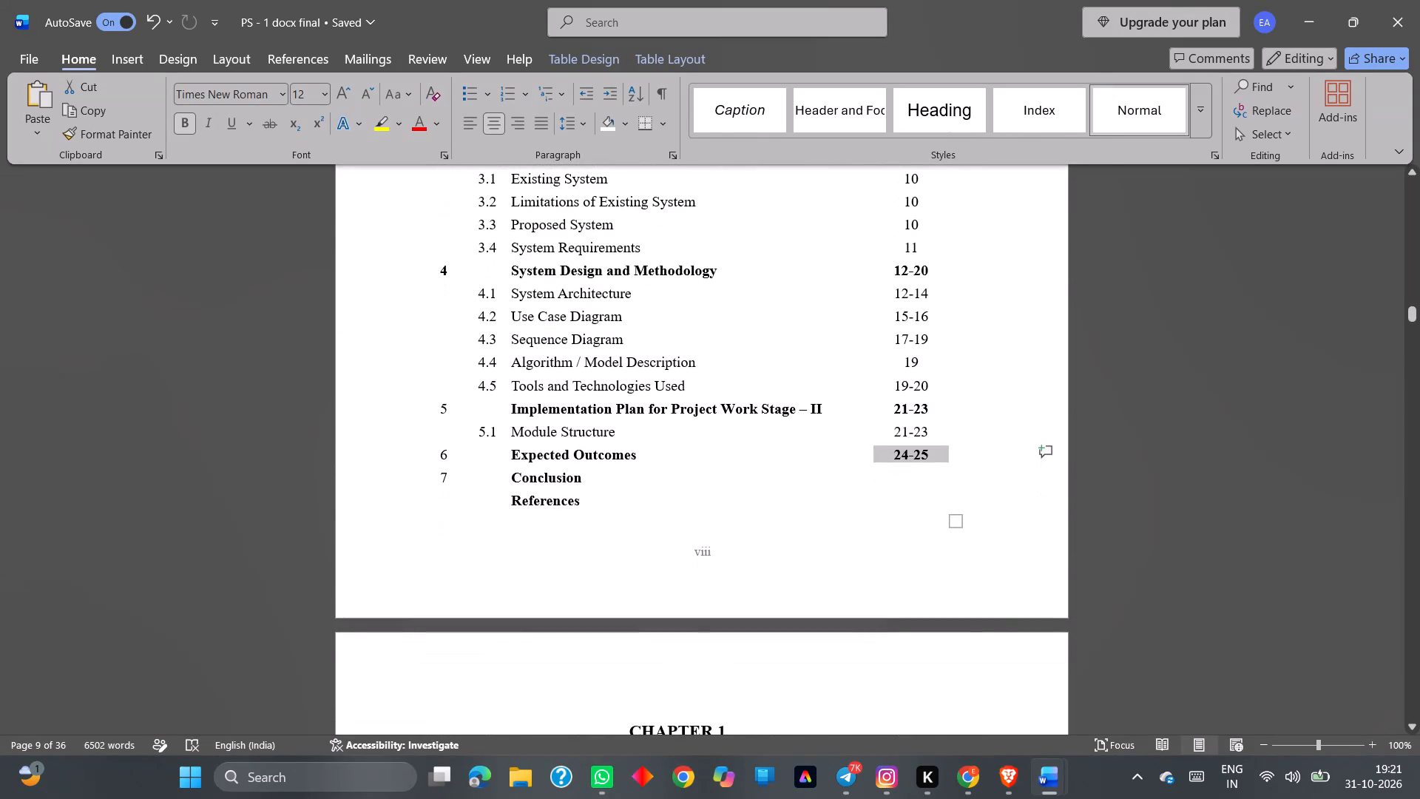
Enter 26-27 in bold as the Conclusion chapter's page range in the PS - 1 report's table of contents.
click(623, 480)
click(894, 485)
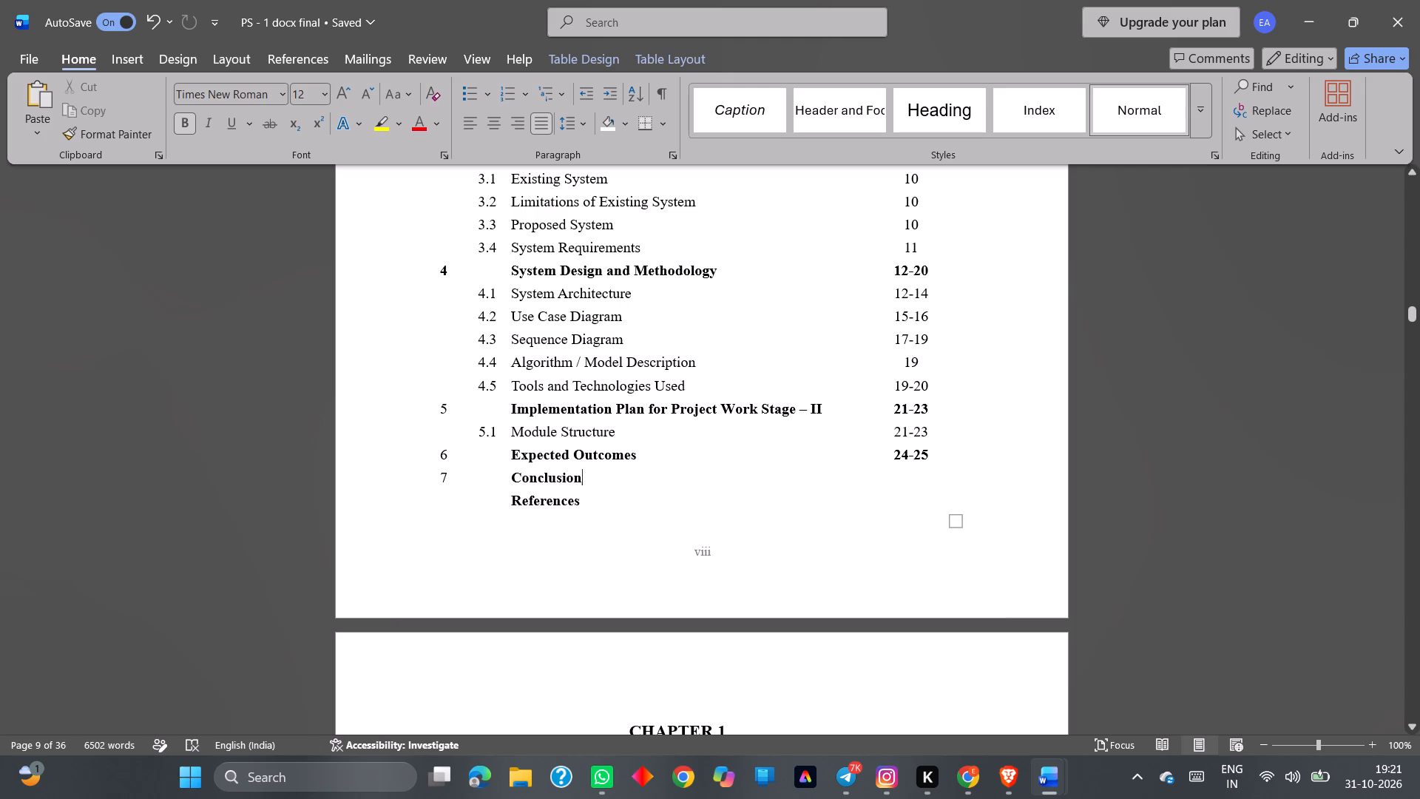
text(26)
text(-27)
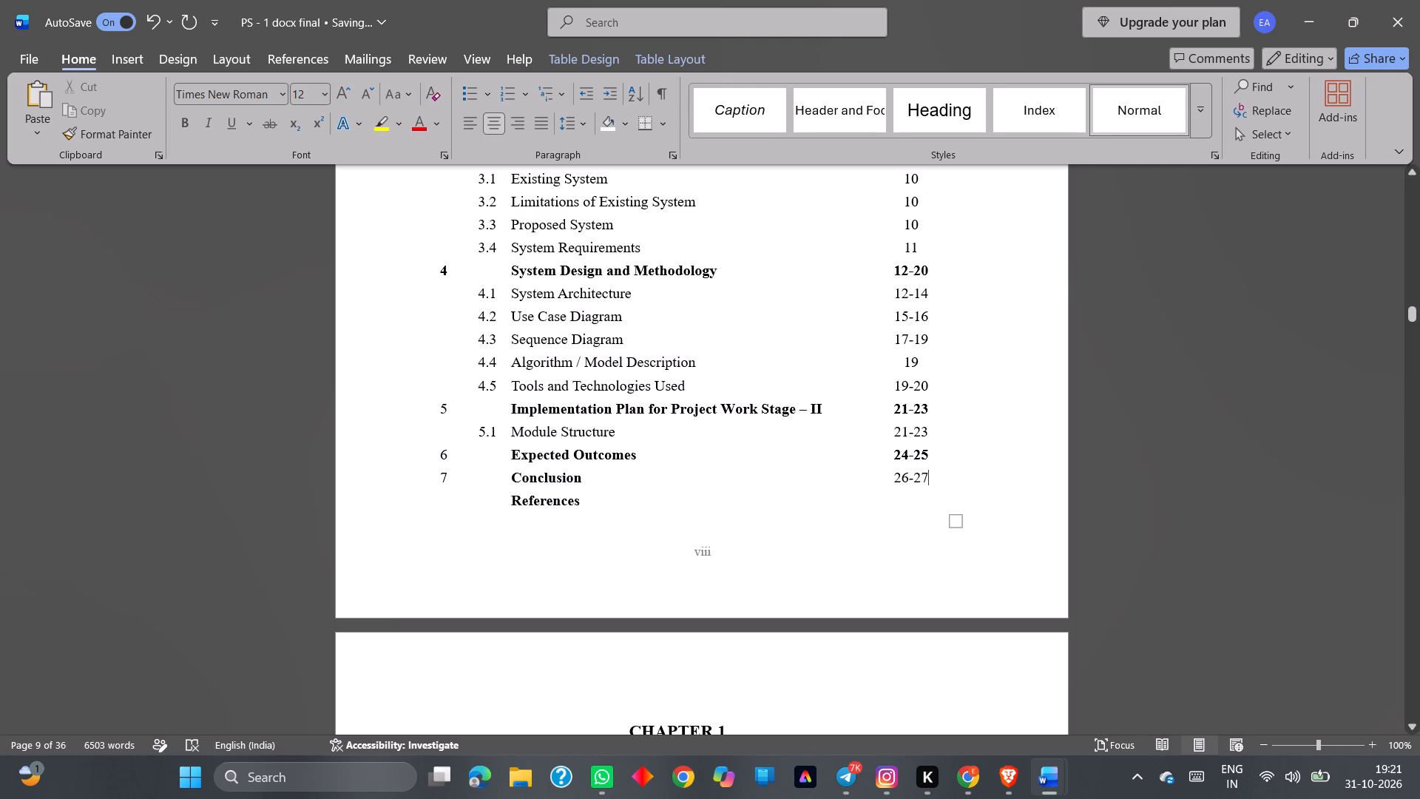
triple_click(916, 479)
click(932, 454)
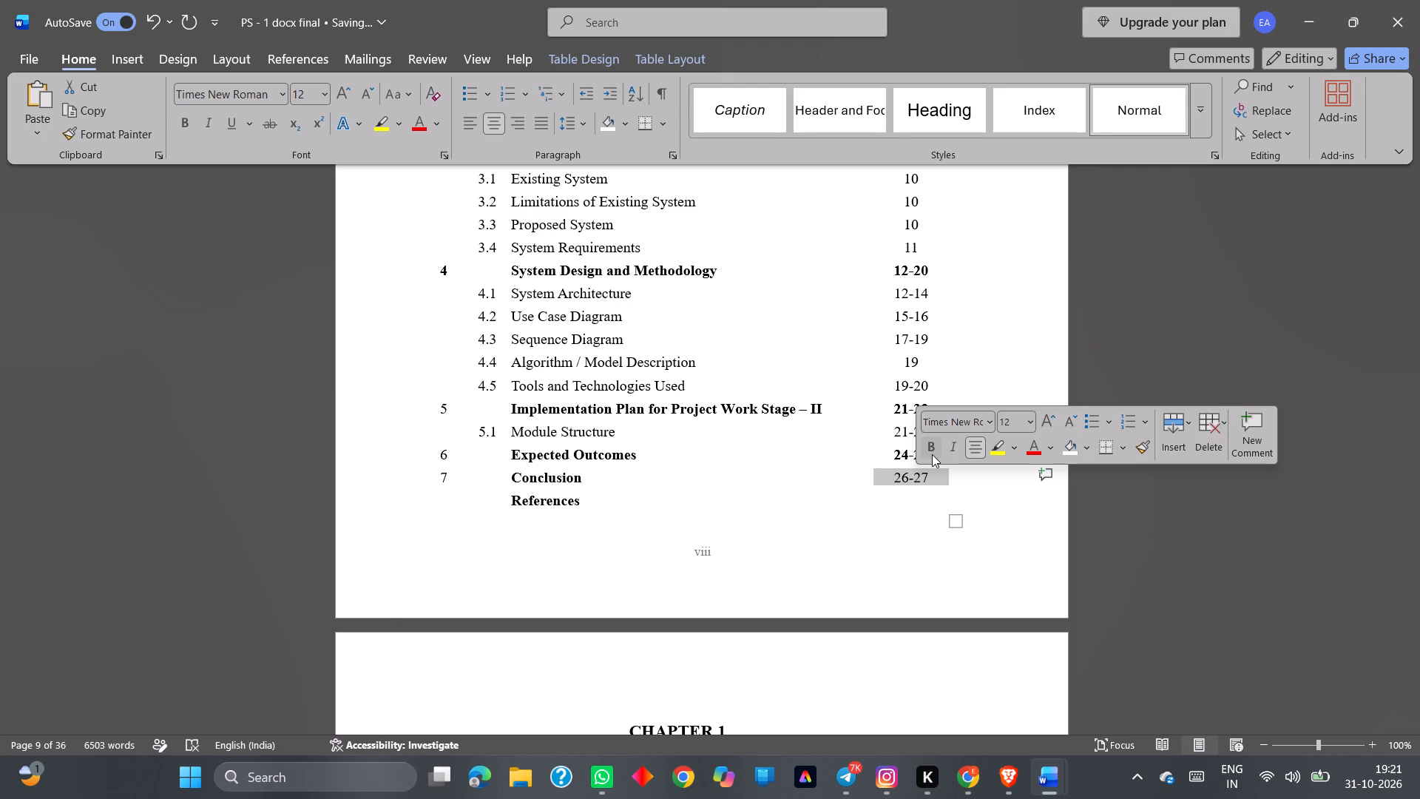
click(873, 553)
Examine the last entries of the Project Stage-1 dissertation's table of contents for comparison with the PS - 1 report's.
key(alt+Tab)
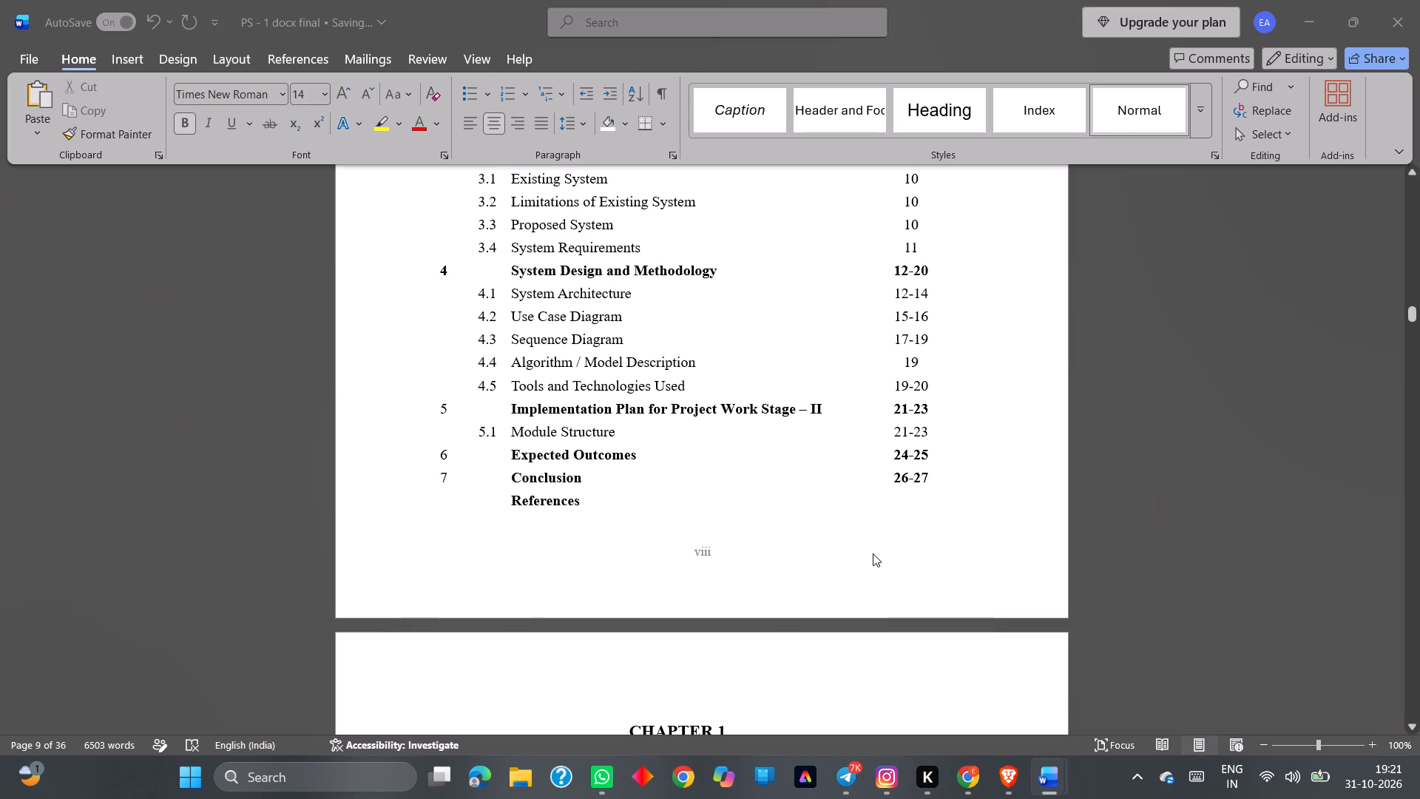
scroll(654, 325, up, 20)
scroll(654, 325, up, 4)
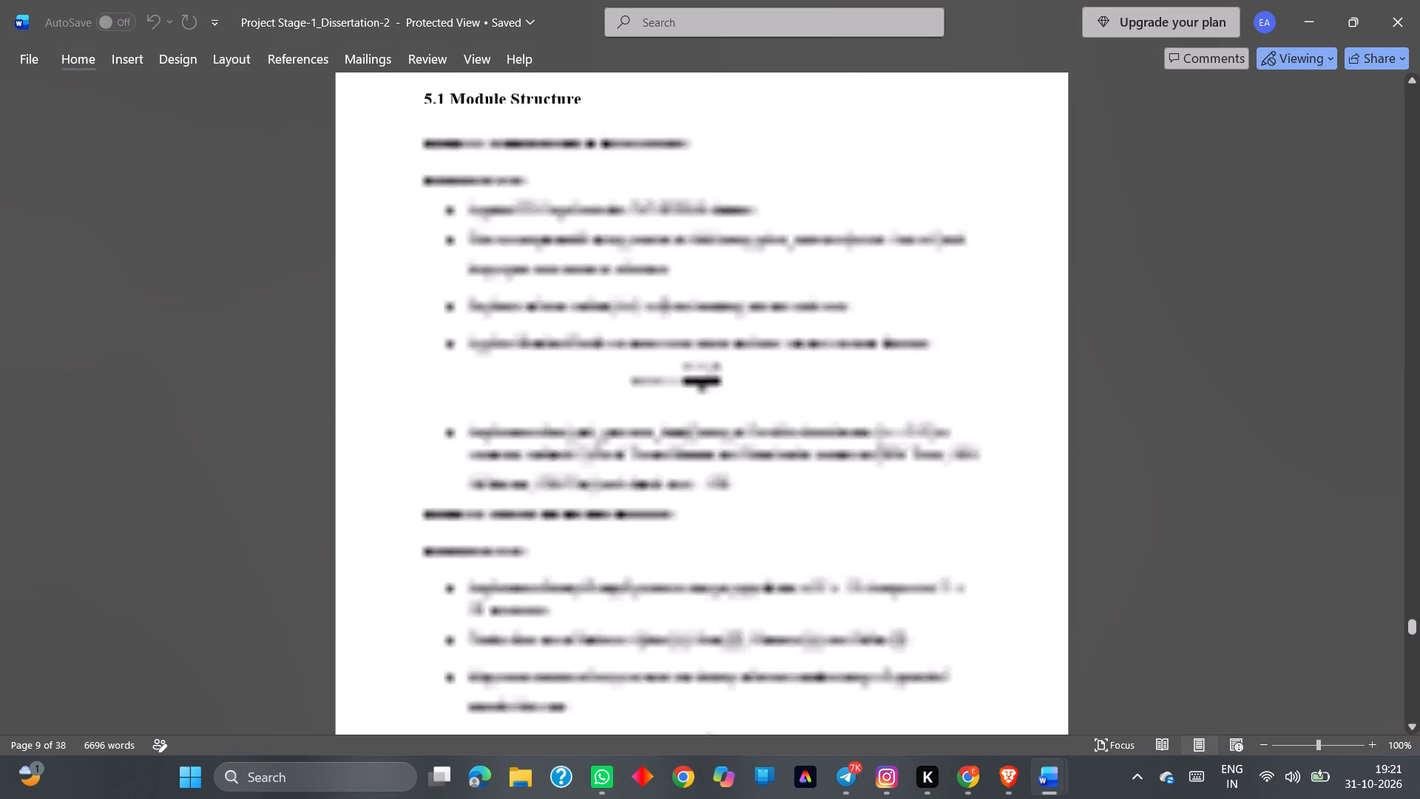
scroll(654, 325, up, 20)
scroll(654, 325, up, 10)
scroll(654, 325, down, 10)
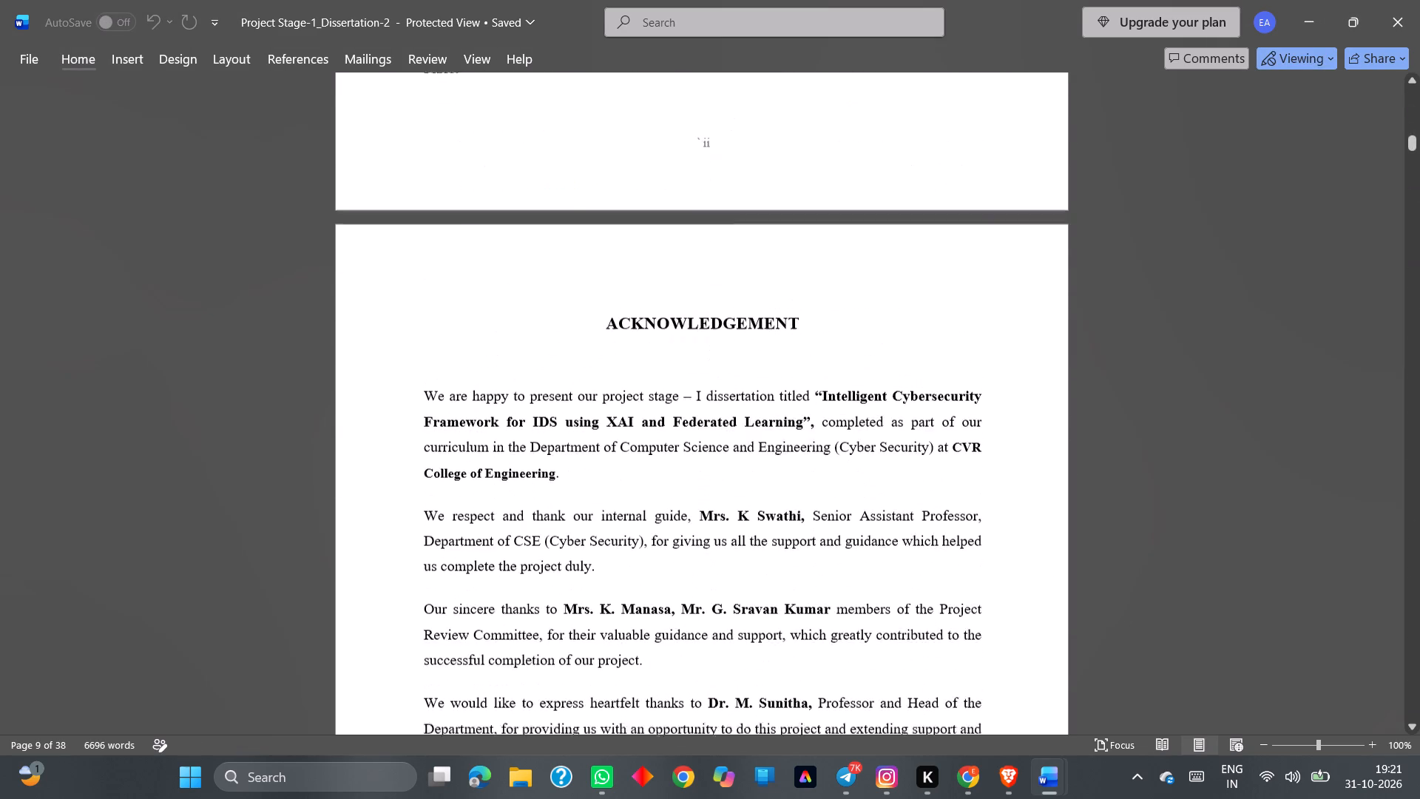
scroll(654, 325, down, 19)
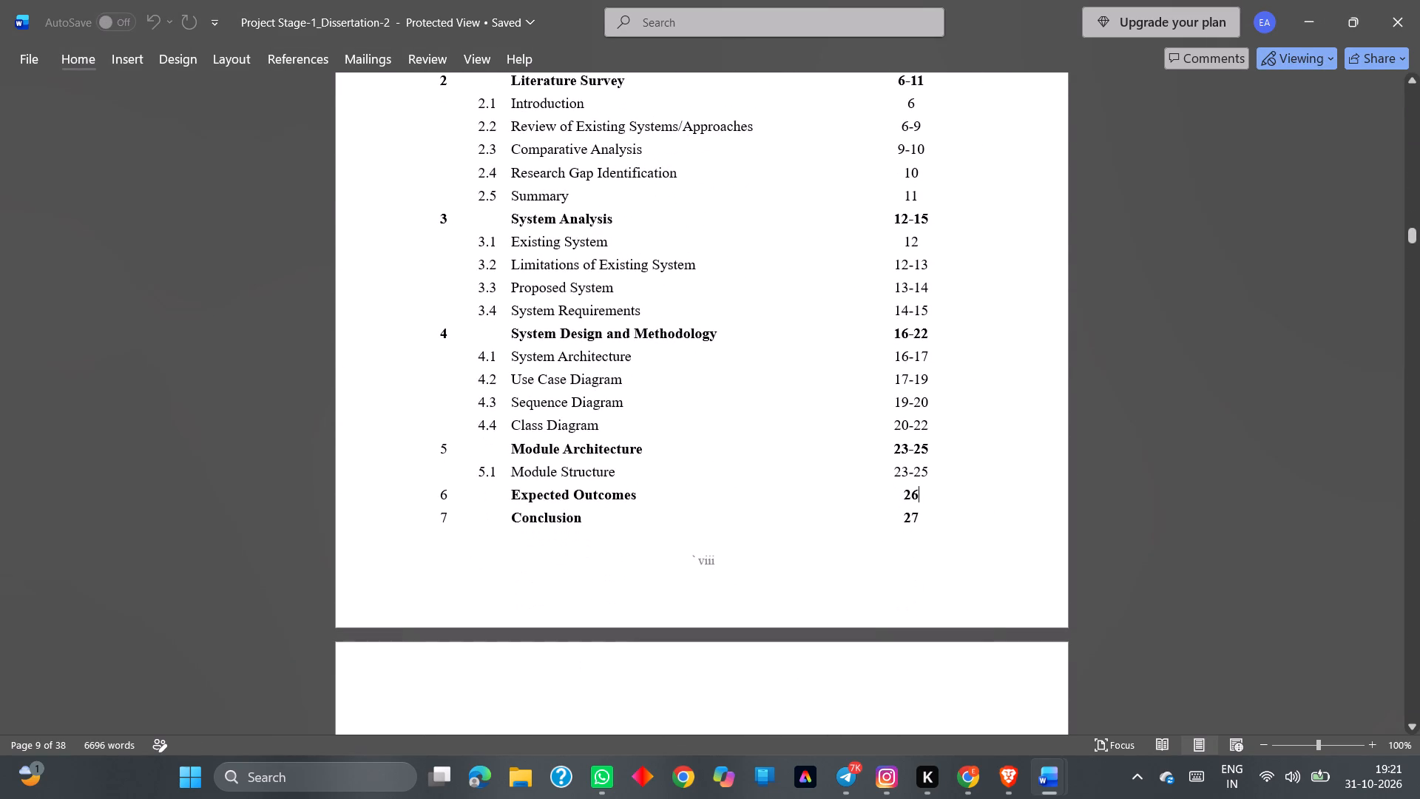
click(654, 325)
scroll(654, 325, down, 1)
key(alt+Tab)
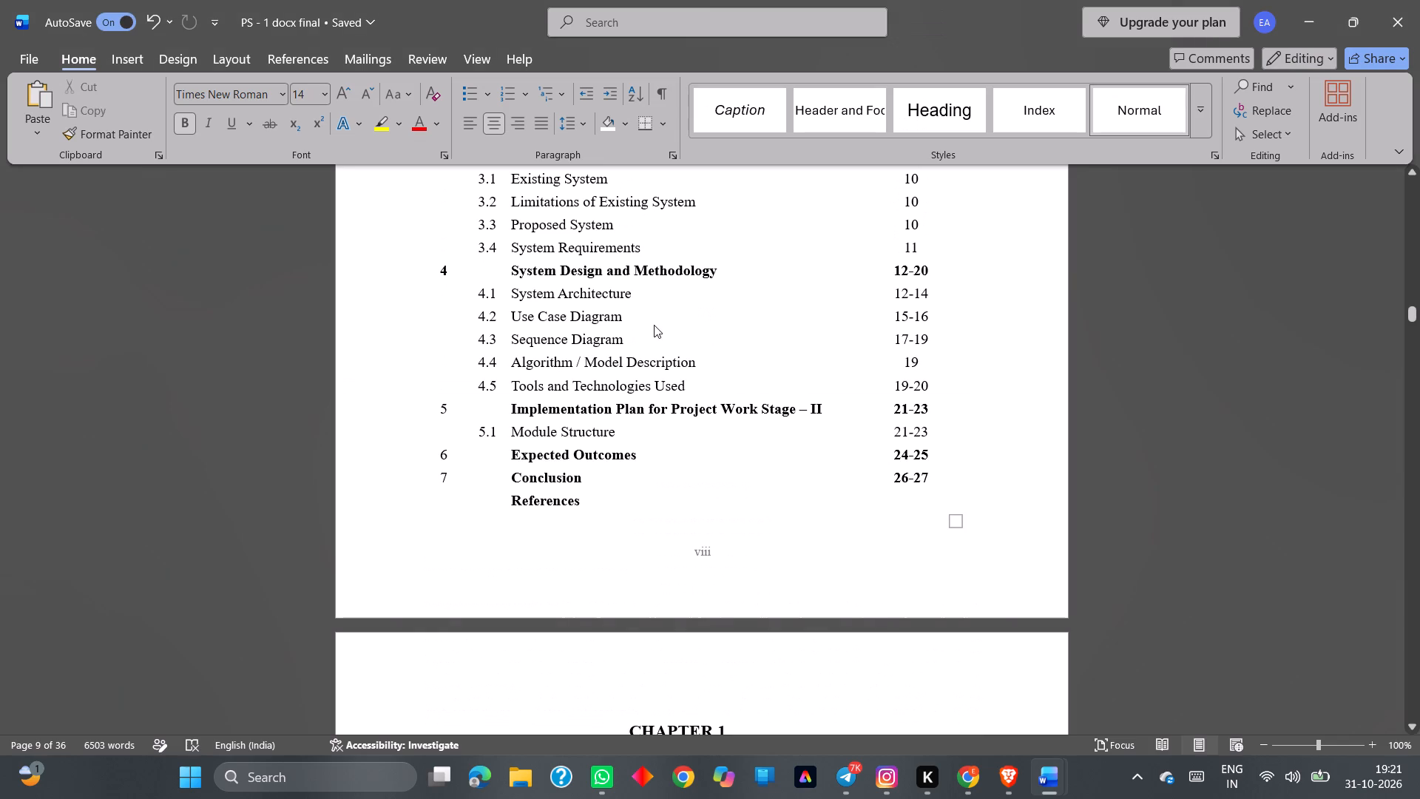
Look through the Project Stage-1 dissertation's body pages up to the end of Chapter 4, and minimize it to return to the PS - 1 report.
key(alt+Tab)
key(alt+Tab)
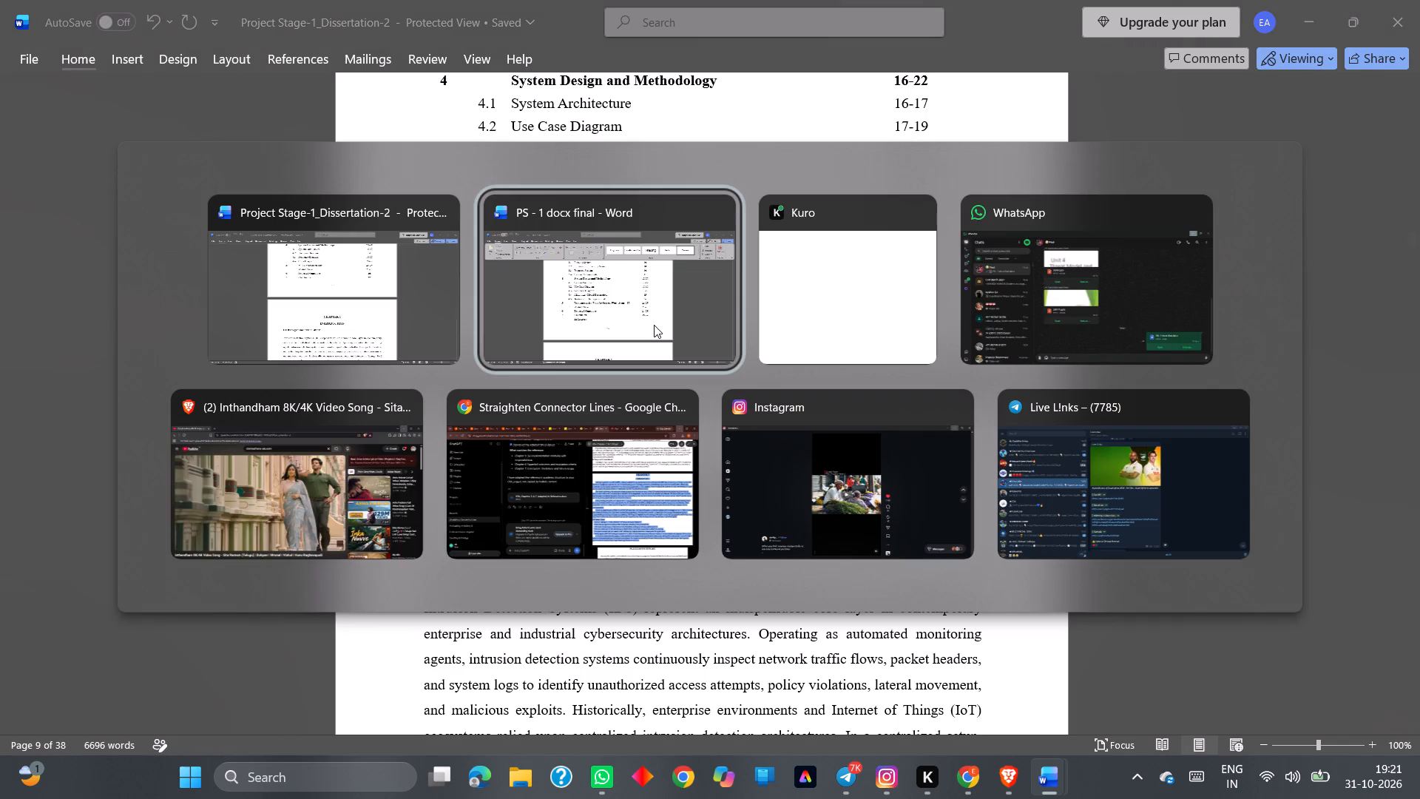
key(alt+Tab)
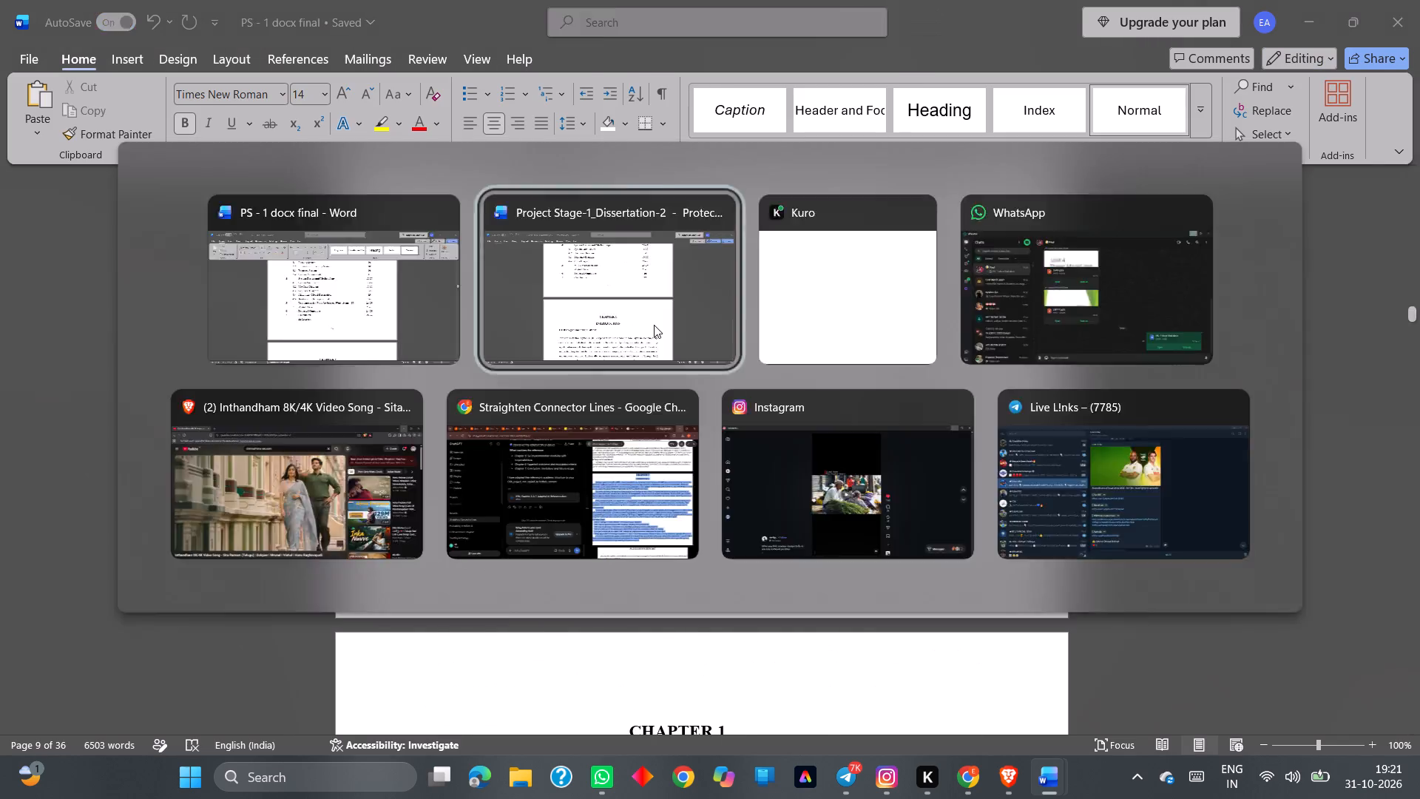
scroll(654, 325, down, 5)
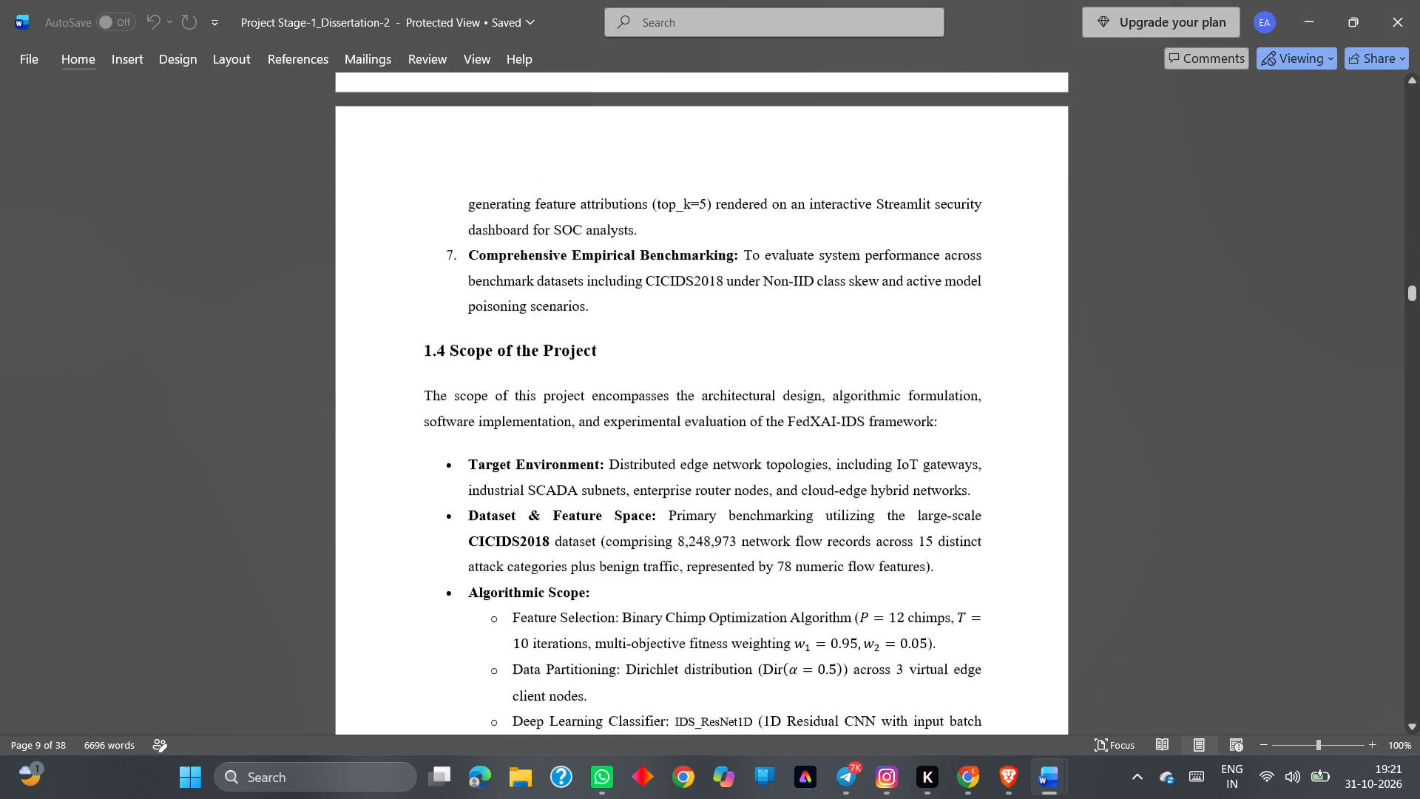
scroll(654, 325, down, 9)
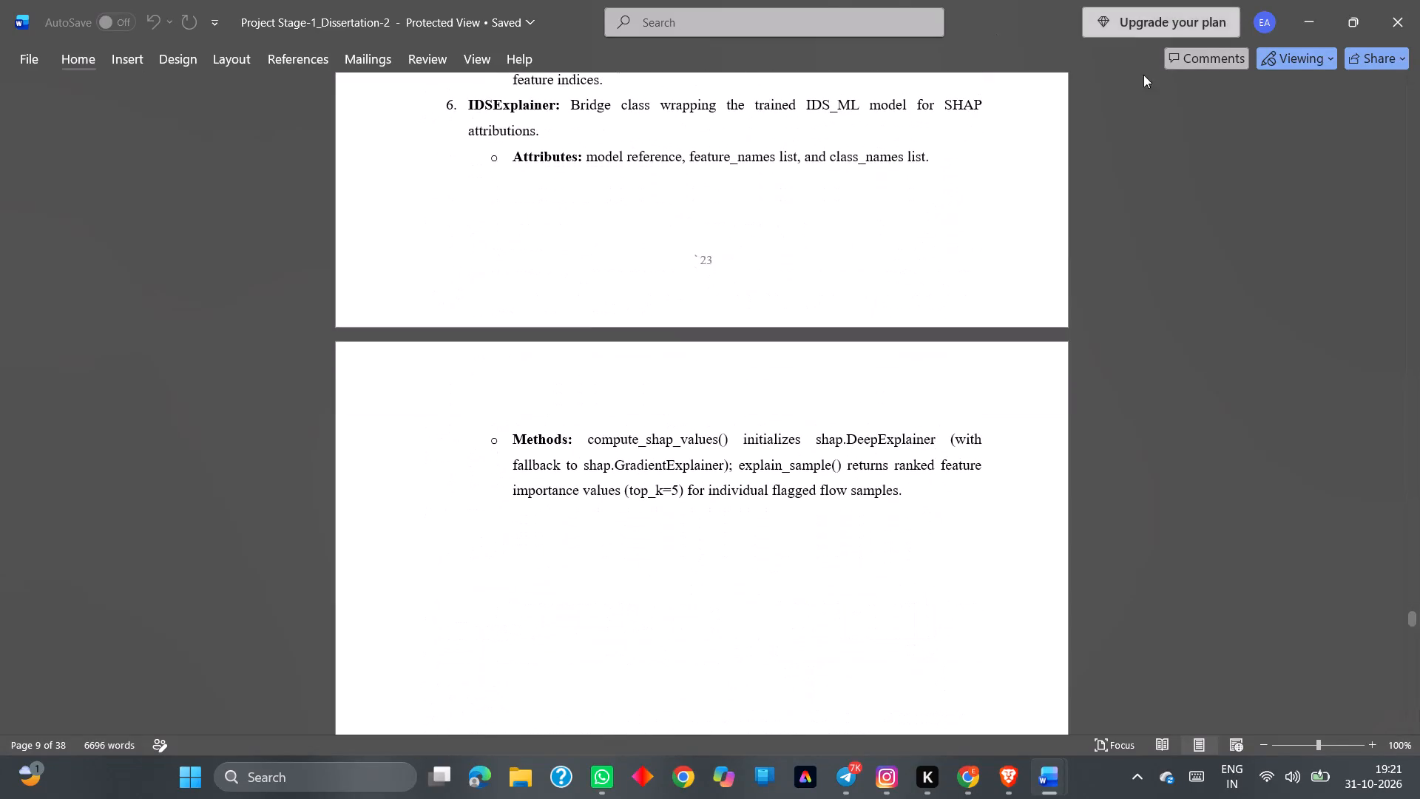
click(1308, 15)
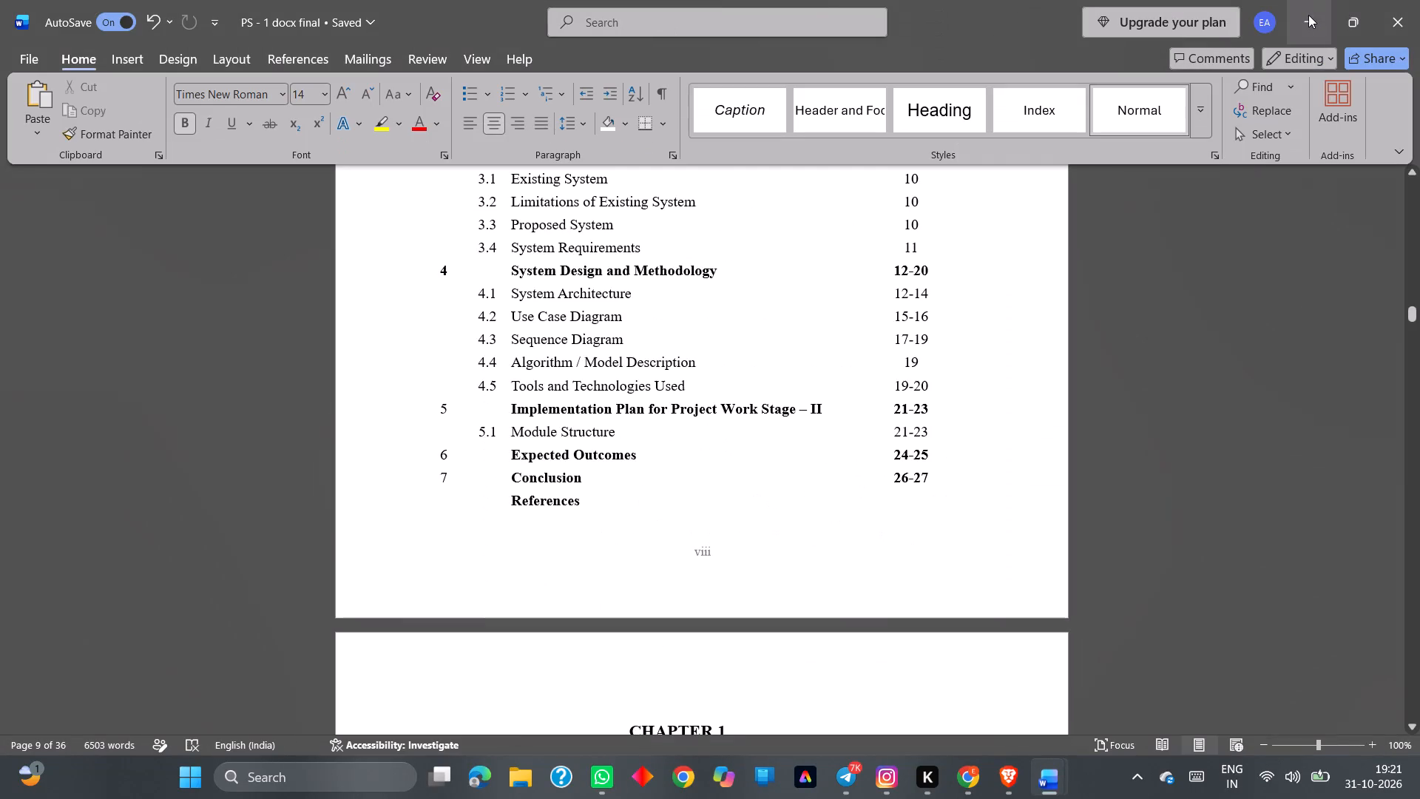
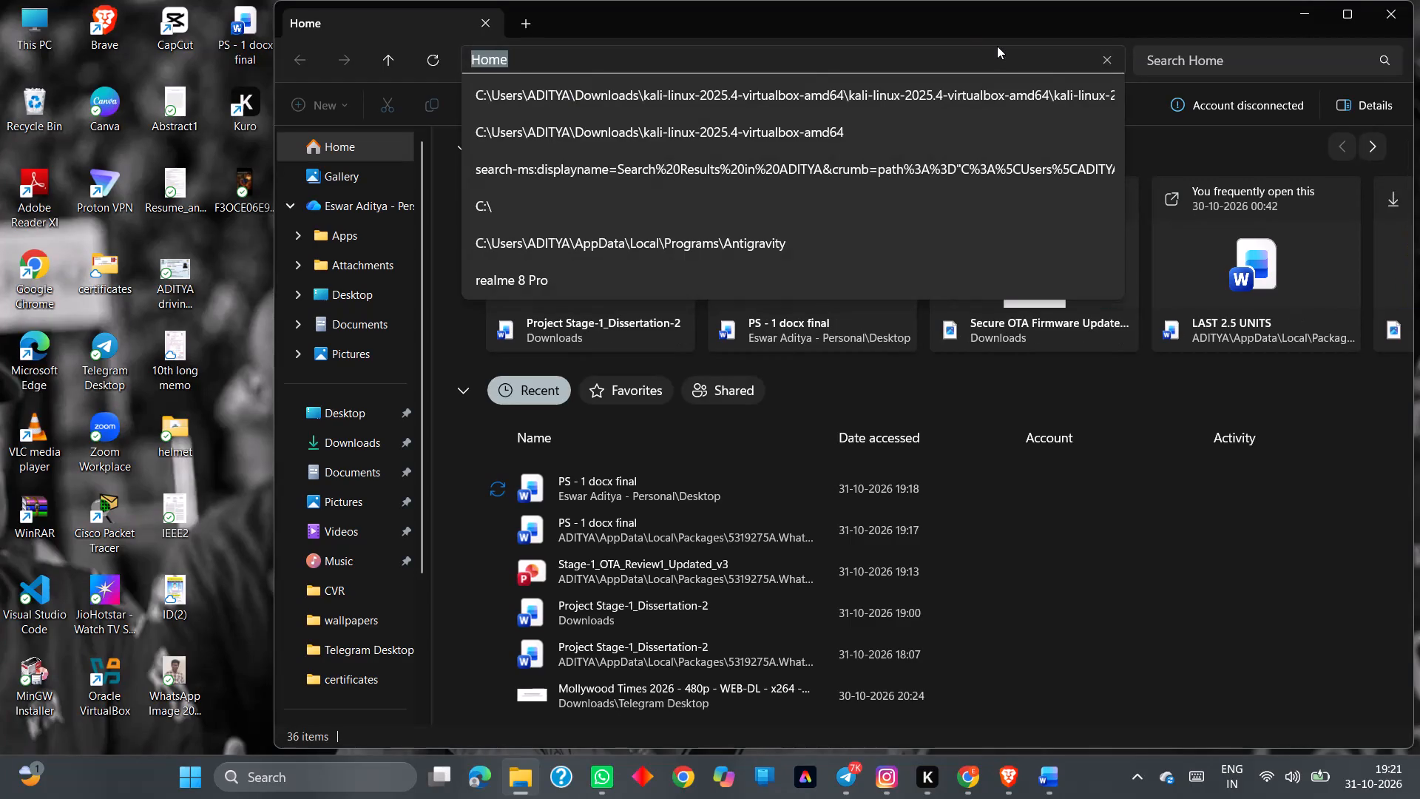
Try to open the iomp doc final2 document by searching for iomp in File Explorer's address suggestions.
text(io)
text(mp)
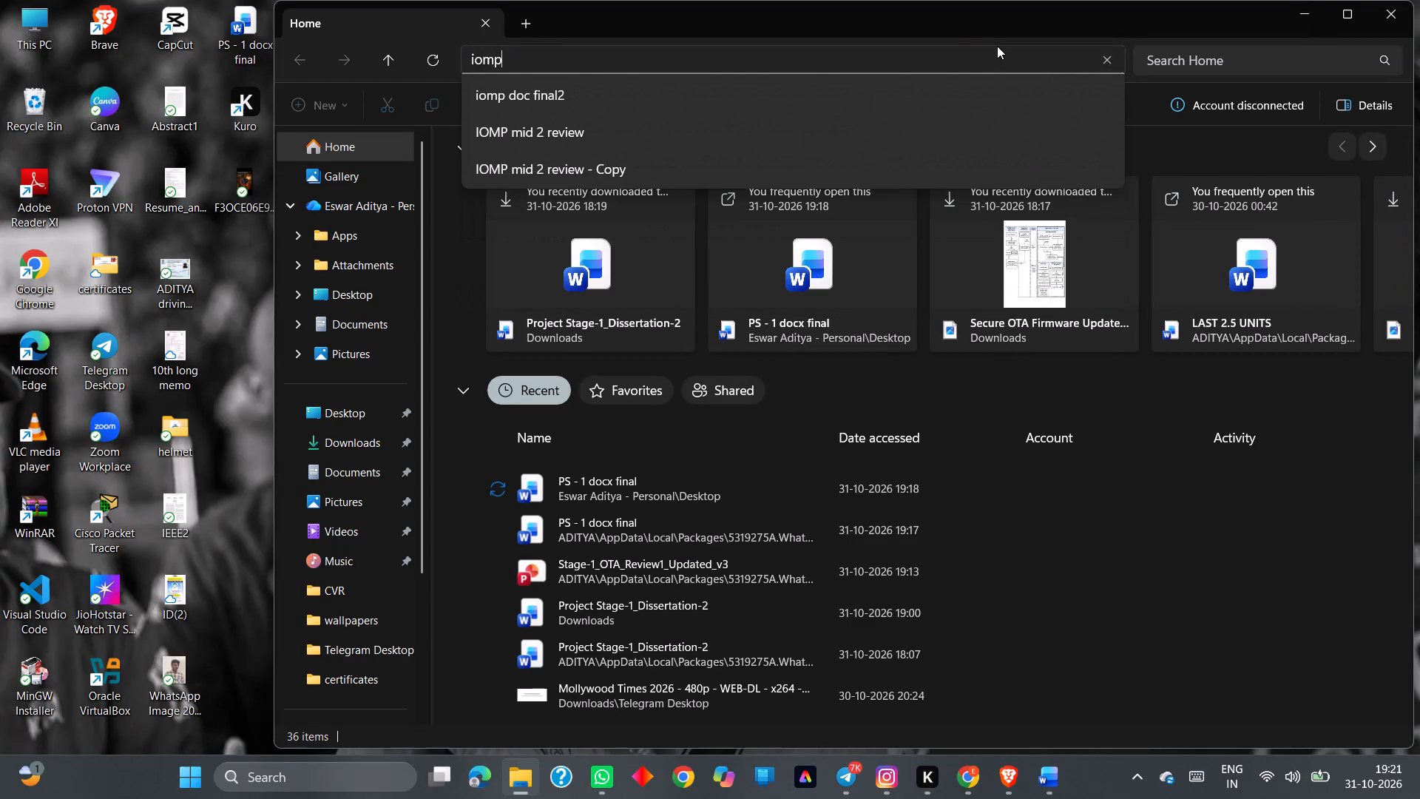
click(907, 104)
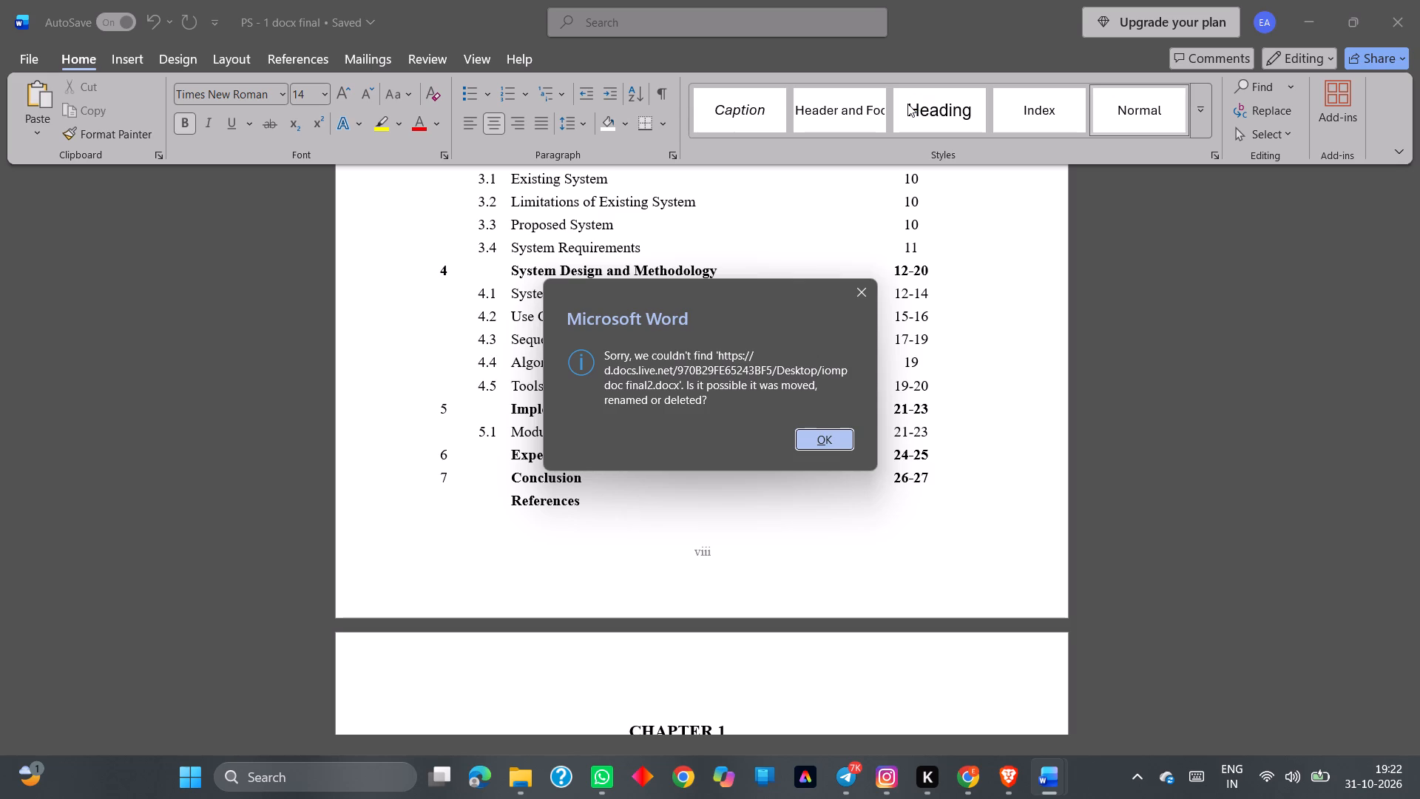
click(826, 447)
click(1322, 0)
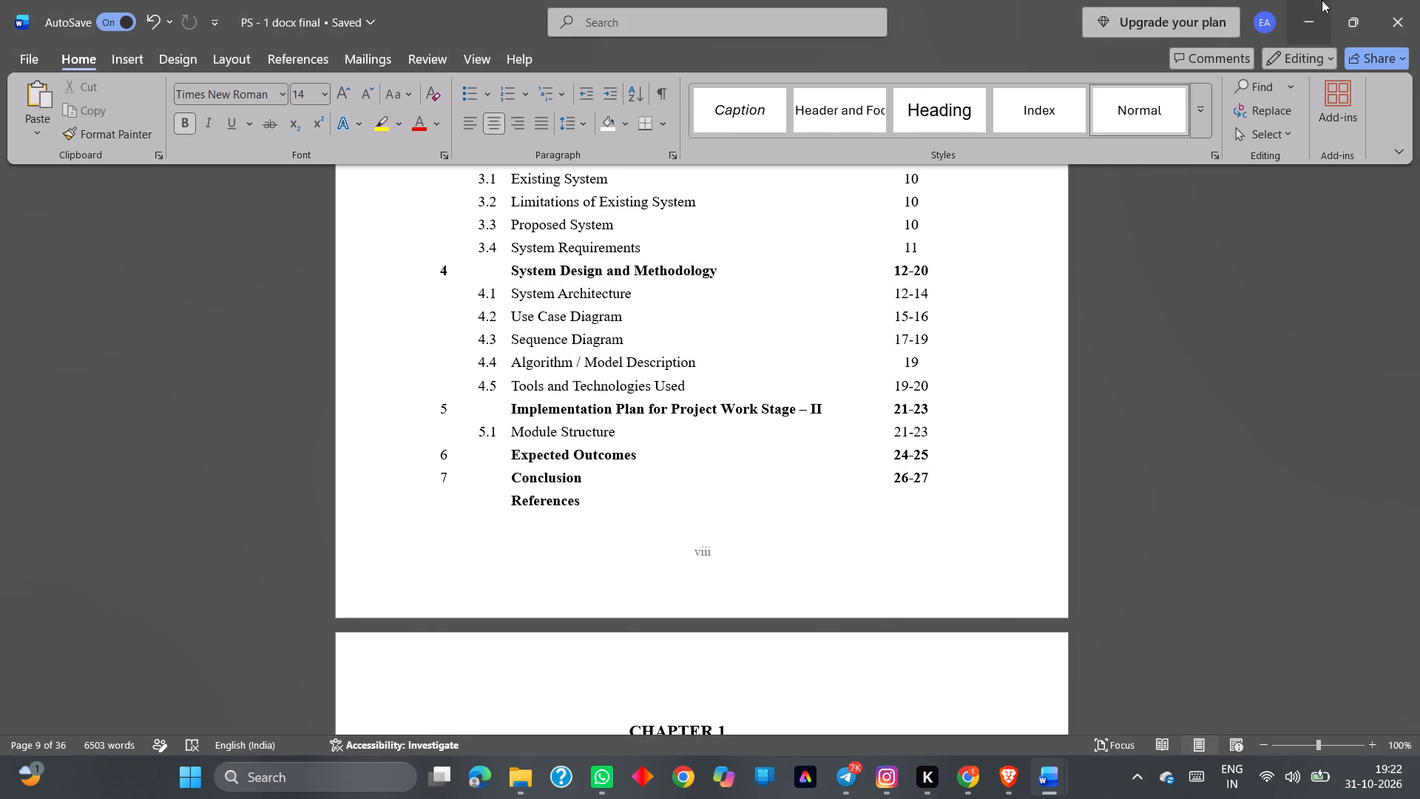
Open the PDF version of iomp doc final2 from the Downloads folder.
click(1053, 781)
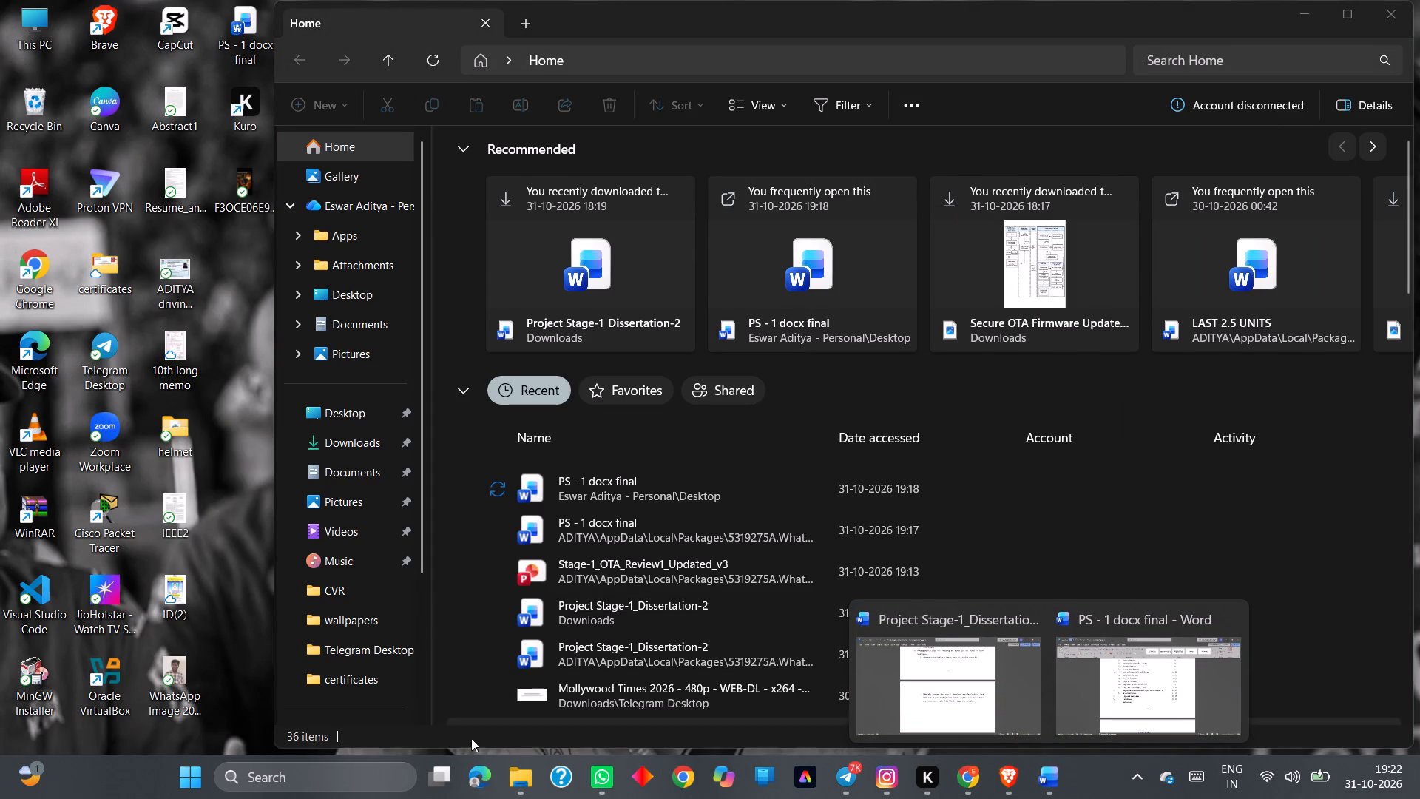
click(524, 798)
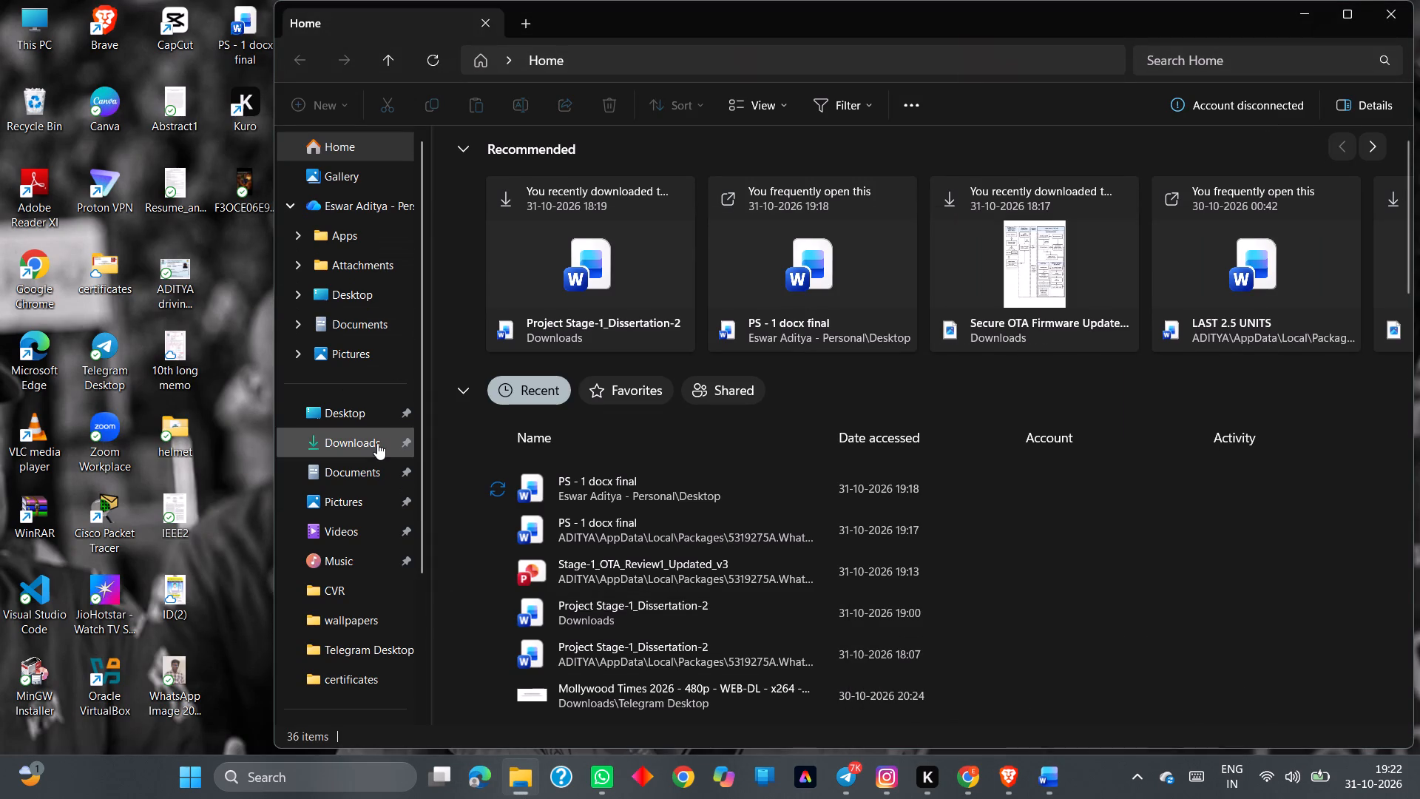
click(377, 443)
scroll(548, 436, down, 2)
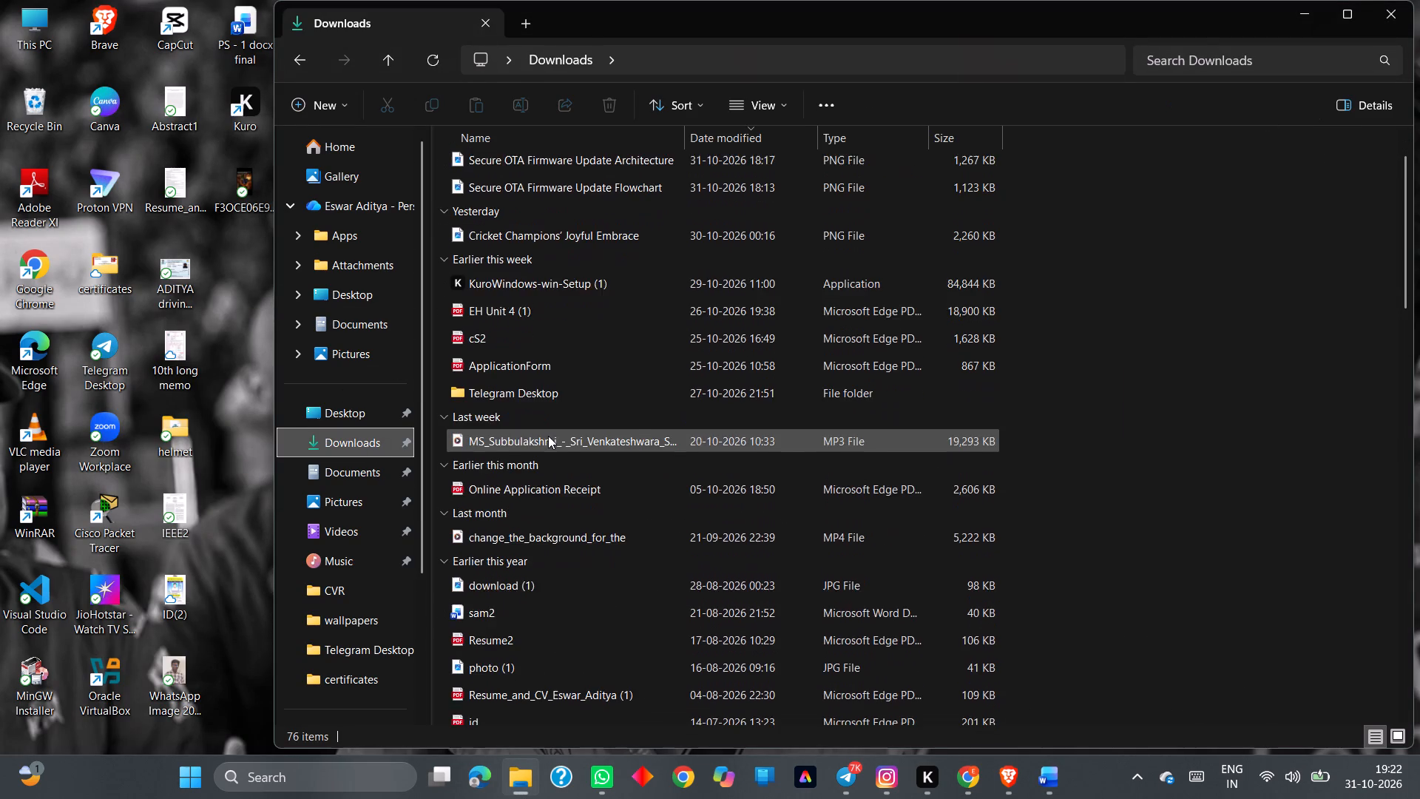
scroll(548, 436, down, 8)
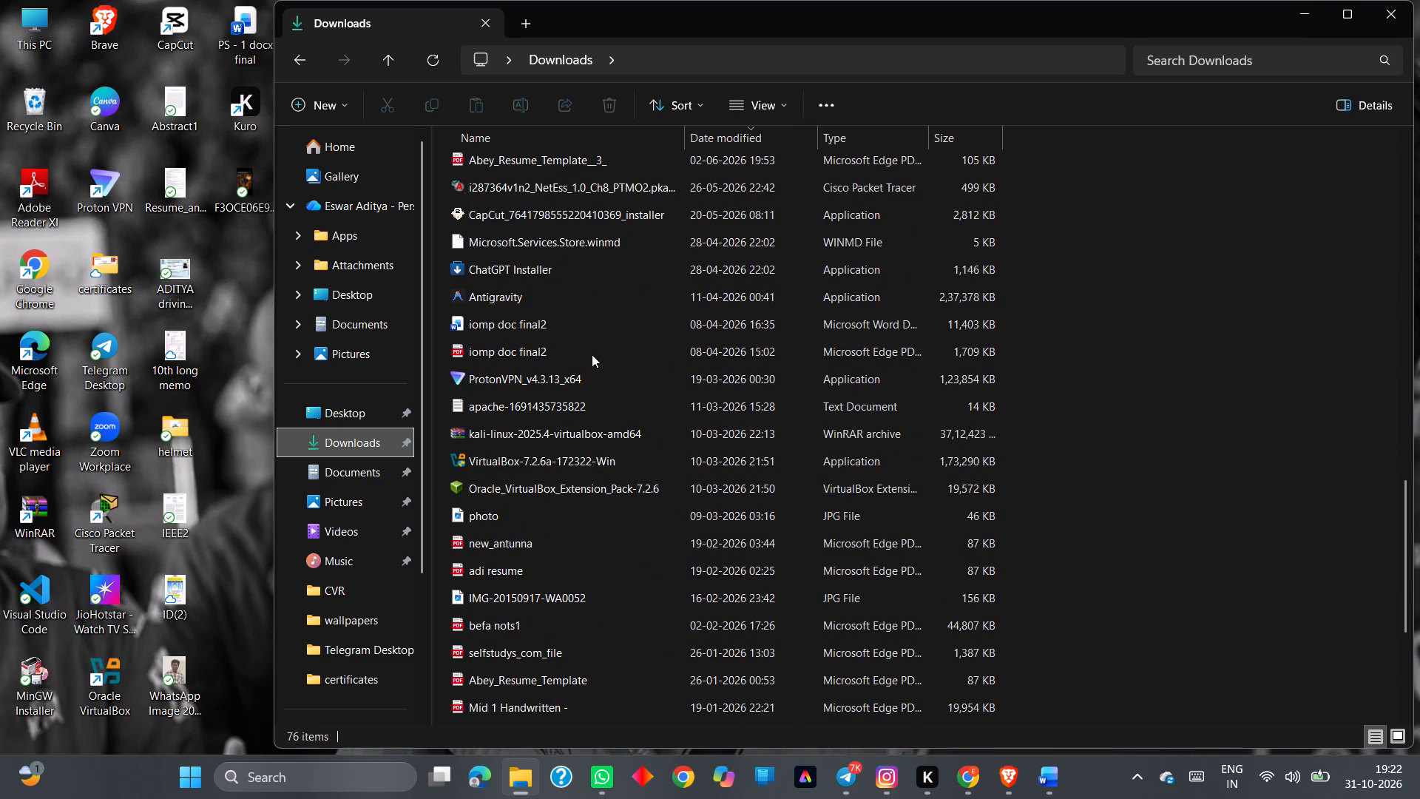
double_click(592, 354)
Copy the "REFERENCES (IEEE format)" heading above the numbered source list near the end of the iomp doc final2 PDF.
scroll(573, 499, down, 11)
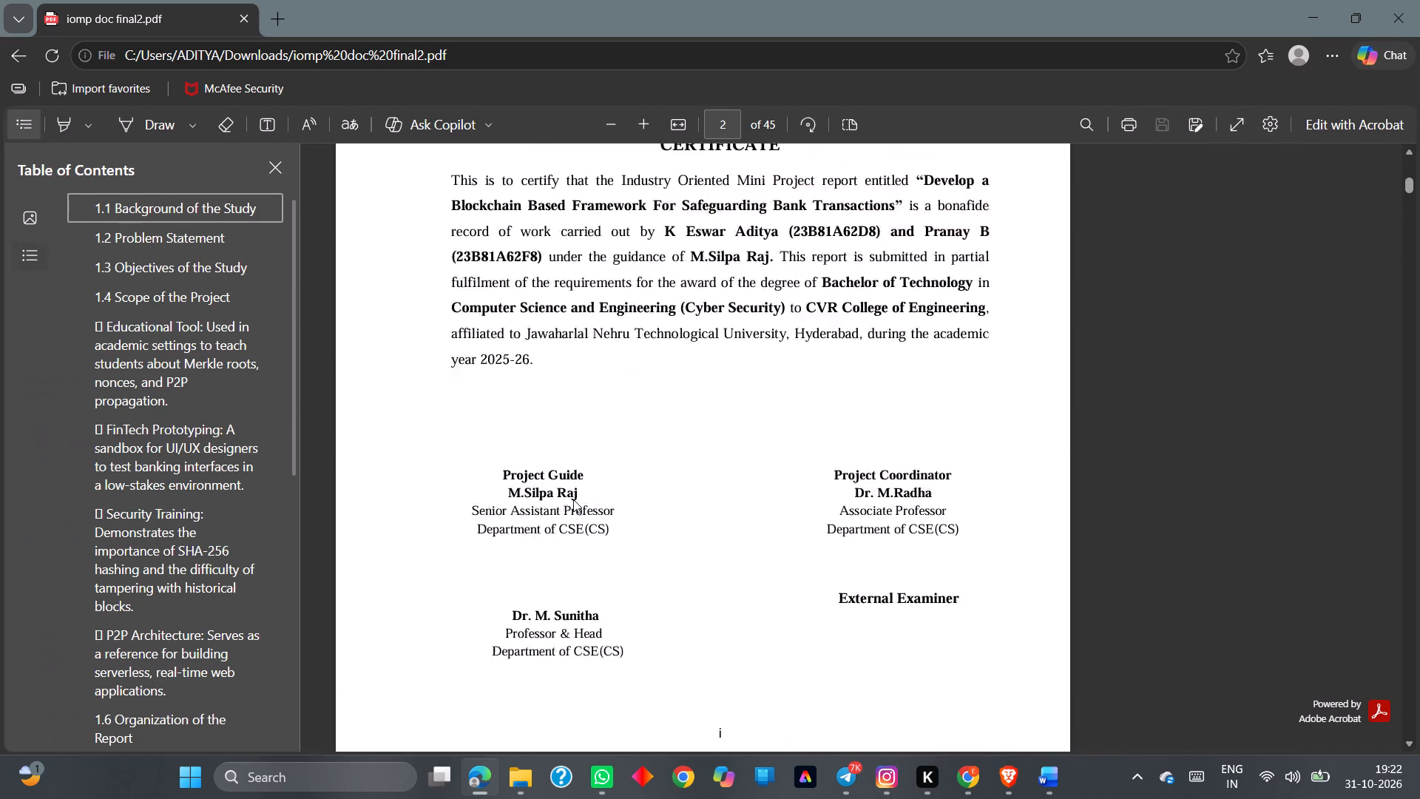
scroll(83, 711, down, 7)
click(103, 706)
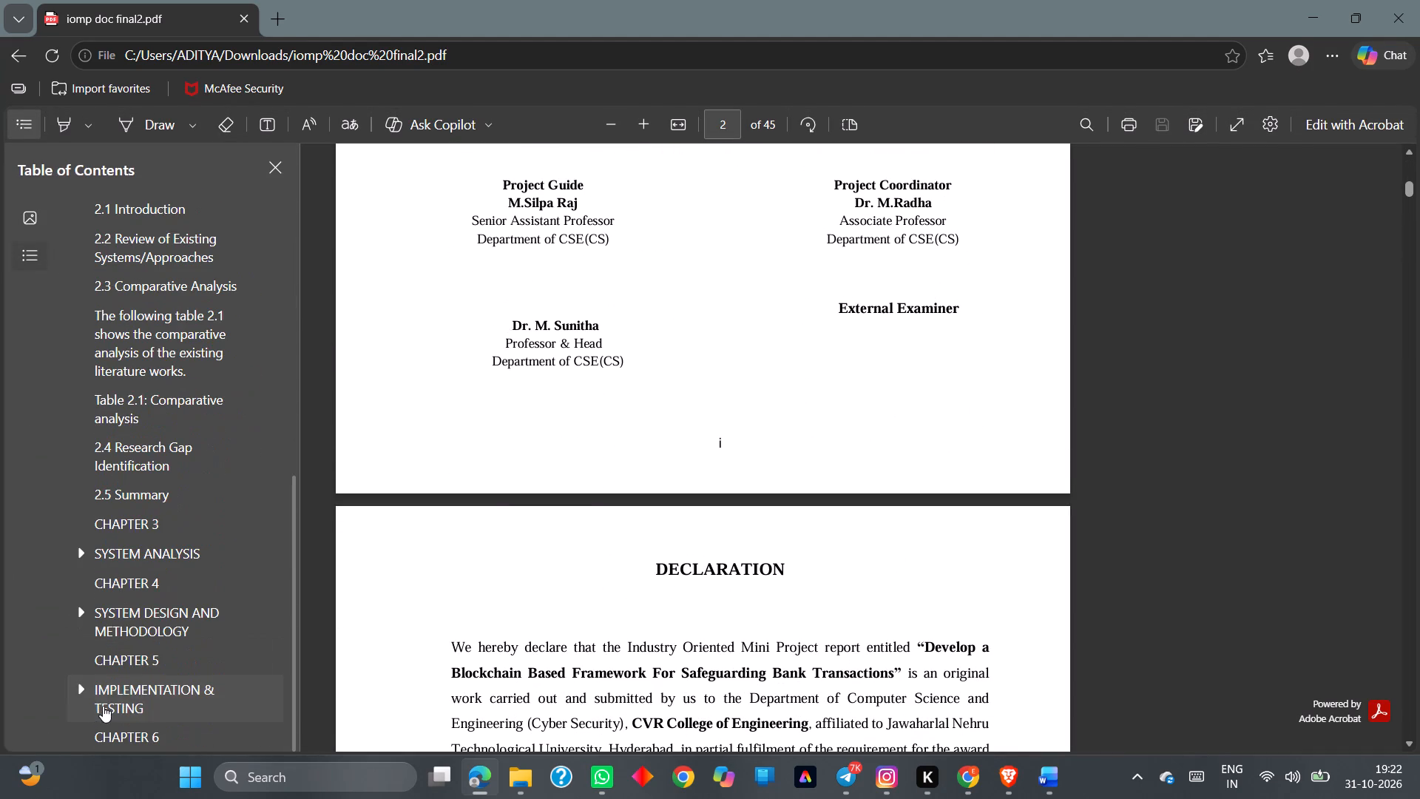
scroll(103, 706, down, 6)
scroll(408, 385, down, 17)
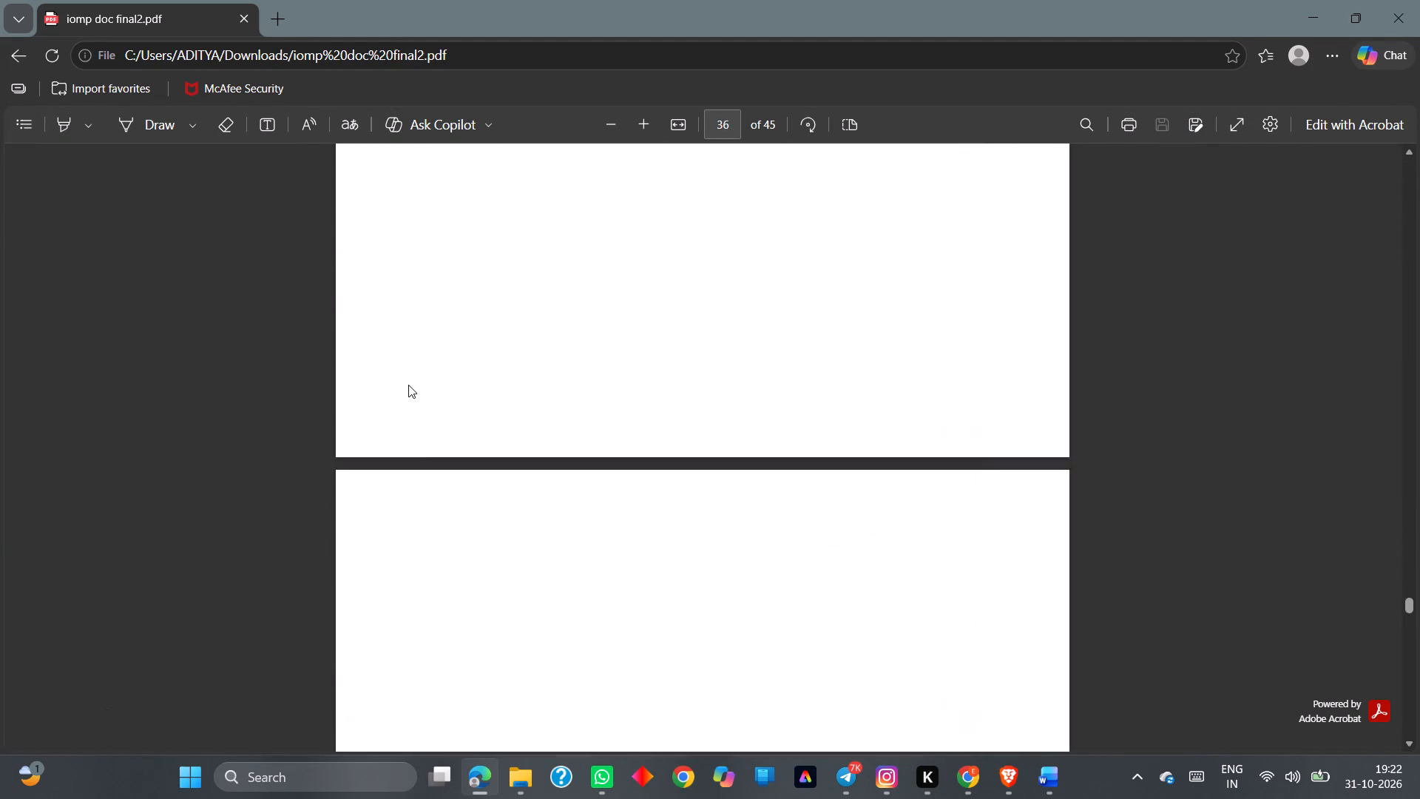
scroll(408, 385, down, 20)
scroll(408, 385, down, 4)
scroll(408, 385, up, 4)
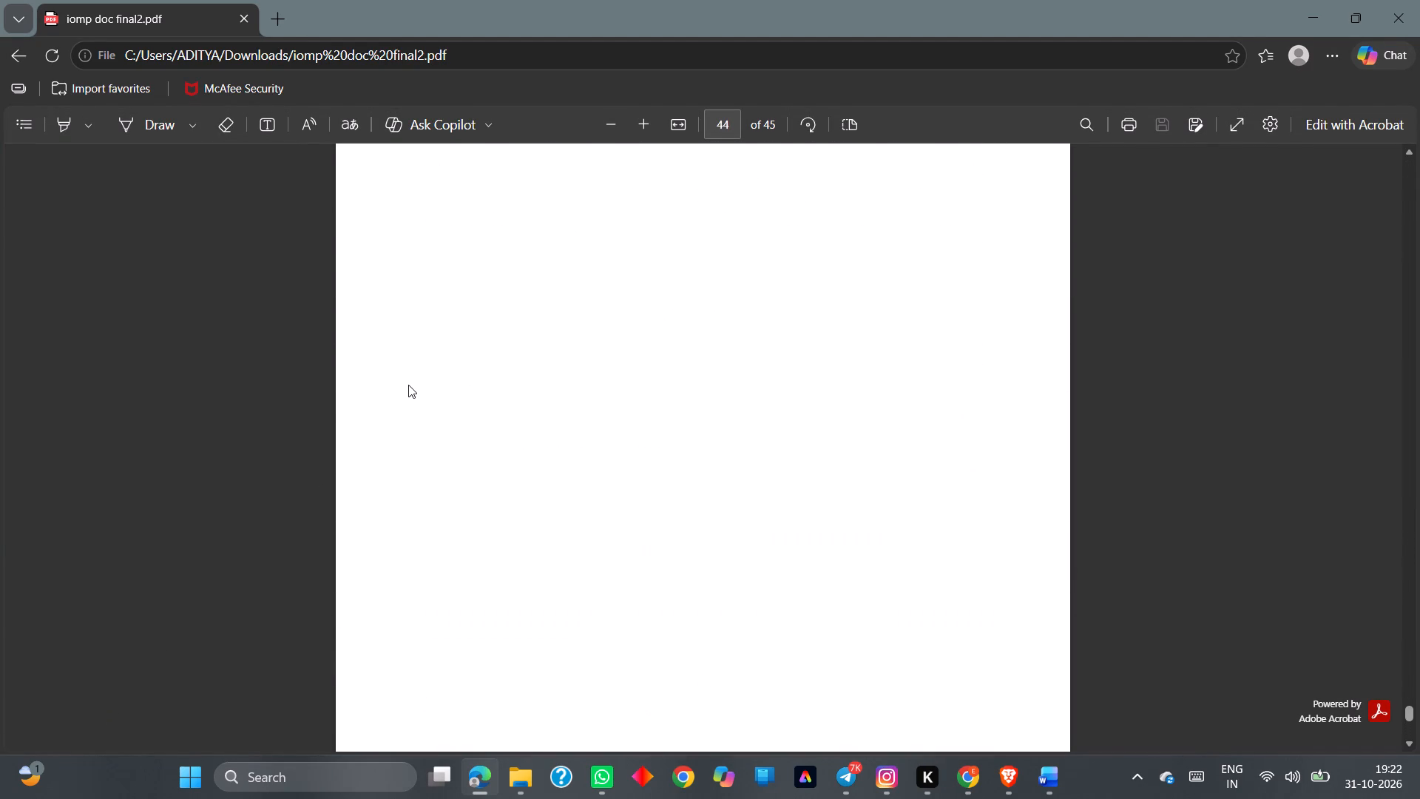
scroll(408, 385, up, 10)
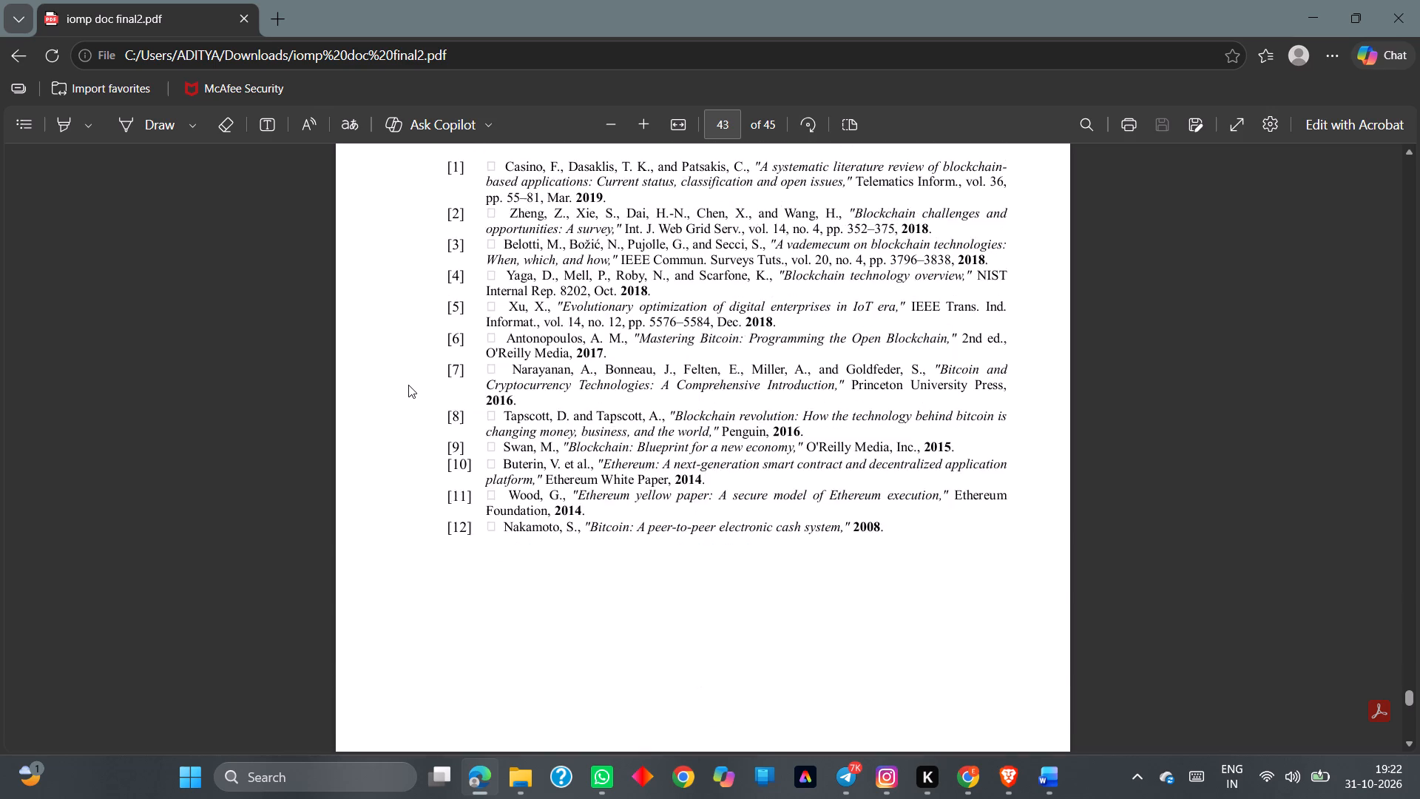
scroll(408, 385, up, 10)
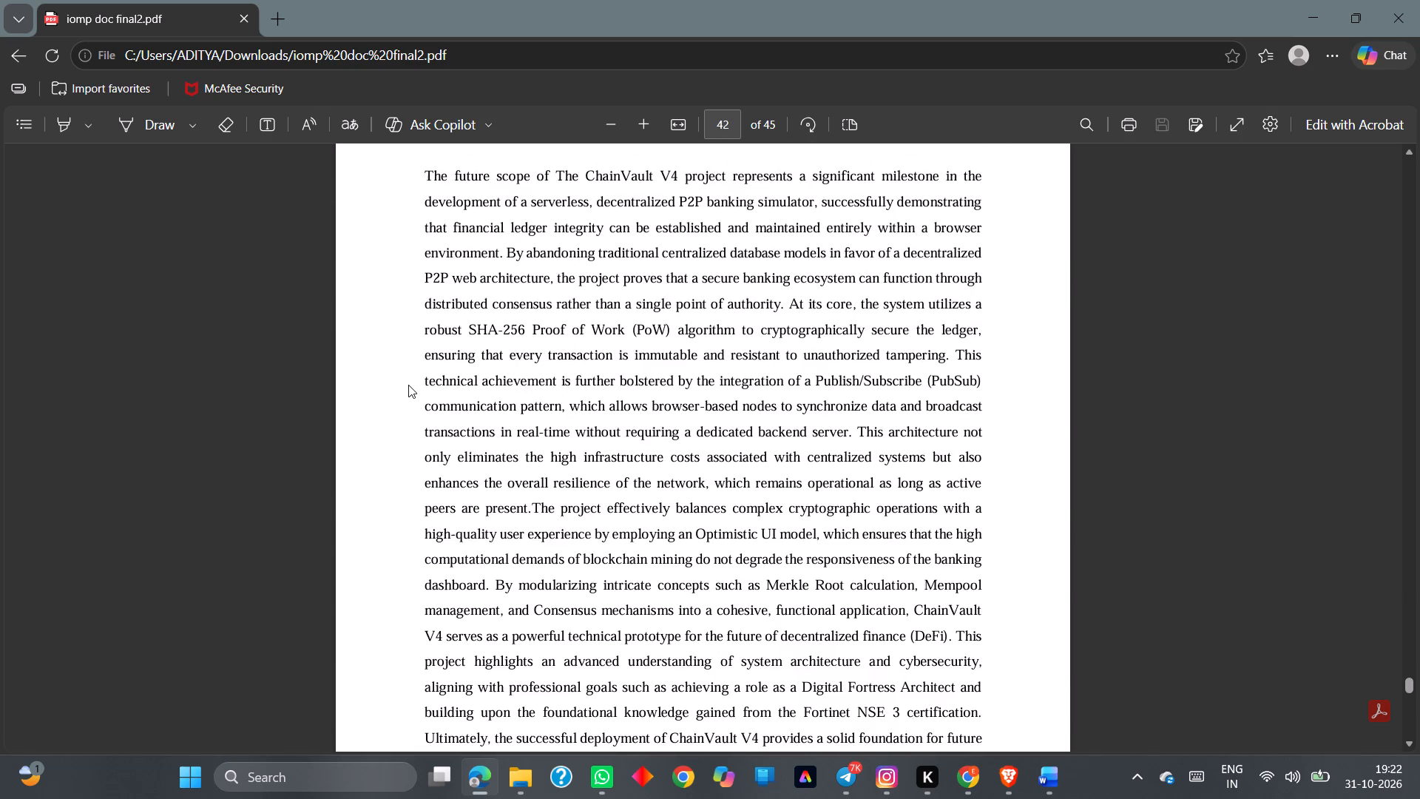
scroll(408, 385, up, 2)
scroll(408, 385, down, 8)
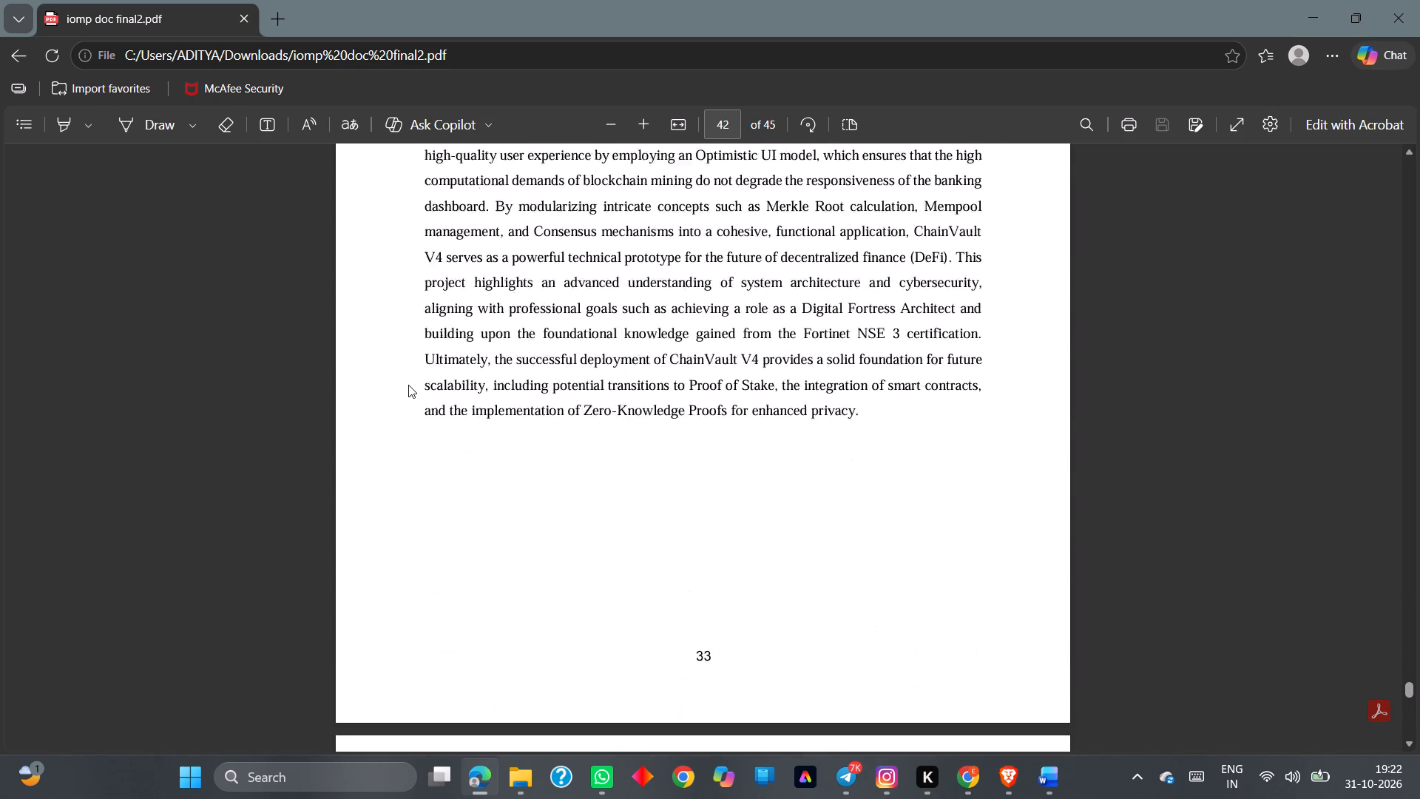
scroll(408, 385, down, 2)
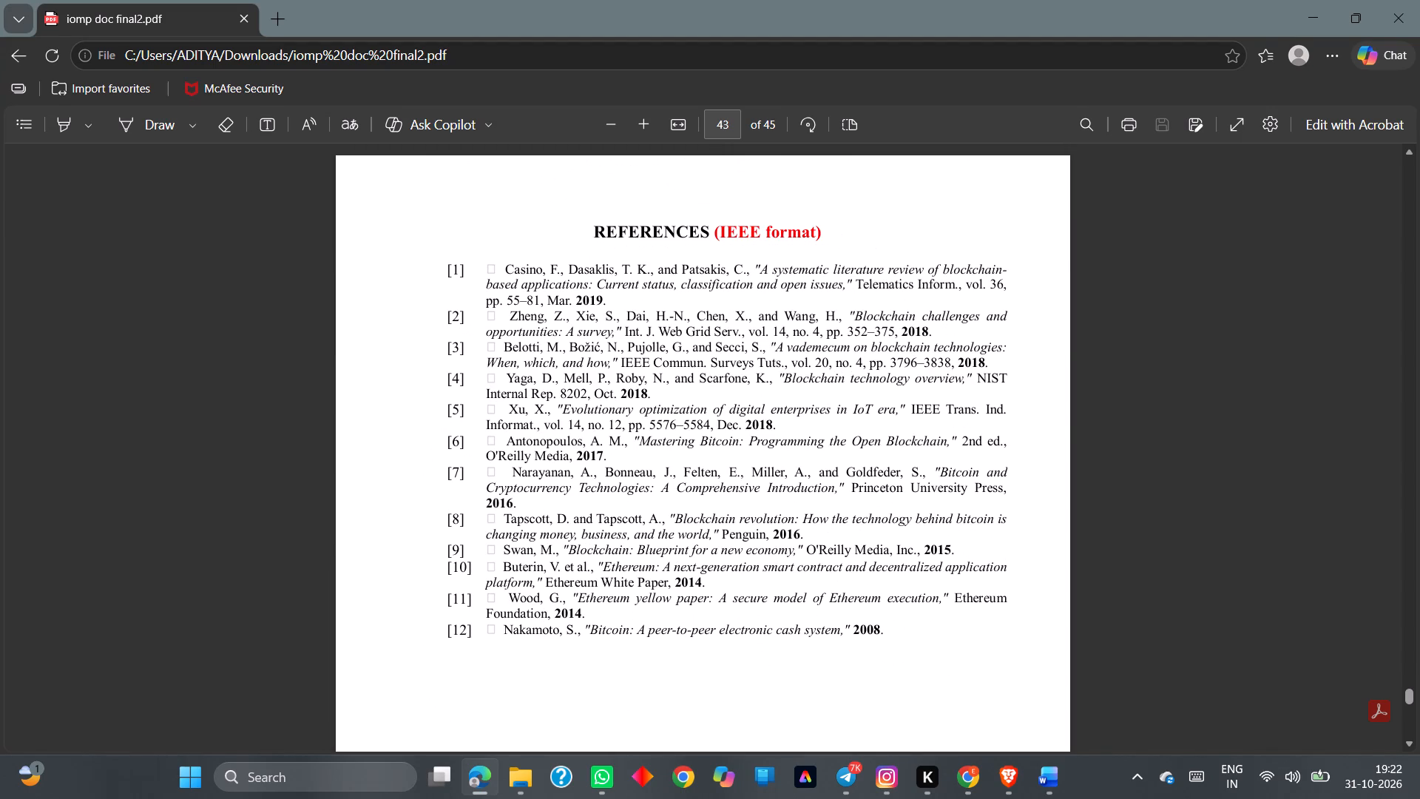
drag(831, 231, 581, 226)
key(ctrl+c)
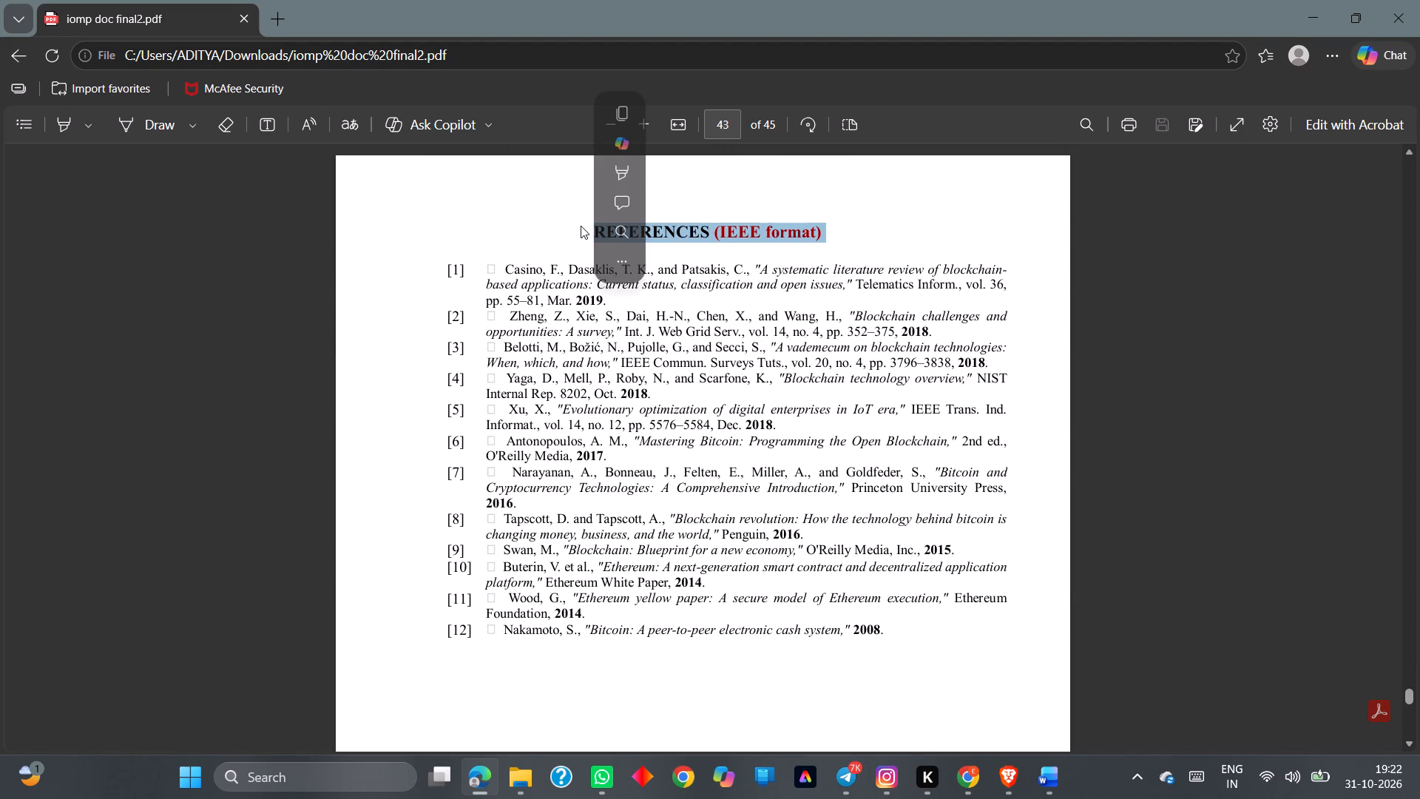
Switch to the PS - 1 report and paste the copied references heading on a new page after the Conclusion chapter.
key(alt+Tab)
key(alt+Tab)
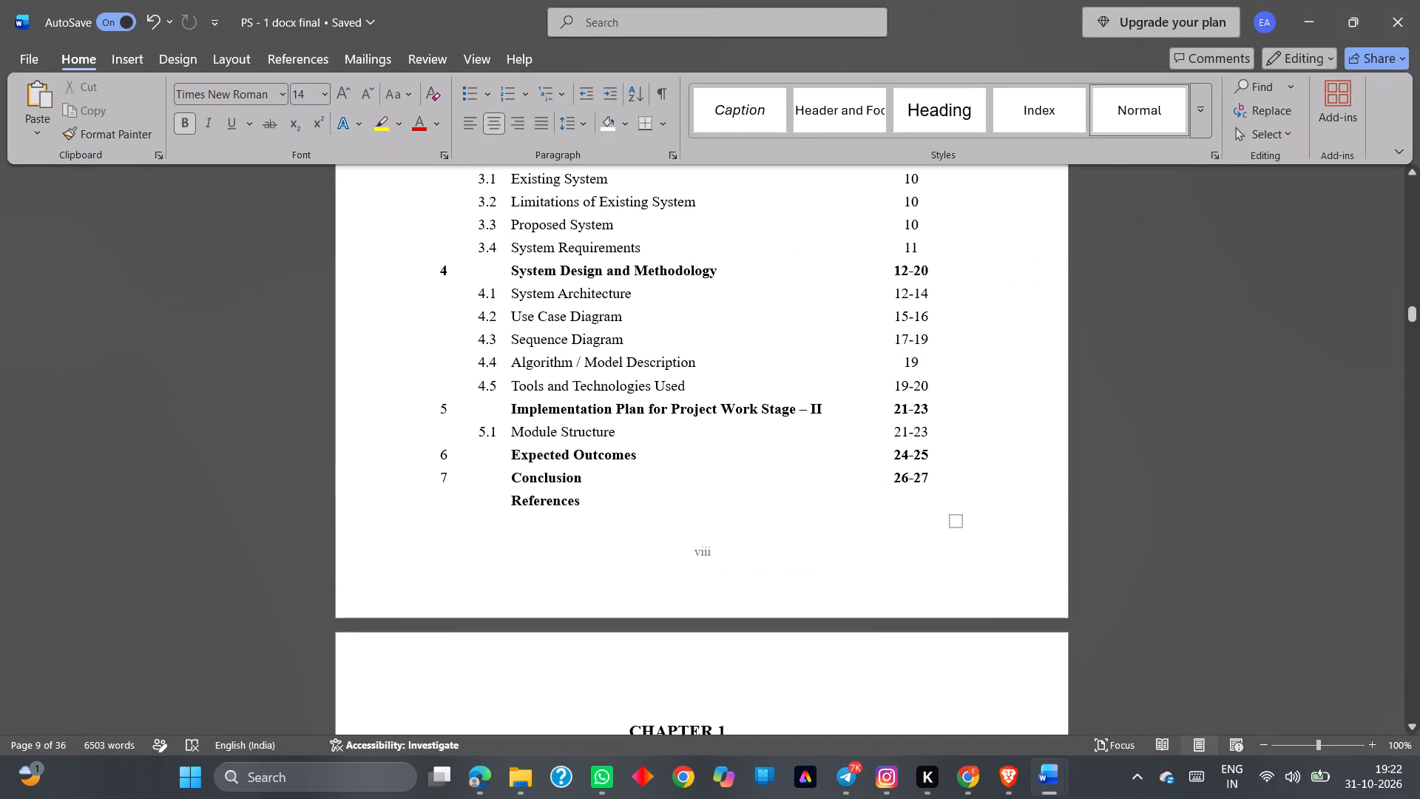
scroll(593, 440, down, 20)
scroll(593, 440, down, 15)
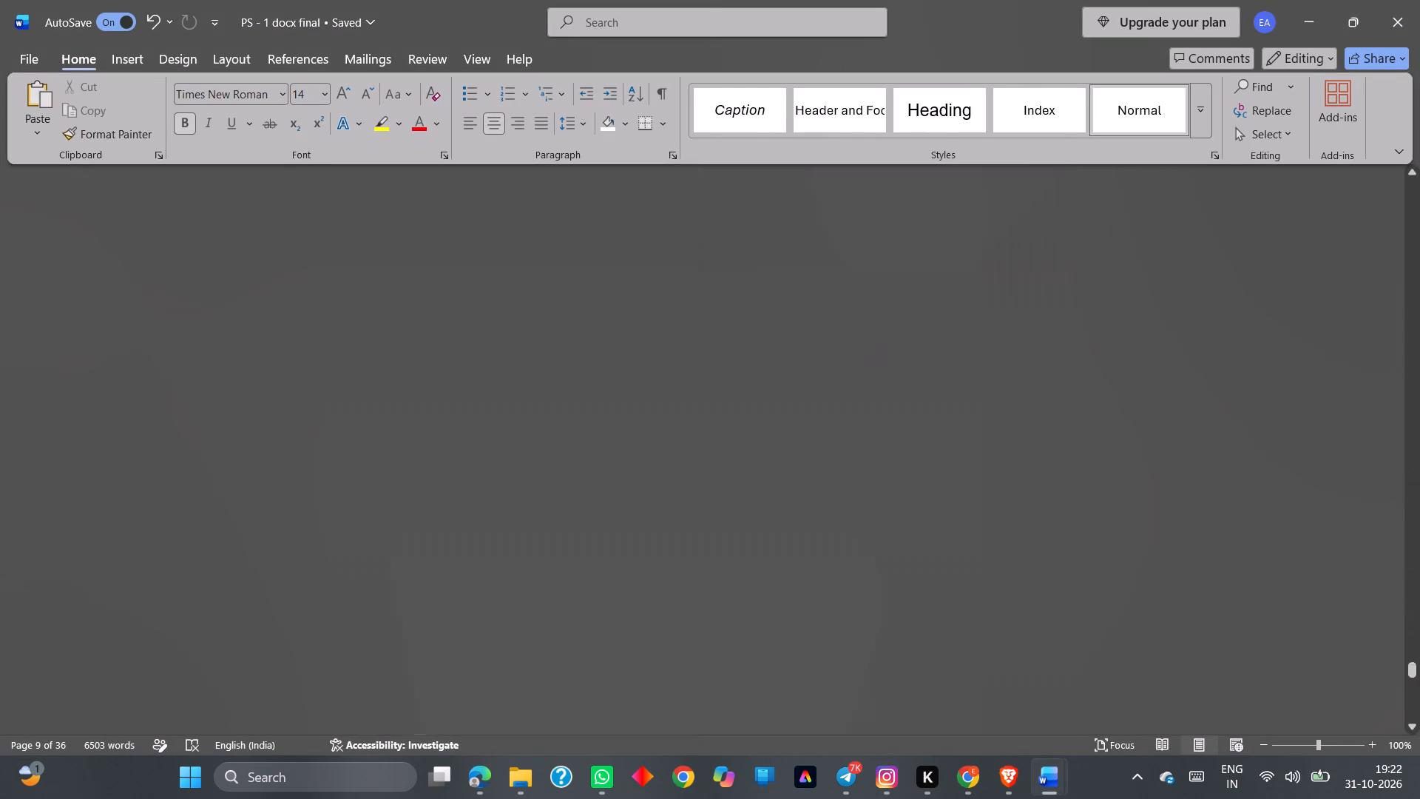
scroll(593, 440, down, 9)
click(681, 596)
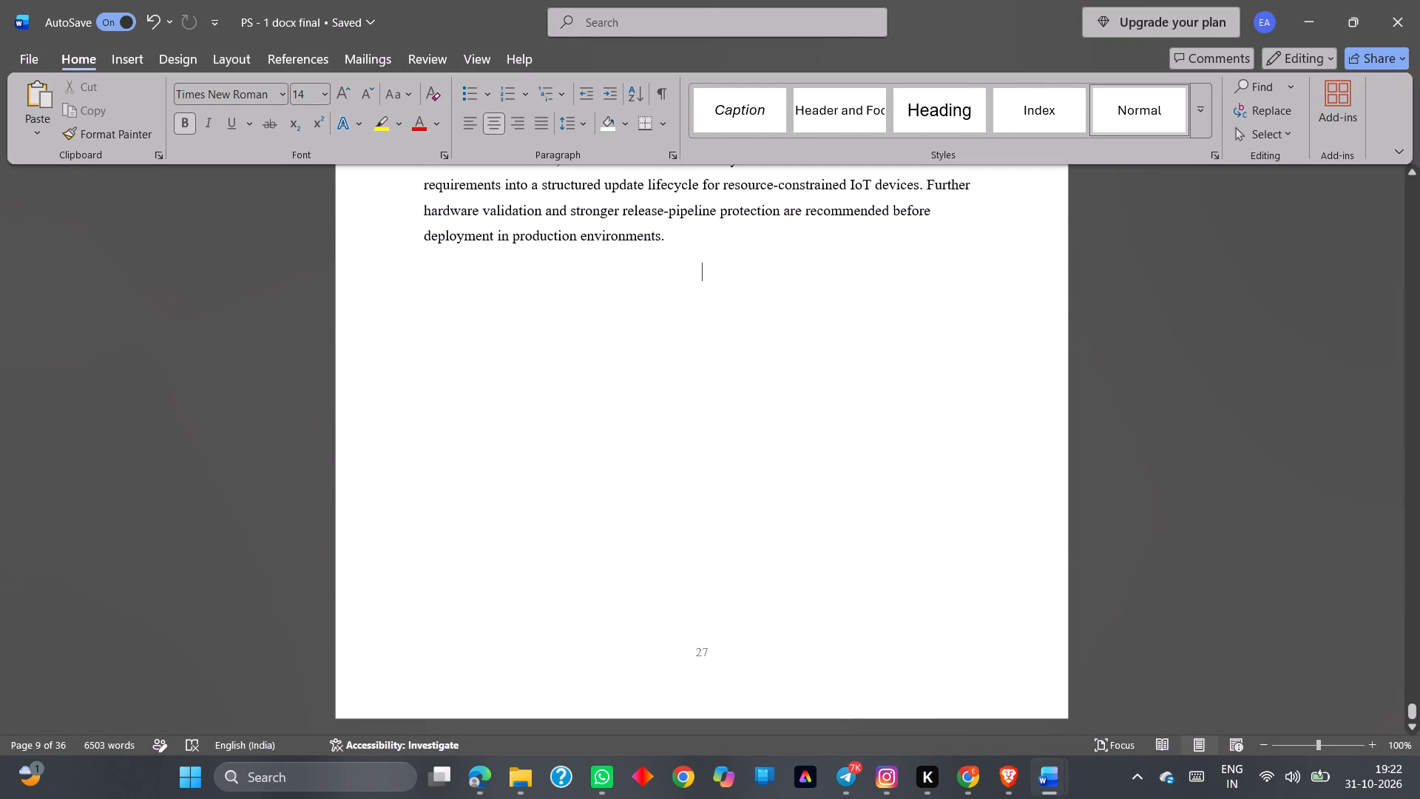
key(Return)
key(Return)
key(Return)
key(Return)
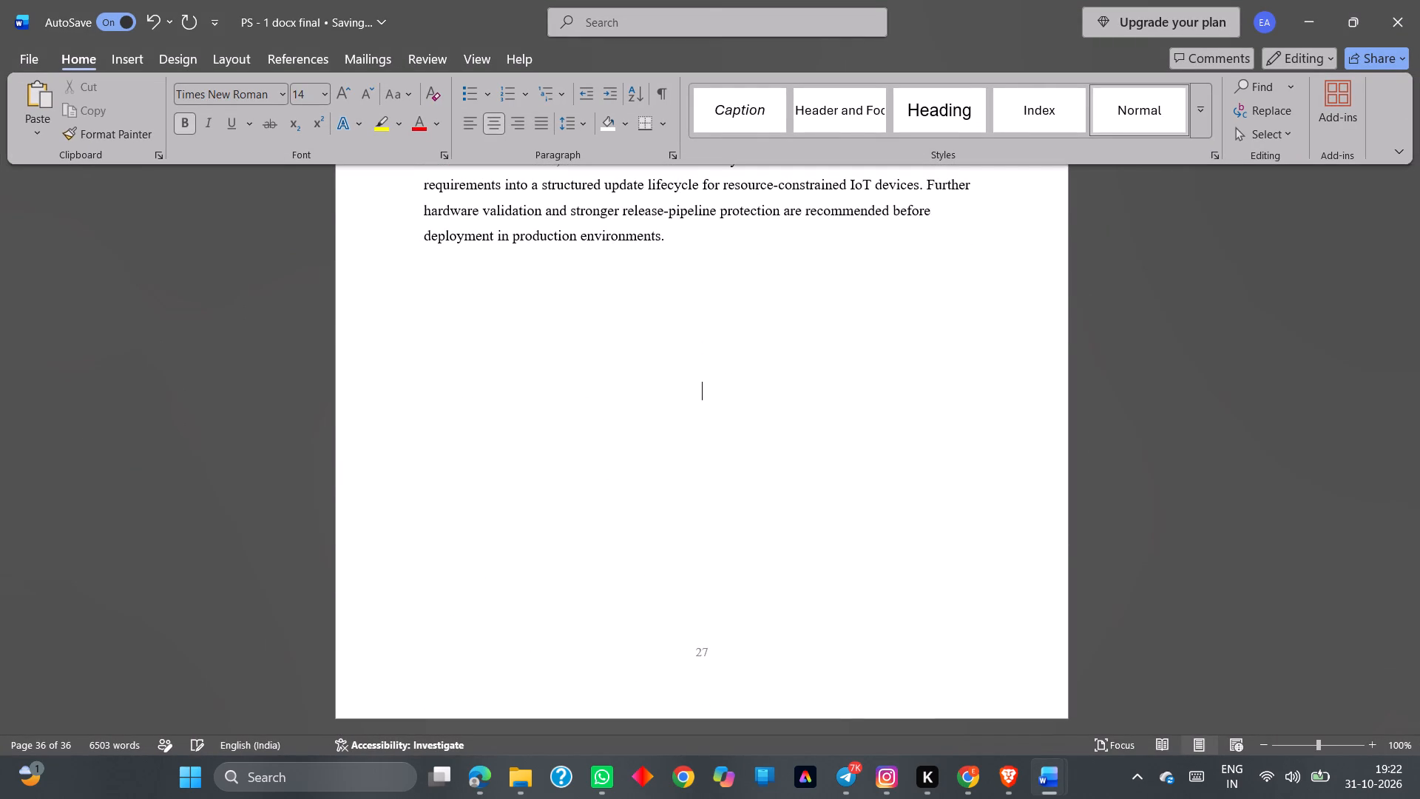
key(Return)
key(Return)
key(Return)
key(Return)
key(Return)
key(ctrl+v)
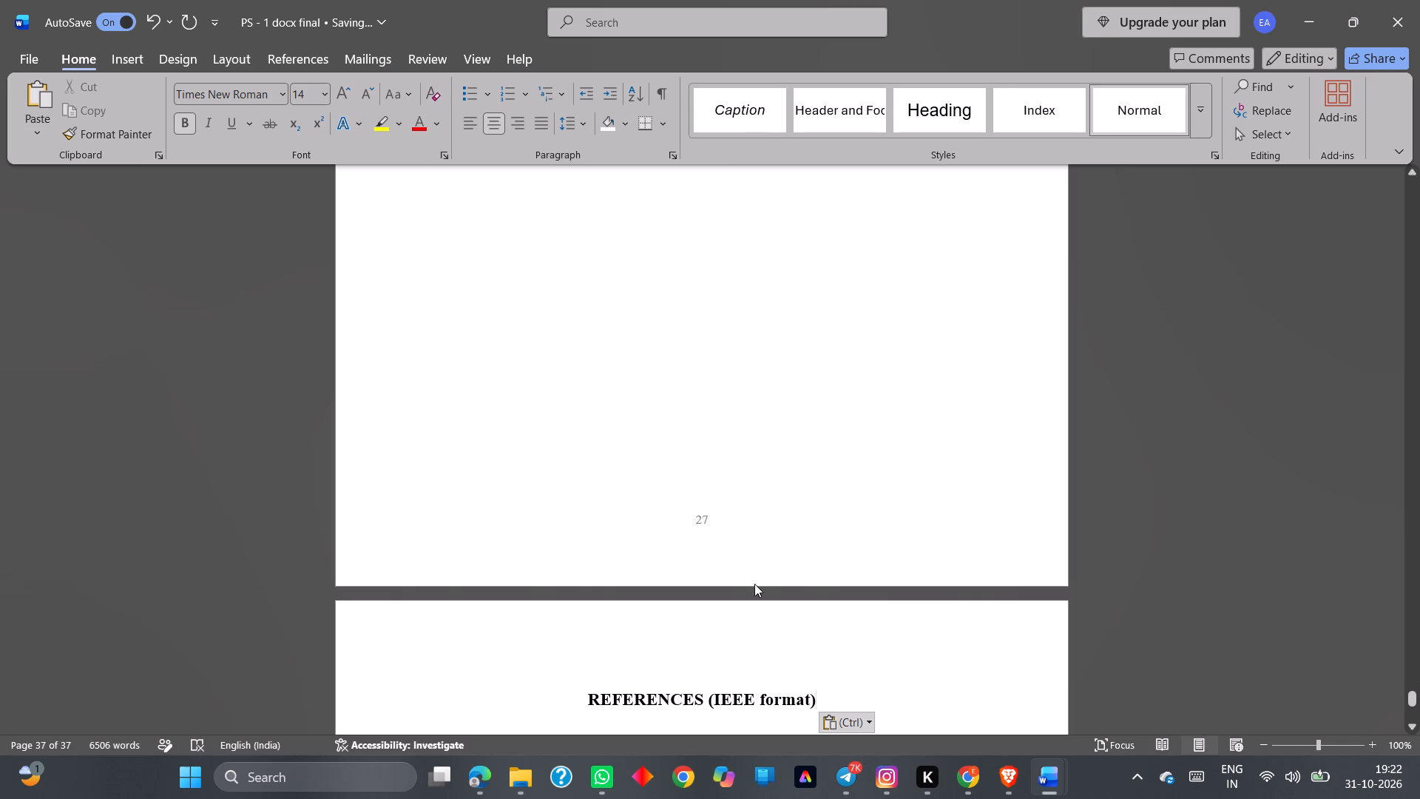
key(alt+Tab)
key(alt+Tab)
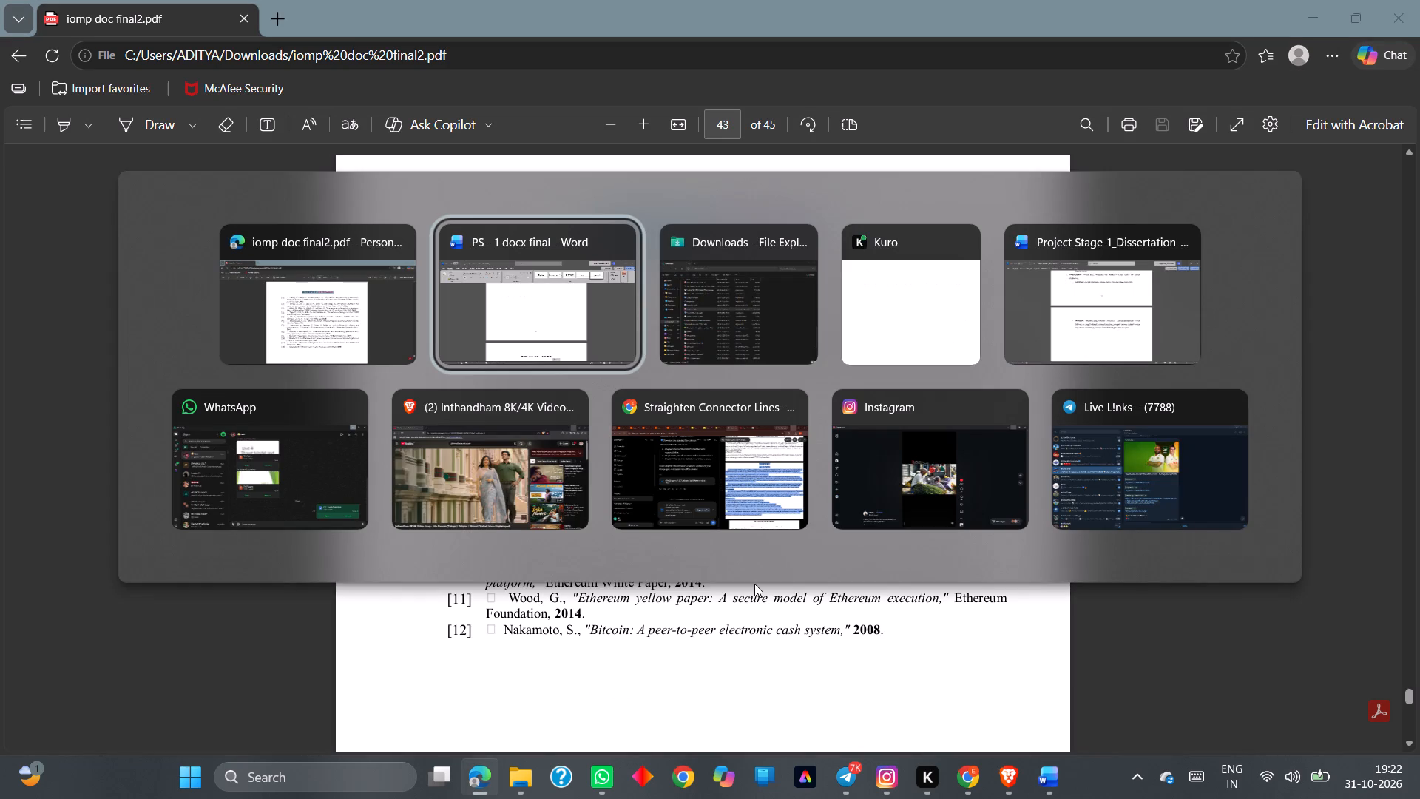
key(alt+Tab)
key(alt+Tab)
key(alt+Tab)
key(alt+Tab)
key(alt+Tab)
key(alt+Tab)
key(alt+Tab)
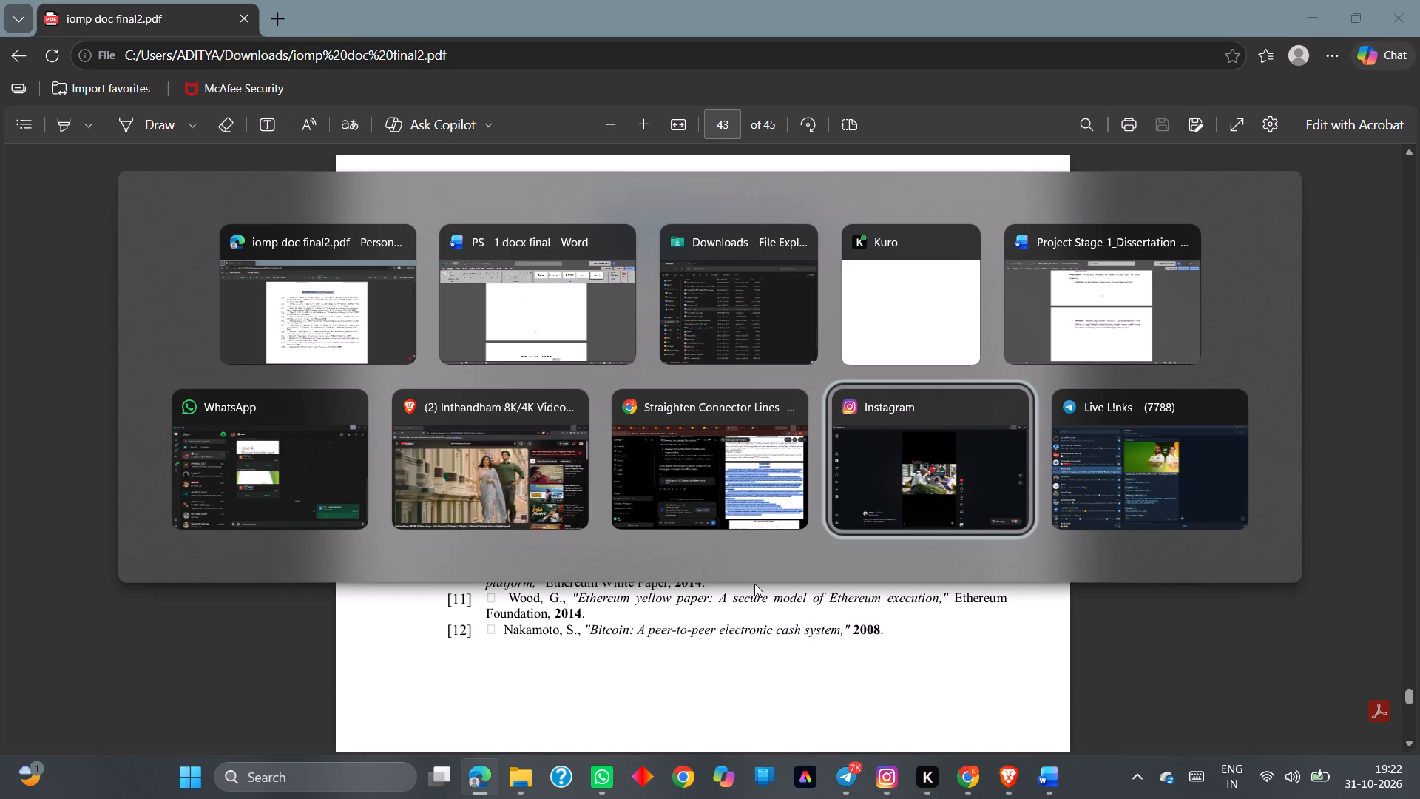
key(alt+Tab)
key(alt+Tab)
key(alt+Tab)
key(alt+Tab)
key(alt+Tab)
key(alt+Tab)
key(alt+Tab)
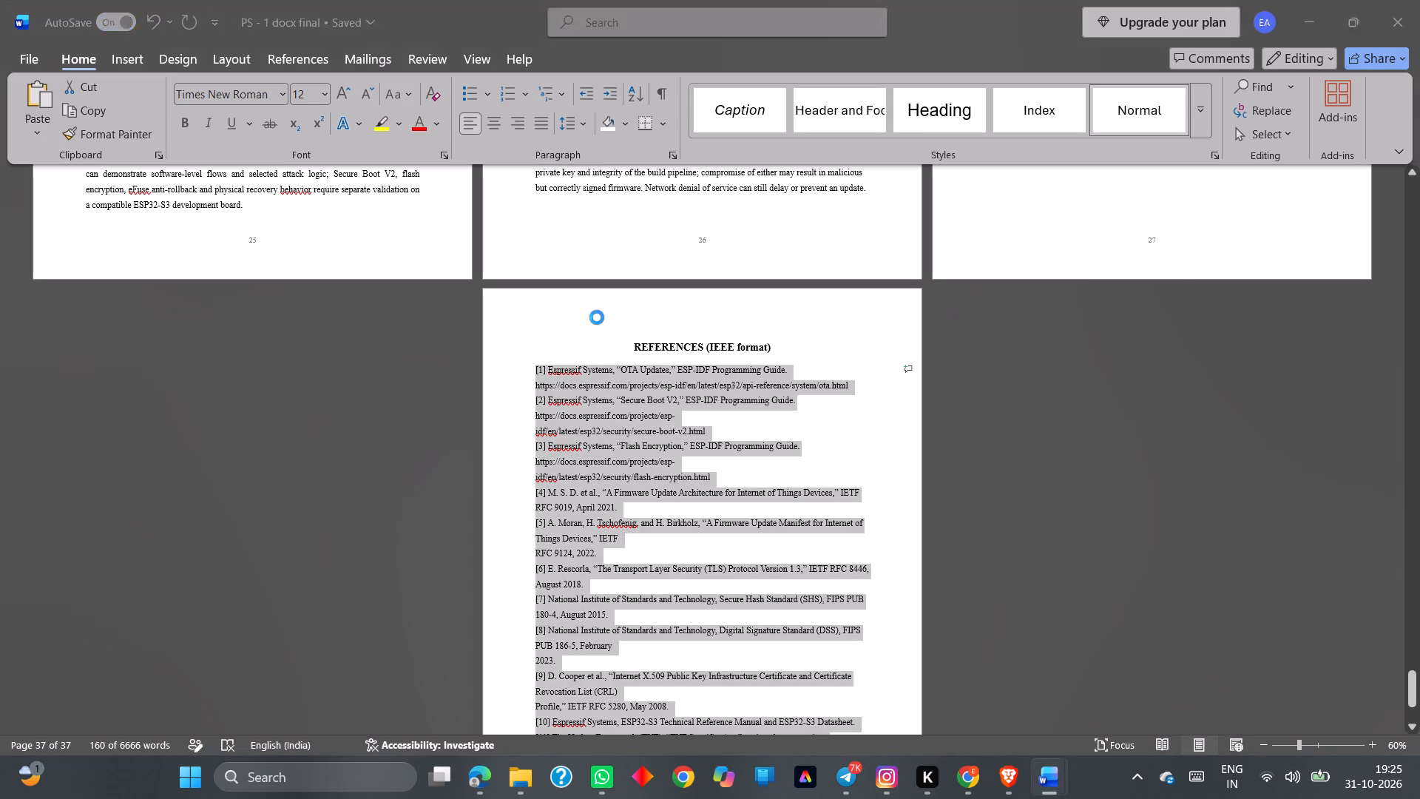
scroll(632, 446, down, 20)
scroll(632, 446, down, 10)
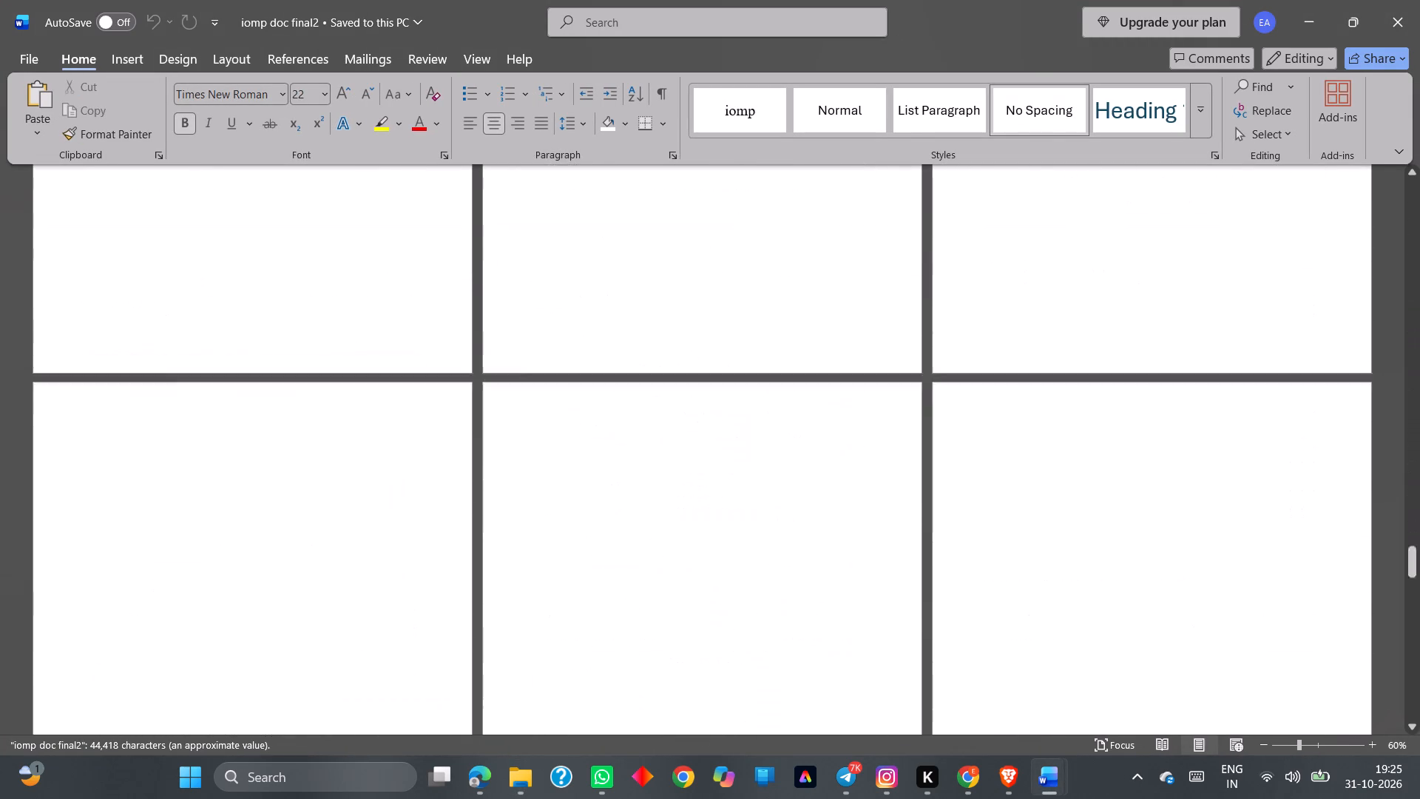
scroll(632, 446, down, 13)
scroll(632, 446, up, 1)
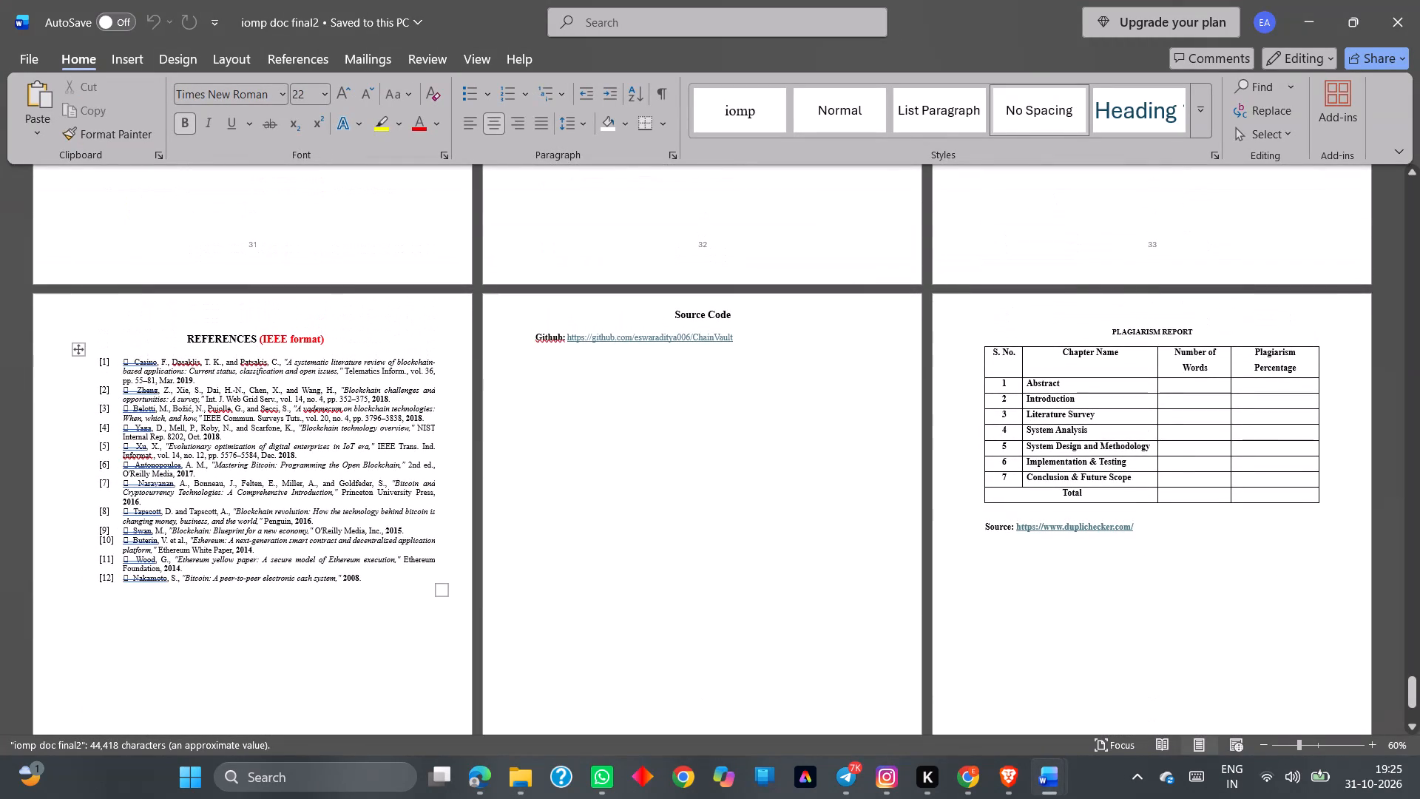
click(311, 411)
click(255, 408)
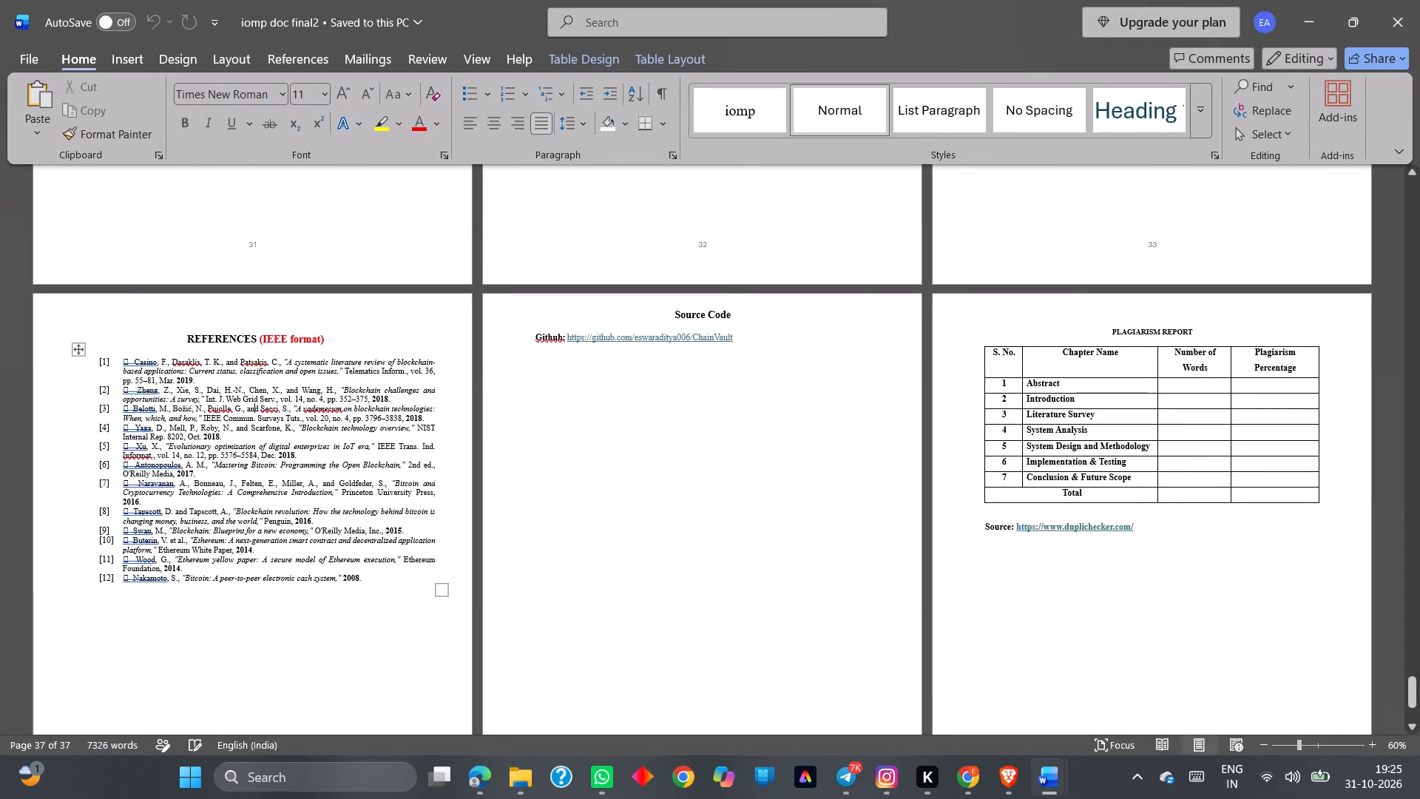
Switch back to the PS - 1 report and set the font size of references [1] to [11] to 11.
key(alt+Tab)
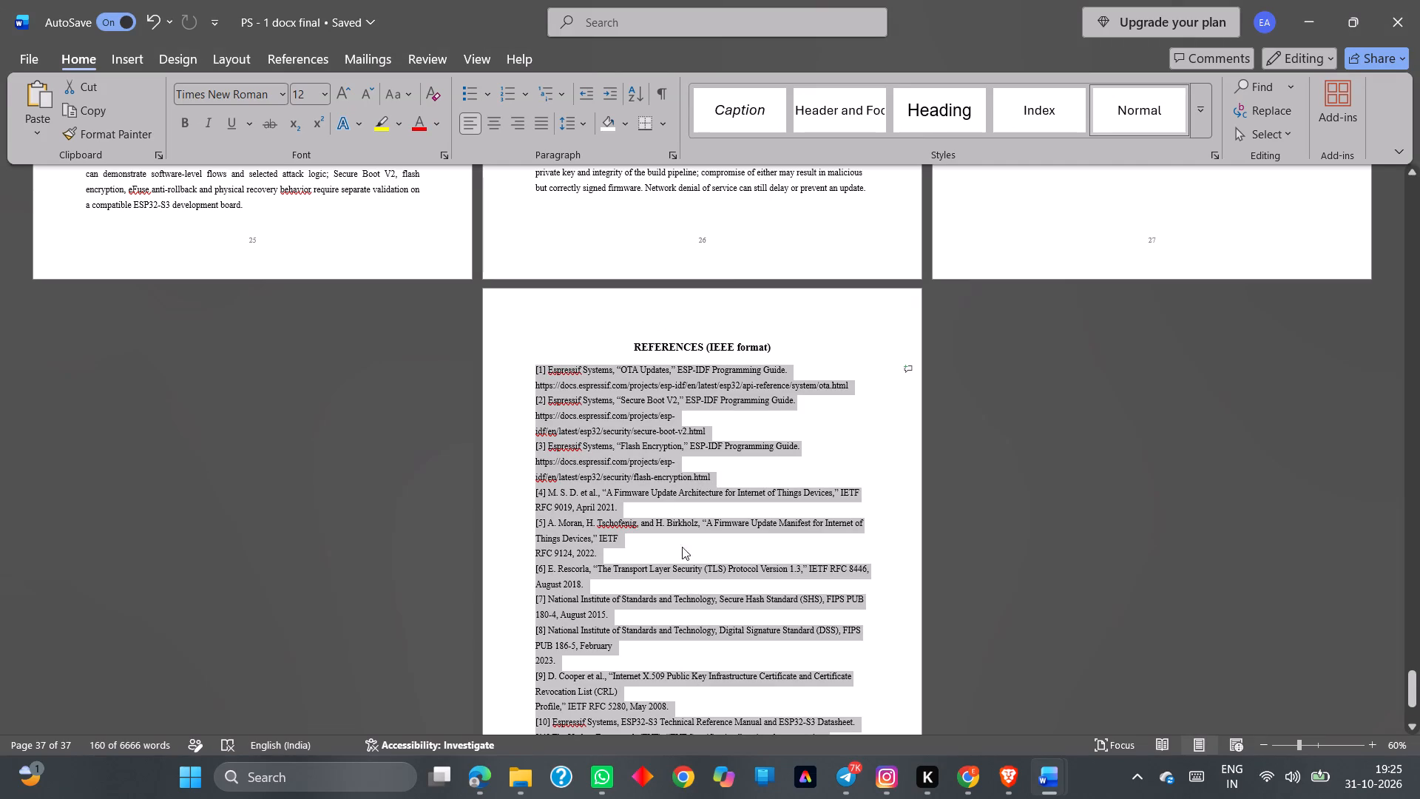
triple_click(694, 579)
click(326, 99)
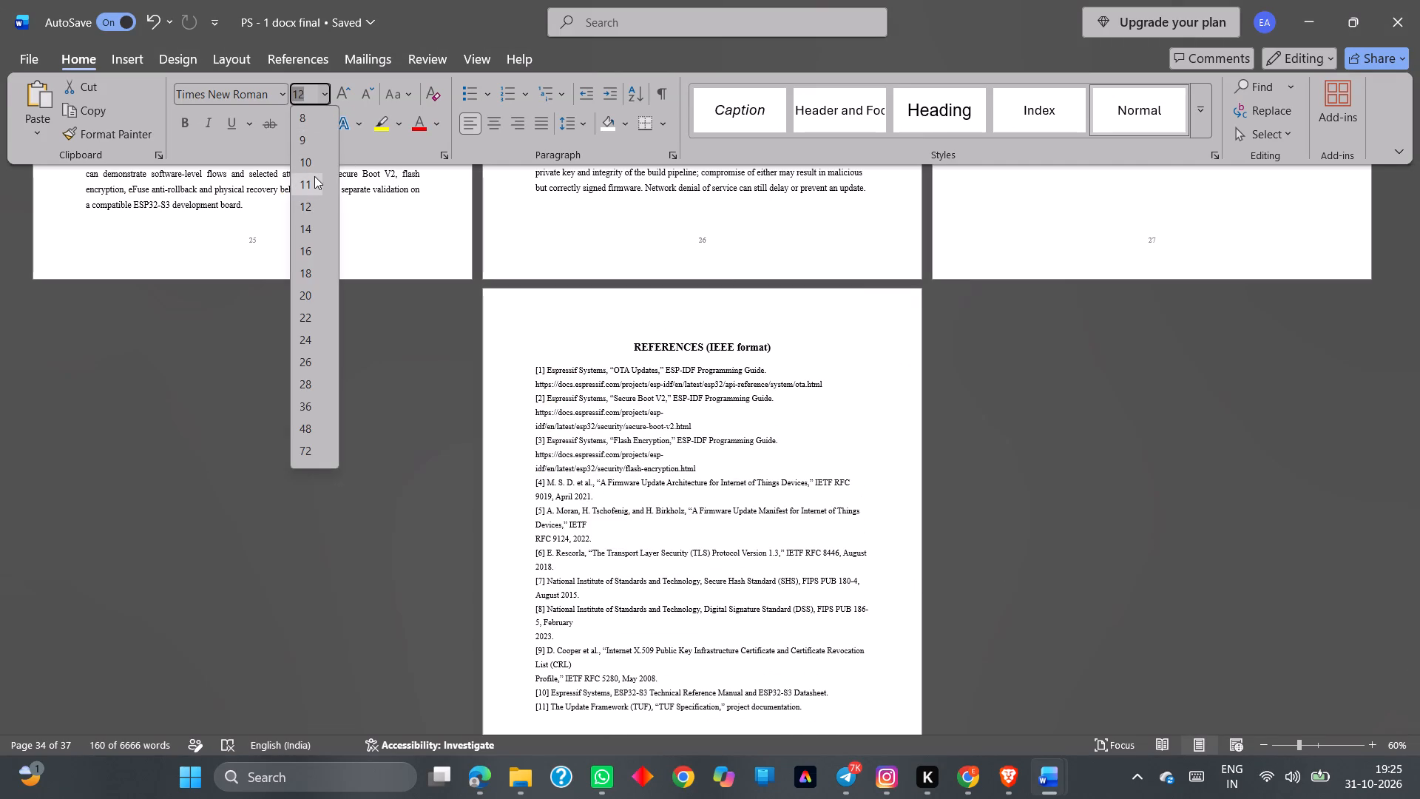
click(314, 176)
click(563, 445)
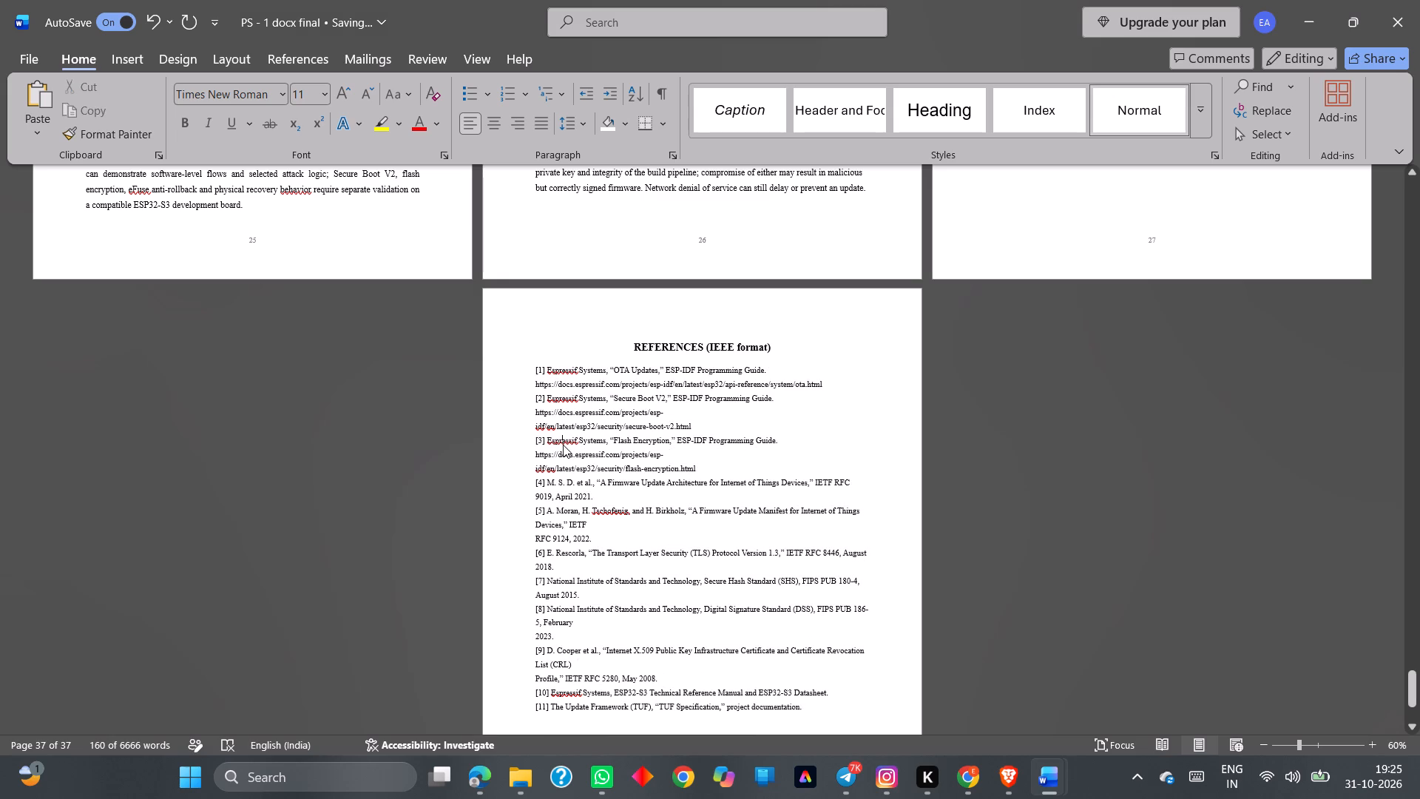
Enter 28 in bold as the page number for the References row at the end of the table of contents.
scroll(620, 612, down, 1)
ctrl+scroll(620, 612, up, 3)
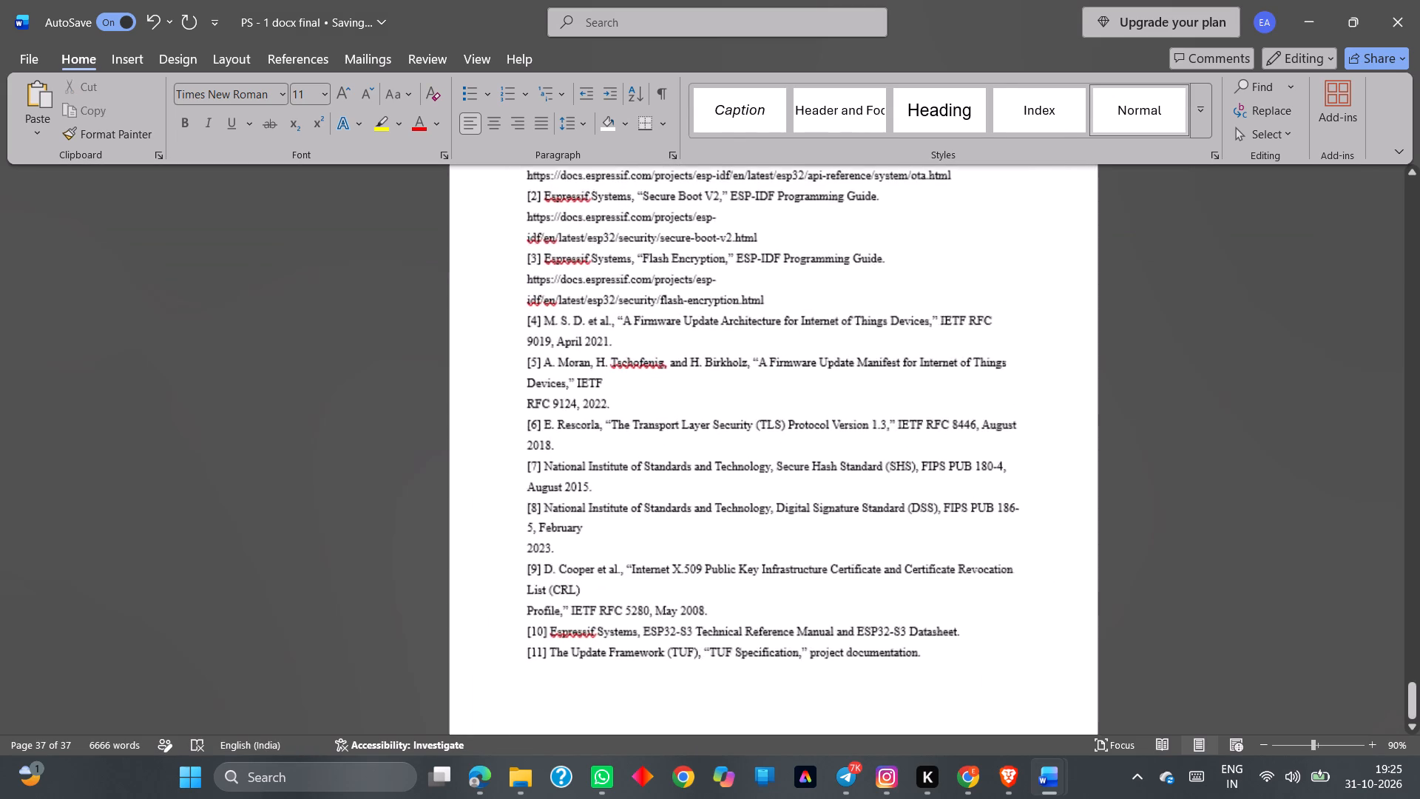
scroll(620, 612, down, 2)
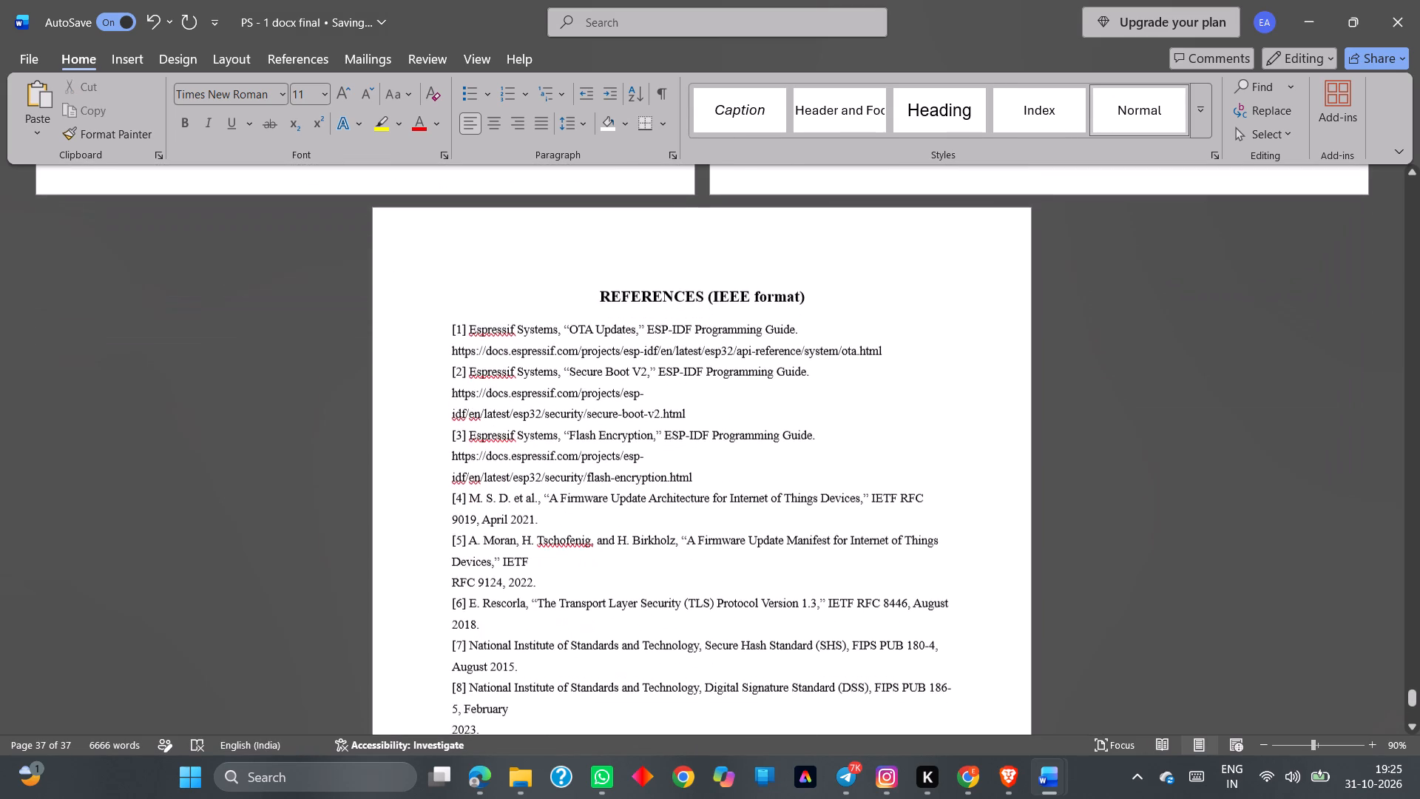
scroll(620, 612, down, 1)
scroll(620, 612, up, 2)
scroll(620, 612, down, 4)
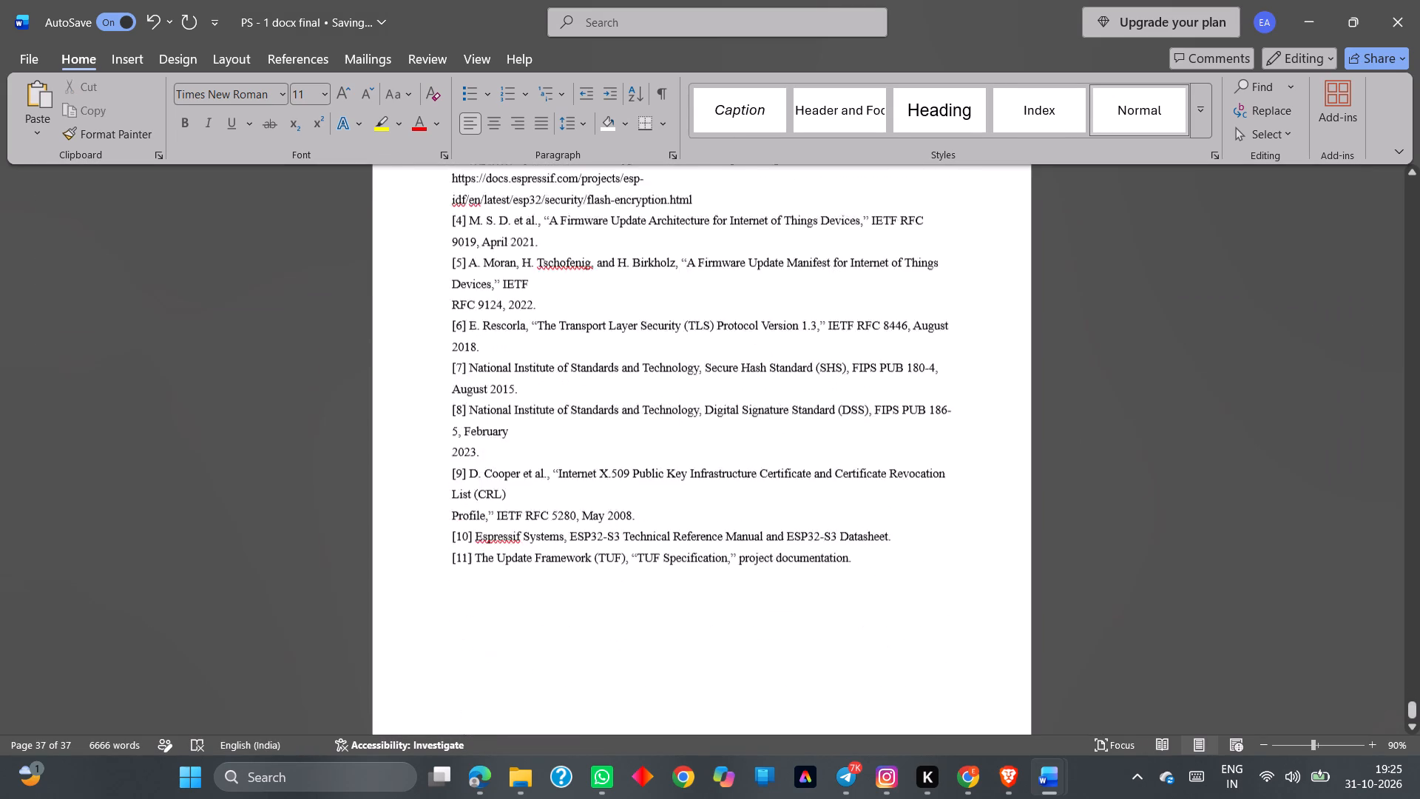
scroll(620, 612, up, 20)
scroll(620, 612, up, 20)
scroll(620, 612, up, 20)
scroll(620, 612, up, 1)
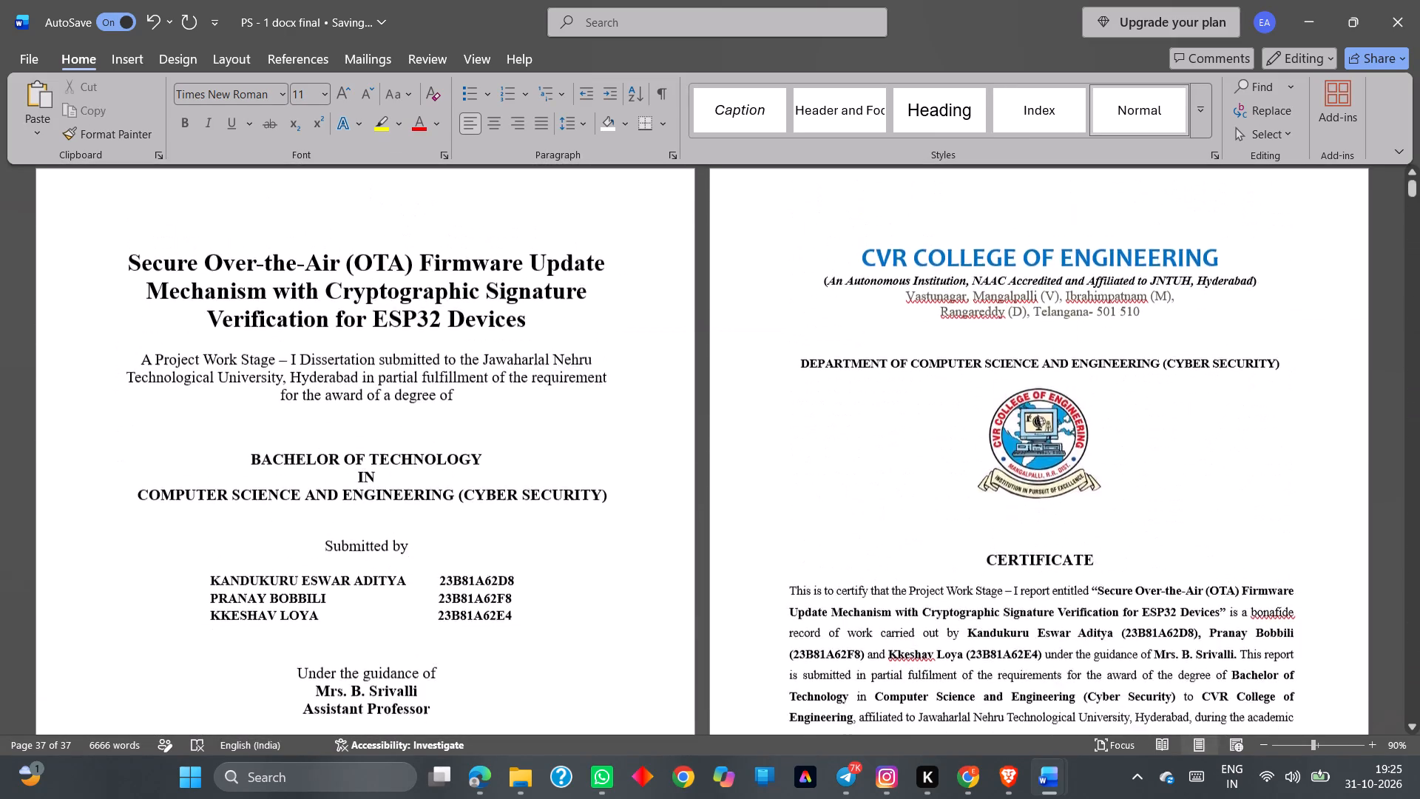
scroll(620, 612, up, 1)
scroll(620, 612, down, 1)
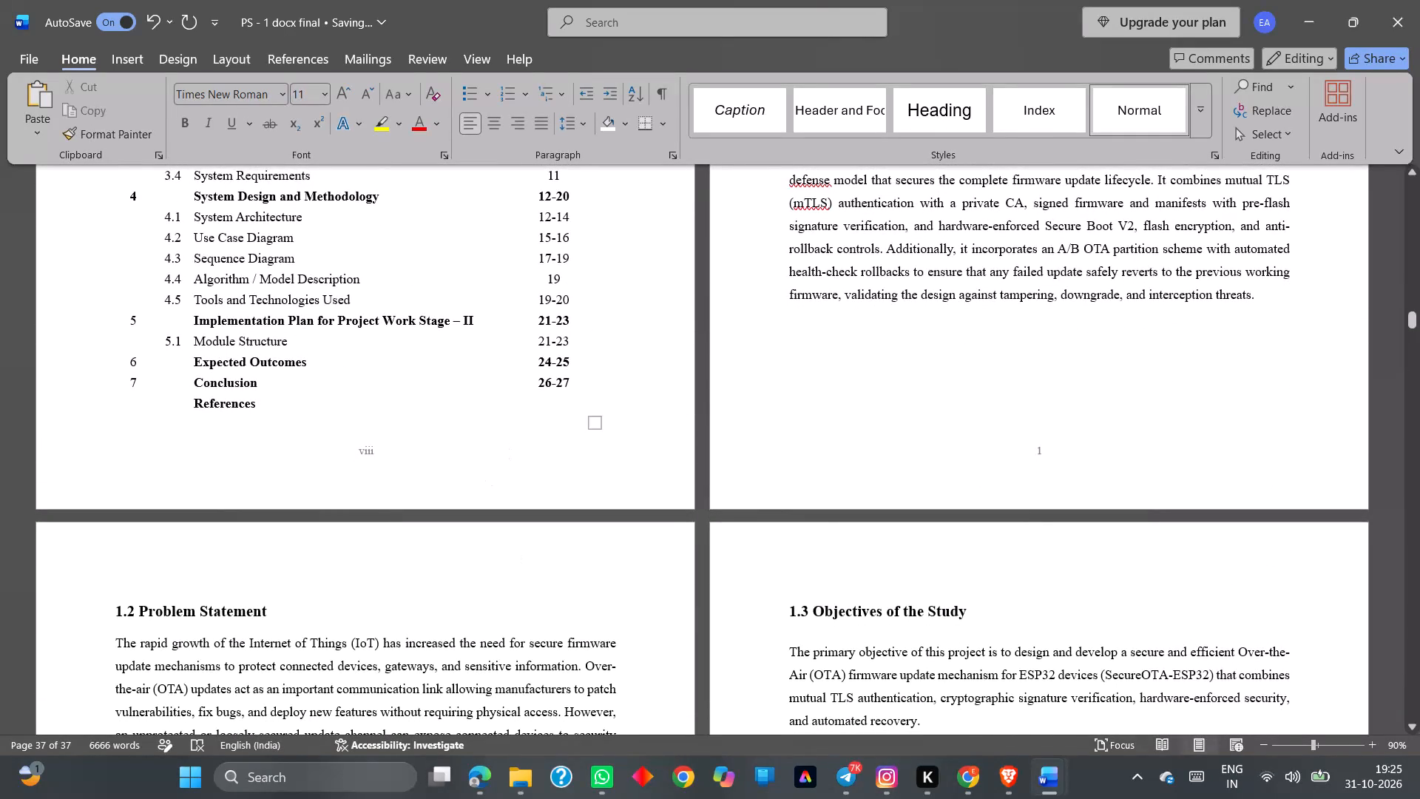
click(550, 412)
text(28)
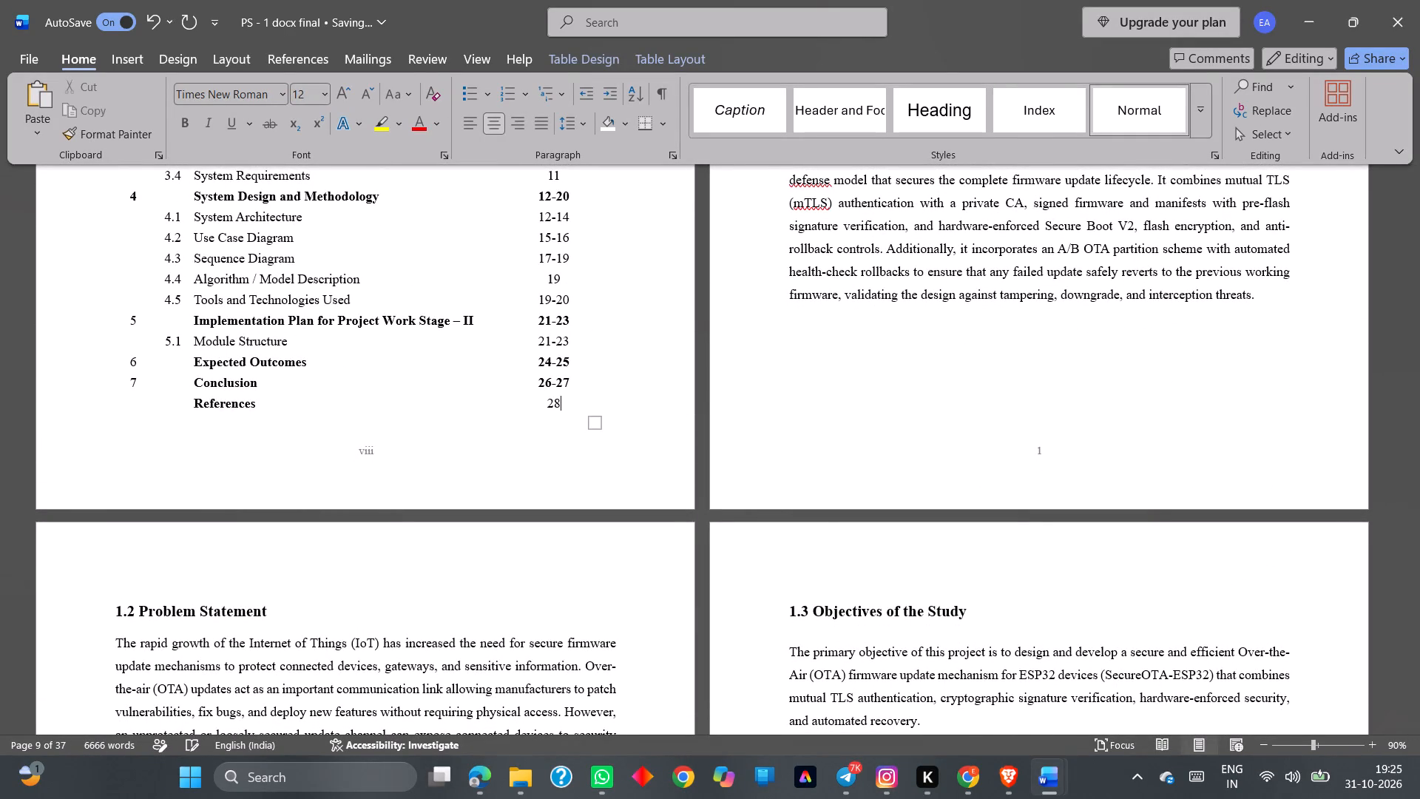
triple_click(558, 399)
key(ctrl+b)
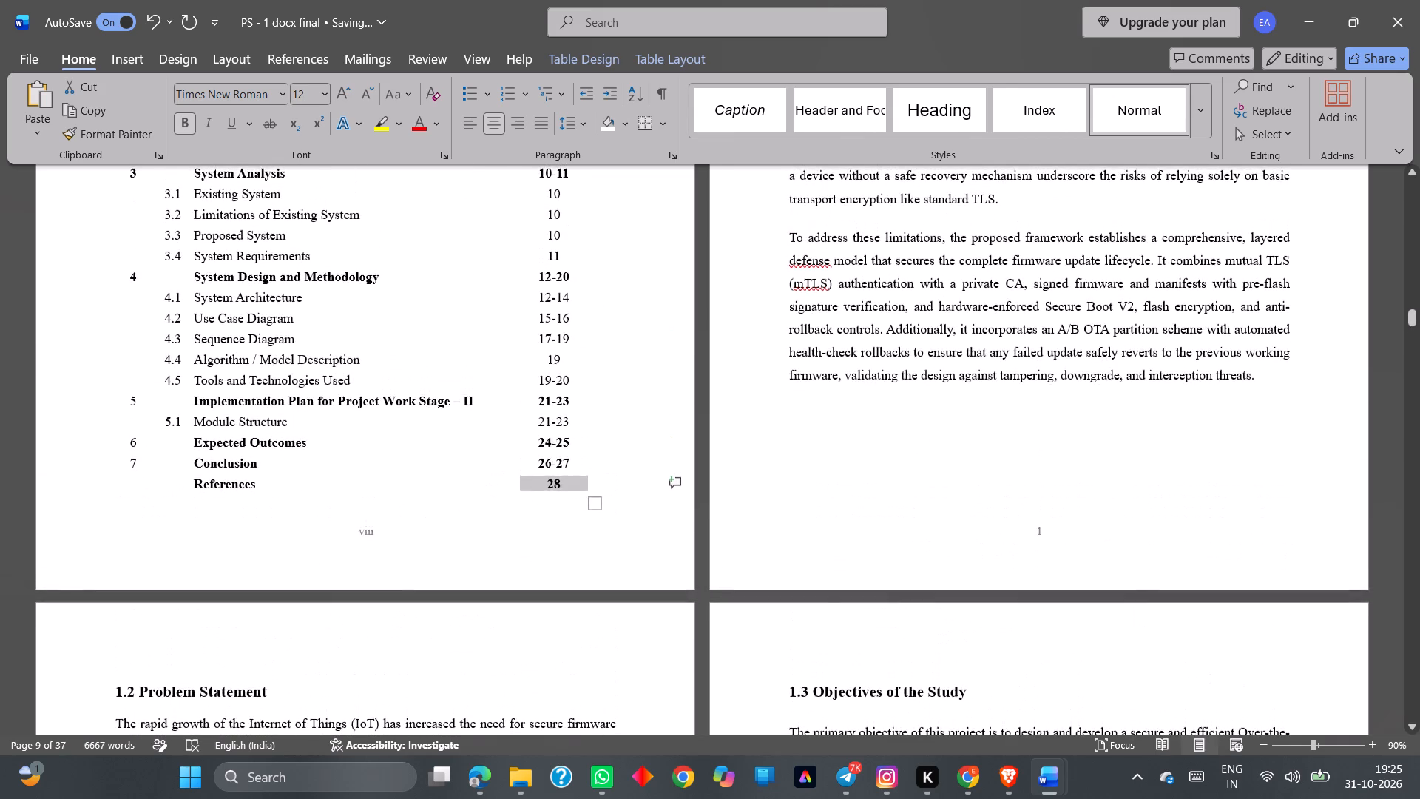
Review the PS - 1 report's table of contents, chapter pages, front matter and IEEE references page.
scroll(720, 417, down, 2)
scroll(720, 417, up, 3)
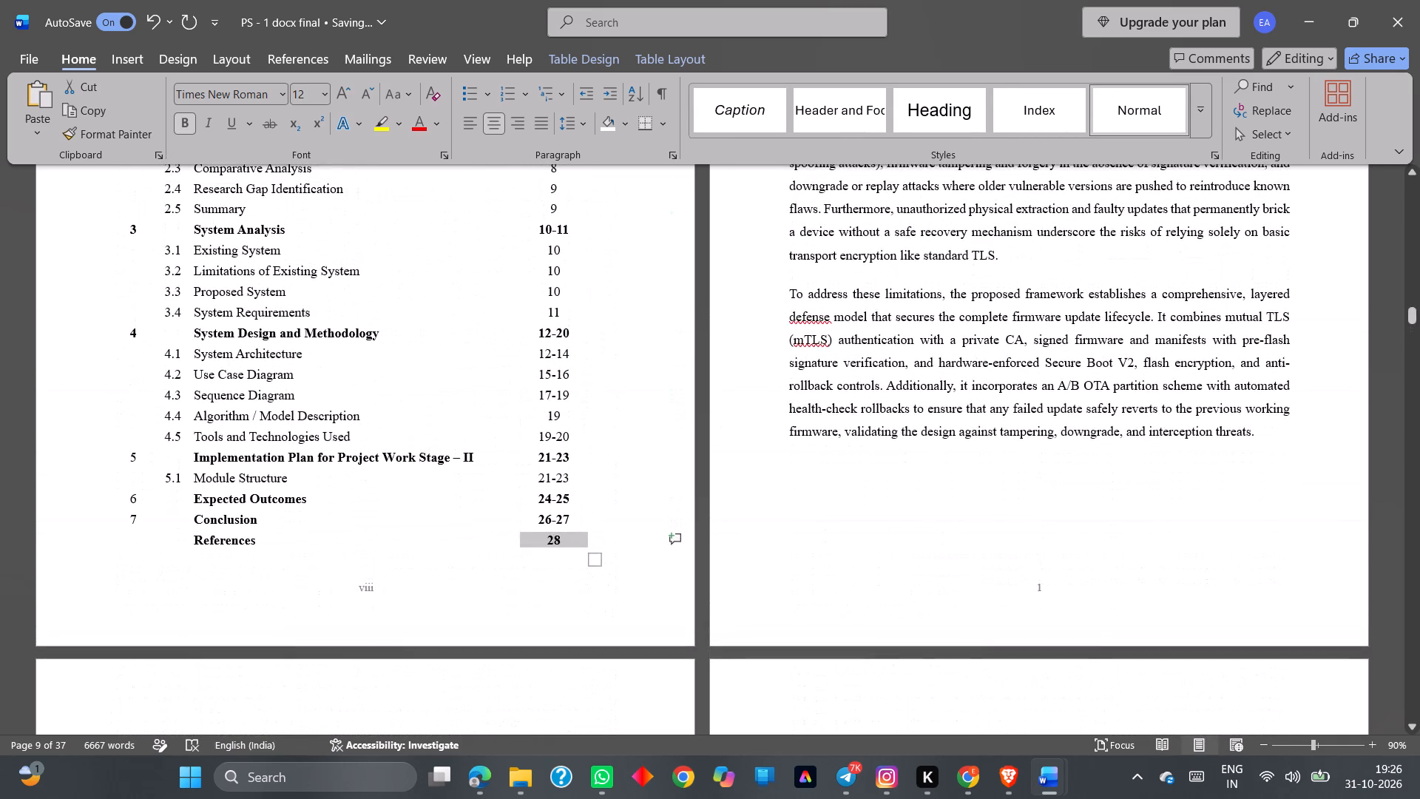
scroll(553, 504, down, 7)
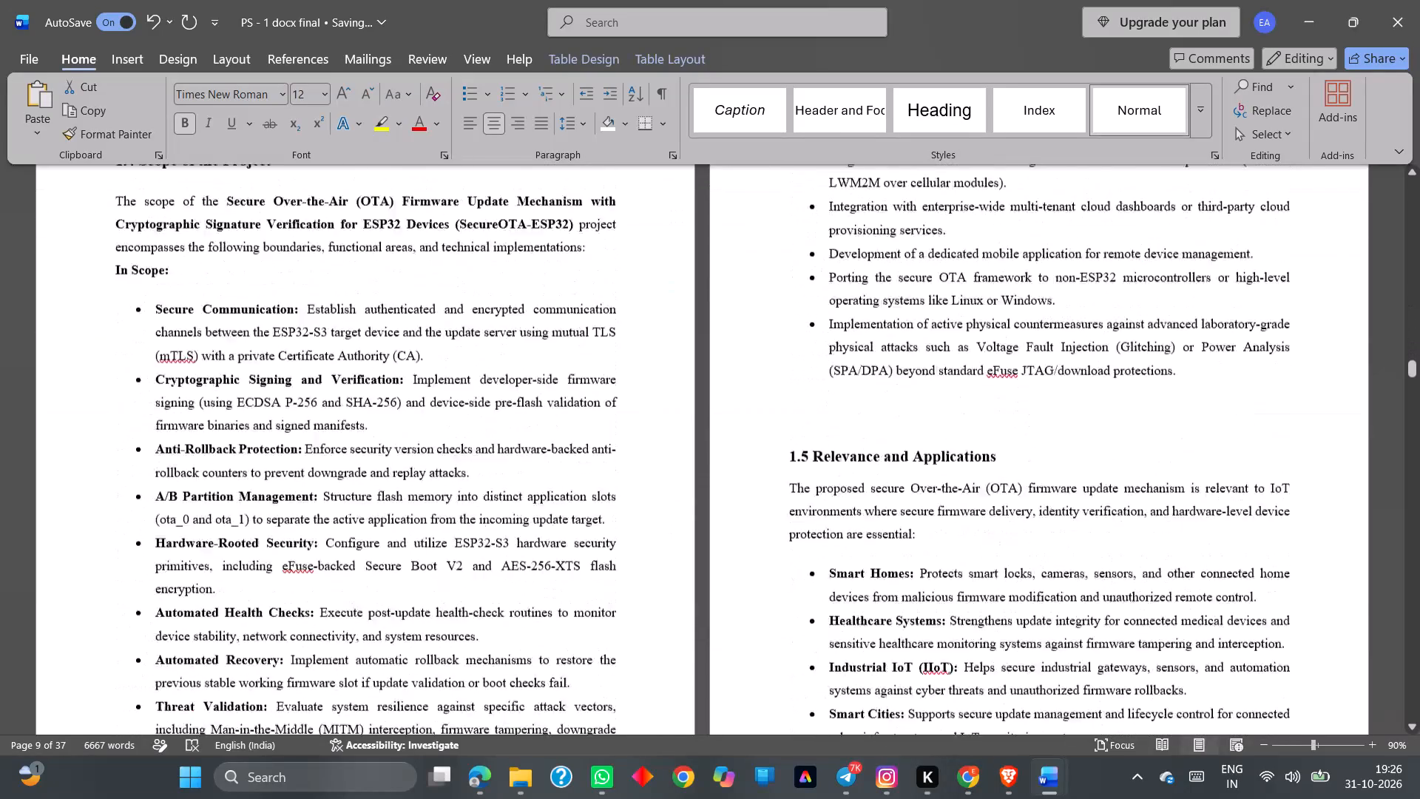
scroll(553, 504, down, 7)
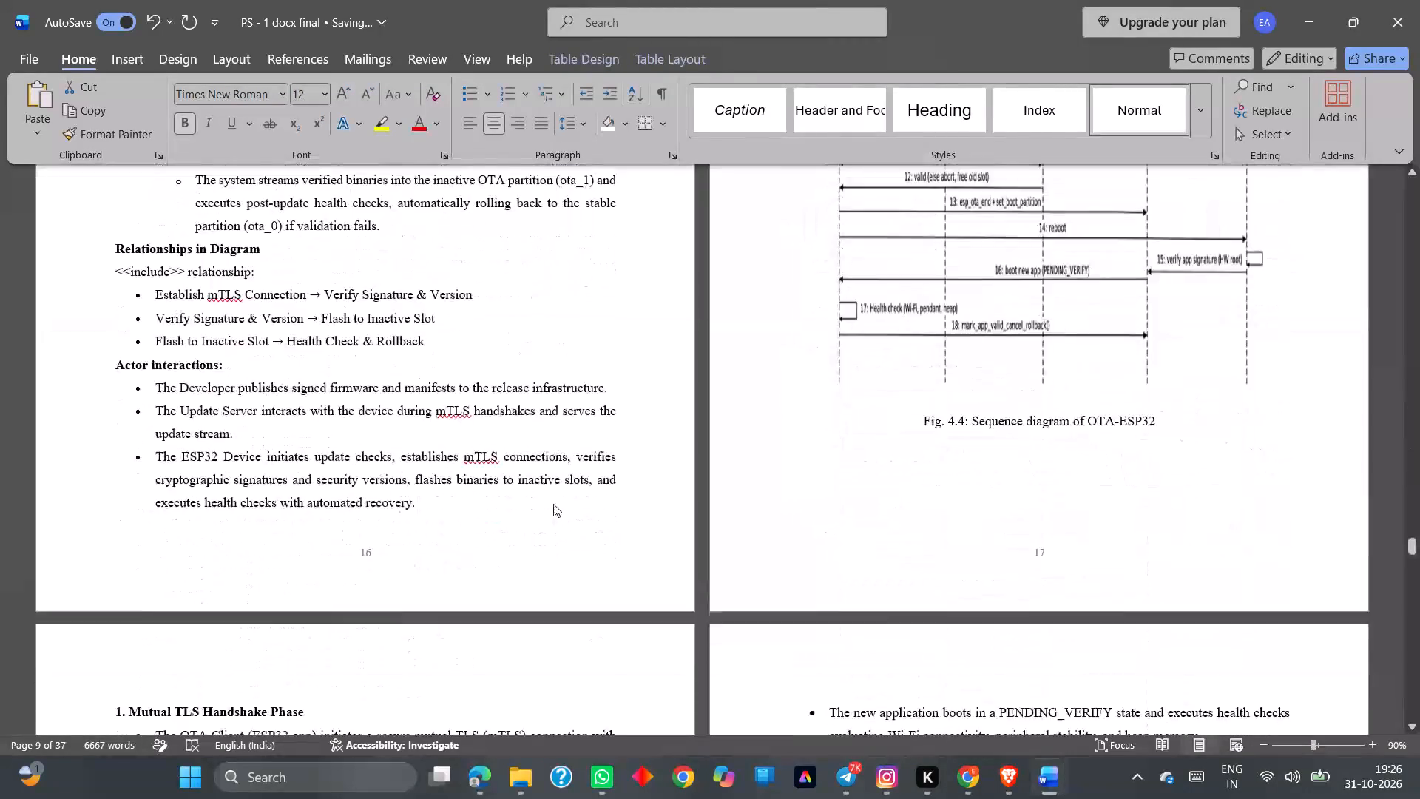
scroll(553, 504, up, 6)
scroll(553, 504, down, 3)
scroll(553, 504, up, 1)
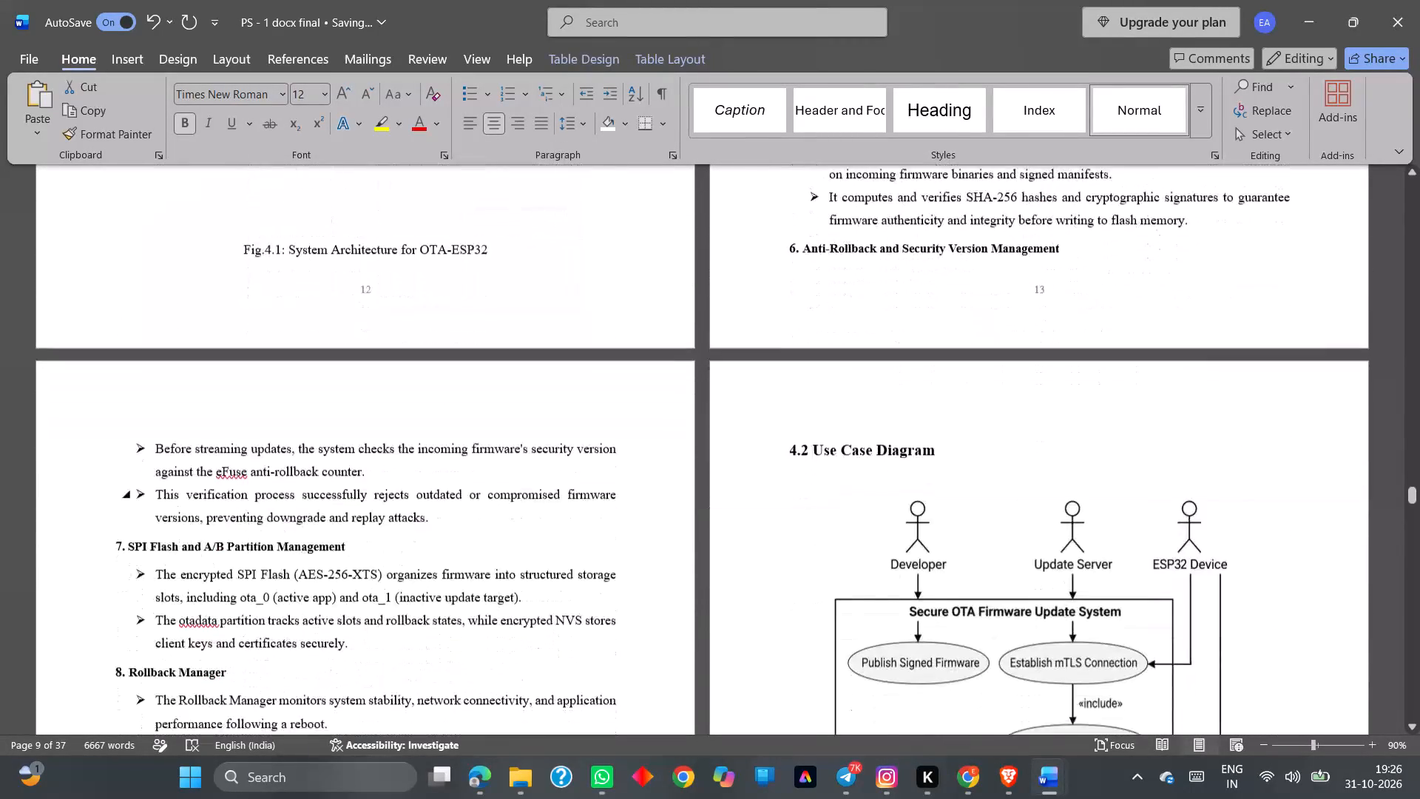
scroll(553, 504, up, 10)
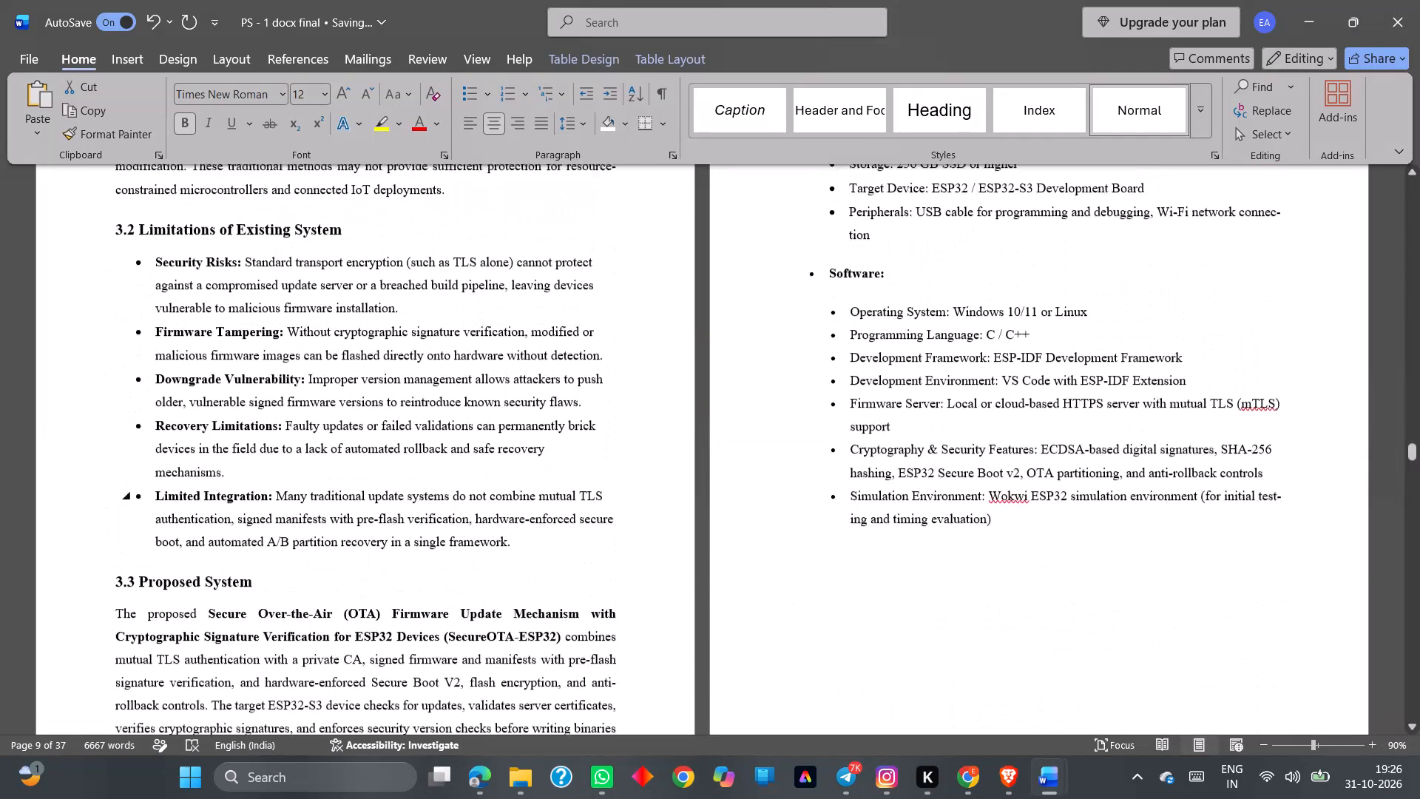
scroll(553, 504, up, 14)
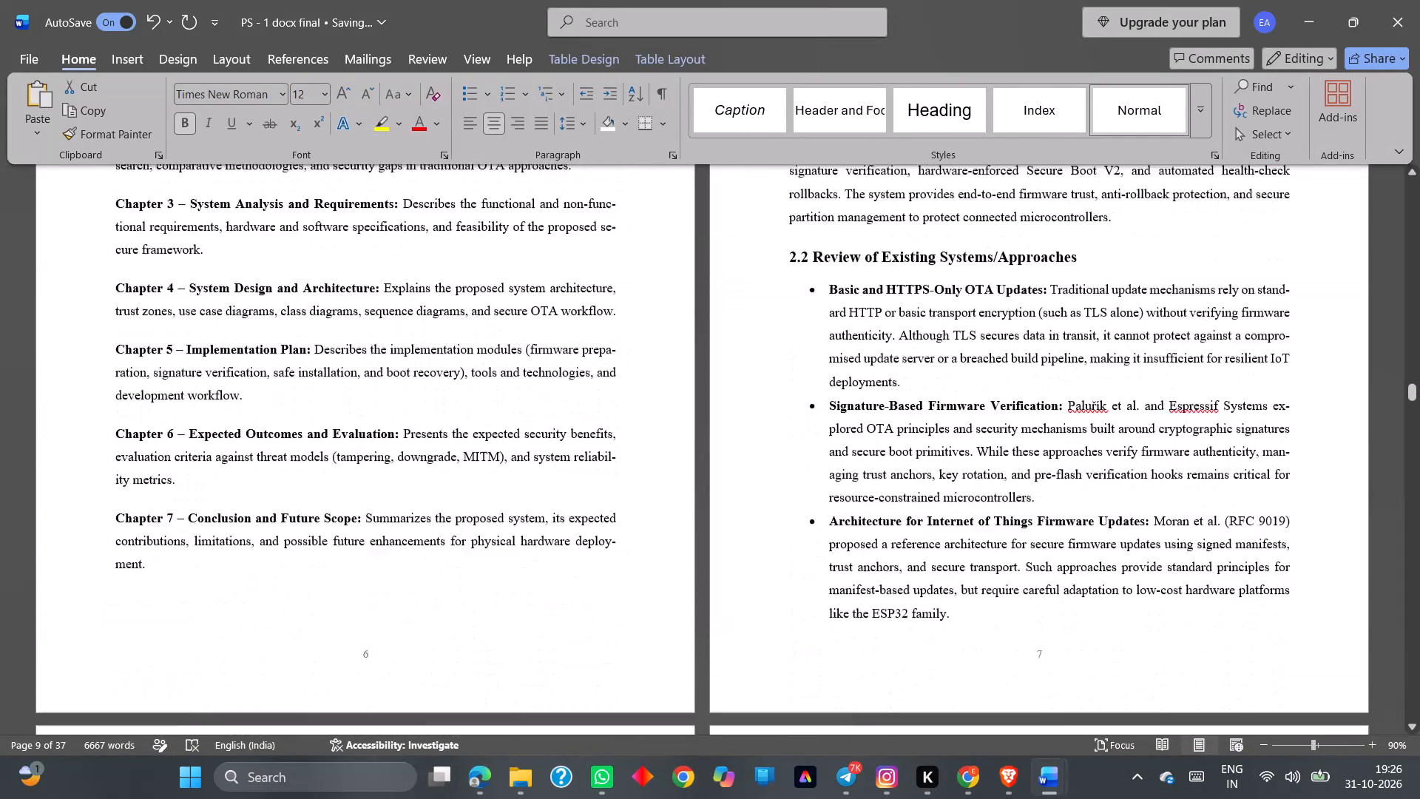
scroll(553, 504, up, 4)
scroll(553, 504, down, 3)
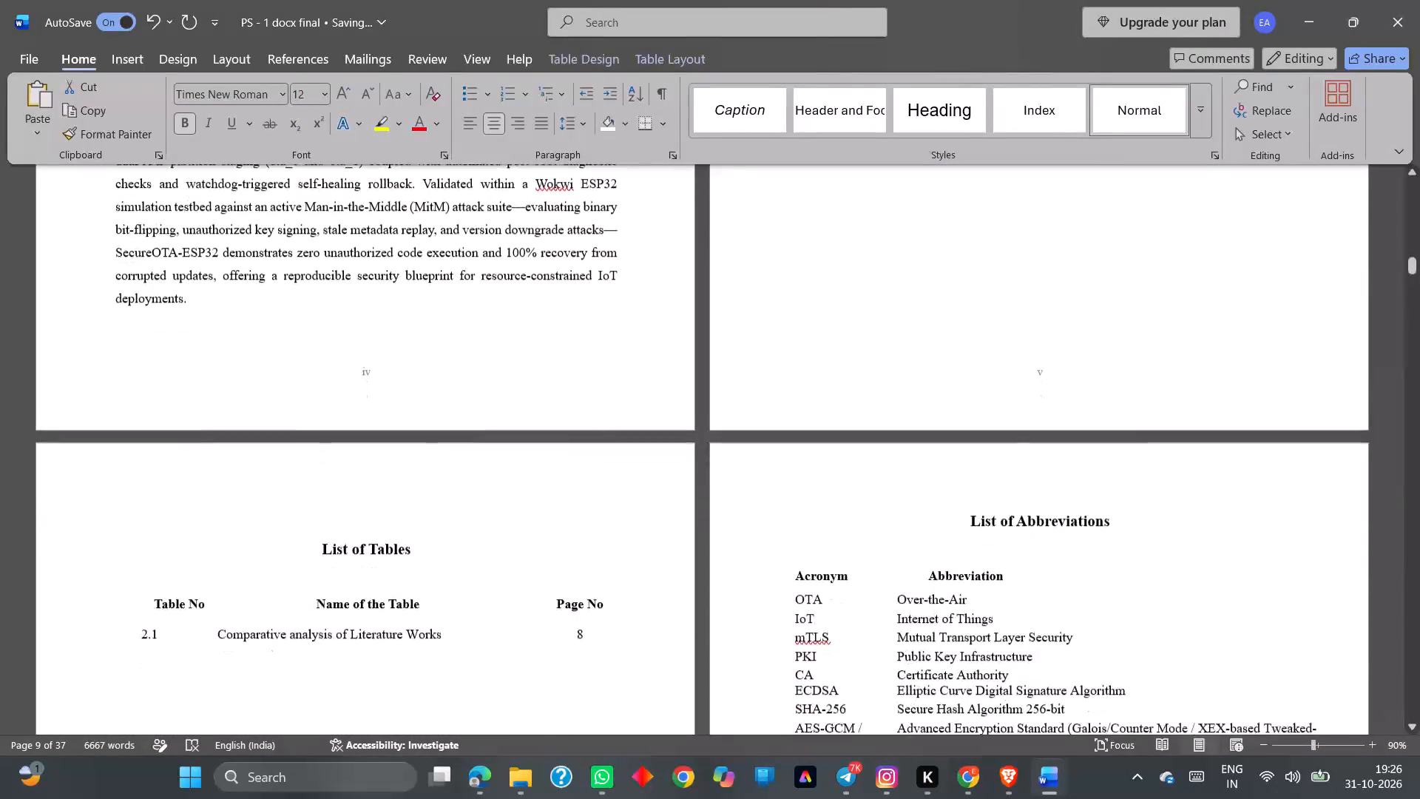
scroll(553, 504, down, 7)
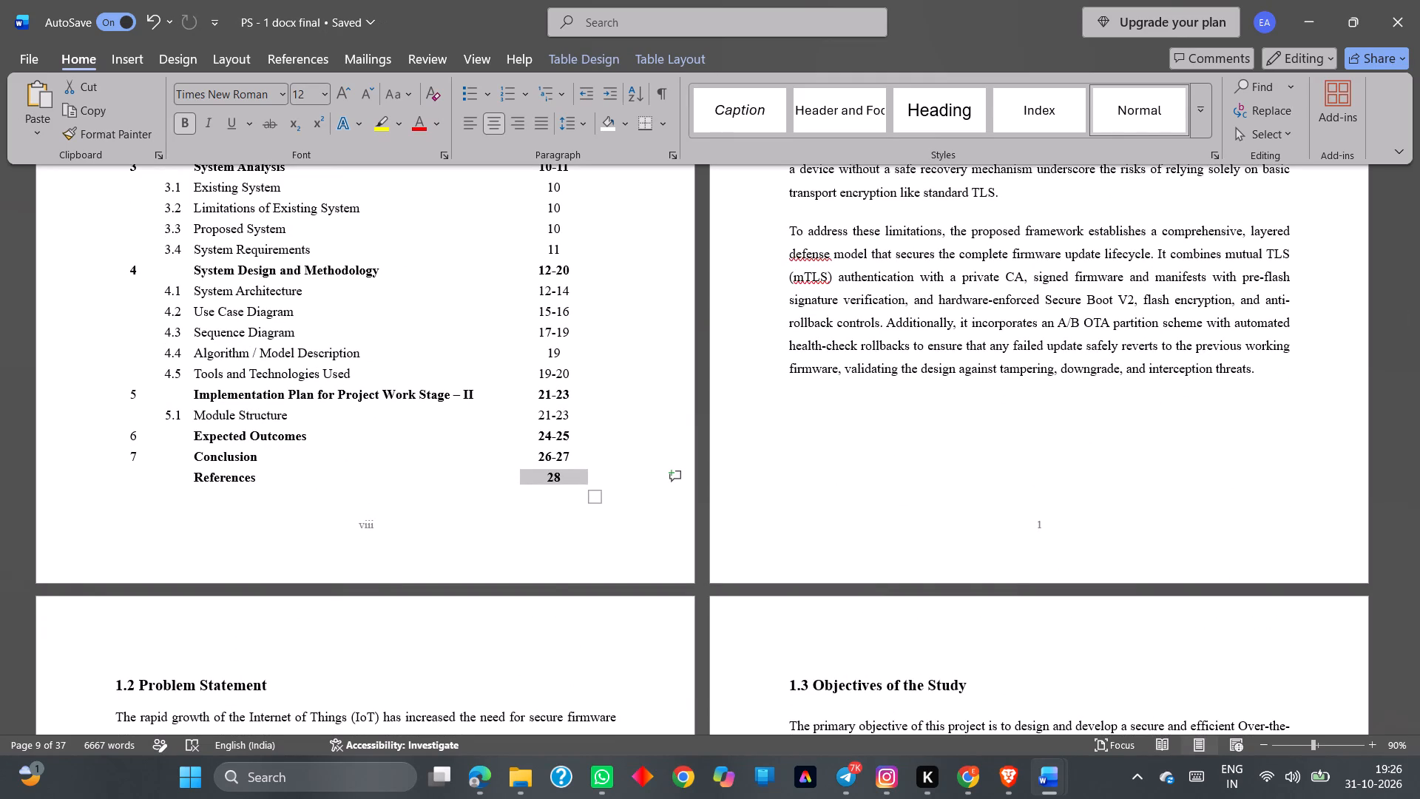
scroll(553, 504, down, 20)
scroll(553, 504, down, 2)
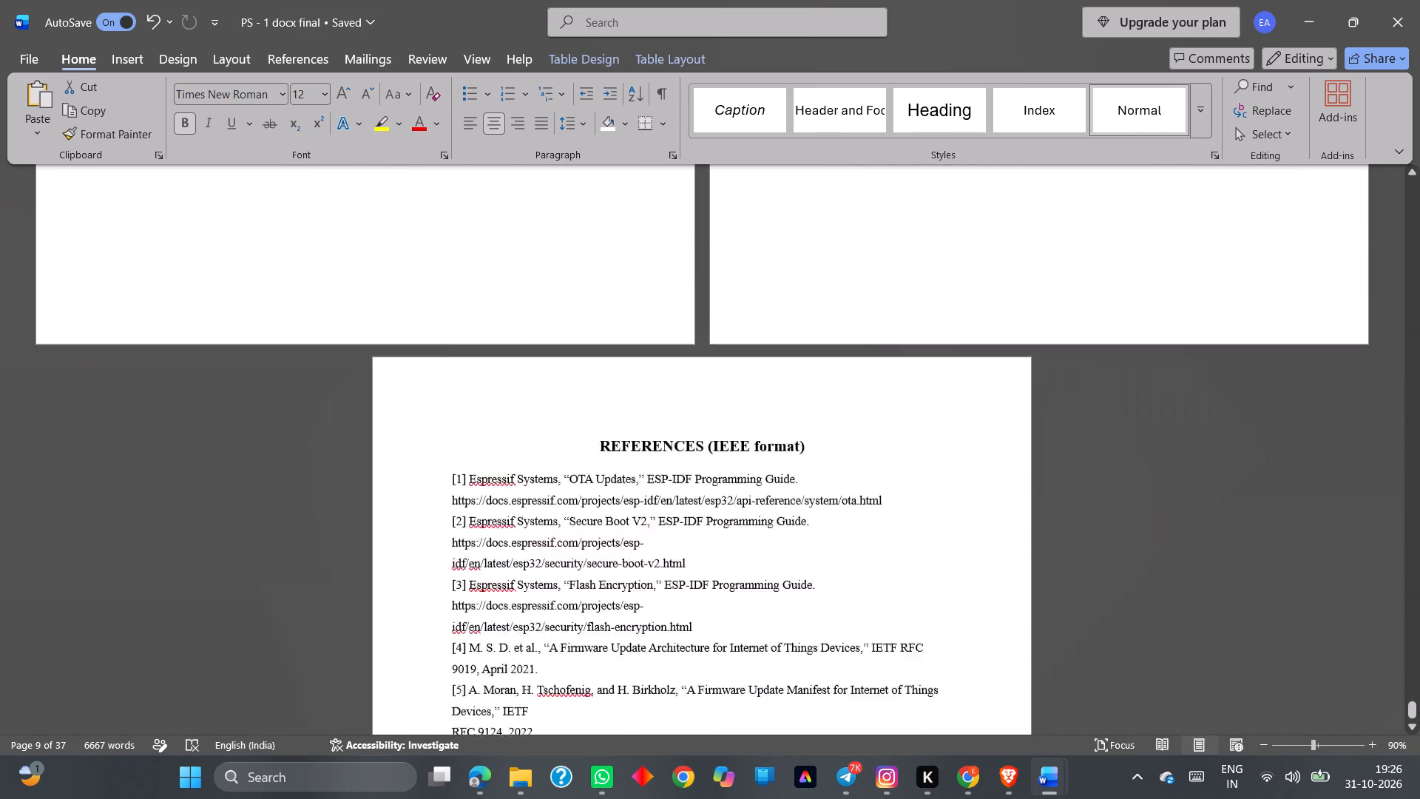
scroll(553, 504, down, 5)
scroll(553, 504, up, 1)
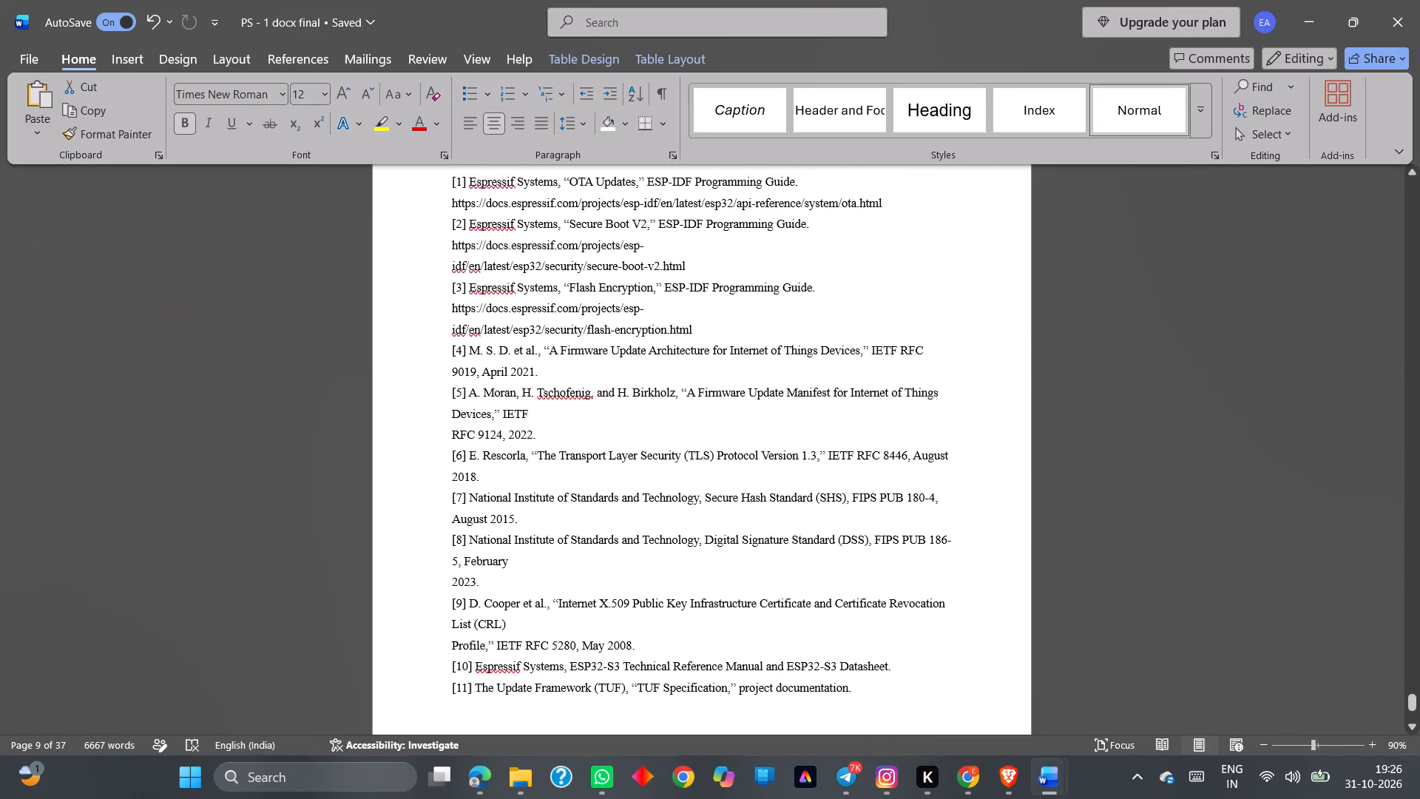
scroll(553, 504, down, 2)
scroll(553, 504, up, 1)
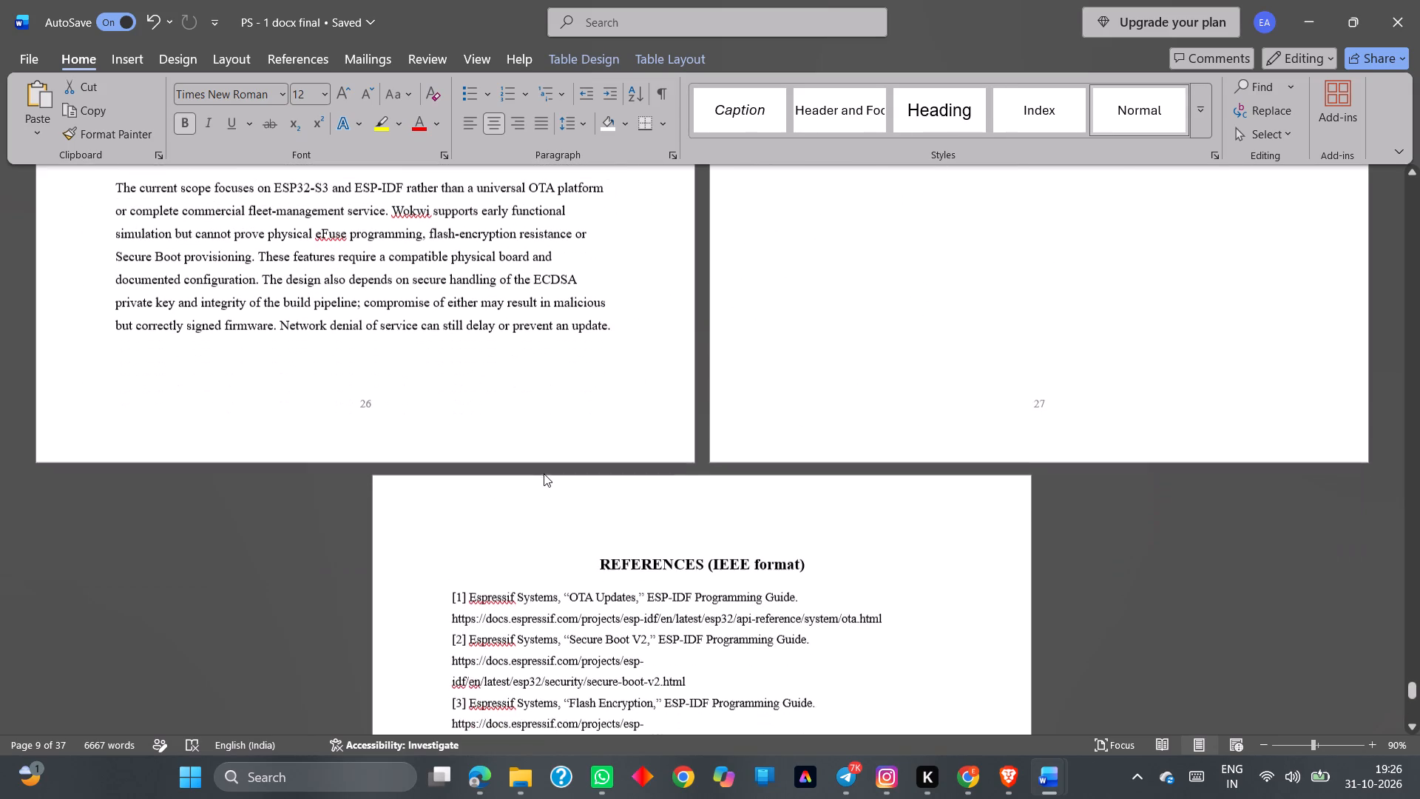
Close the PS - 1 report, the iomp doc final2 Word document and the Downloads folder window.
click(1419, 0)
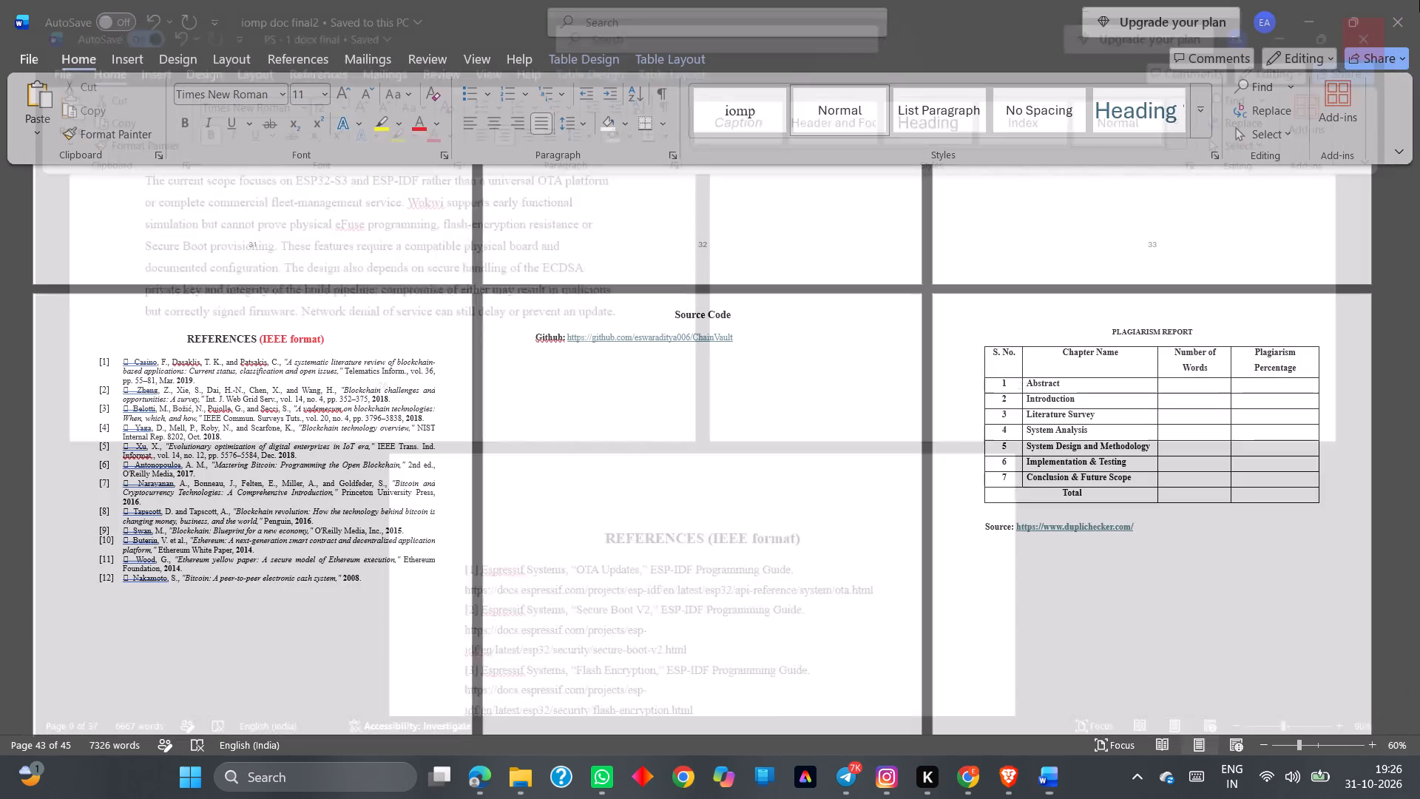
click(1419, 0)
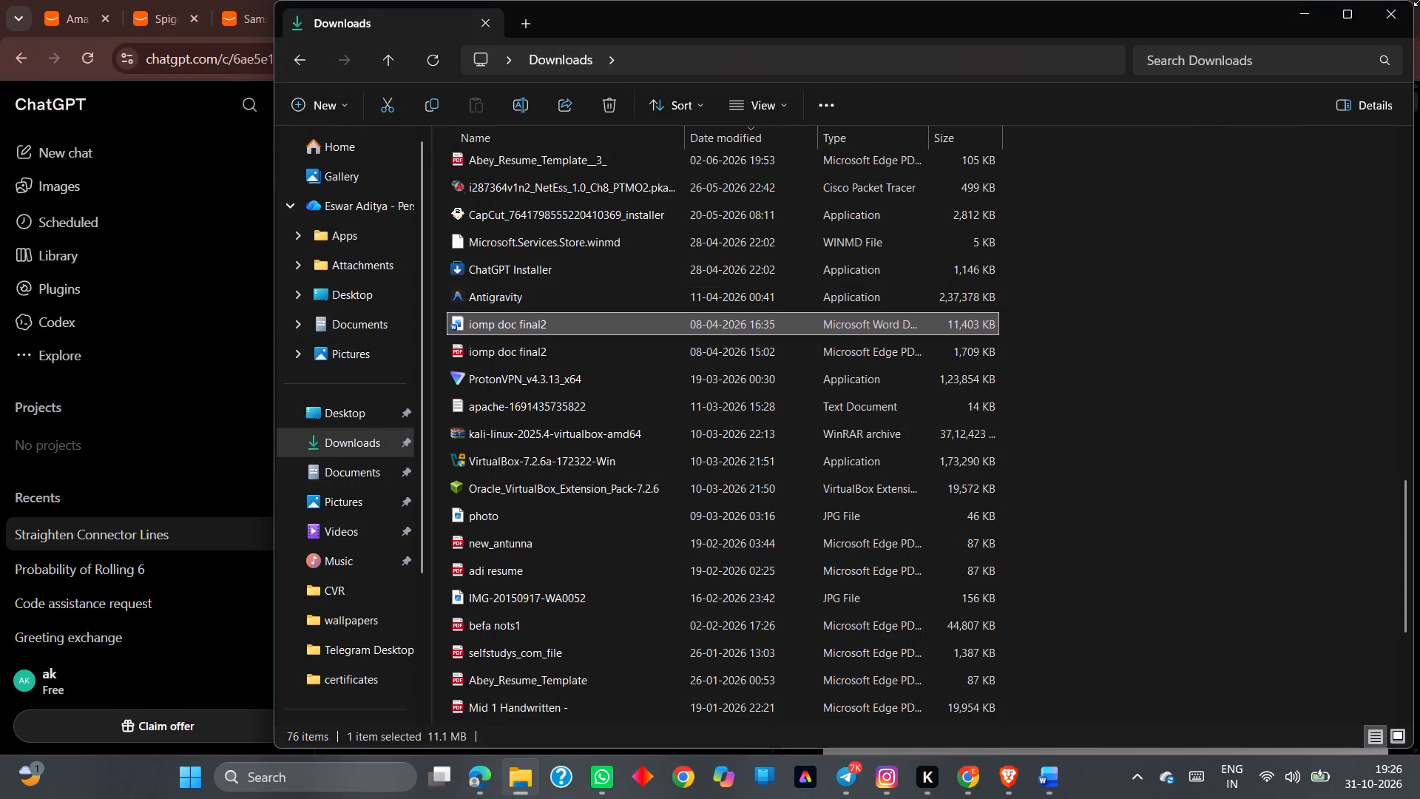
click(1399, 10)
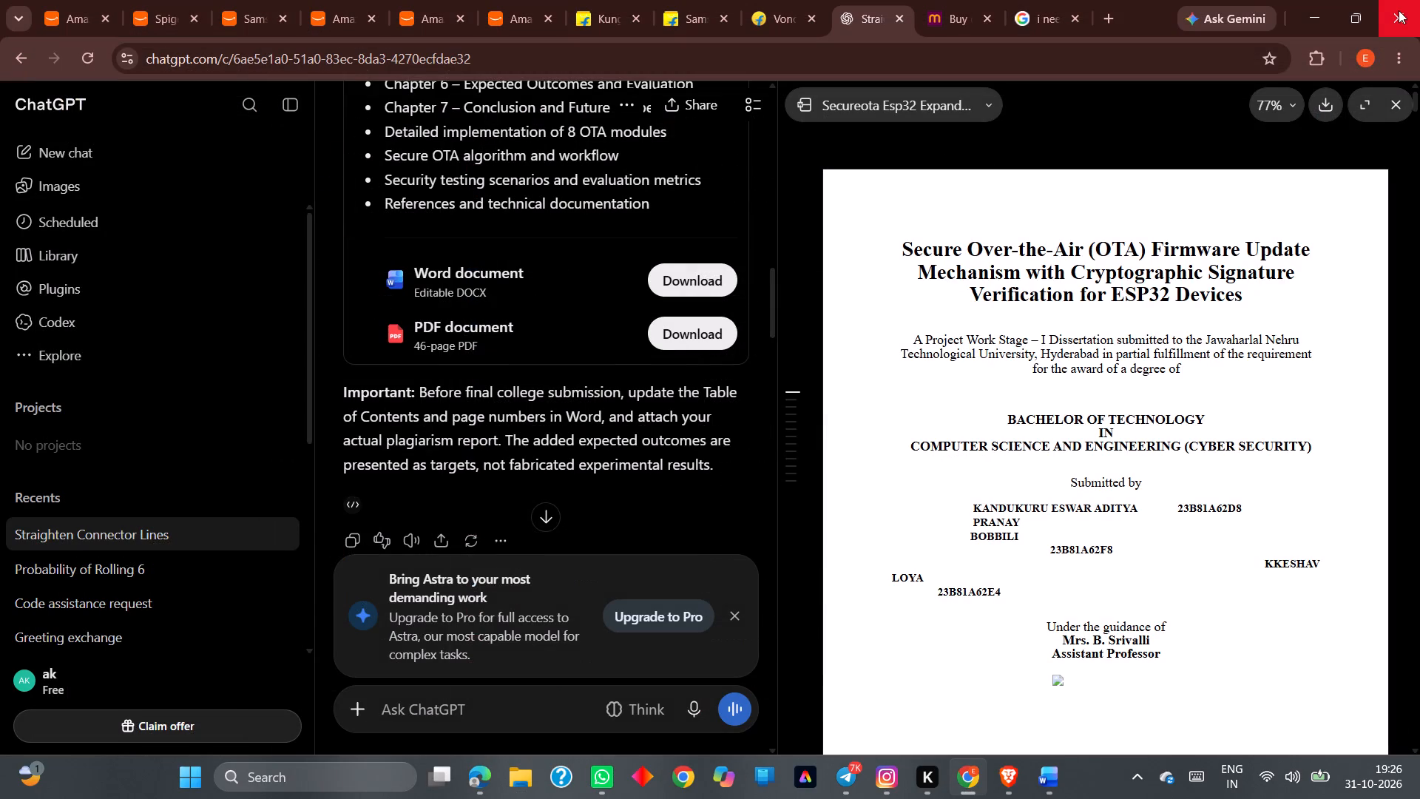
Minimise the Chrome window with ChatGPT and the Brave window with YouTube.
click(1317, 22)
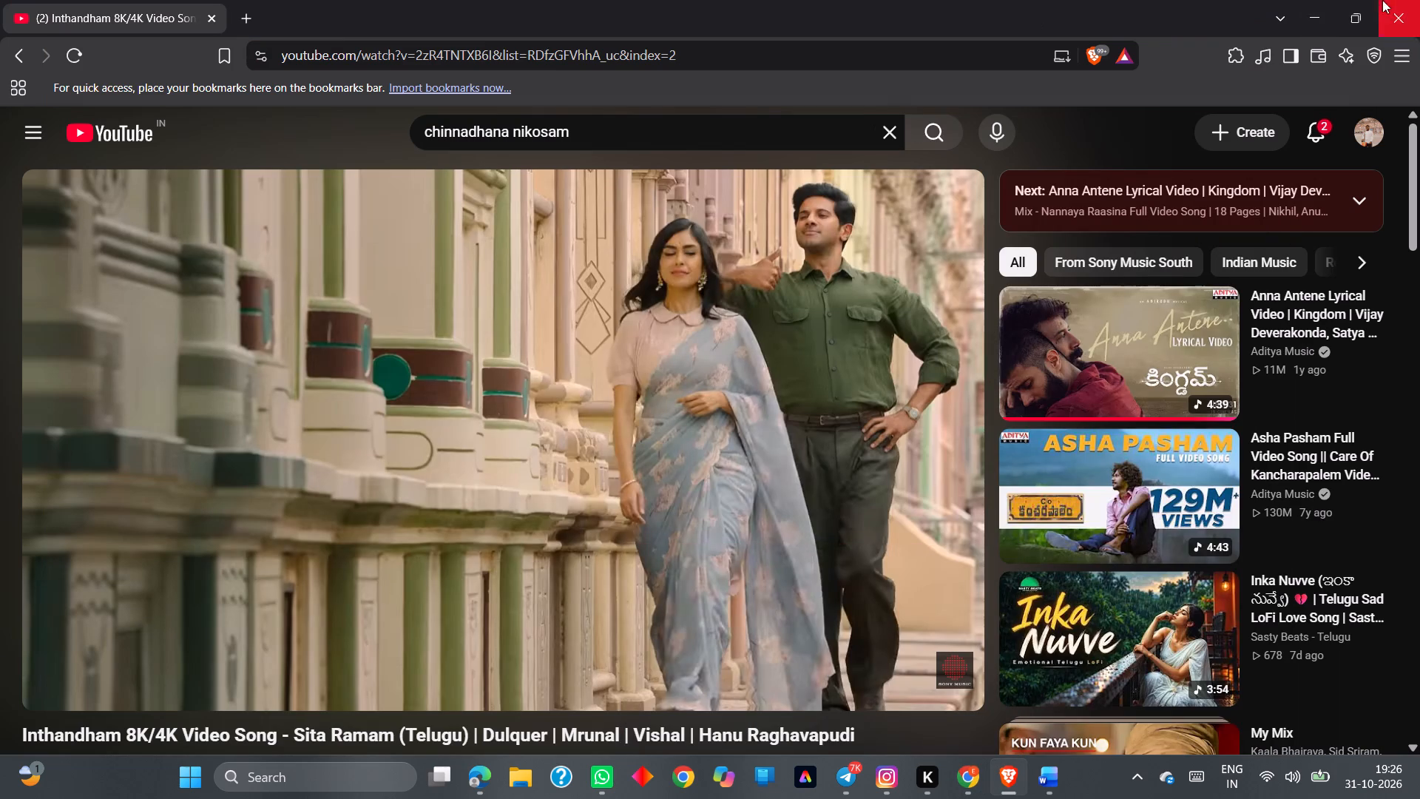
click(1311, 6)
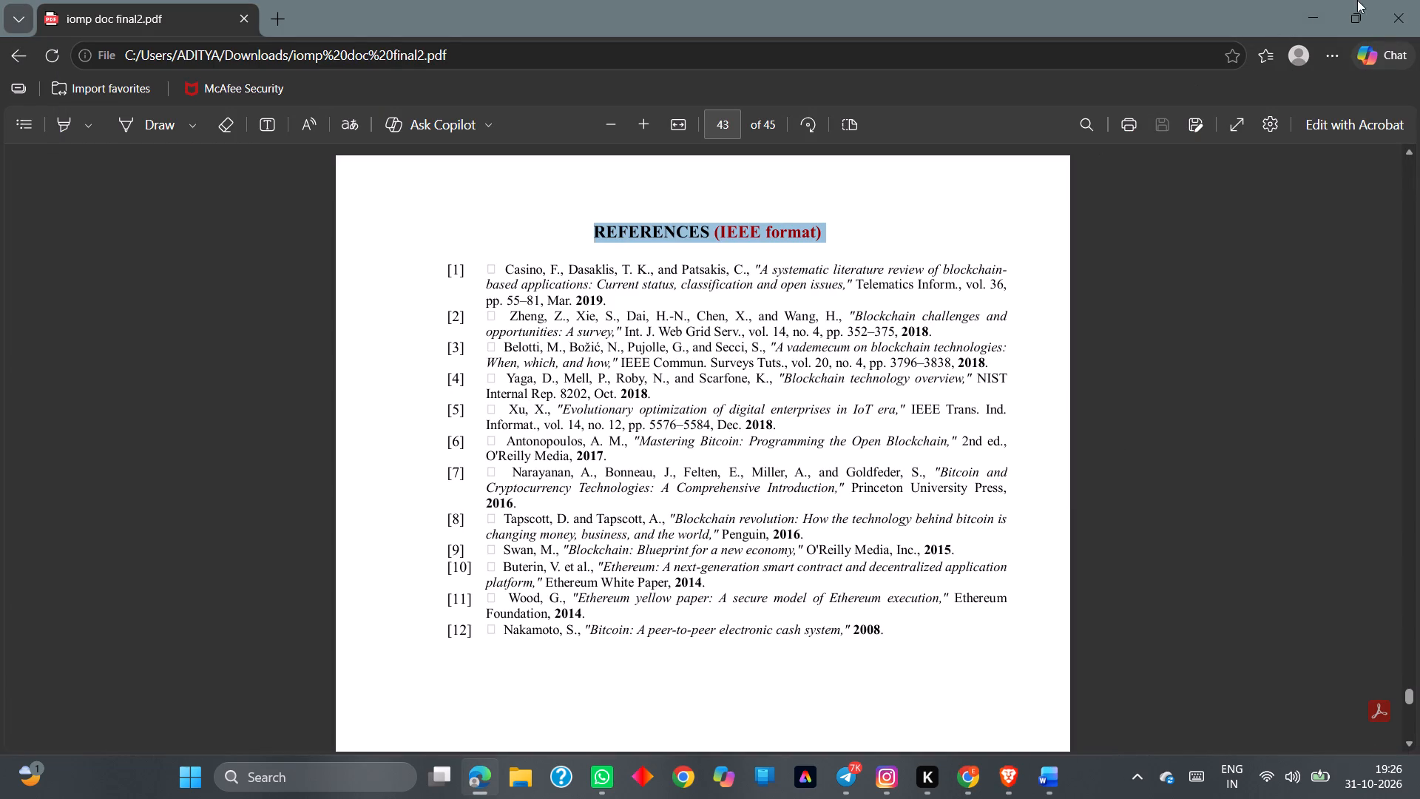